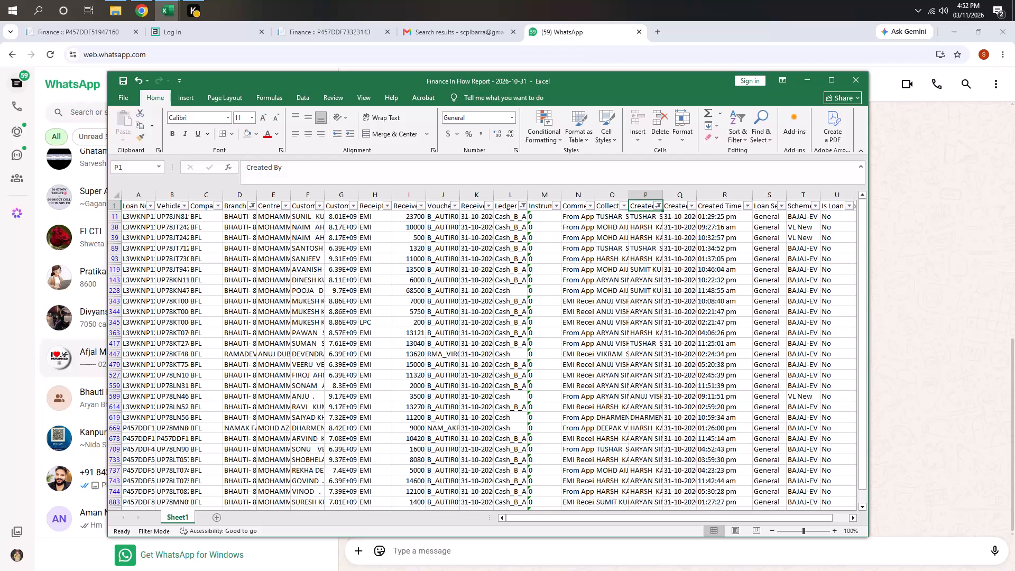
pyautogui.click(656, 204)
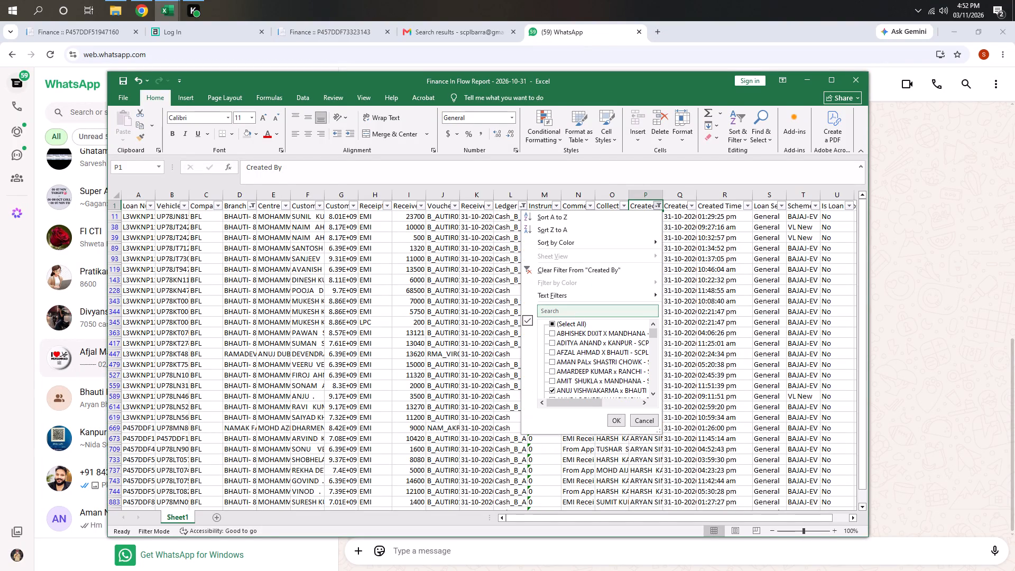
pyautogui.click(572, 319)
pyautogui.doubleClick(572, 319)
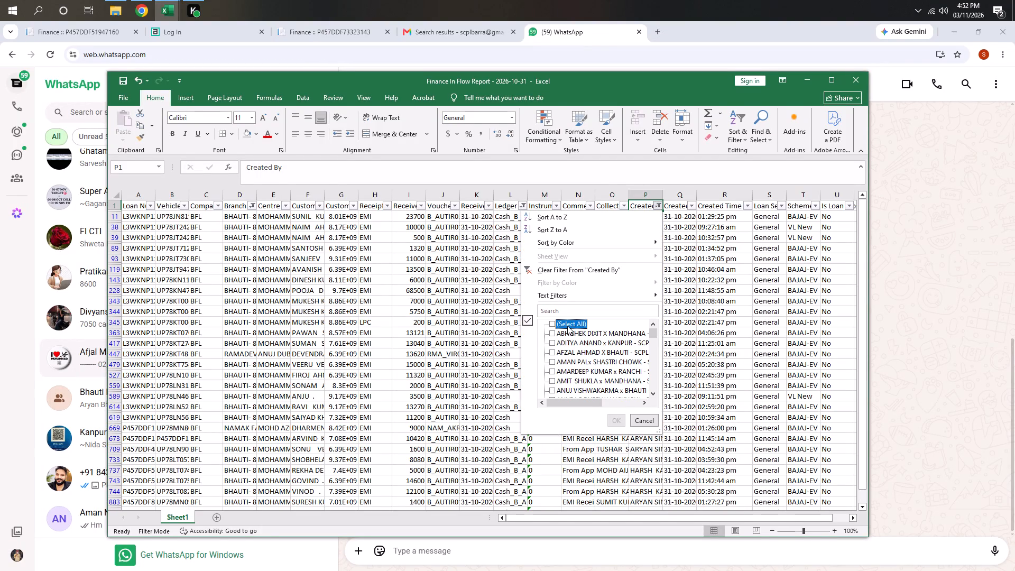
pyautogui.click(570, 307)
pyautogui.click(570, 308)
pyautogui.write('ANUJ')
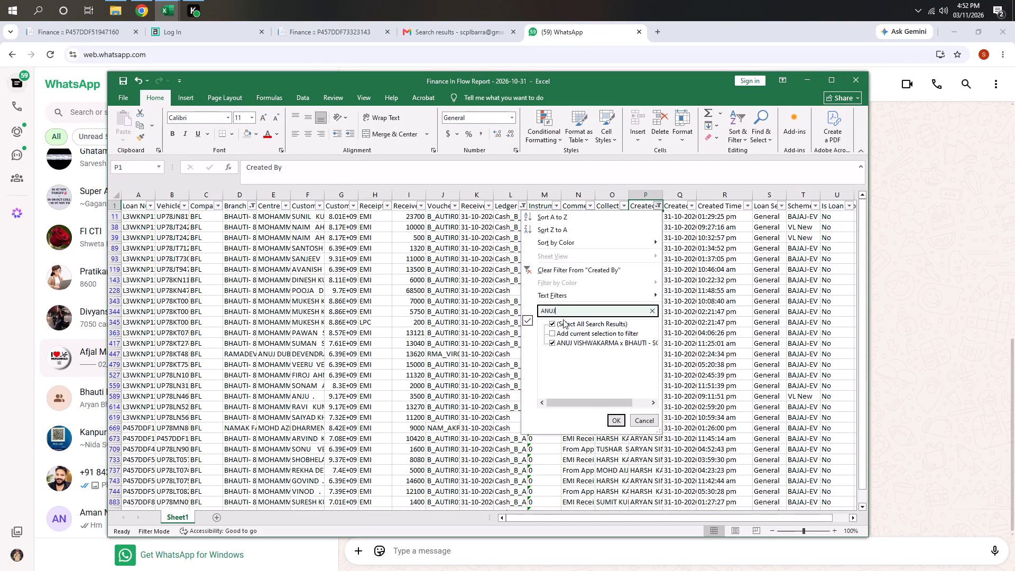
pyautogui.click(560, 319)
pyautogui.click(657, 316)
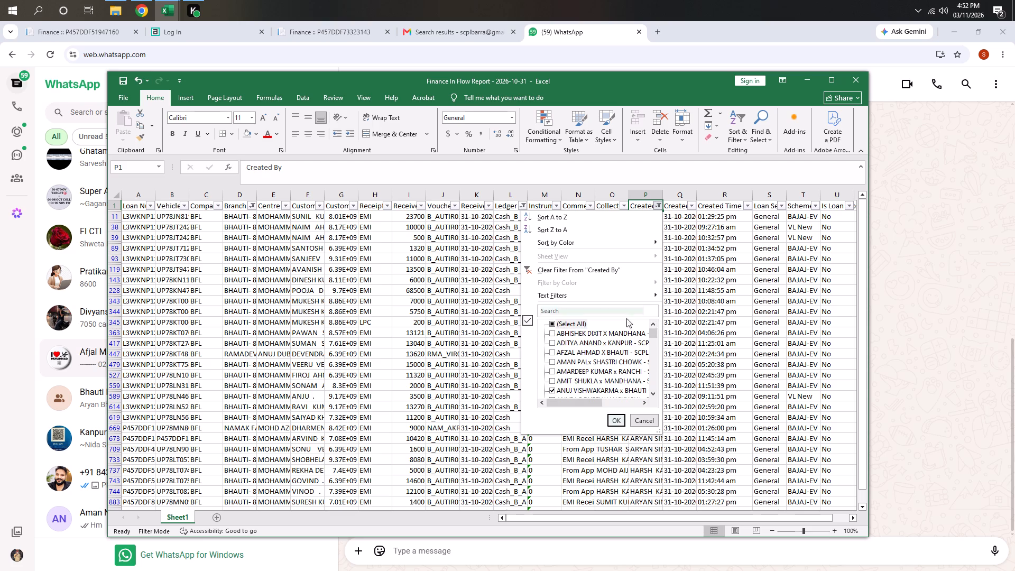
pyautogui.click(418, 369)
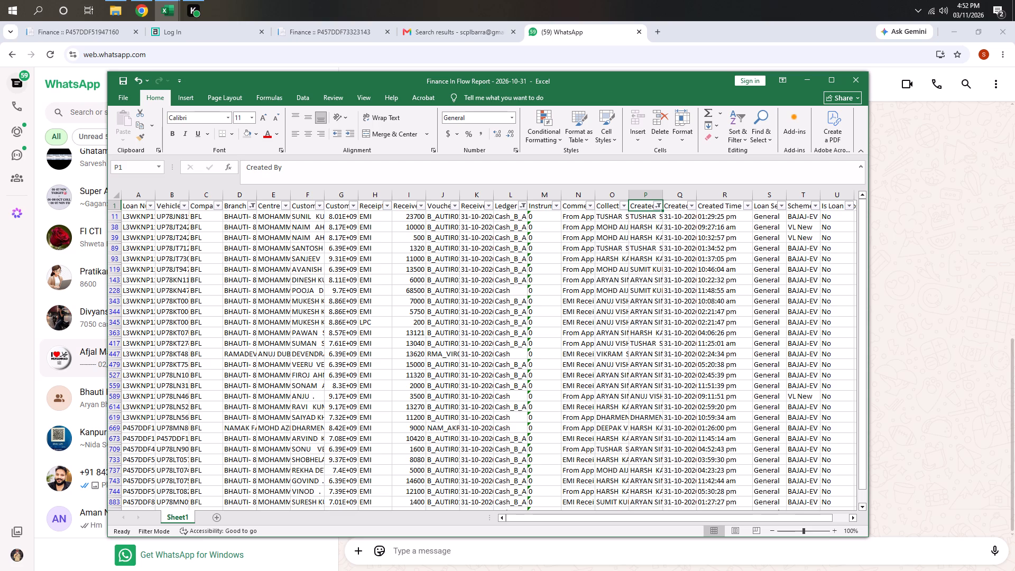
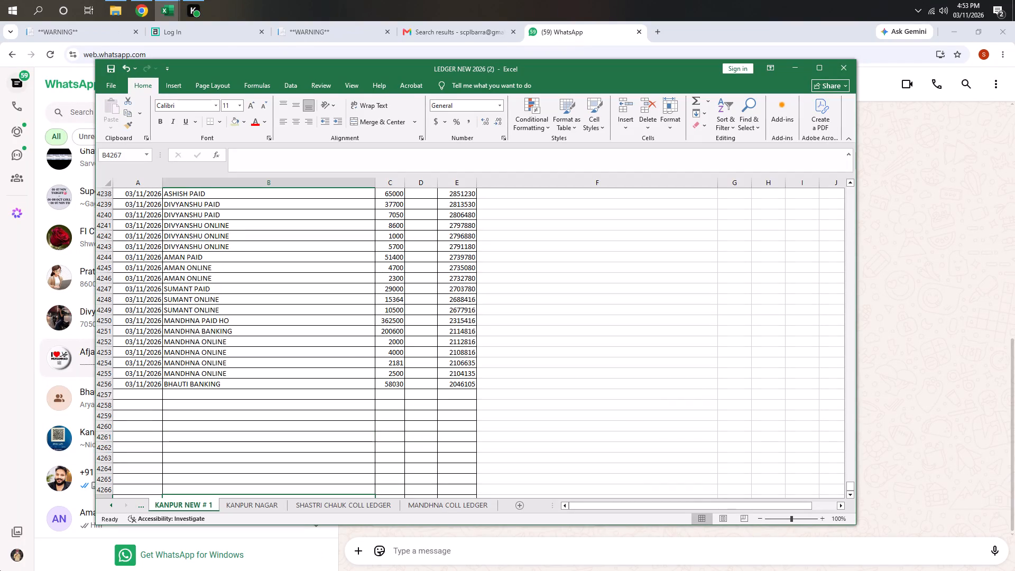
# Multi-select the column C amounts of all 03/11/2026 PAID rows, from CASH PAID HO to MANDHNA PAID HO, skipping online and banking rows, to check their sum.
pyautogui.scroll(5, 211, 439)
pyautogui.click(391, 289)
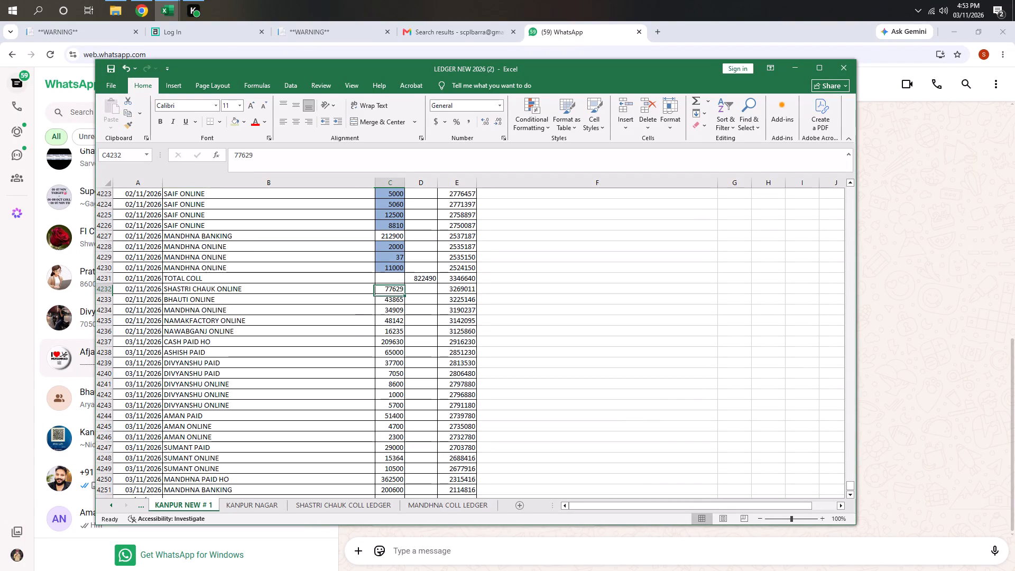
pyautogui.click(253, 322)
pyautogui.click(242, 337)
pyautogui.click(386, 338)
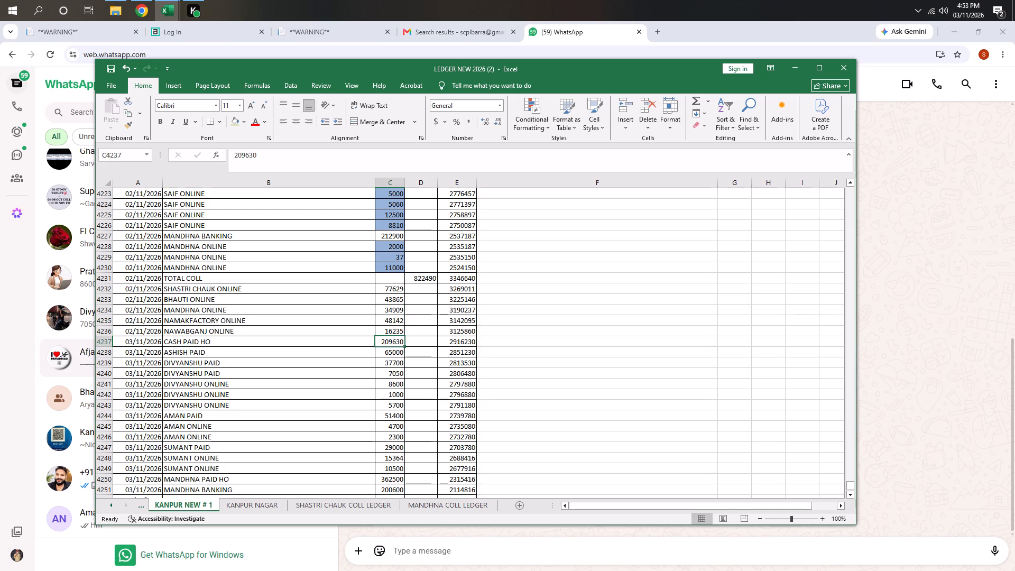
pyautogui.keyDown('ctrl'); pyautogui.moveTo(380, 349); pyautogui.dragTo(359, 367); pyautogui.keyUp('ctrl')
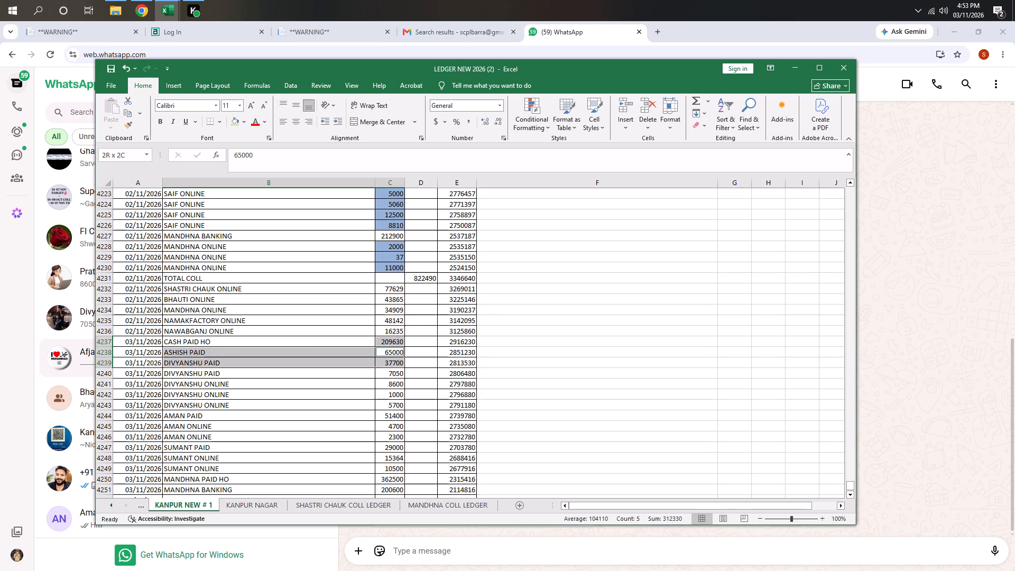
pyautogui.keyDown('ctrl'); pyautogui.moveTo(359, 367); pyautogui.dragTo(384, 369); pyautogui.keyUp('ctrl')
pyautogui.scroll(-2, 325, 334)
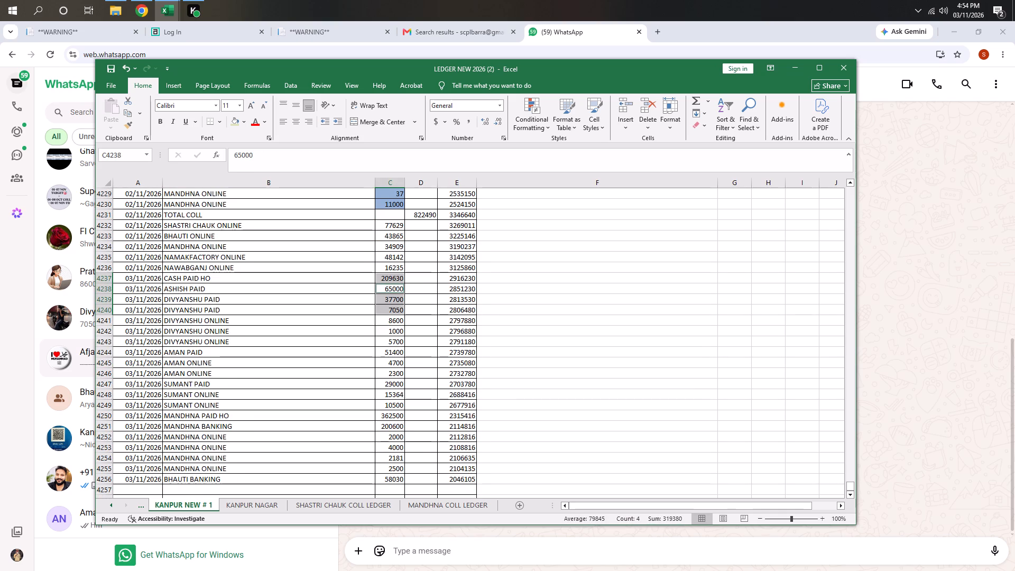
pyautogui.keyDown('ctrl'); pyautogui.click(385, 353); pyautogui.keyUp('ctrl')
pyautogui.keyDown('ctrl'); pyautogui.click(390, 385); pyautogui.keyUp('ctrl')
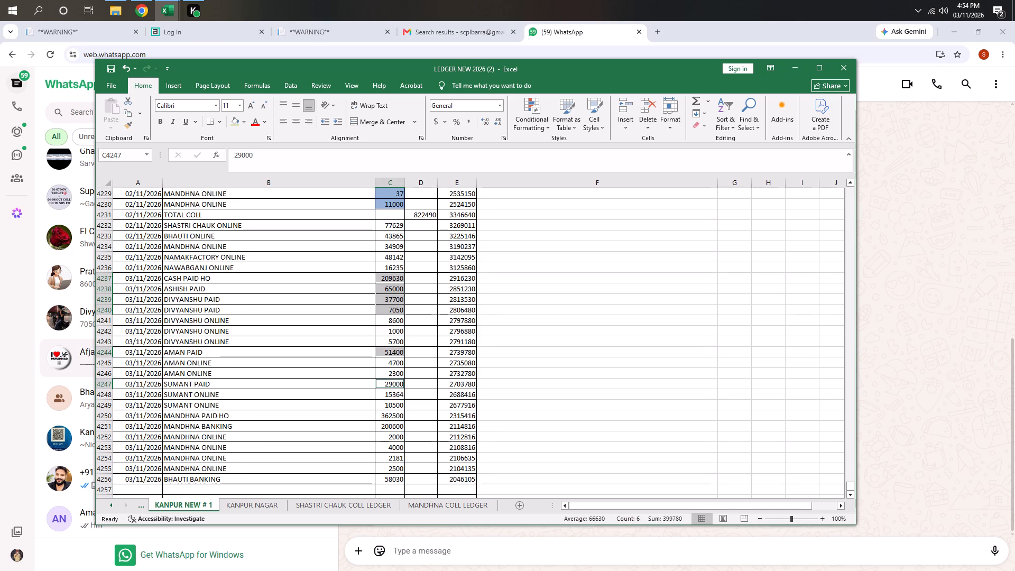
pyautogui.keyDown('ctrl'); pyautogui.click(389, 417); pyautogui.keyUp('ctrl')
pyautogui.scroll(-1, 279, 420)
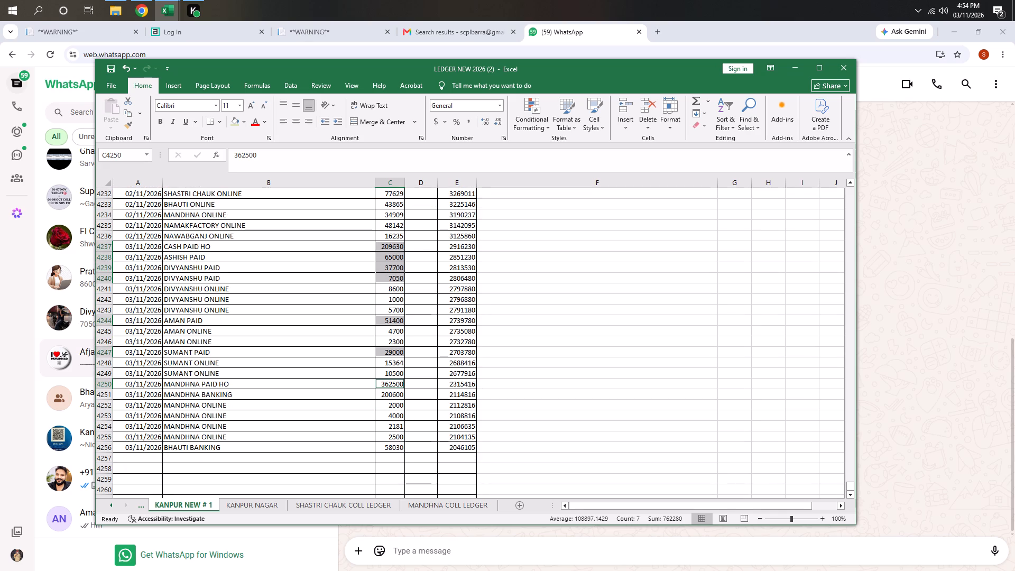
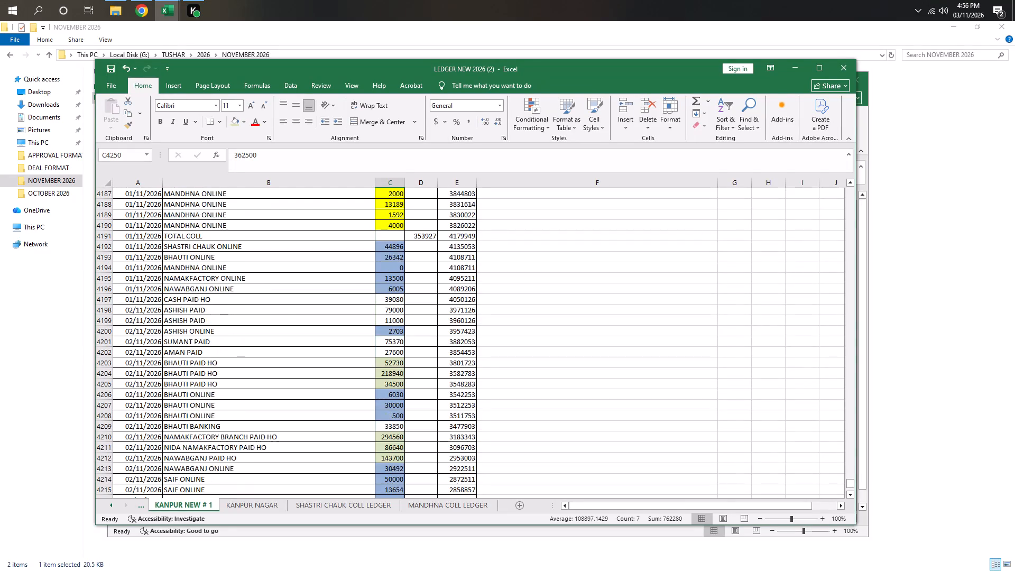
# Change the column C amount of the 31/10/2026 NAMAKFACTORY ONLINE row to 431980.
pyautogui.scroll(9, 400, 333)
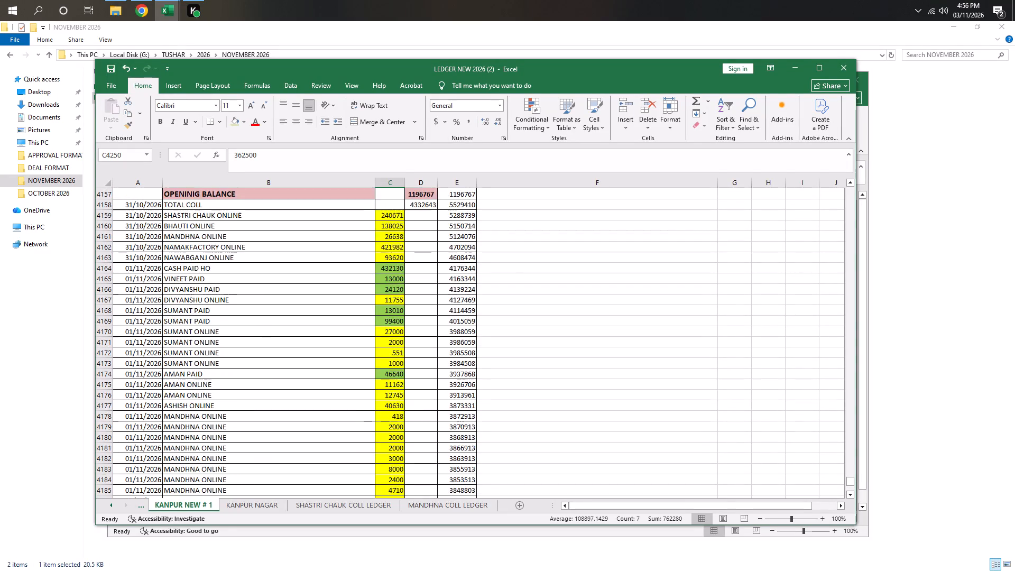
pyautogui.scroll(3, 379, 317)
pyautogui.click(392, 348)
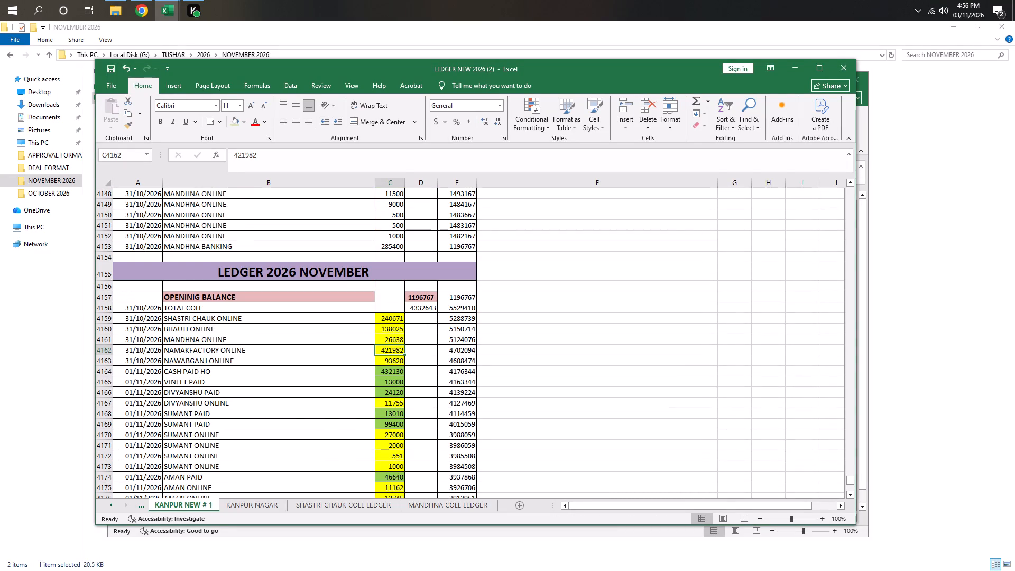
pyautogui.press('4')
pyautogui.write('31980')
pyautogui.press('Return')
# Review the November ledger entries and running balances from 01/11/2026 through the 03/11/2026 rows.
pyautogui.scroll(-3, 421, 402)
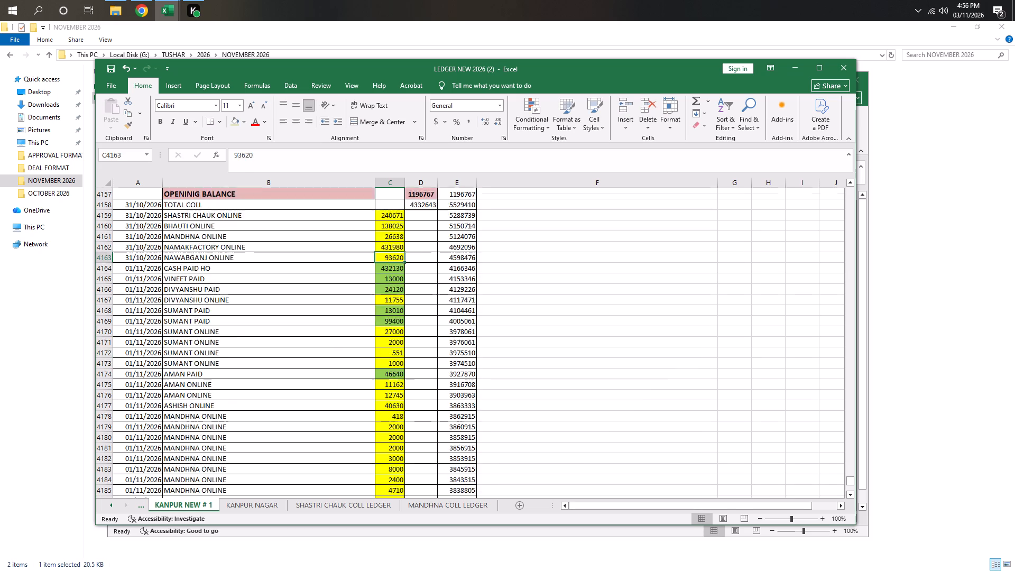
pyautogui.scroll(-17, 421, 402)
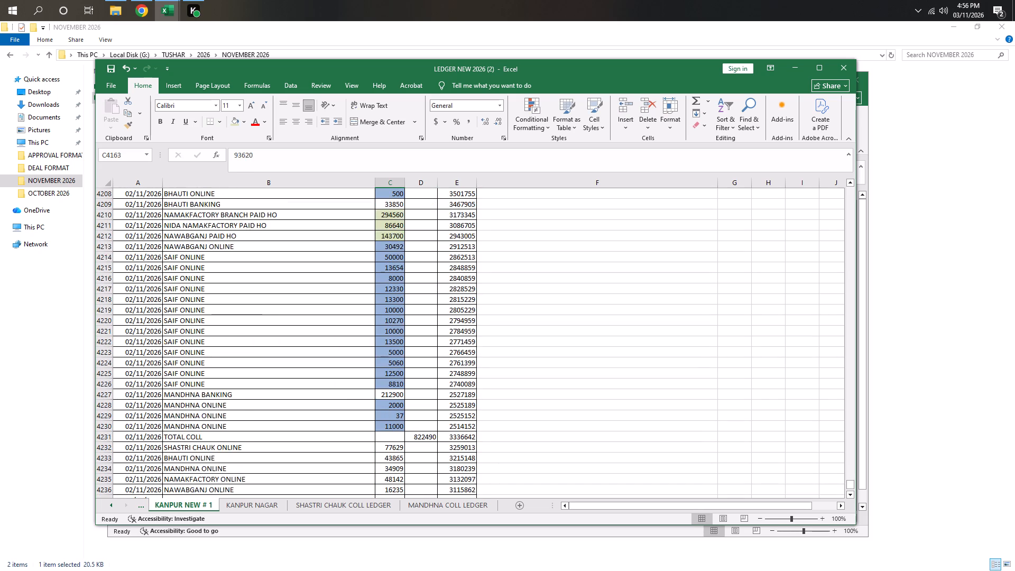
pyautogui.scroll(-2, 453, 418)
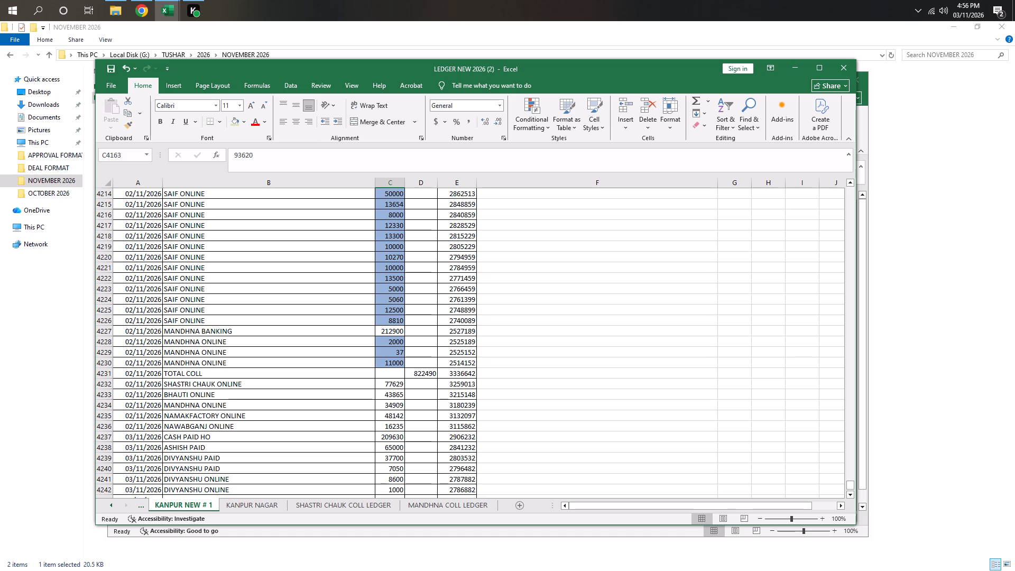
pyautogui.scroll(-2, 438, 387)
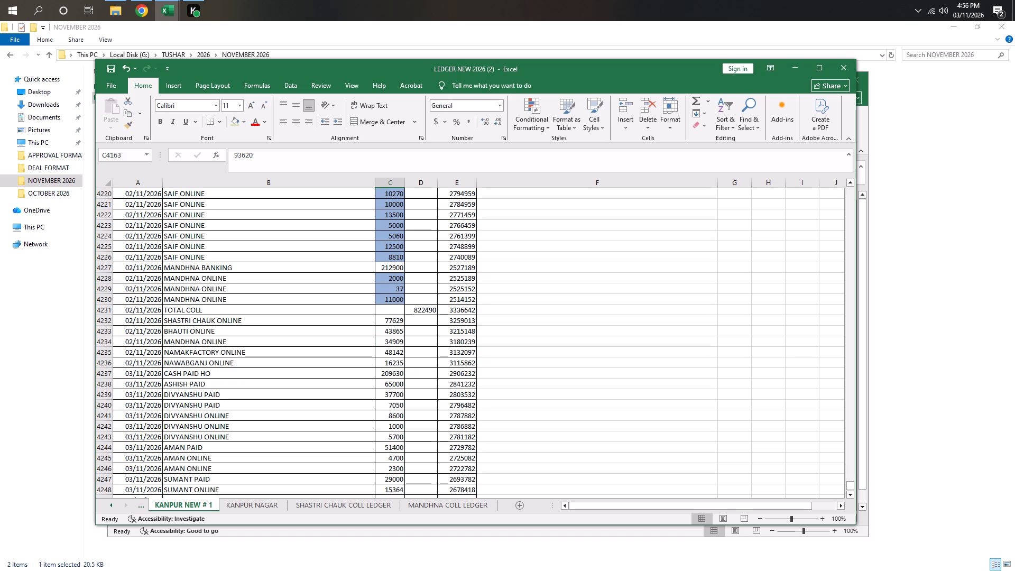
pyautogui.scroll(13, 421, 379)
pyautogui.scroll(-5, 422, 379)
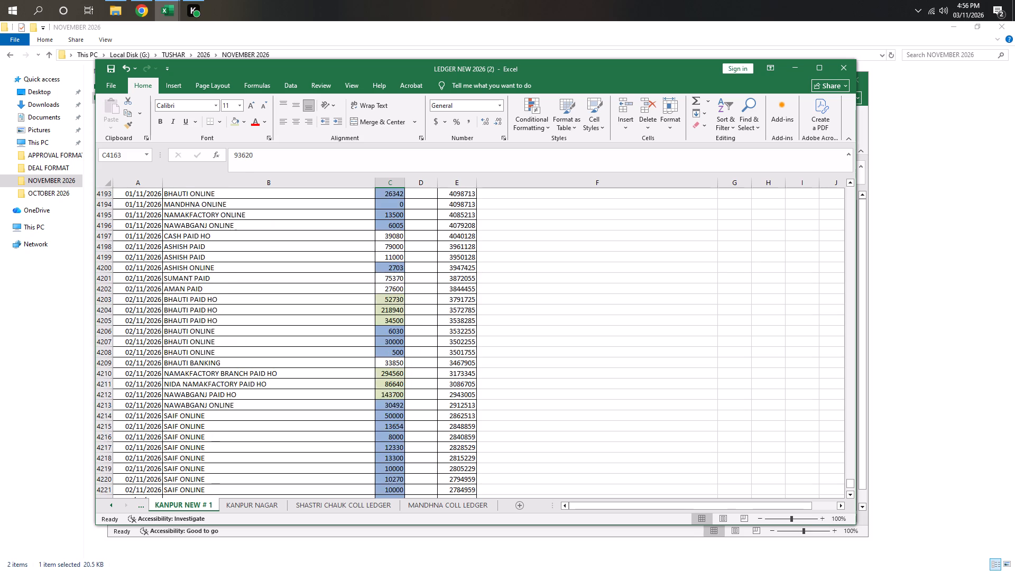
pyautogui.scroll(-7, 422, 379)
pyautogui.scroll(9, 425, 379)
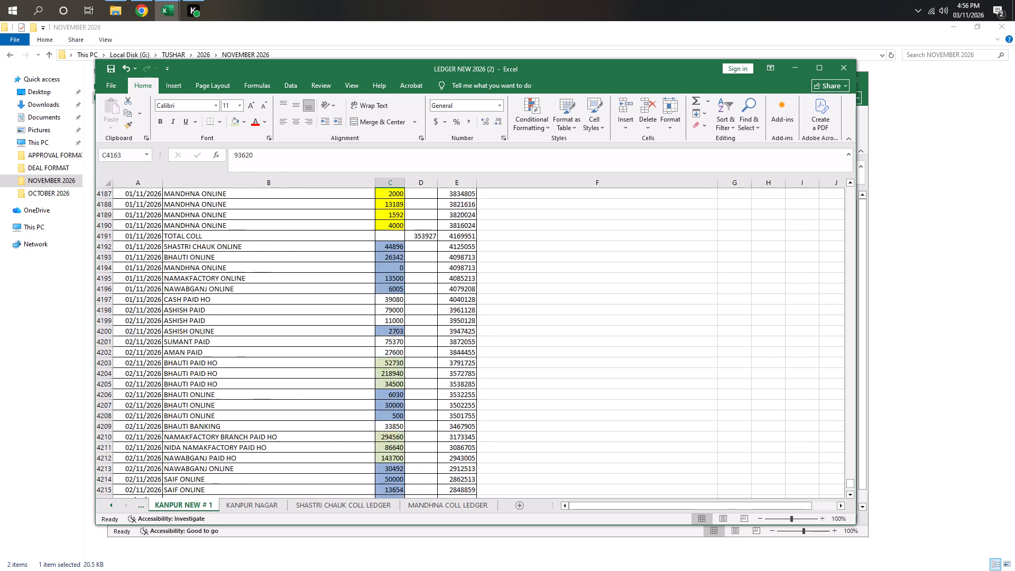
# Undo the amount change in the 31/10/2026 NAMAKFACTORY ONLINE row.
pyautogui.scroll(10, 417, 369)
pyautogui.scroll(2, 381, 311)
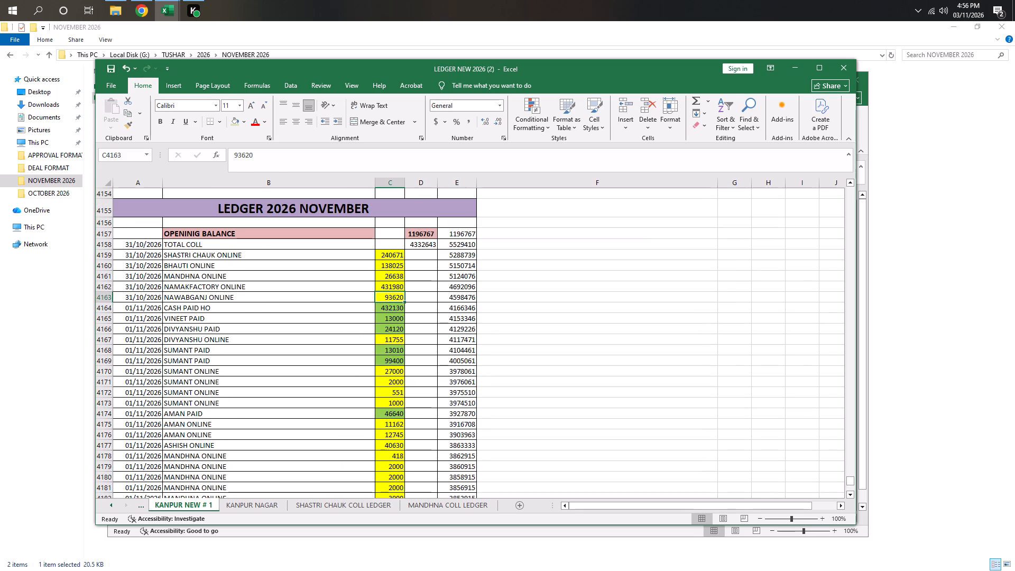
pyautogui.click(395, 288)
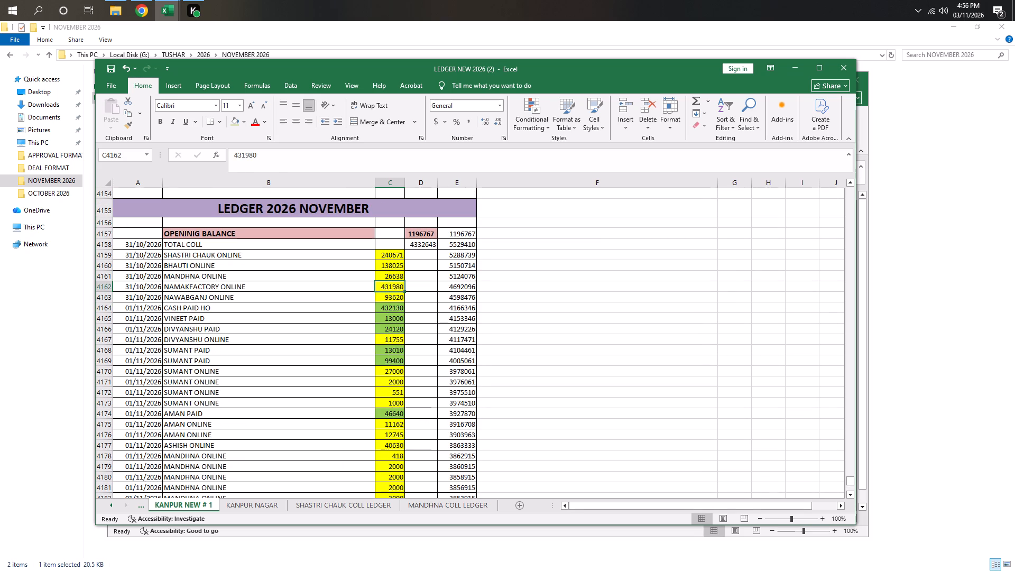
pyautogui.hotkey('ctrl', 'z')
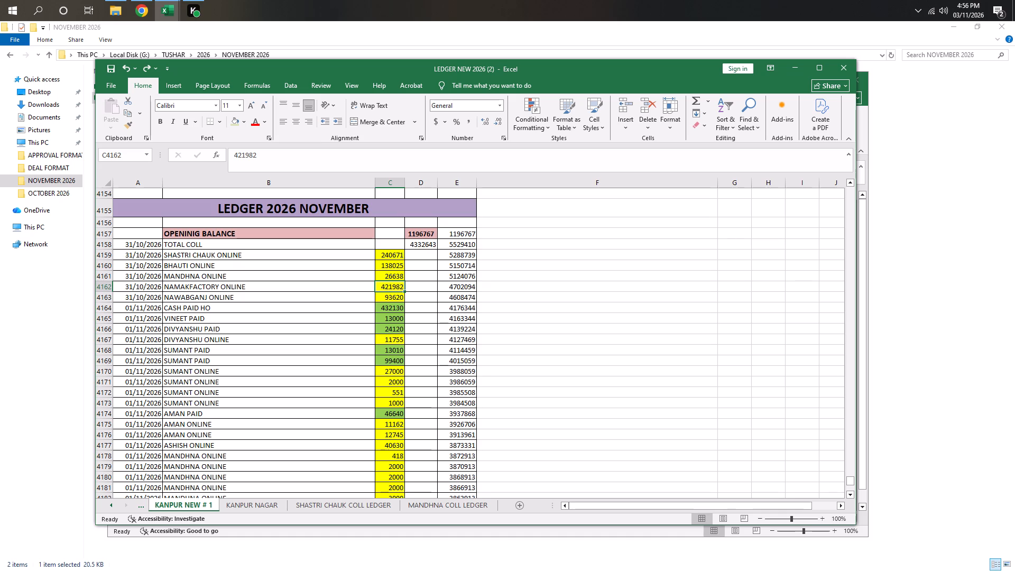
# Set the column C amount of the 01/11/2026 CASH PAID HO row to 431980.
pyautogui.click(390, 310)
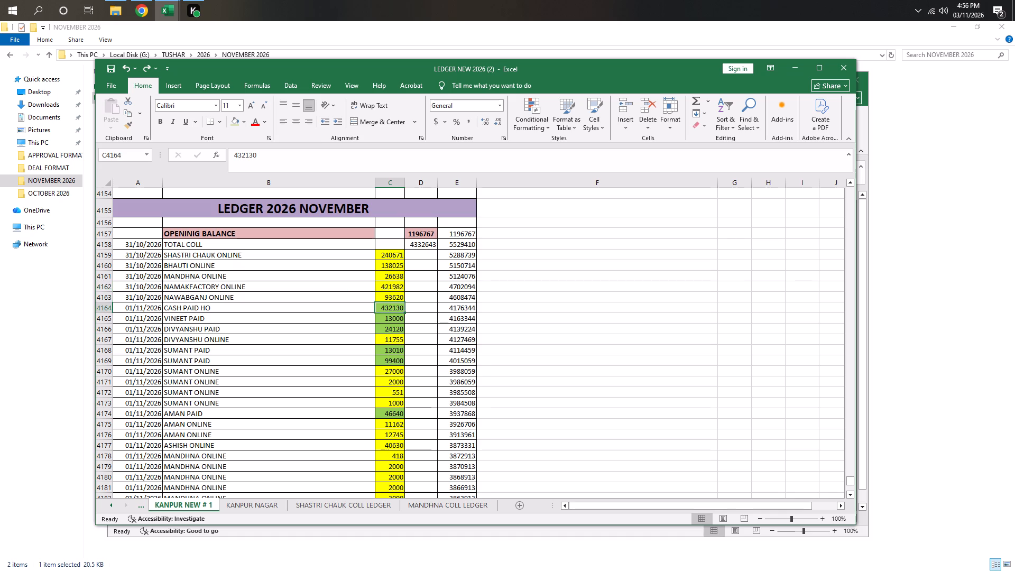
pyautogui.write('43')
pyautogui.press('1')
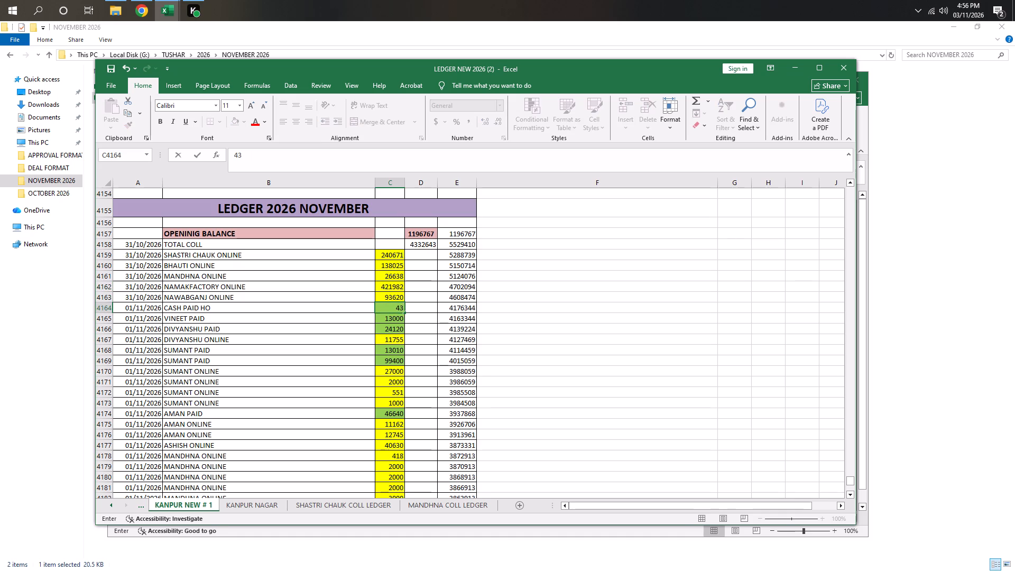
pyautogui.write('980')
pyautogui.click(415, 400)
# Check the ledger entries and running balances down to the last 03/11/2026 row, BHAUTI BANKING.
pyautogui.scroll(-16, 421, 403)
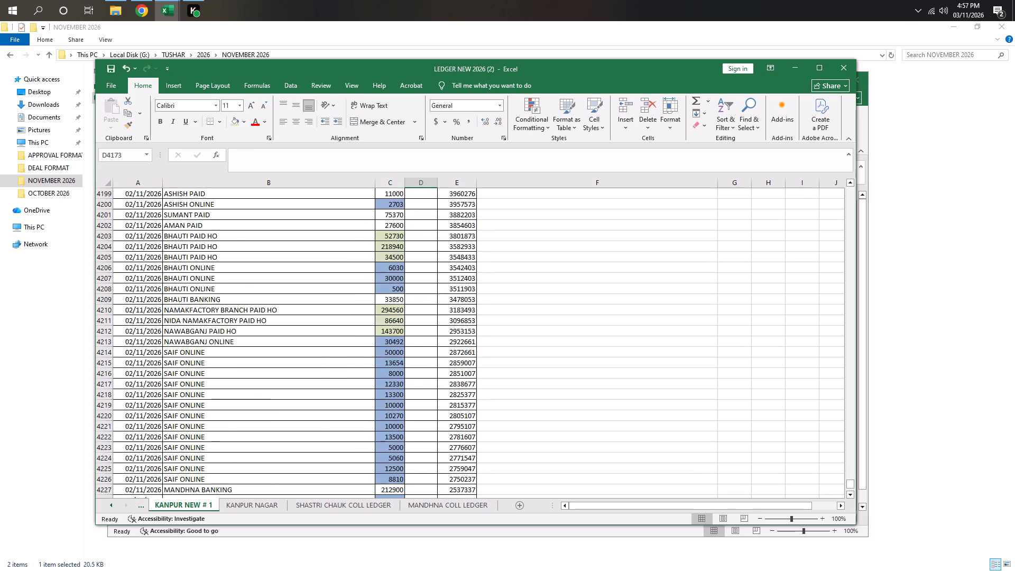
pyautogui.scroll(-5, 432, 436)
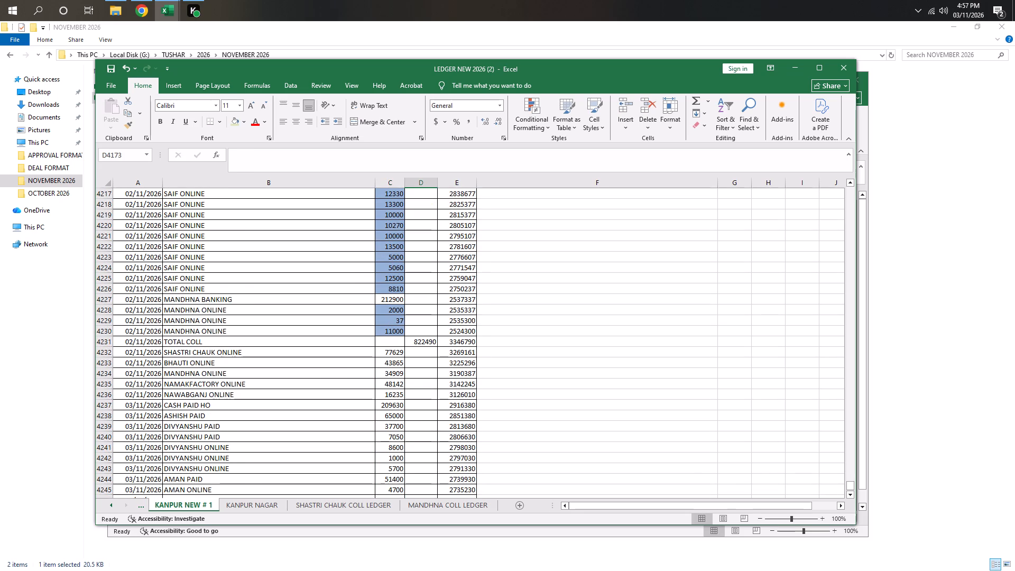
pyautogui.scroll(-8, 452, 351)
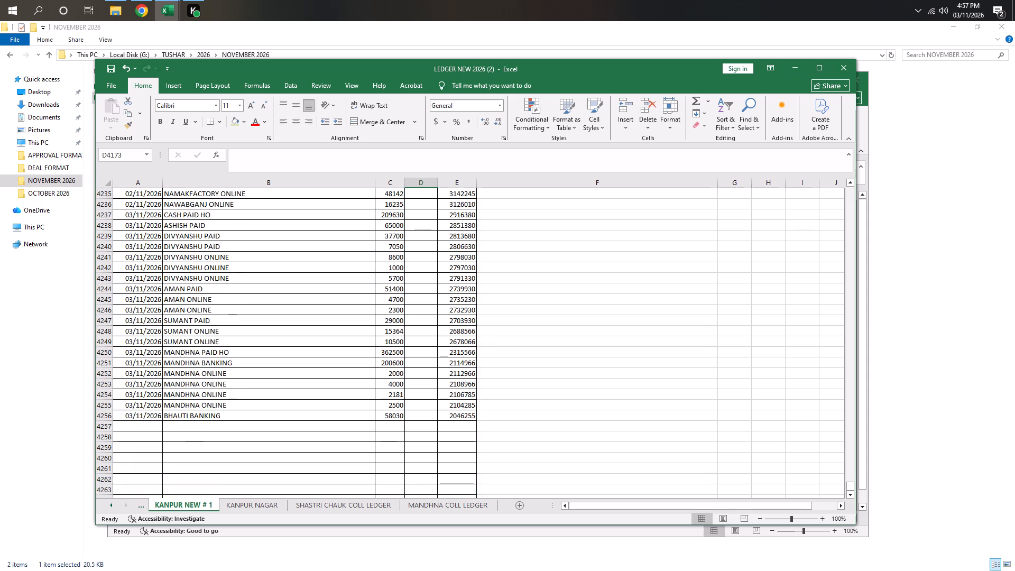
pyautogui.scroll(-1, 451, 353)
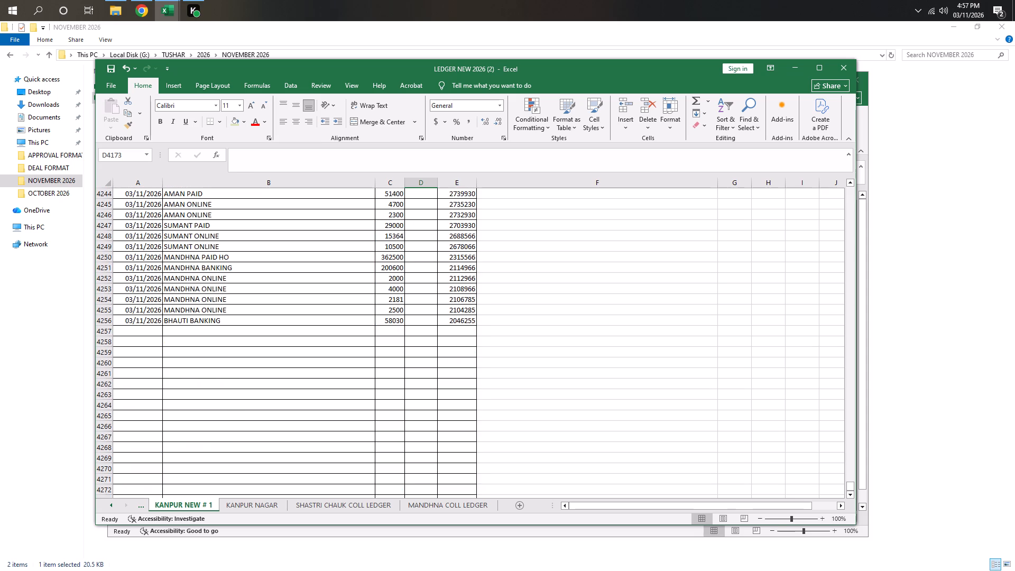
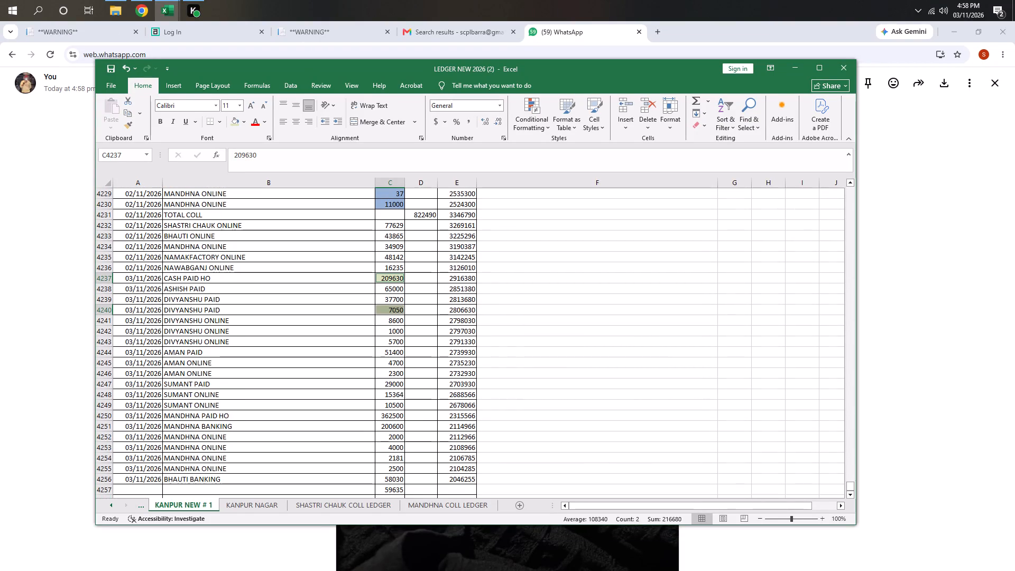
# Fill the column E running balance formula down from the 03/11/2026 BHAUTI BANKING row through rows 4257 and 4258.
pyautogui.scroll(-3, 372, 321)
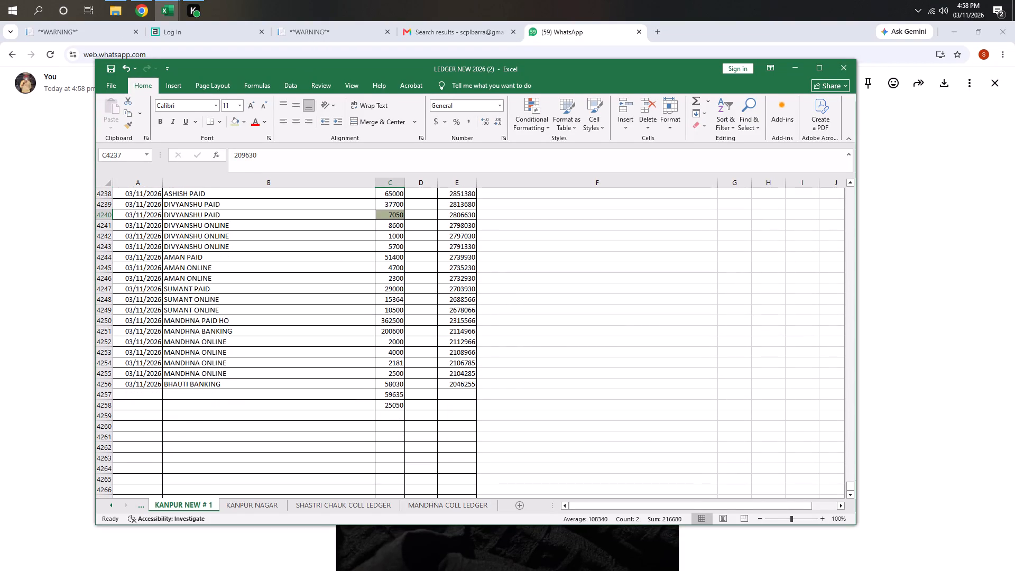
pyautogui.scroll(2, 384, 355)
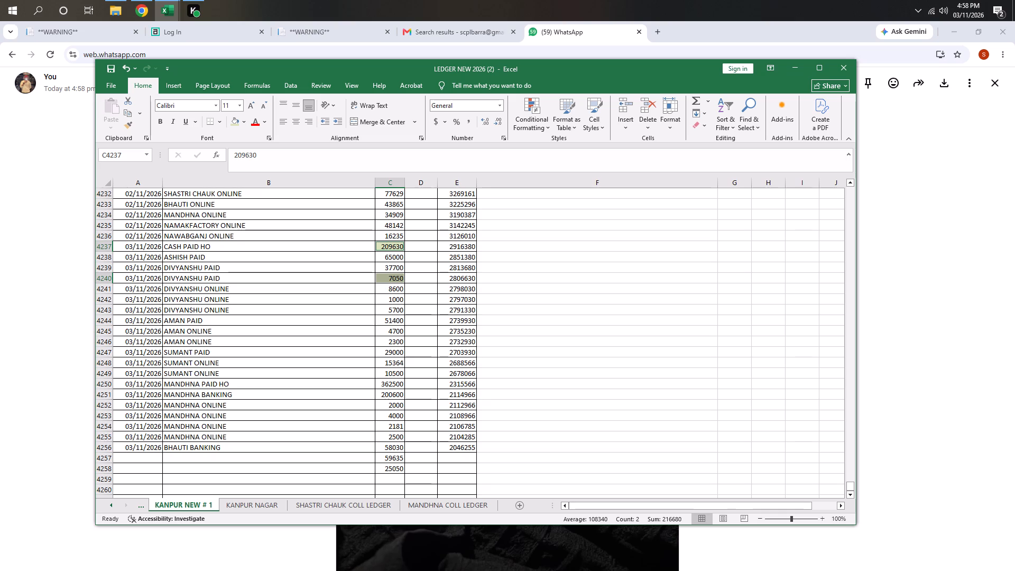
pyautogui.scroll(-1, 379, 263)
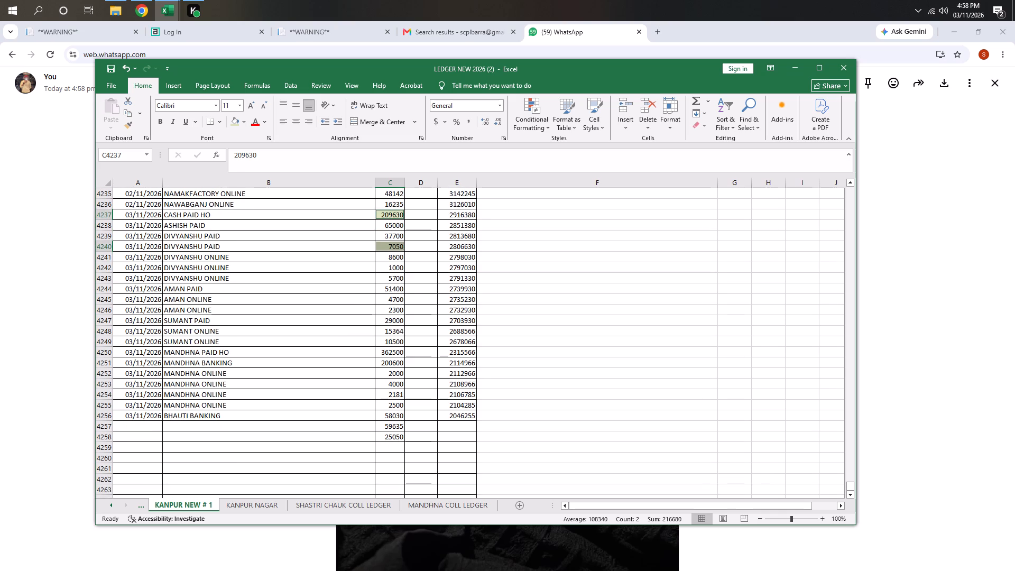
pyautogui.scroll(2, 370, 353)
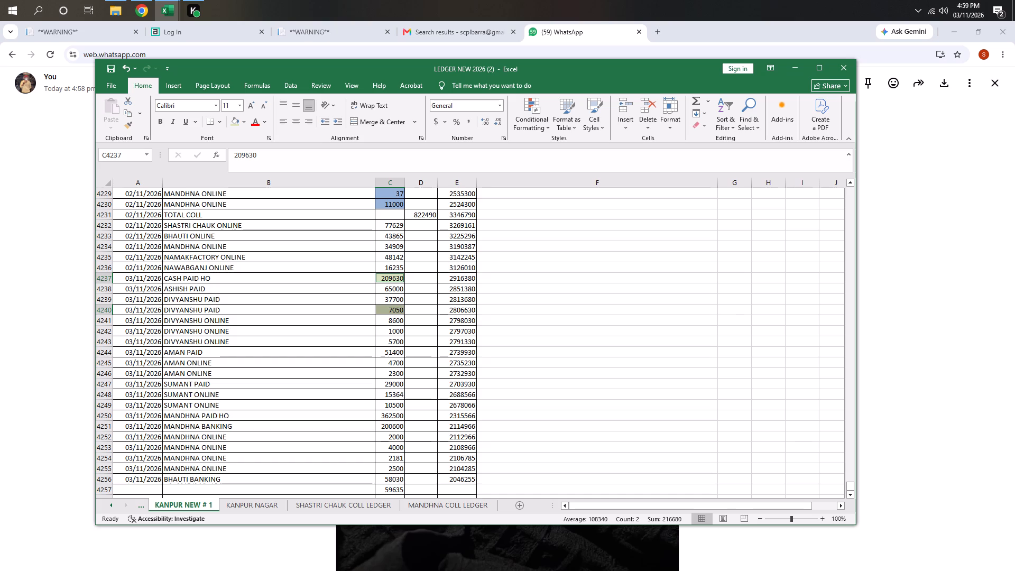
pyautogui.scroll(-3, 429, 315)
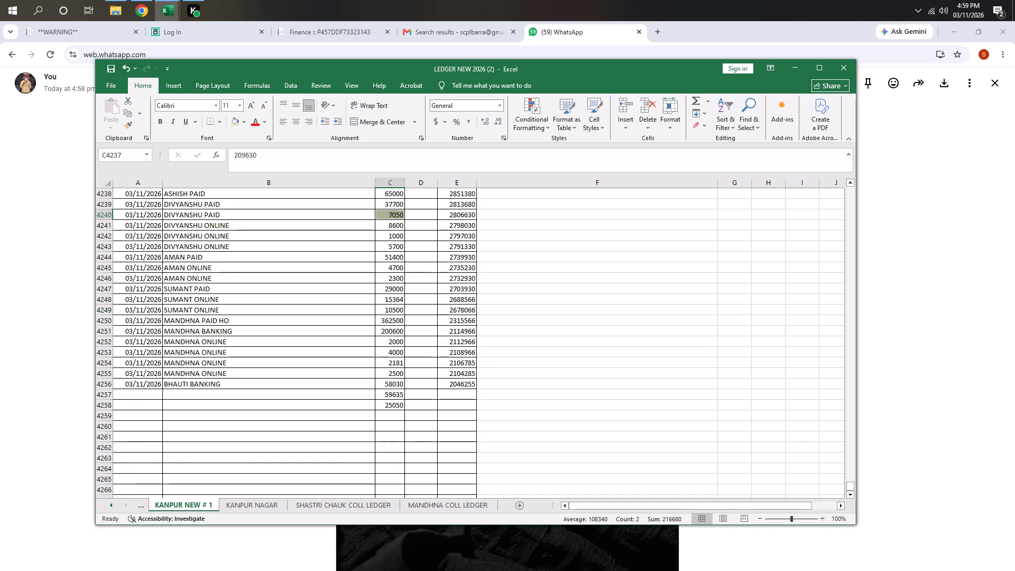
pyautogui.moveTo(472, 385); pyautogui.dragTo(468, 408)
pyautogui.hotkey('ctrl', 'd')
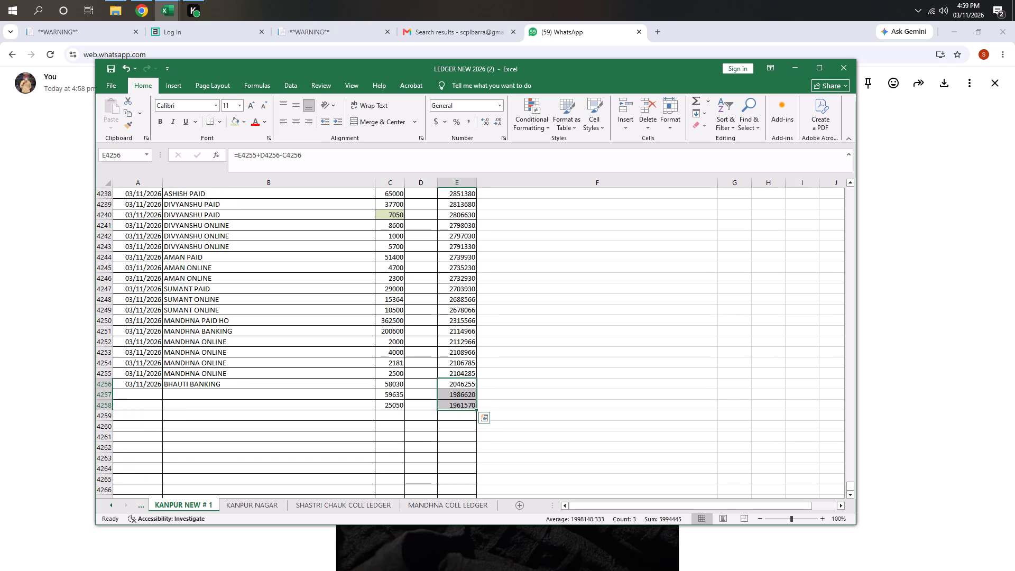
# Review the 02/11/2026 and 03/11/2026 ledger entries and running balances down to row 4258.
pyautogui.scroll(1, 402, 413)
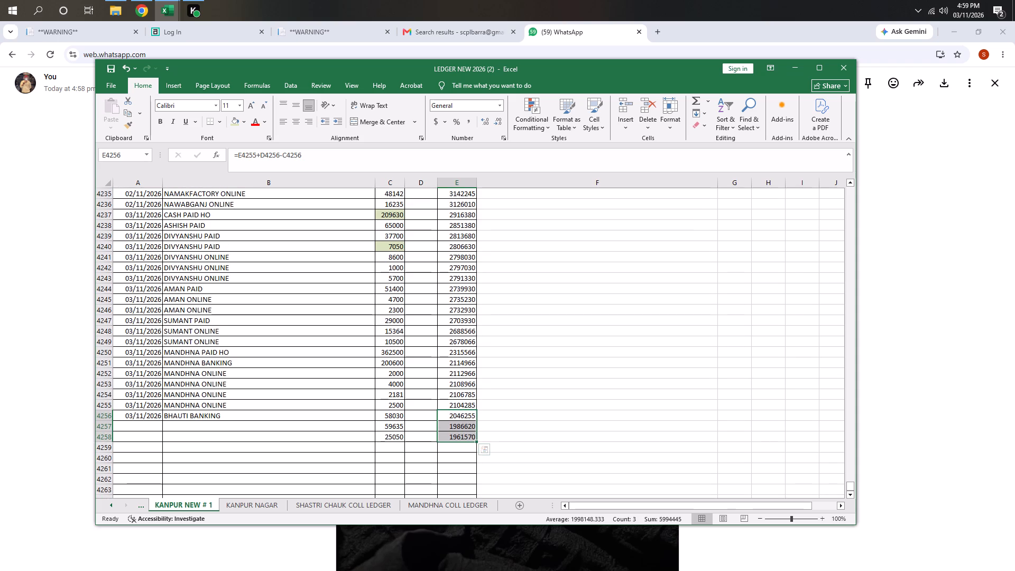
pyautogui.scroll(2, 362, 344)
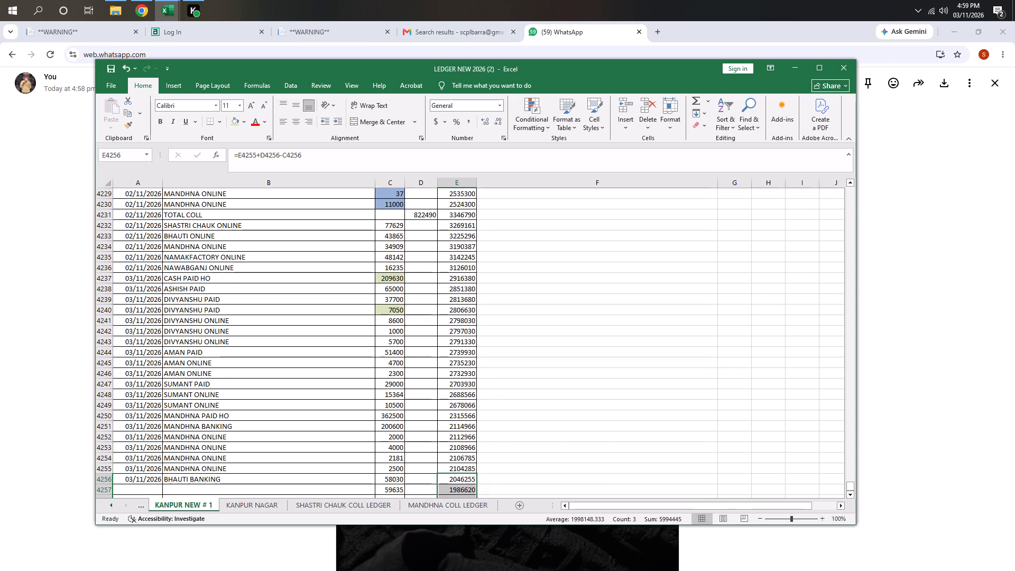
pyautogui.press('Escape')
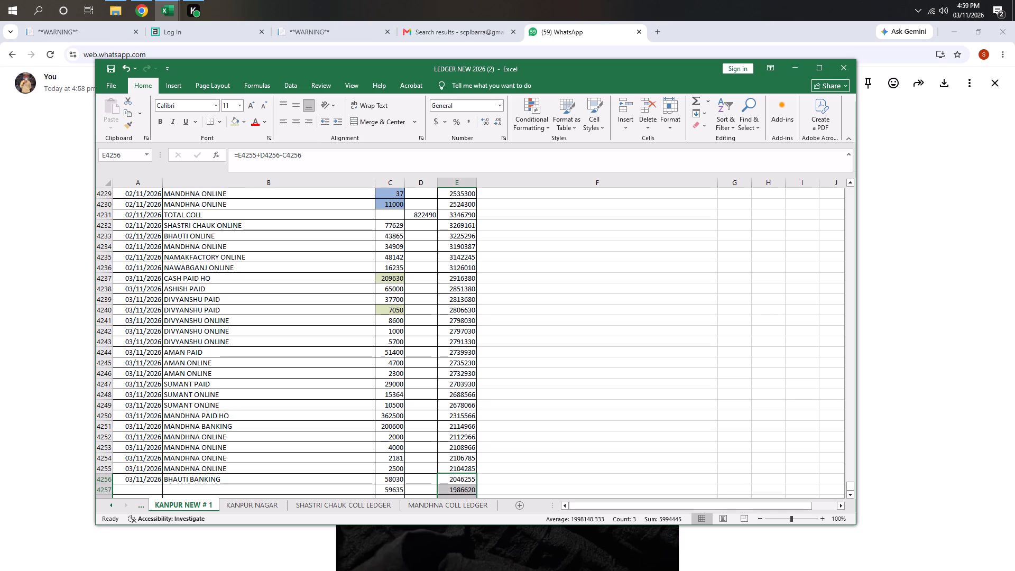
pyautogui.scroll(-1, 293, 377)
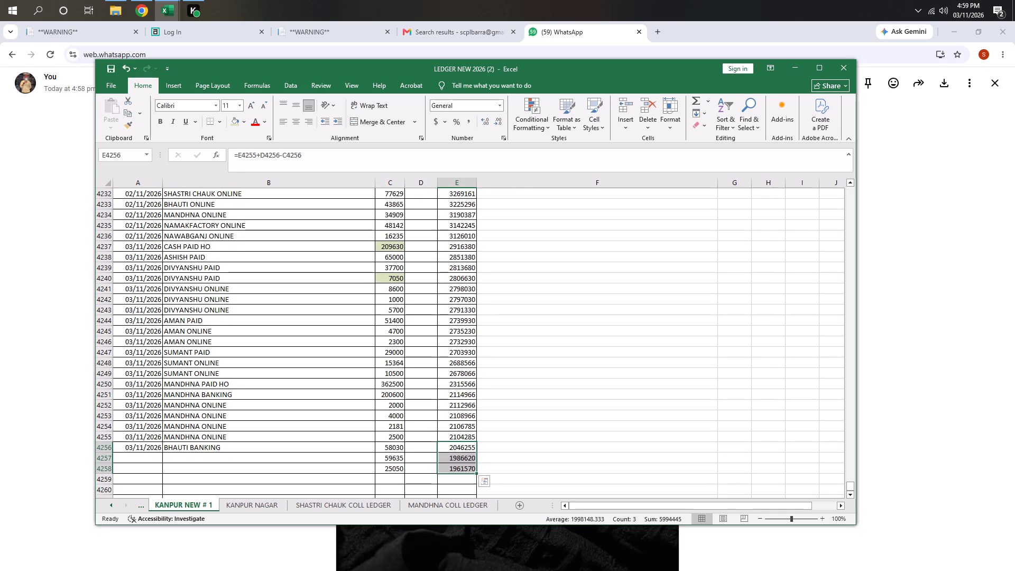
pyautogui.scroll(1, 387, 421)
pyautogui.scroll(-1, 386, 421)
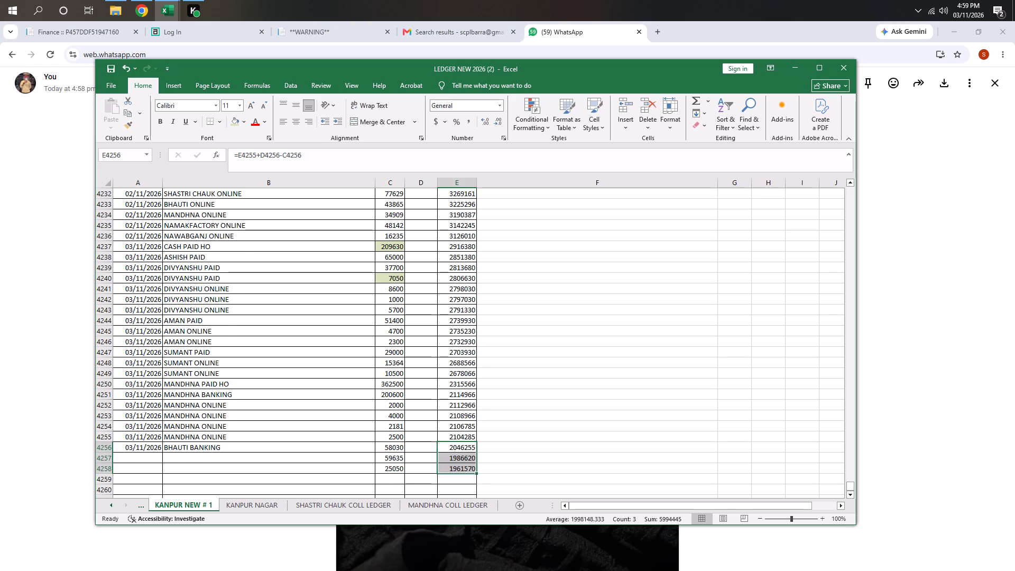
pyautogui.scroll(1, 375, 340)
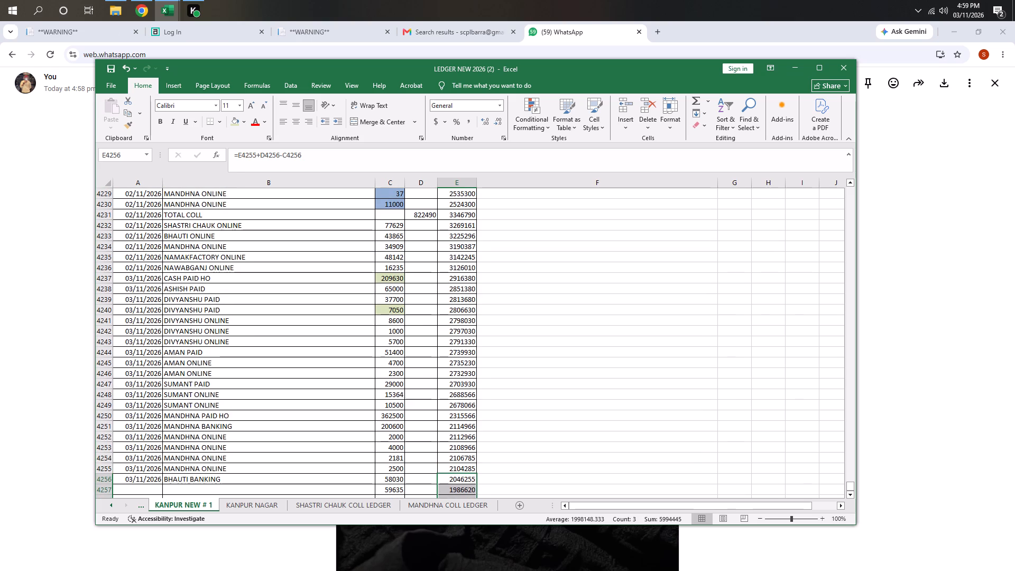
# Select the 03/11/2026 column C amounts for CASH PAID HO, ASHISH, first DIVYANSHU, AMAN, SUMANT and MANDHNA PAID HO together to check their sum.
pyautogui.click(385, 279)
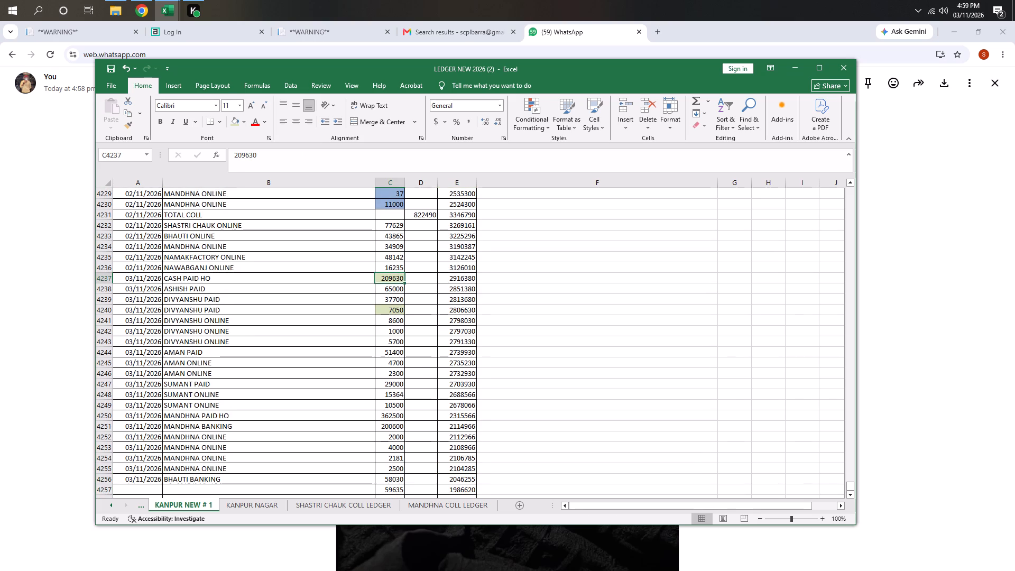
pyautogui.keyDown('ctrl'); pyautogui.click(384, 291); pyautogui.keyUp('ctrl')
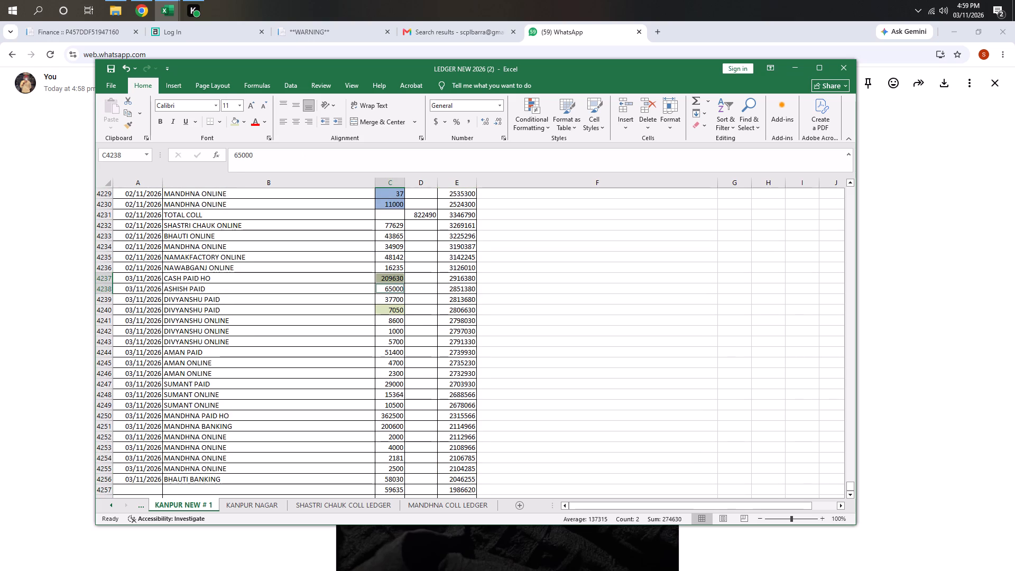
pyautogui.keyDown('ctrl'); pyautogui.click(384, 299); pyautogui.keyUp('ctrl')
pyautogui.keyDown('ctrl'); pyautogui.click(399, 355); pyautogui.keyUp('ctrl')
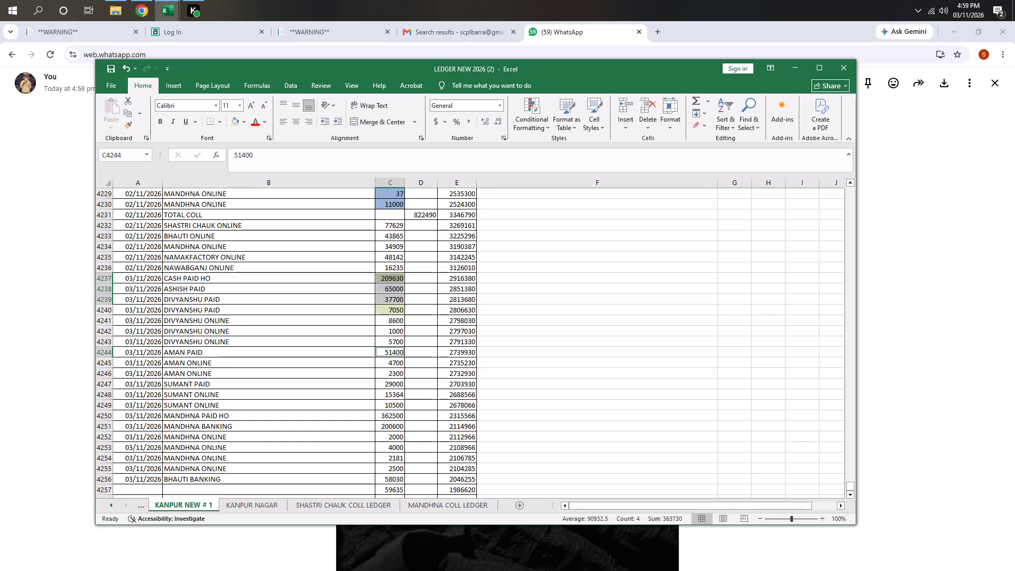
pyautogui.keyDown('ctrl'); pyautogui.click(385, 382); pyautogui.keyUp('ctrl')
pyautogui.scroll(-1, 367, 384)
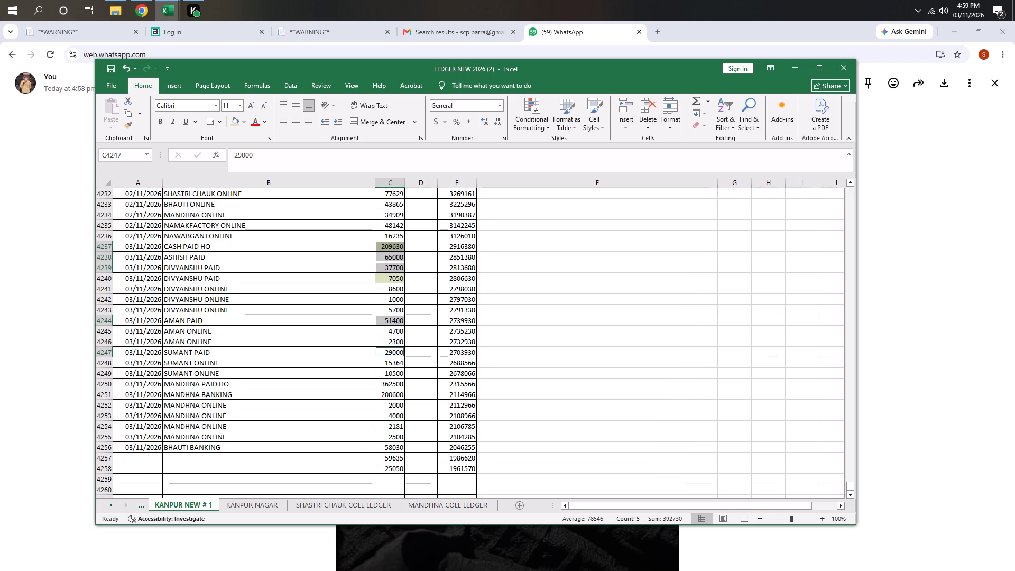
pyautogui.keyDown('ctrl'); pyautogui.click(388, 386); pyautogui.keyUp('ctrl')
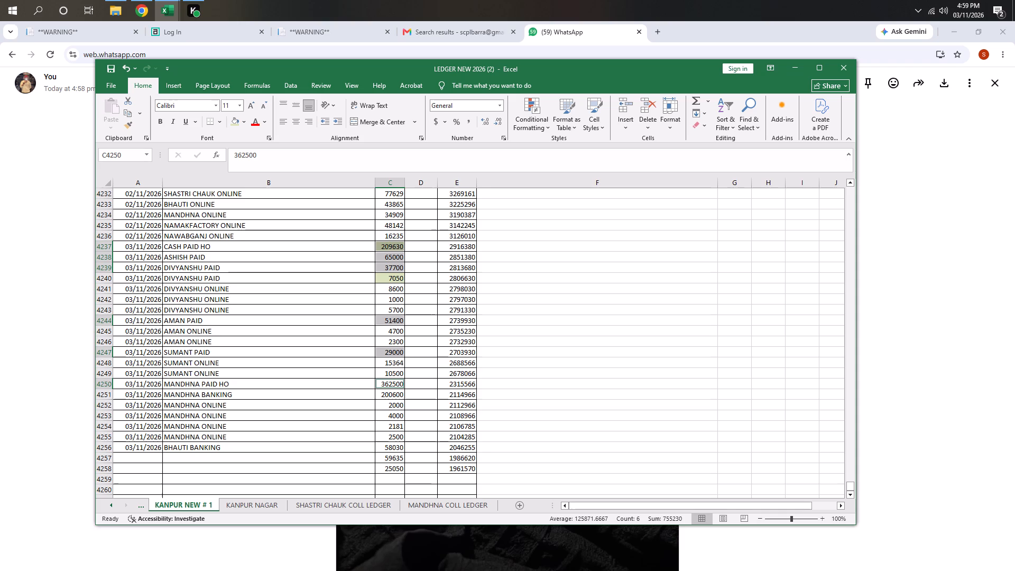
pyautogui.scroll(2, 370, 377)
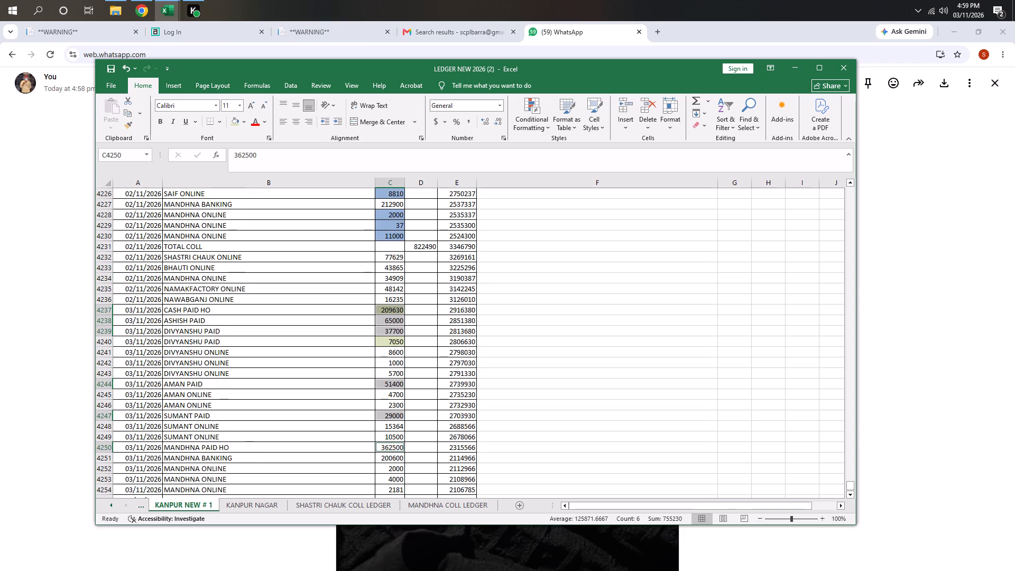
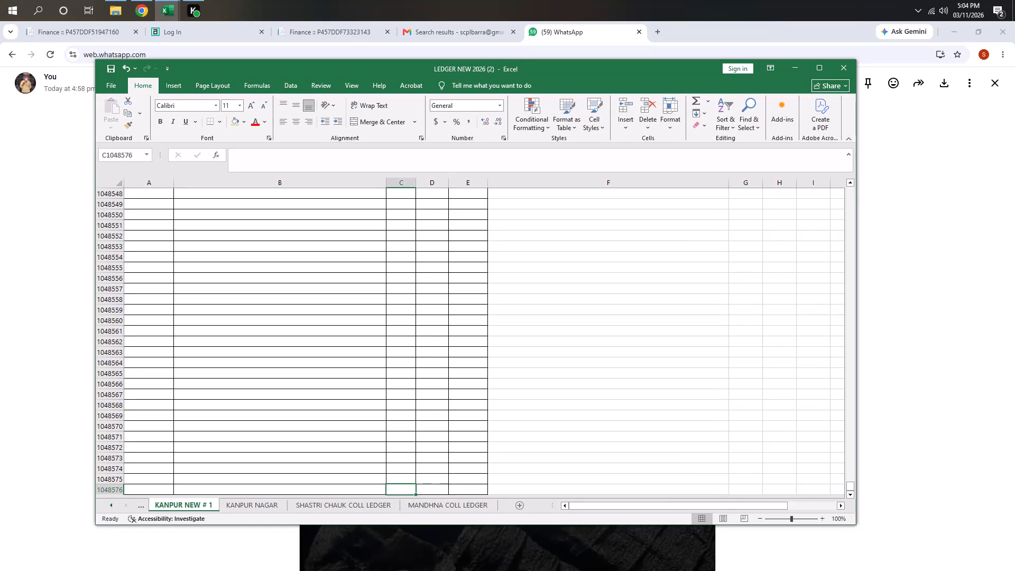
# Enter the description NAMAKFACTORY BRANCH PAID HO in column B of row 4257, beside the 59635 amount.
pyautogui.hotkey('ctrl', 'Up')
pyautogui.press('Up')
pyautogui.press('Left')
pyautogui.press('Left')
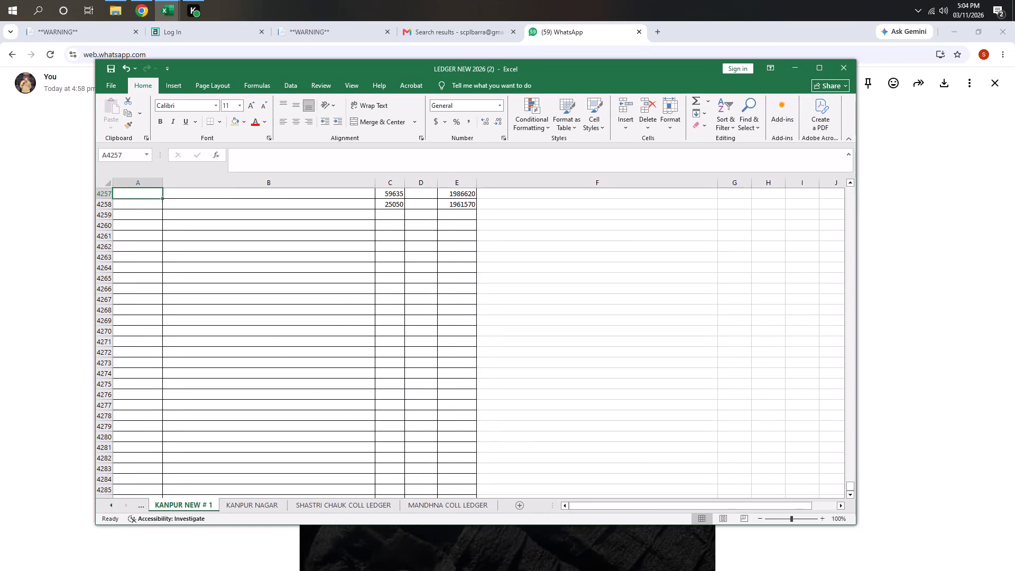
pyautogui.press('Up')
pyautogui.press('Down')
pyautogui.press('Right')
pyautogui.write('NAMAKA')
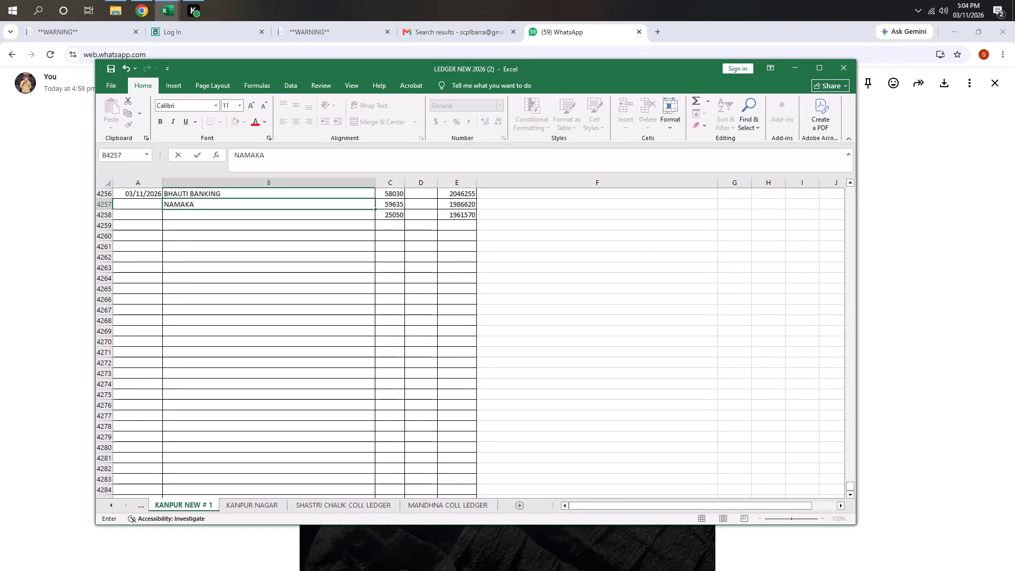
pyautogui.write('FCA')
pyautogui.press('BackSpace')
pyautogui.press('BackSpace')
pyautogui.press('BackSpace')
pyautogui.press('BackSpace')
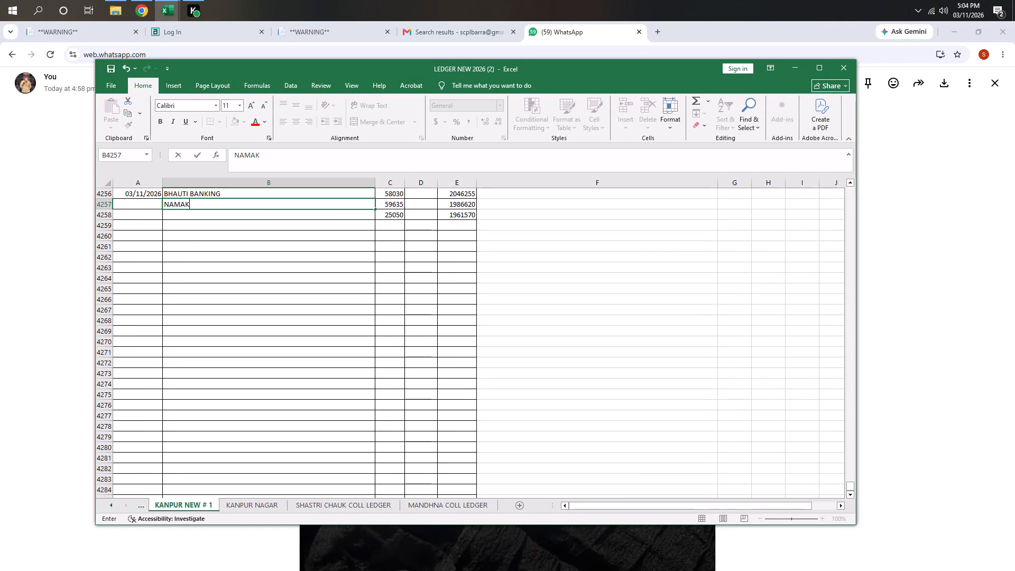
pyautogui.press('f')
pyautogui.press('BackSpace')
pyautogui.press('BackSpace')
pyautogui.write('KFAC')
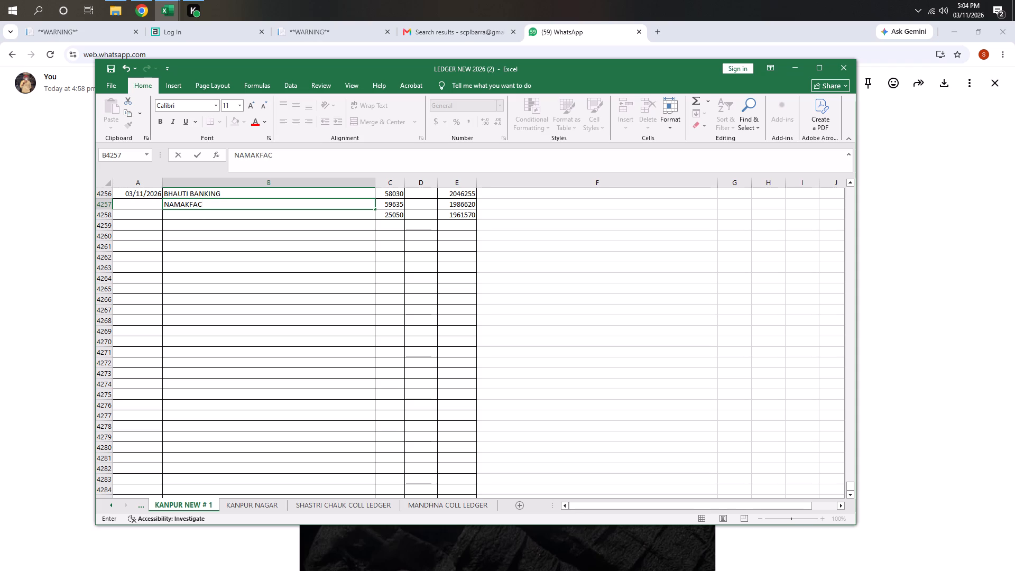
pyautogui.write('TORY BR')
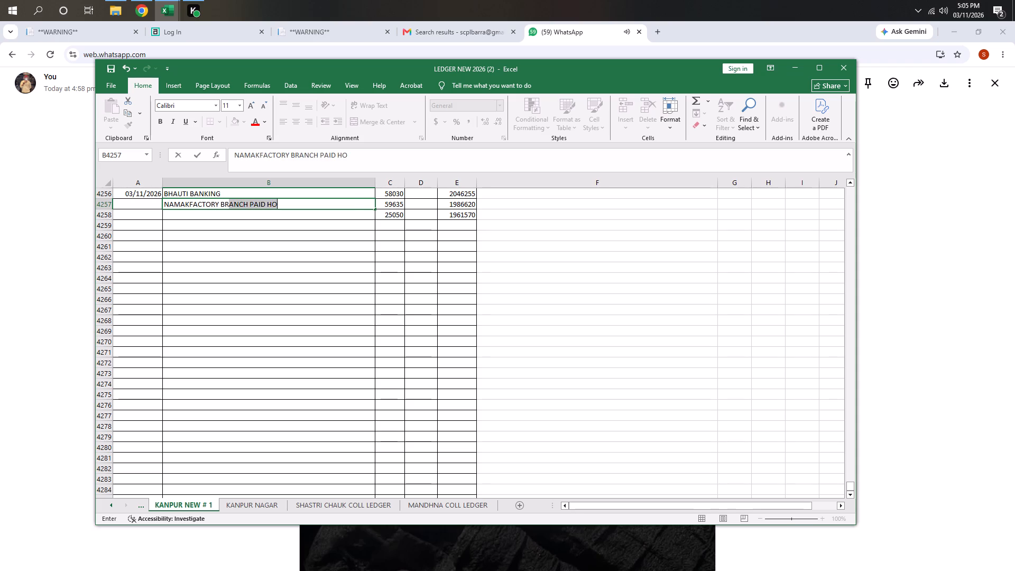
pyautogui.press('Tab')
# Enter the description NIDA NAMAKFACTORY PAID HO in column B of row 4258, beside the 25050 amount.
pyautogui.press('Left')
pyautogui.press('Down')
pyautogui.write('NI')
pyautogui.press('Tab')
# Fill the date 03/11/2026 down column A from the BHAUTI BANKING row through rows 4257 and 4258.
pyautogui.press('Left')
pyautogui.press('Left')
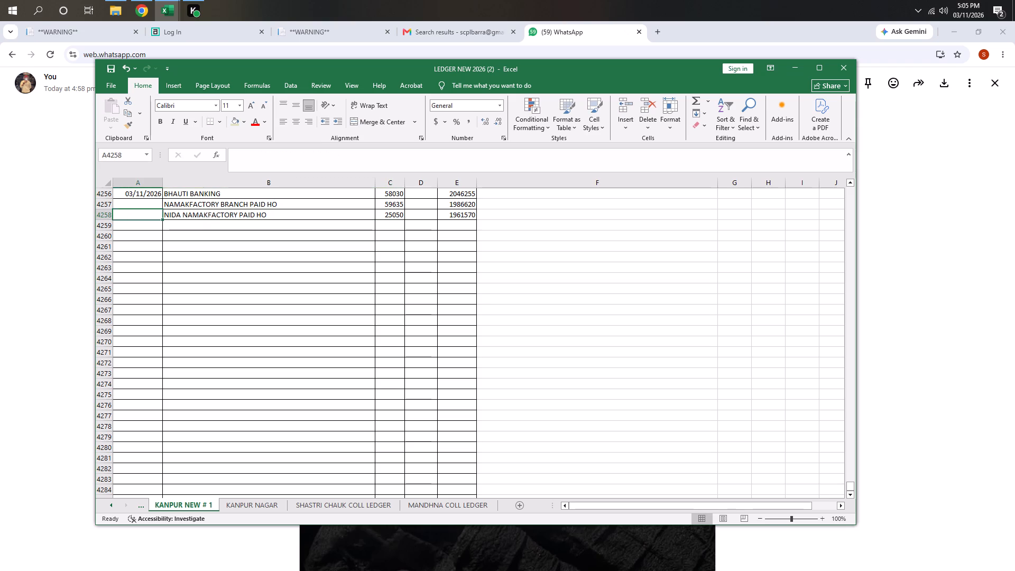
pyautogui.press('Up')
pyautogui.press('Up')
pyautogui.hotkey('shift', 'Down')
pyautogui.hotkey('shift', 'Down')
pyautogui.hotkey('ctrl', 'd')
# Save the ledger workbook.
pyautogui.press('Right')
pyautogui.press('Right')
pyautogui.press('Right')
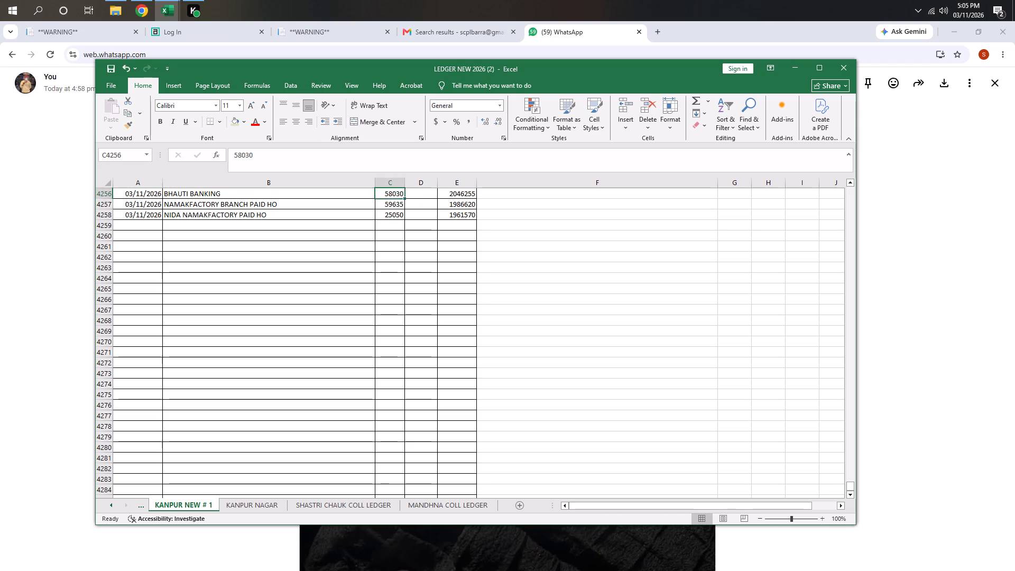
pyautogui.press('Right')
pyautogui.press('Down')
pyautogui.hotkey('ctrl', 's')
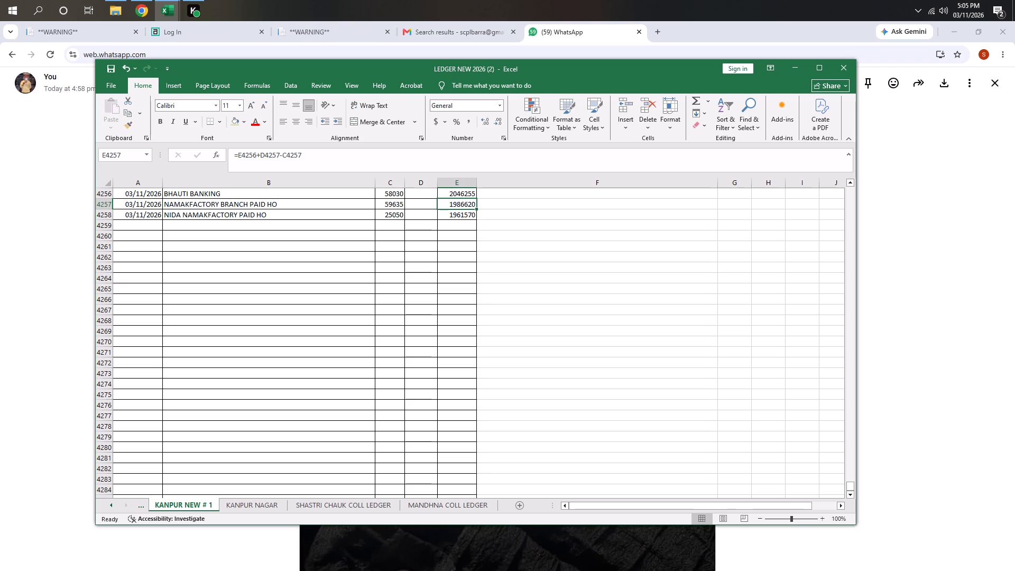
# Switch to the Finance In Flow Report - 2026-11-03T114014.953 workbook and clear all its column filters.
pyautogui.click(220, 232)
pyautogui.click(223, 225)
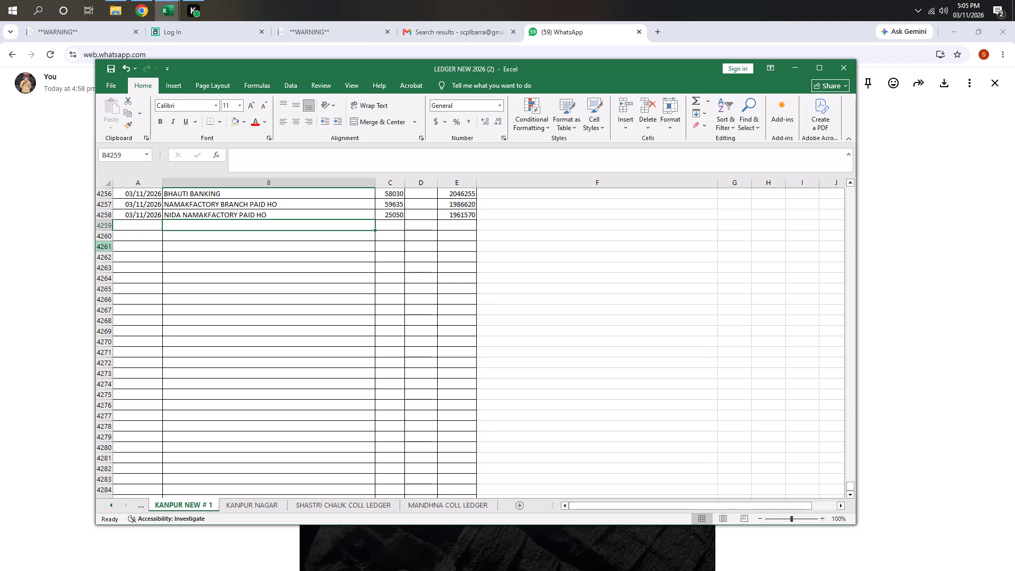
pyautogui.hotkey('alt', 'Tab')
pyautogui.hotkey('alt', 'Tab')
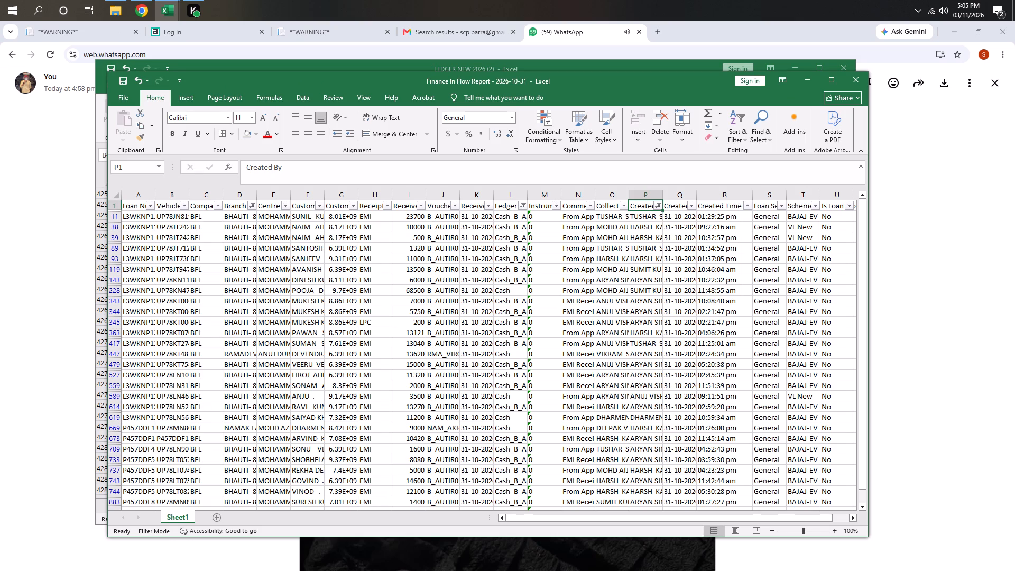
pyautogui.hotkey('ctrl', 'a')
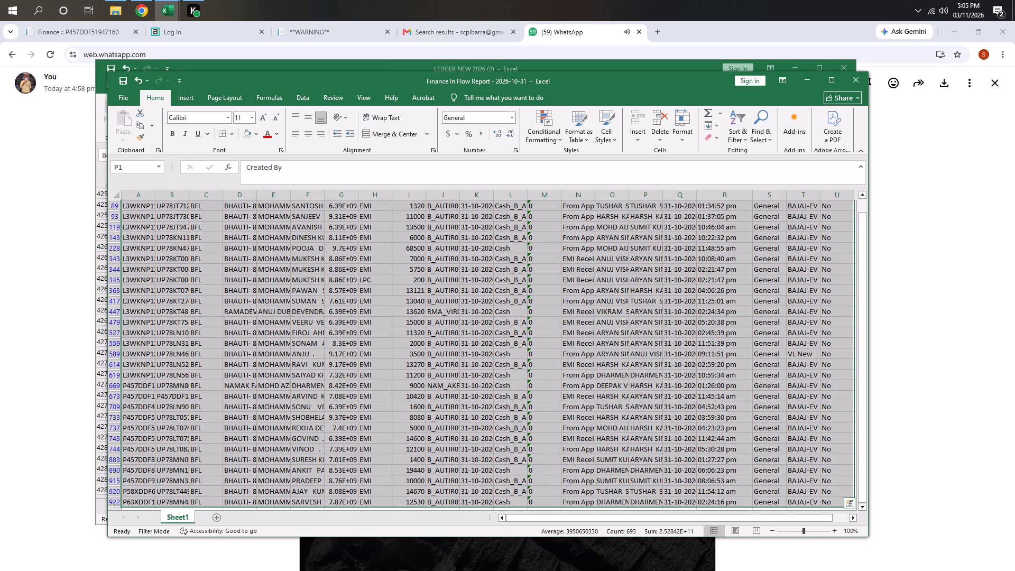
pyautogui.hotkey('alt', 'Tab')
pyautogui.keyDown('alt'); pyautogui.click(409, 361); pyautogui.keyUp('alt')
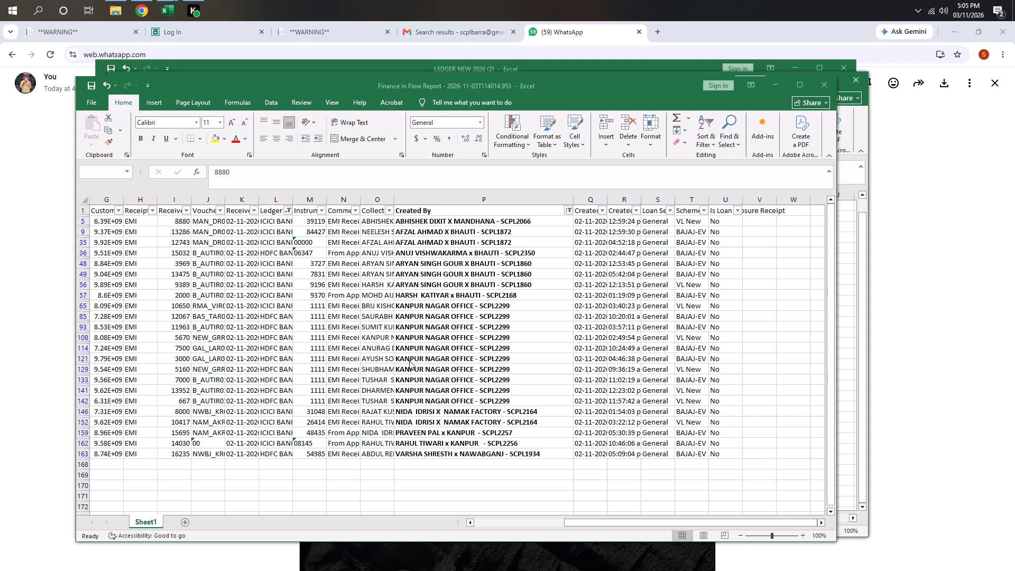
pyautogui.click(481, 305)
pyautogui.hotkey('ctrl', 'a')
pyautogui.press('Escape')
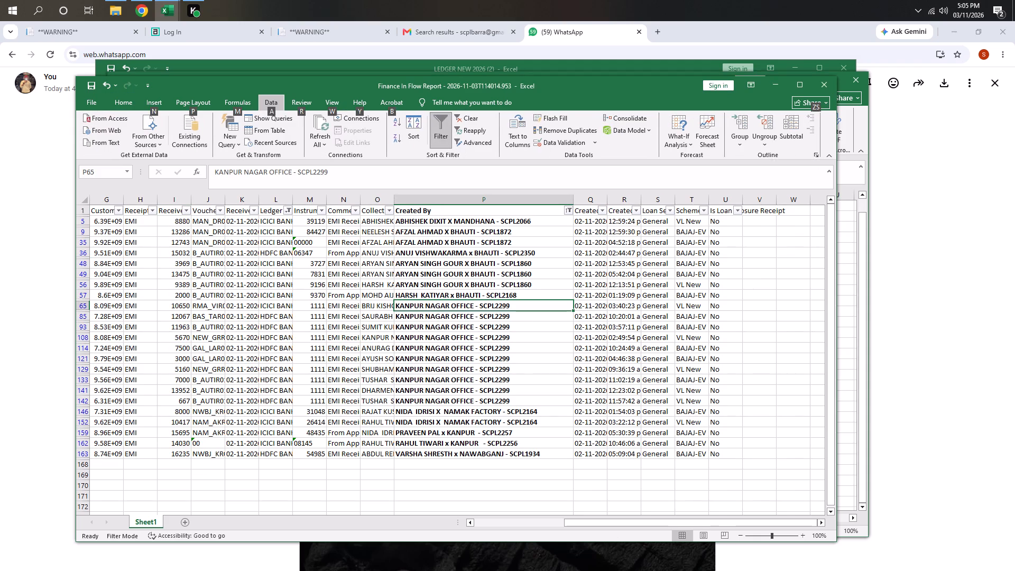
pyautogui.click(374, 307)
pyautogui.hotkey('ctrl', 'a')
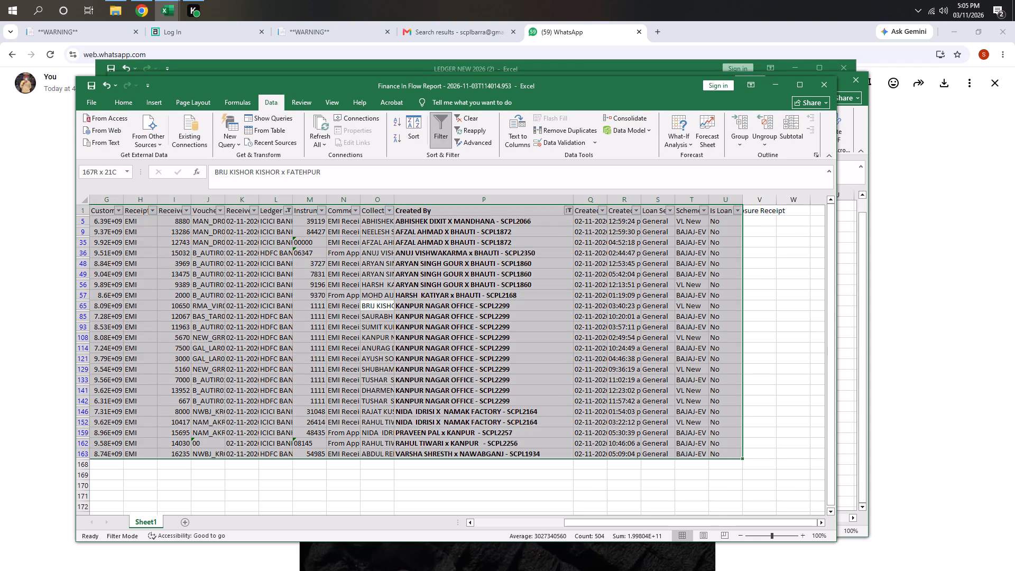
pyautogui.write('DFS')
# Start filtering the Created By column by deselecting all names and going down the list for the staff member to include.
pyautogui.hotkey('ctrl', 'Up')
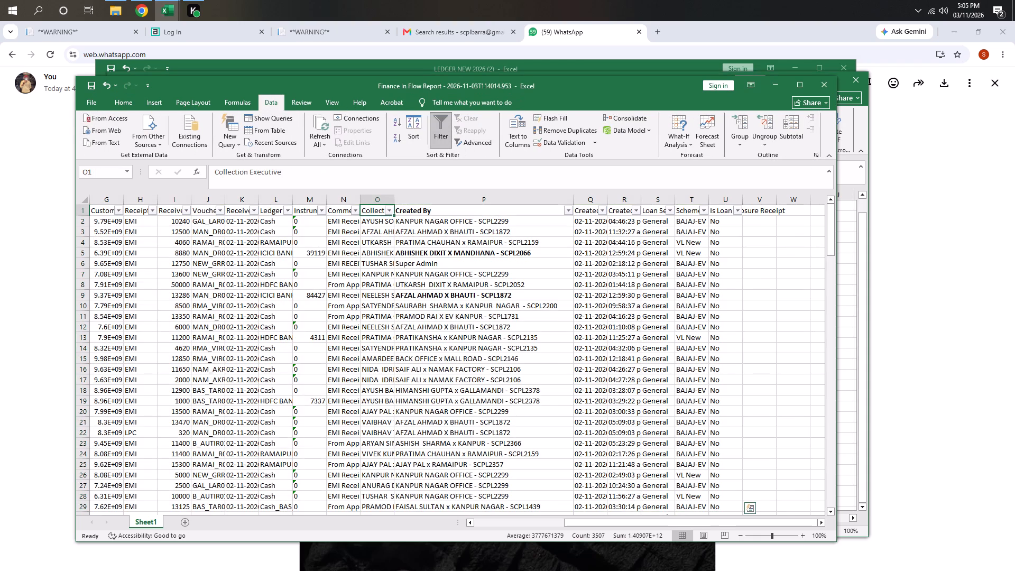
pyautogui.press('Right')
pyautogui.hotkey('alt', 'Down')
pyautogui.press('Down')
pyautogui.press('Down')
pyautogui.press('Down')
pyautogui.press('Down')
pyautogui.press('Down')
pyautogui.press('Down')
pyautogui.press('Down')
pyautogui.press('Down')
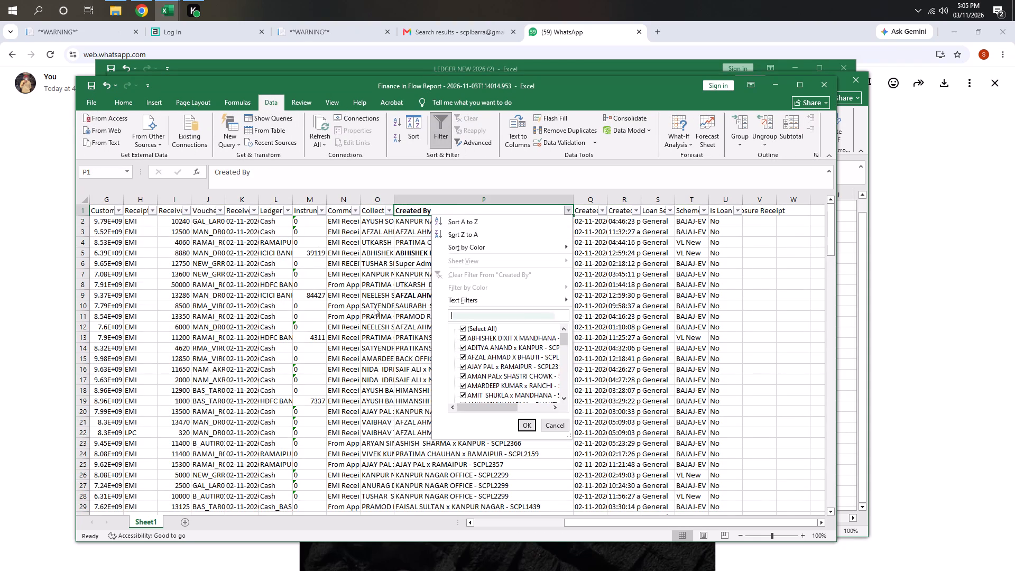
pyautogui.press('Down')
pyautogui.press('space')
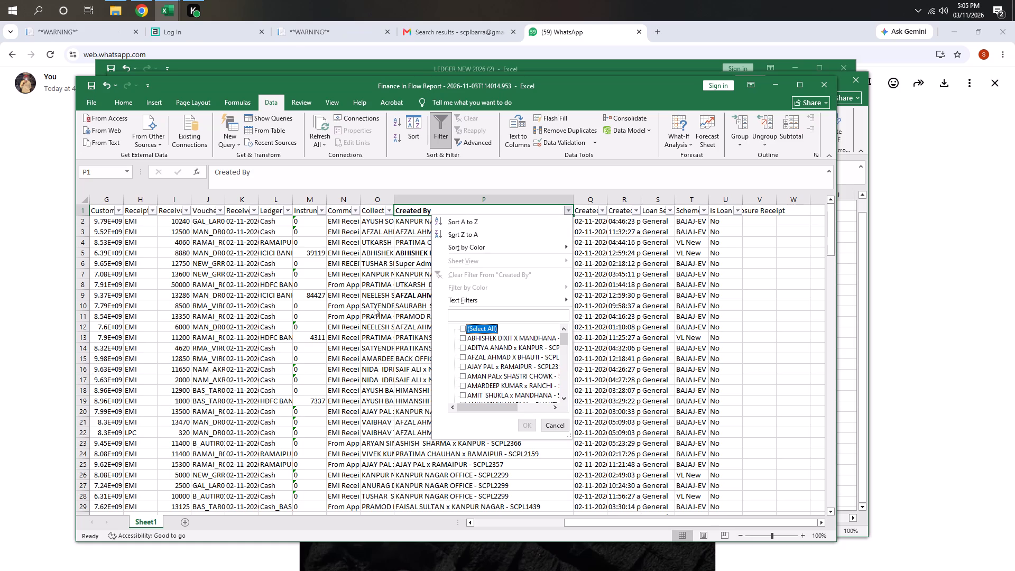
pyautogui.press('Down')
pyautogui.press('Down')
pyautogui.press('Down')
pyautogui.press('Down')
pyautogui.press('Down')
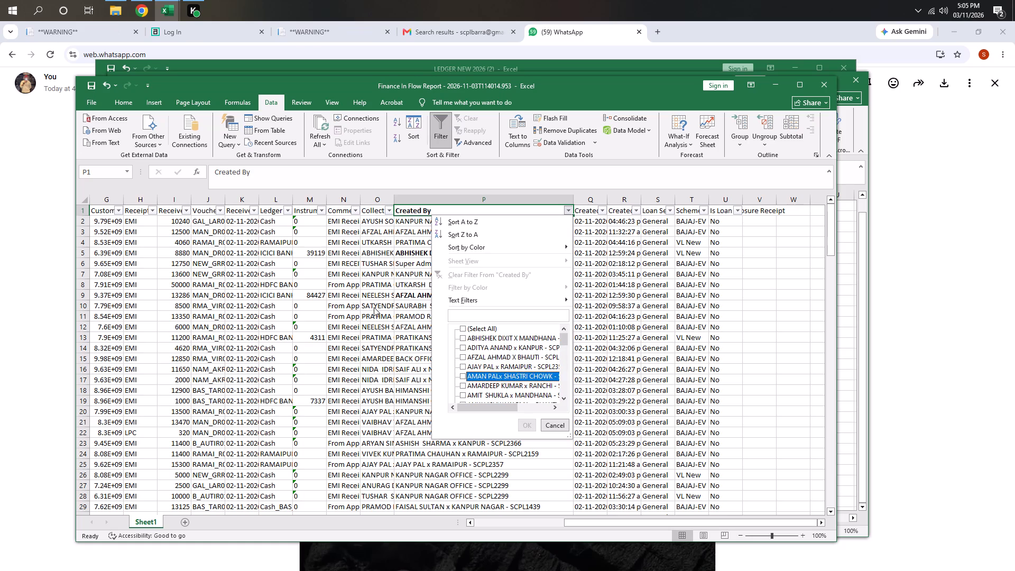
pyautogui.press('Down')
pyautogui.press('Down')
pyautogui.press('Down')
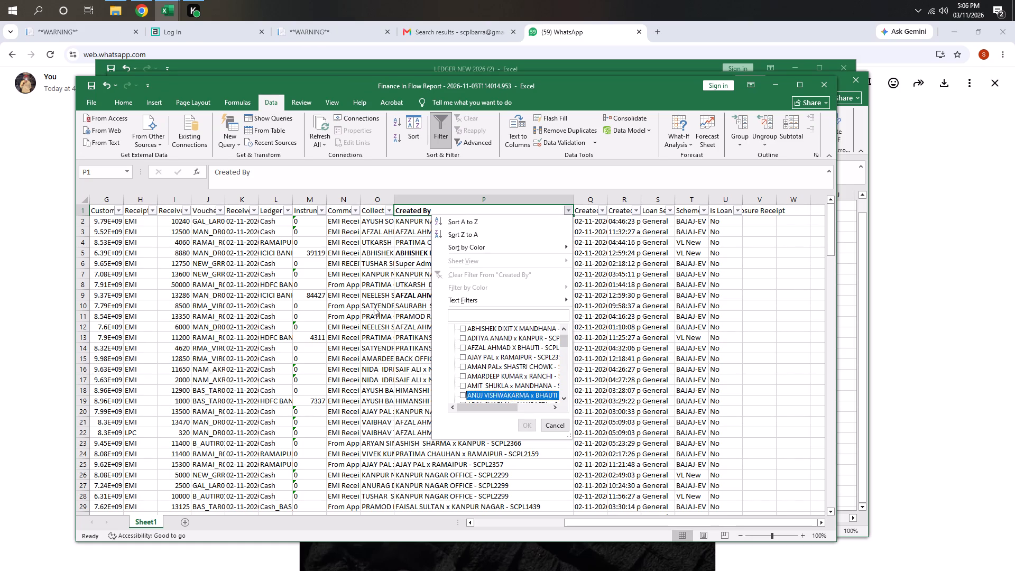
pyautogui.press('Down')
pyautogui.press('Down')
pyautogui.press('Down')
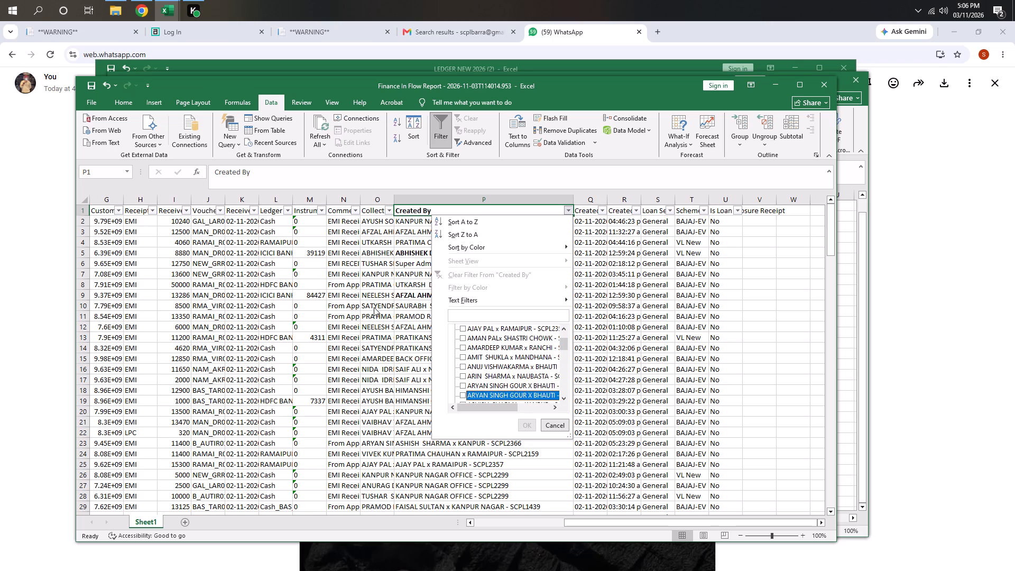
pyautogui.press('Down')
pyautogui.press('Down')
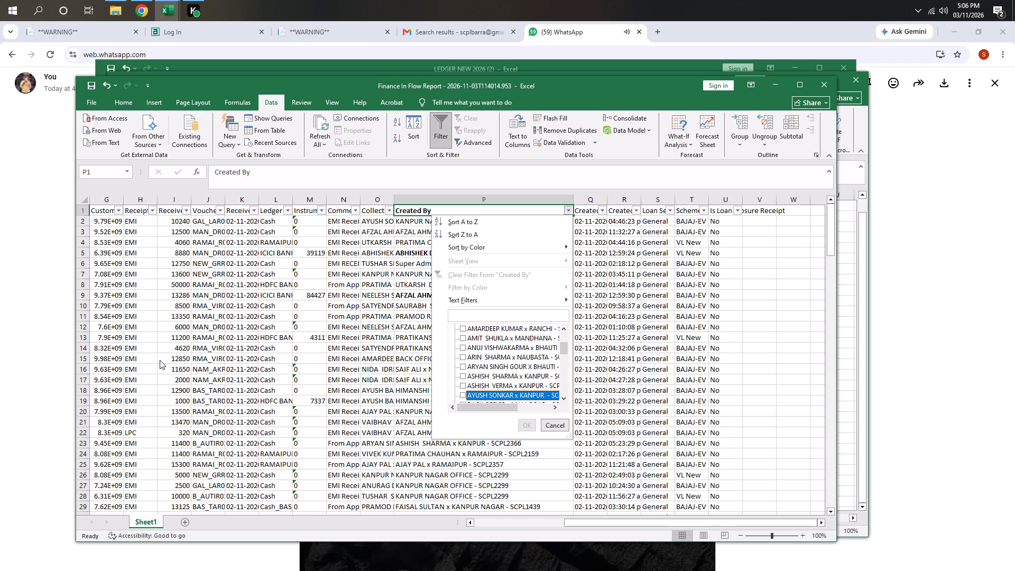
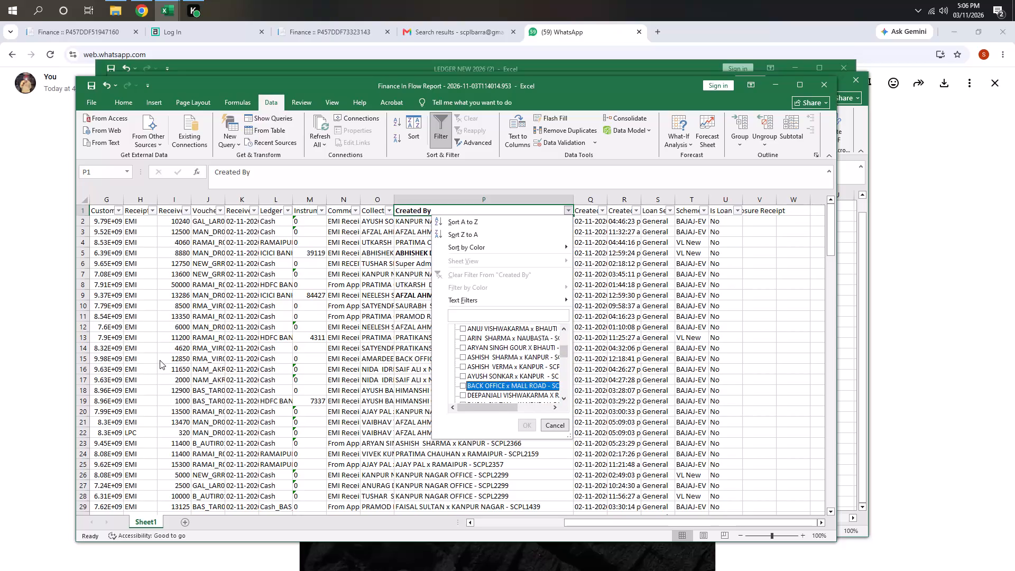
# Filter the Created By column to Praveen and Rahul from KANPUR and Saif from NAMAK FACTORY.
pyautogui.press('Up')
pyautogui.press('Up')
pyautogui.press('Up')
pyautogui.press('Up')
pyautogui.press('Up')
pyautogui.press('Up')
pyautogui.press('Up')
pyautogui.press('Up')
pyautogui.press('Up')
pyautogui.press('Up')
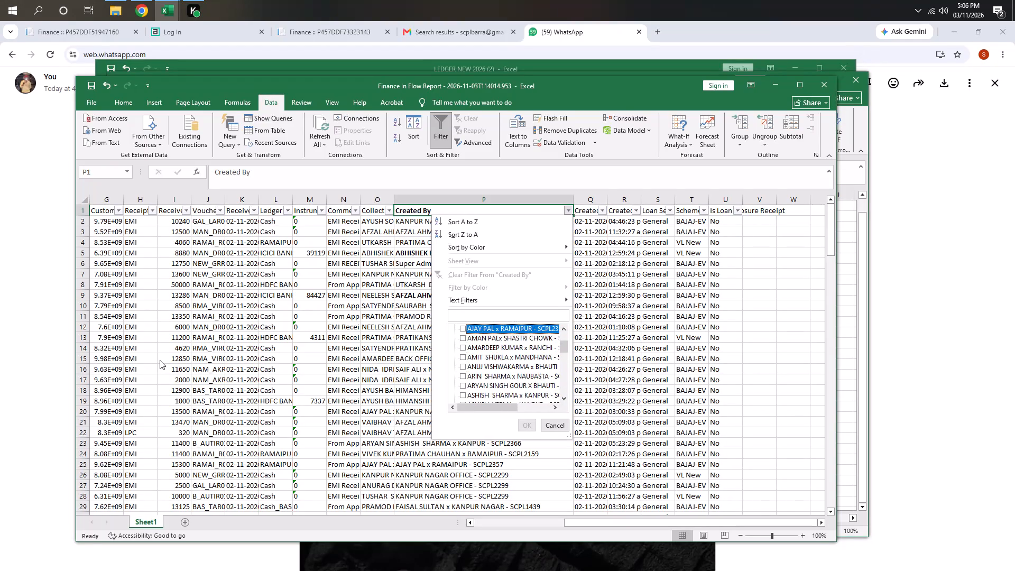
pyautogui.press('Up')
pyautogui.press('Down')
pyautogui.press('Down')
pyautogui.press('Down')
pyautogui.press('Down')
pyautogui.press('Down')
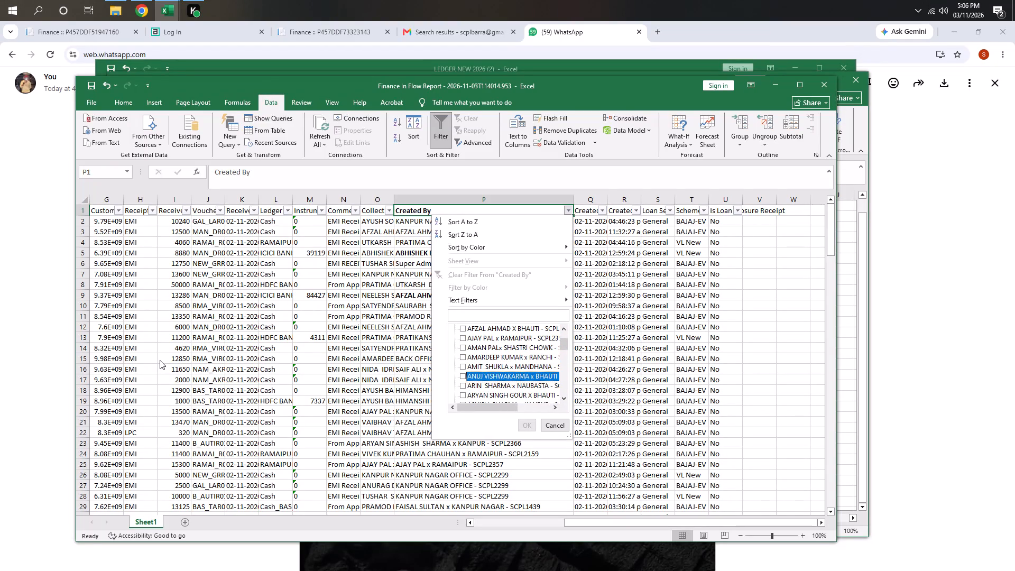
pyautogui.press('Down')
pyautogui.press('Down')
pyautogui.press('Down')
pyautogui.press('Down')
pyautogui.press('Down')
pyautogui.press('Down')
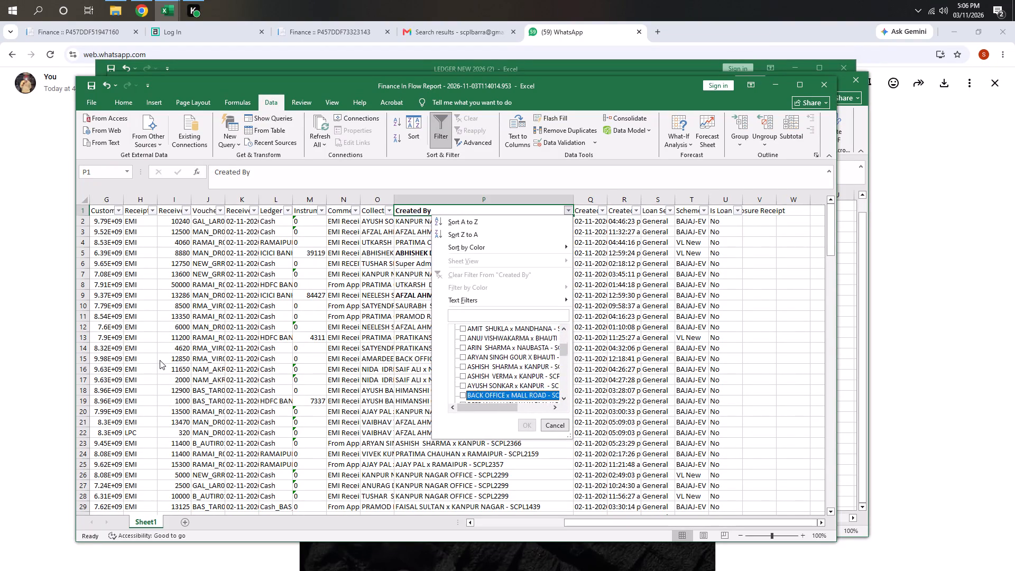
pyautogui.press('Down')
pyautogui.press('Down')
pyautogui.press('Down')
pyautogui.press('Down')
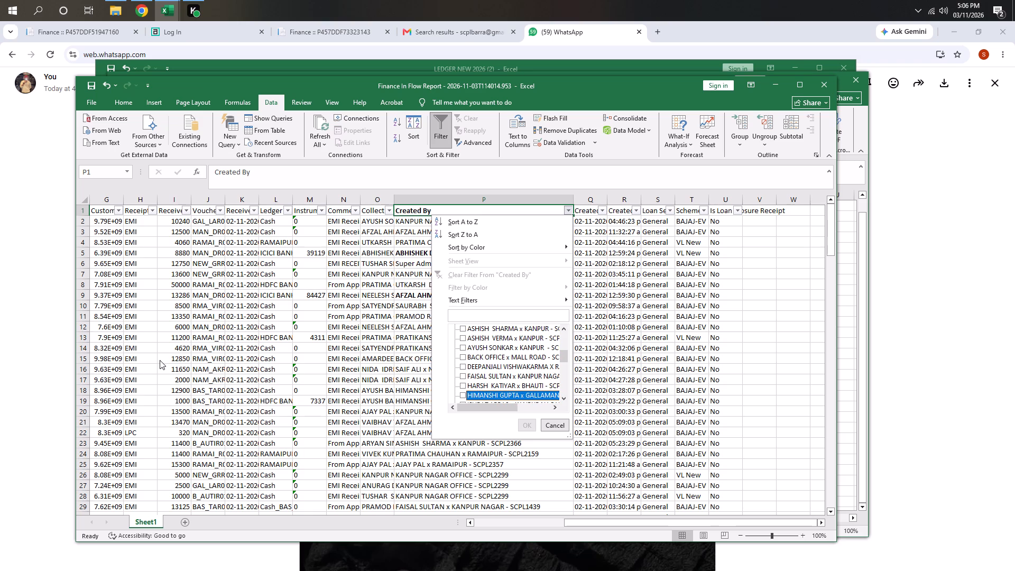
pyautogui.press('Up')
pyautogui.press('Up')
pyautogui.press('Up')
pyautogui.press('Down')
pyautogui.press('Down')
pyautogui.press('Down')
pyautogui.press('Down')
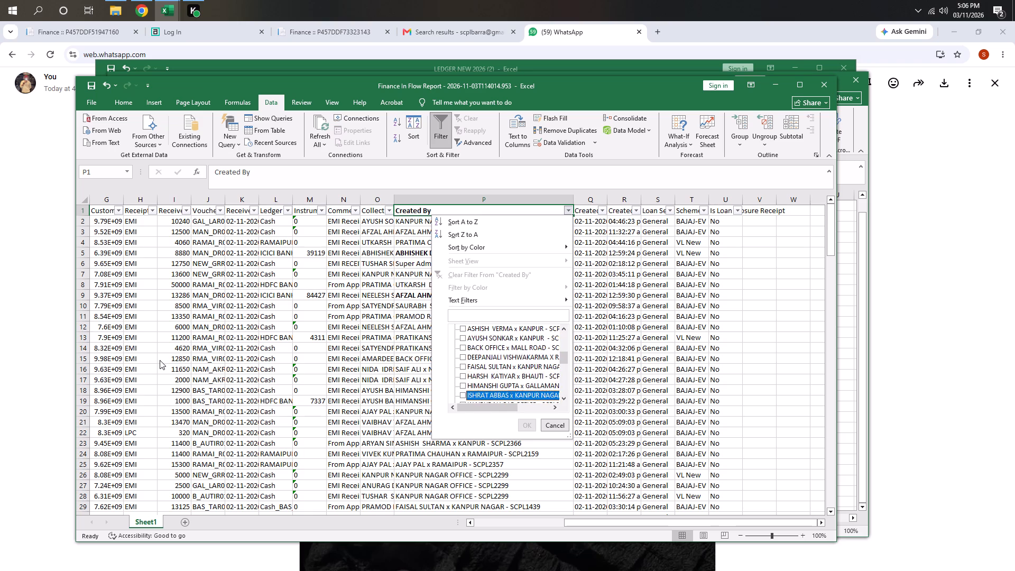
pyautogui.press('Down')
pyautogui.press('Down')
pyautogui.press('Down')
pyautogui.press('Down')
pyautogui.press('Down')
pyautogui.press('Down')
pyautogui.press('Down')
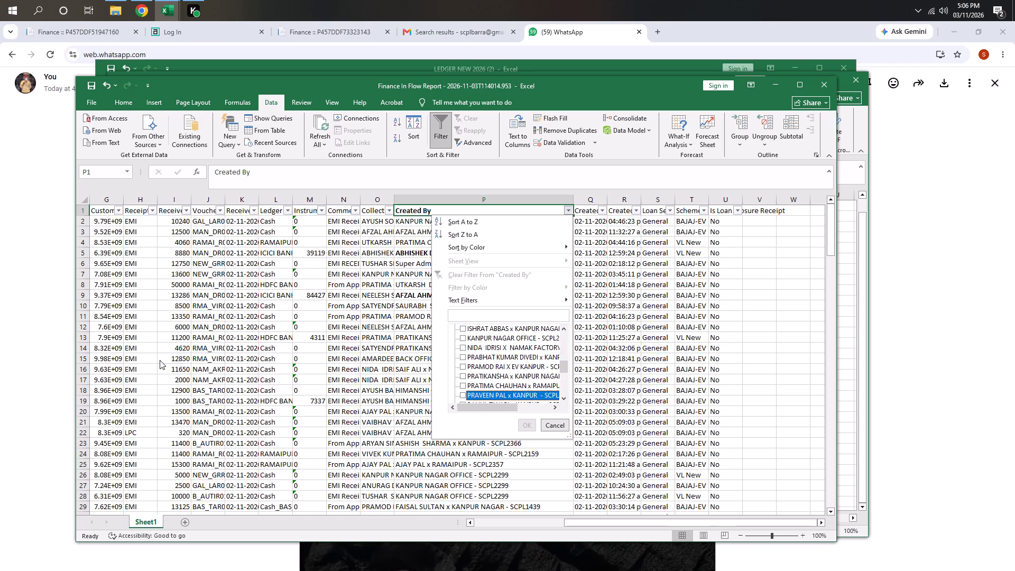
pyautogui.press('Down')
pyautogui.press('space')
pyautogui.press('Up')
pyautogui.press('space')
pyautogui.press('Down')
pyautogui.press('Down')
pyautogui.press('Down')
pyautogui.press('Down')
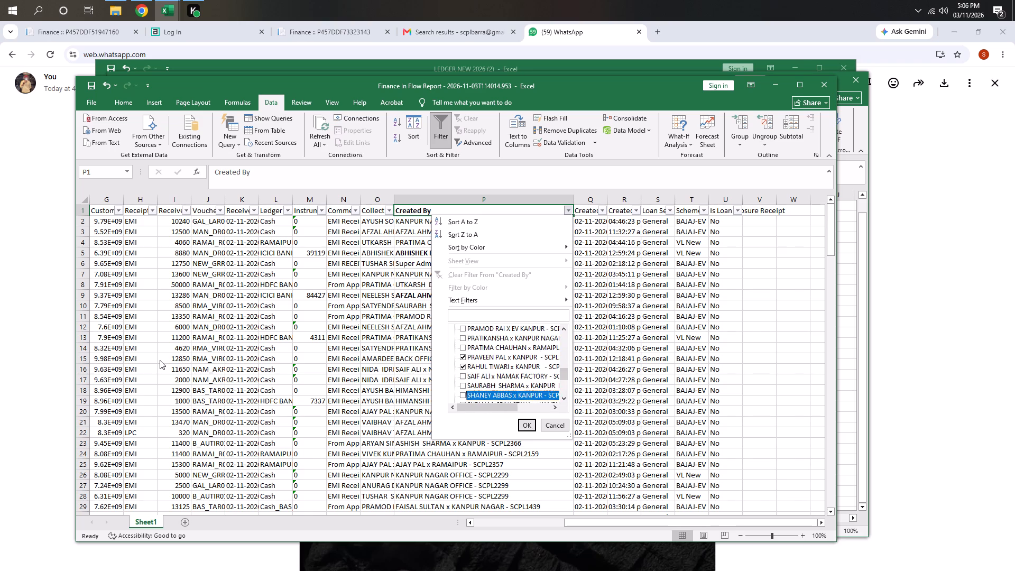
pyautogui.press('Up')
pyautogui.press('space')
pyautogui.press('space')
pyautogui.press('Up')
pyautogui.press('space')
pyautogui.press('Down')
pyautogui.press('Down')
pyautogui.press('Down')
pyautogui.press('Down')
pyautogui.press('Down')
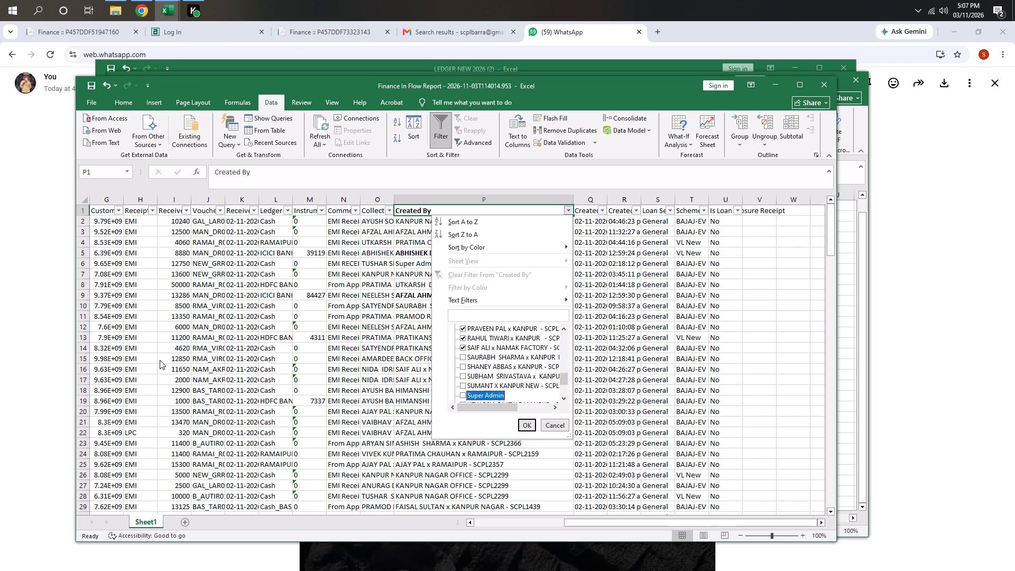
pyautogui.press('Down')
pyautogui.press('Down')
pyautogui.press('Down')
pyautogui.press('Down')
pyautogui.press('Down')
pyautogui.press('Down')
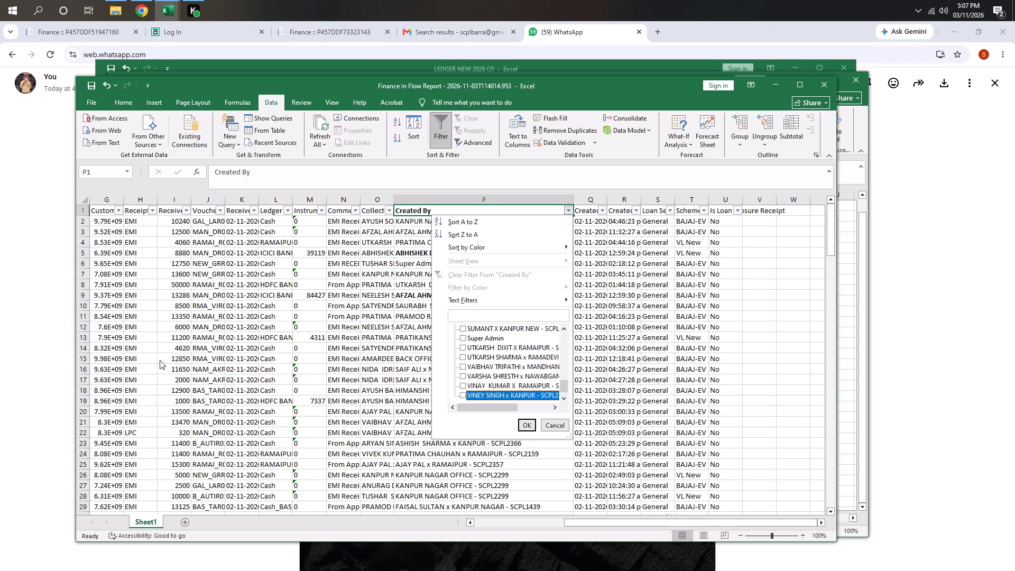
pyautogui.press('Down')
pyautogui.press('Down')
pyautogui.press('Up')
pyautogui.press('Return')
# Check the combined received amount of the two Cash rows created by Saif of NAMAK FACTORY.
pyautogui.press('Left')
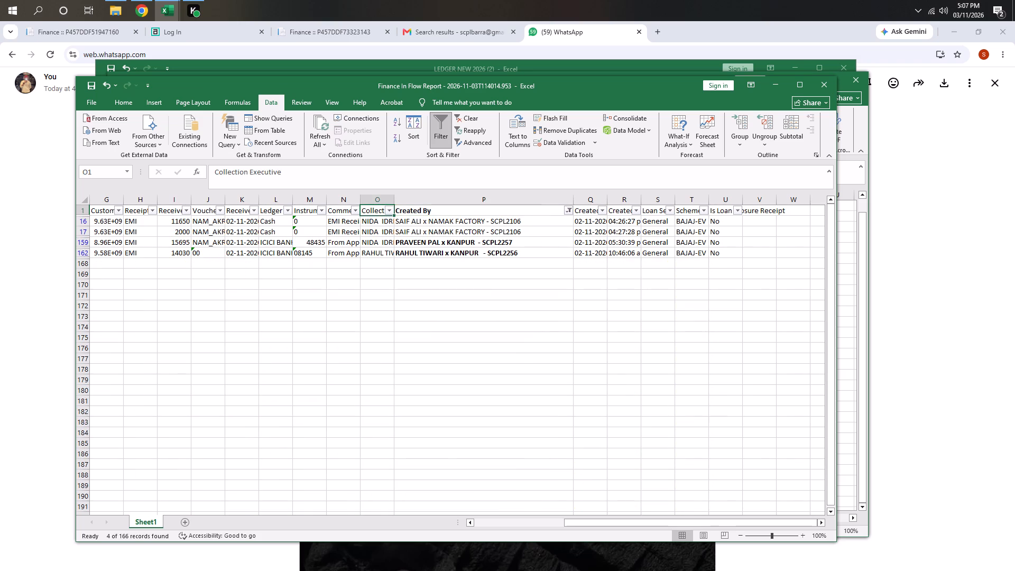
pyautogui.press('Left')
pyautogui.press('Left')
pyautogui.press('Left')
pyautogui.press('Left')
pyautogui.press('Left')
pyautogui.press('Down')
pyautogui.press('Left')
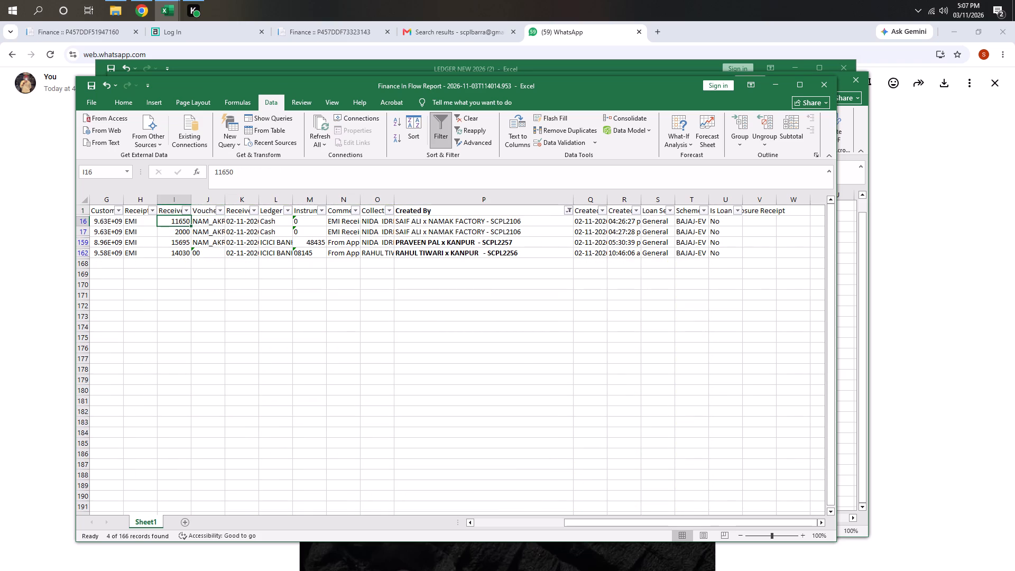
pyautogui.hotkey('shift', 'Down')
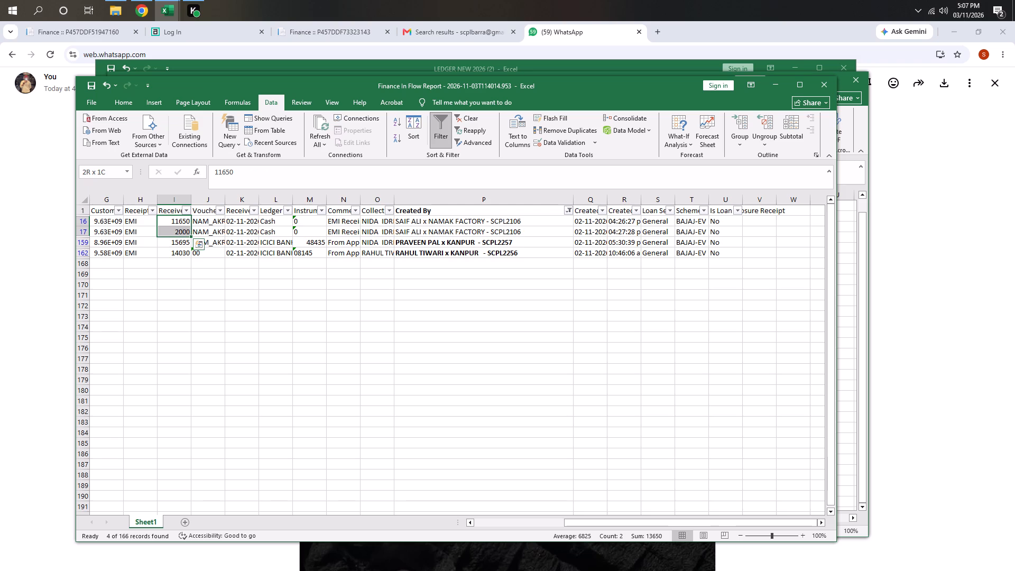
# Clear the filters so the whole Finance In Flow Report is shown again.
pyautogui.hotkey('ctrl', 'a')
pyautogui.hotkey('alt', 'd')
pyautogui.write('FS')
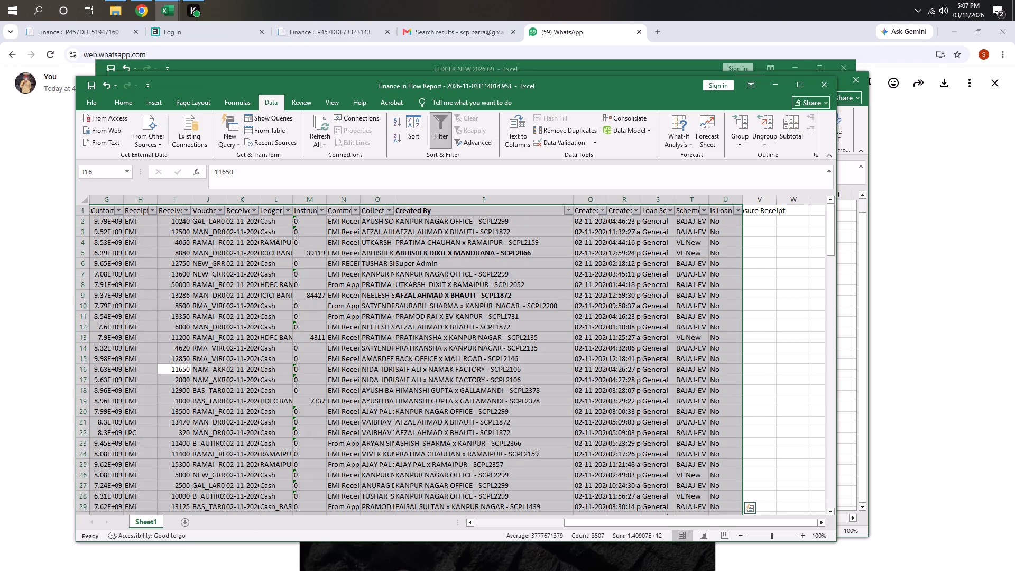
# Deselect all names in the filter of the Created By column.
pyautogui.hotkey('ctrl', 'Up')
pyautogui.press('Right')
pyautogui.press('Right')
pyautogui.press('Right')
pyautogui.press('Right')
pyautogui.press('Right')
pyautogui.press('Right')
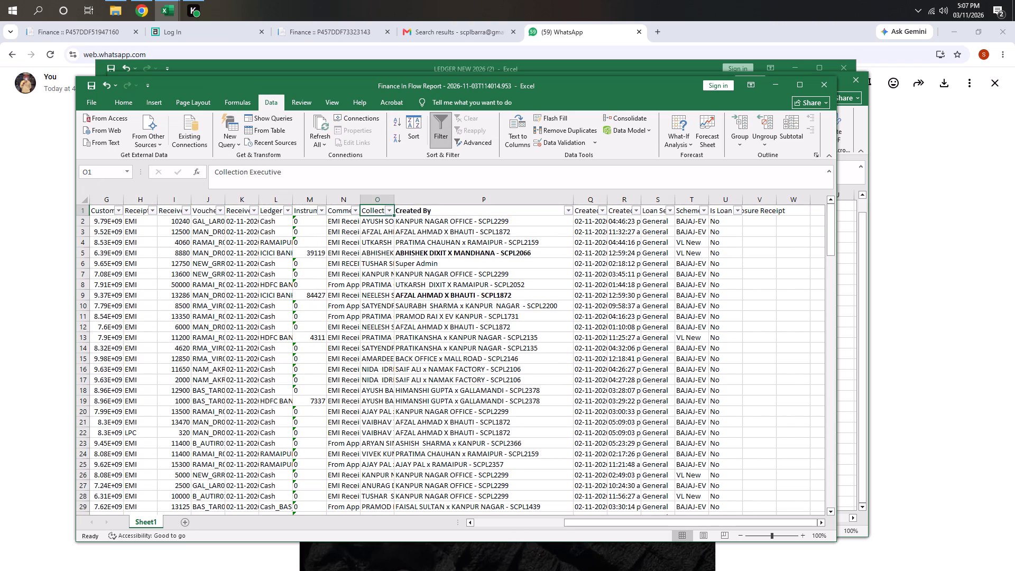
pyautogui.press('Right')
pyautogui.press('Down')
pyautogui.press('Escape')
pyautogui.hotkey('alt', 'Down')
pyautogui.press('Down')
pyautogui.press('Down')
pyautogui.press('Down')
pyautogui.press('Down')
pyautogui.press('Down')
pyautogui.press('Down')
pyautogui.press('Down')
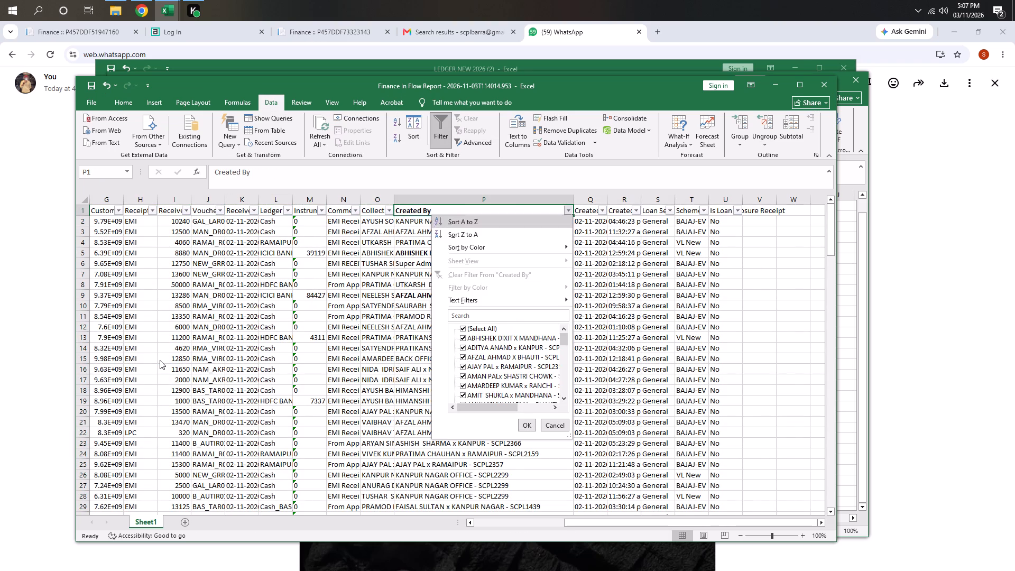
pyautogui.press('Down')
pyautogui.press('Down')
pyautogui.press('space')
# Include Nida of NAMAK FACTORY in the Created By filter.
pyautogui.press('Down')
pyautogui.press('Down')
pyautogui.press('Down')
pyautogui.press('Down')
pyautogui.press('Down')
pyautogui.press('Down')
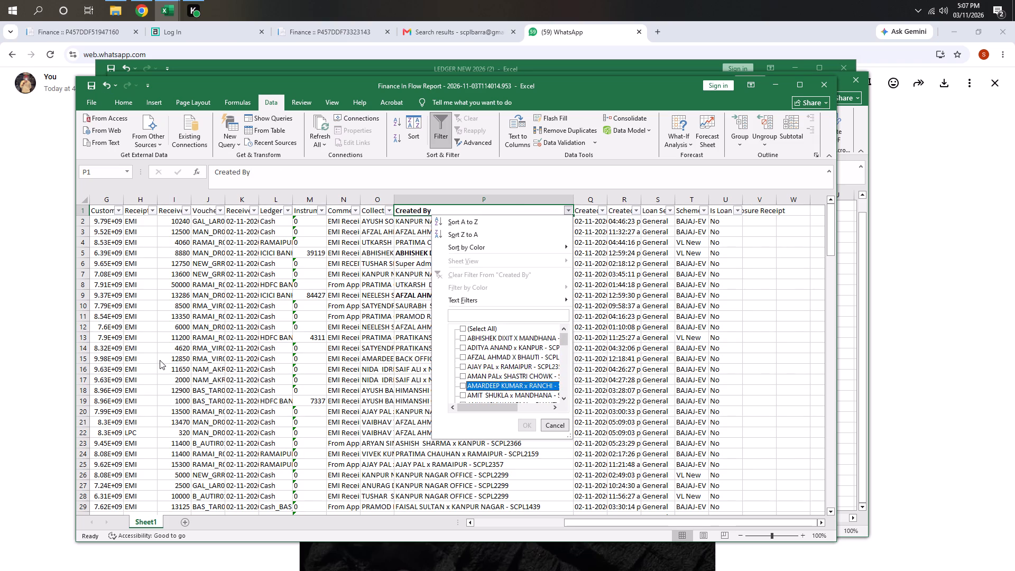
pyautogui.press('Down')
pyautogui.press('Down')
pyautogui.press('Down')
pyautogui.press('Down')
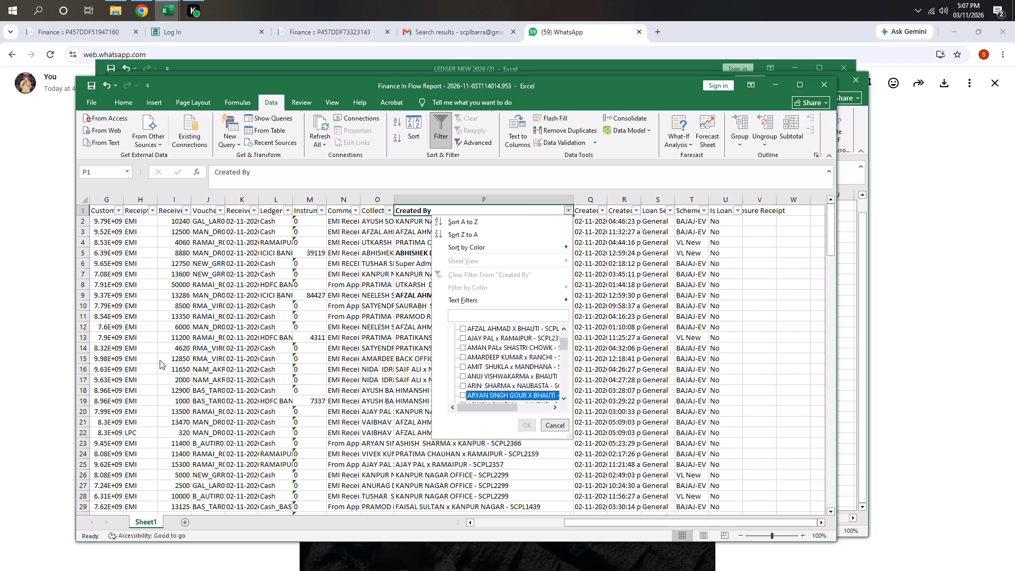
pyautogui.press('Down')
pyautogui.press('Down')
pyautogui.press('Down')
pyautogui.press('Down')
pyautogui.press('Down')
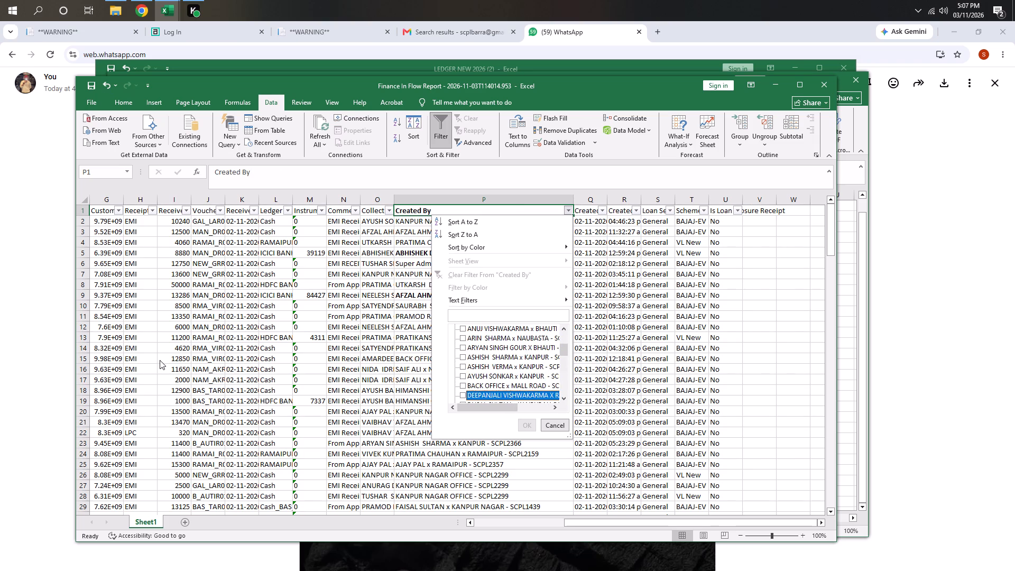
pyautogui.press('Down')
pyautogui.press('Down')
pyautogui.press('Down')
pyautogui.press('Down')
pyautogui.press('Down')
pyautogui.press('Down')
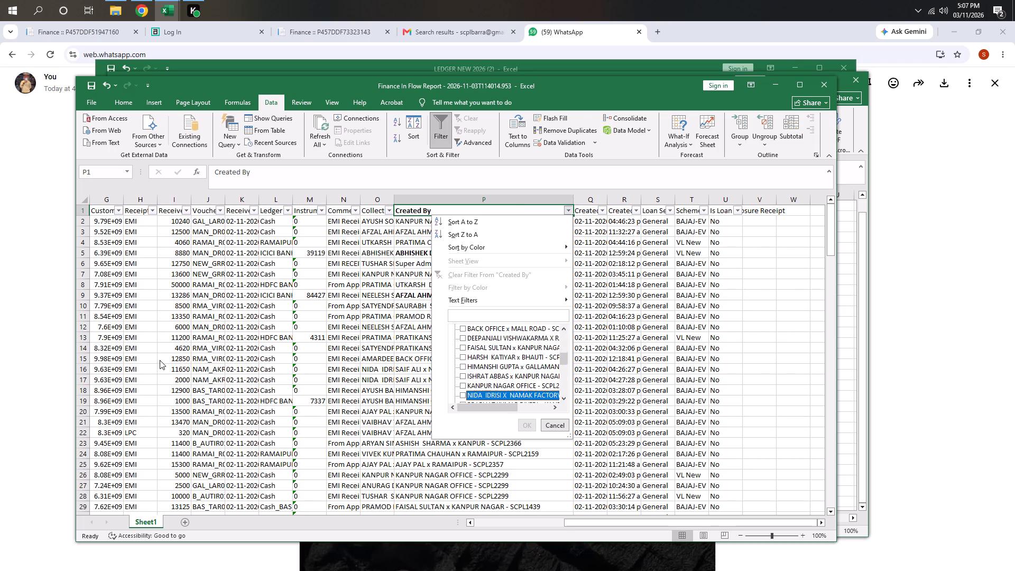
pyautogui.press('Down')
pyautogui.press('Up')
pyautogui.press('space')
# Add Praveen and Rahul from KANPUR and Saif from NAMAK FACTORY to the Created By filter.
pyautogui.press('Down')
pyautogui.press('Down')
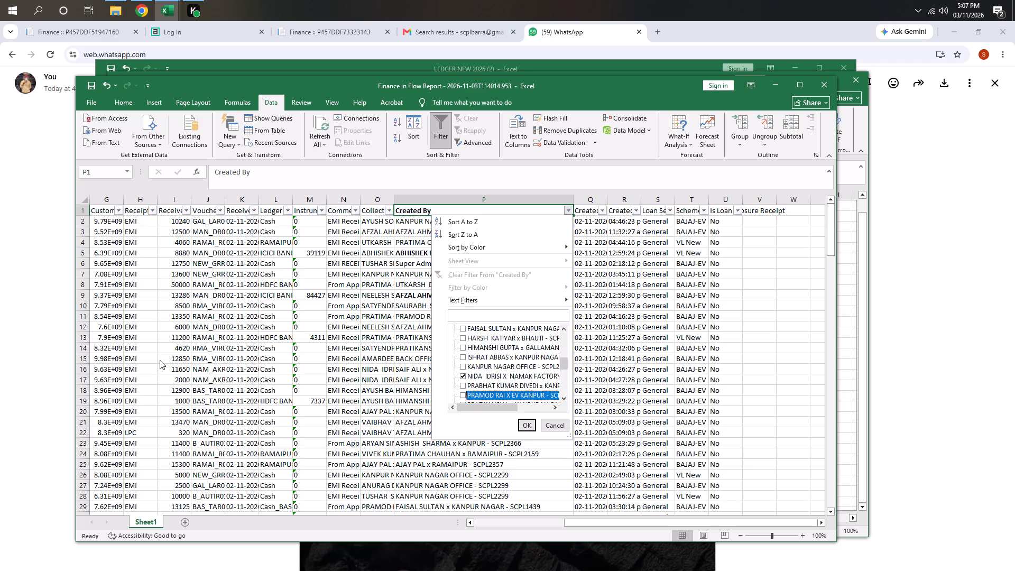
pyautogui.press('Down')
pyautogui.press('Down')
pyautogui.press('Down')
pyautogui.press('Down')
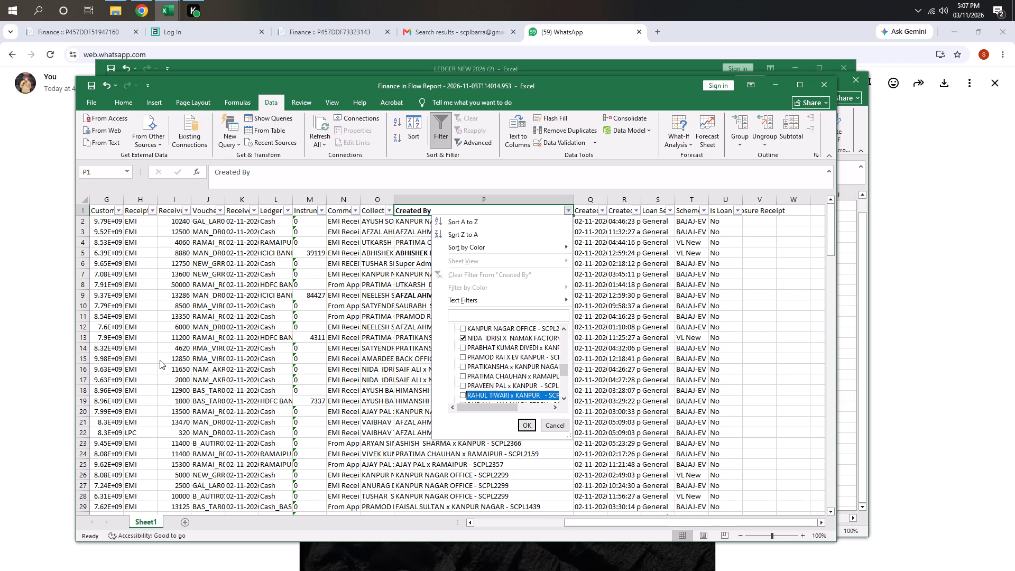
pyautogui.press('Up')
pyautogui.press('space')
pyautogui.press('Down')
pyautogui.press('space')
pyautogui.press('Down')
pyautogui.press('Down')
pyautogui.press('Up')
pyautogui.press('space')
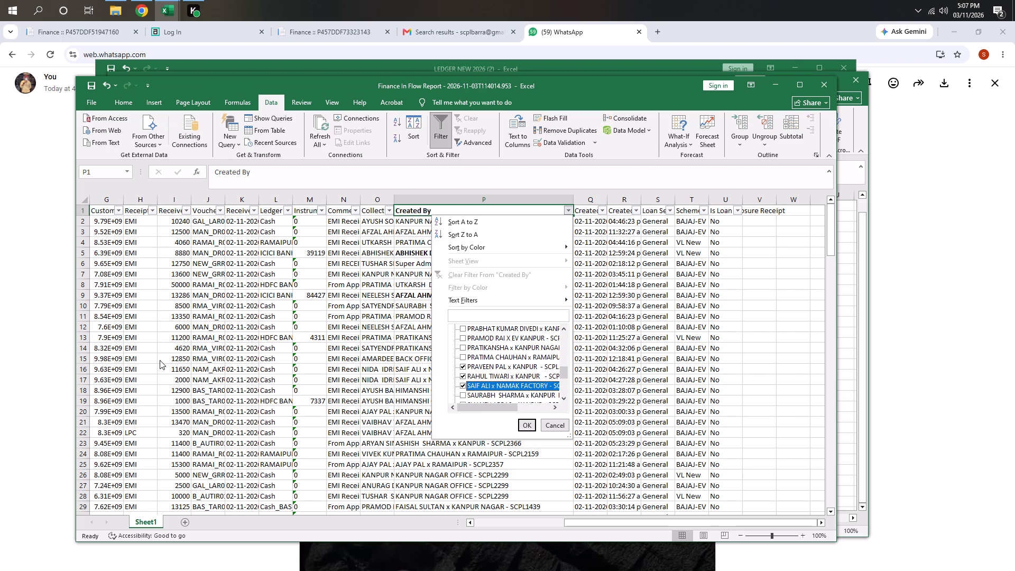
# Go through the remaining names in the list without including more, and apply the Created By filter.
pyautogui.press('Down')
pyautogui.press('Down')
pyautogui.press('Down')
pyautogui.press('Down')
pyautogui.press('Down')
pyautogui.press('Down')
pyautogui.press('Down')
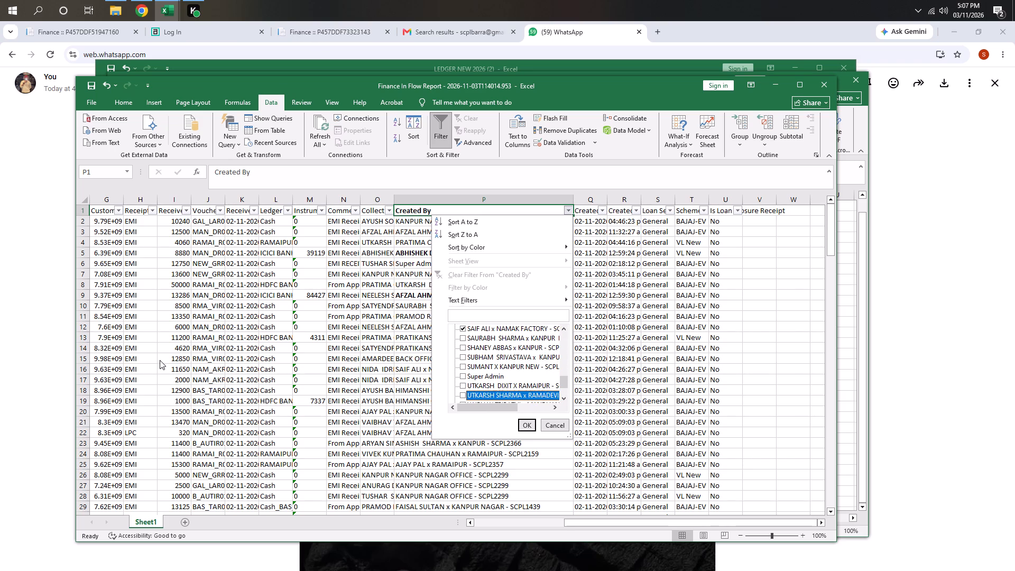
pyautogui.press('Up')
pyautogui.press('Down')
pyautogui.press('Down')
pyautogui.press('Down')
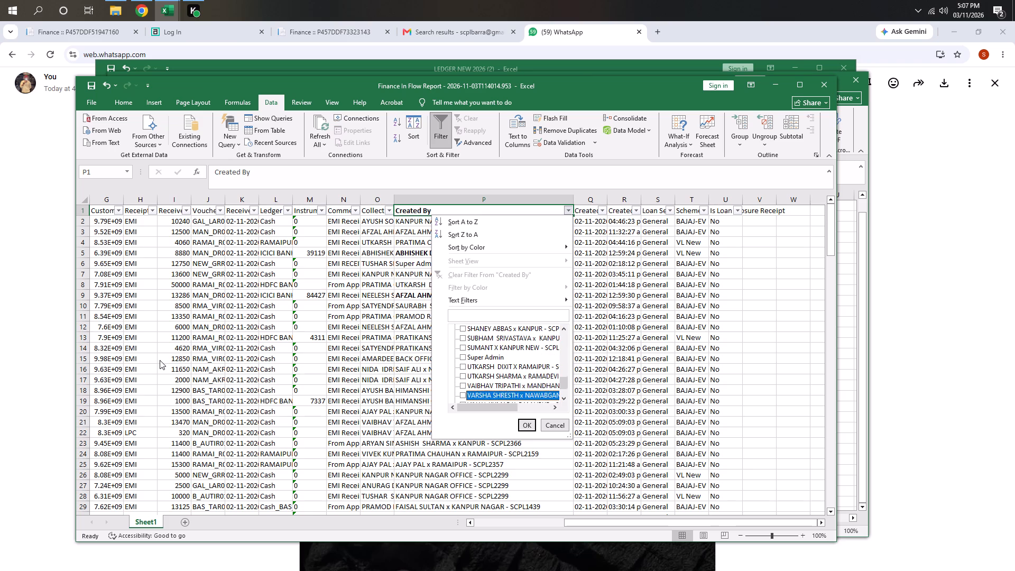
pyautogui.press('Up')
pyautogui.press('Down')
pyautogui.press('Down')
pyautogui.press('Down')
pyautogui.press('Down')
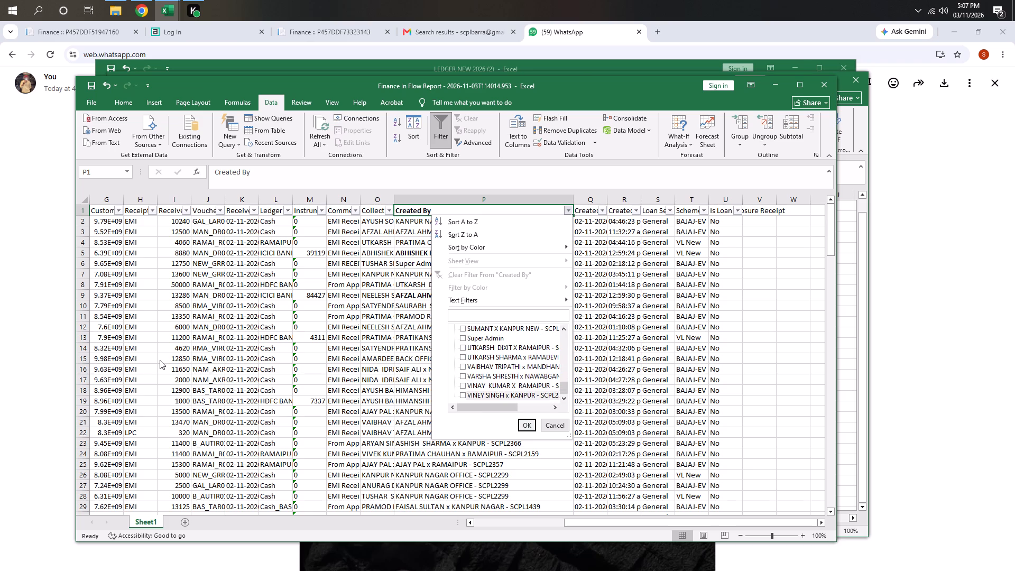
pyautogui.press('Return')
# Filter the Ledger Name column to exclude ICICI BANK, keeping Cash and Cash_NAM_AK.
pyautogui.press('Left')
pyautogui.press('Left')
pyautogui.press('Left')
pyautogui.press('Left')
pyautogui.hotkey('alt', 'Down')
pyautogui.press('Down')
pyautogui.press('Down')
pyautogui.press('Down')
pyautogui.press('Down')
pyautogui.press('Down')
pyautogui.press('Down')
pyautogui.press('Down')
pyautogui.press('Down')
pyautogui.press('Down')
pyautogui.press('Down')
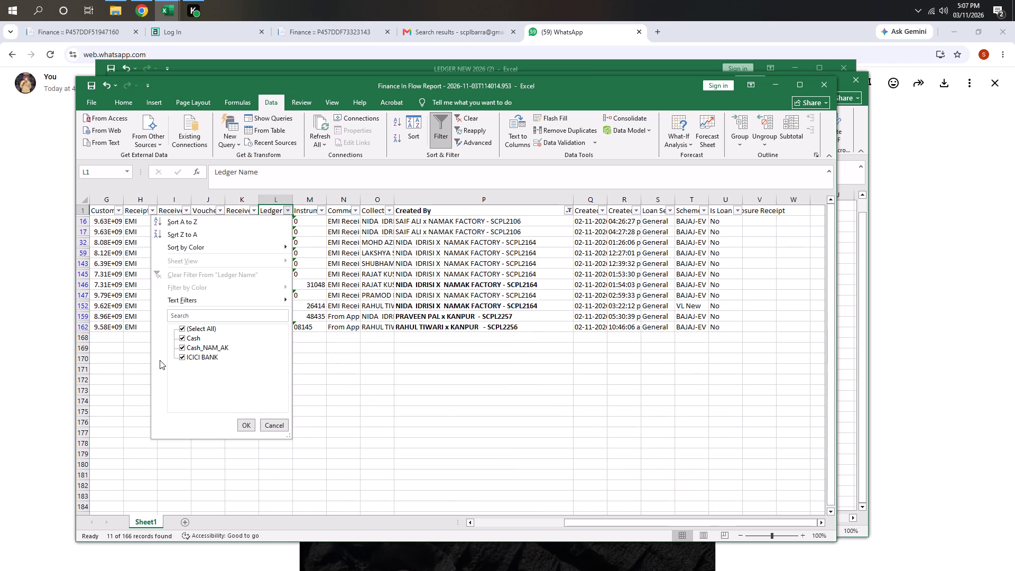
pyautogui.press('Down')
pyautogui.press('Down')
pyautogui.press('space')
pyautogui.press('Return')
# Check the combined received amount of all the filtered cash rows.
pyautogui.press('Down')
pyautogui.press('Left')
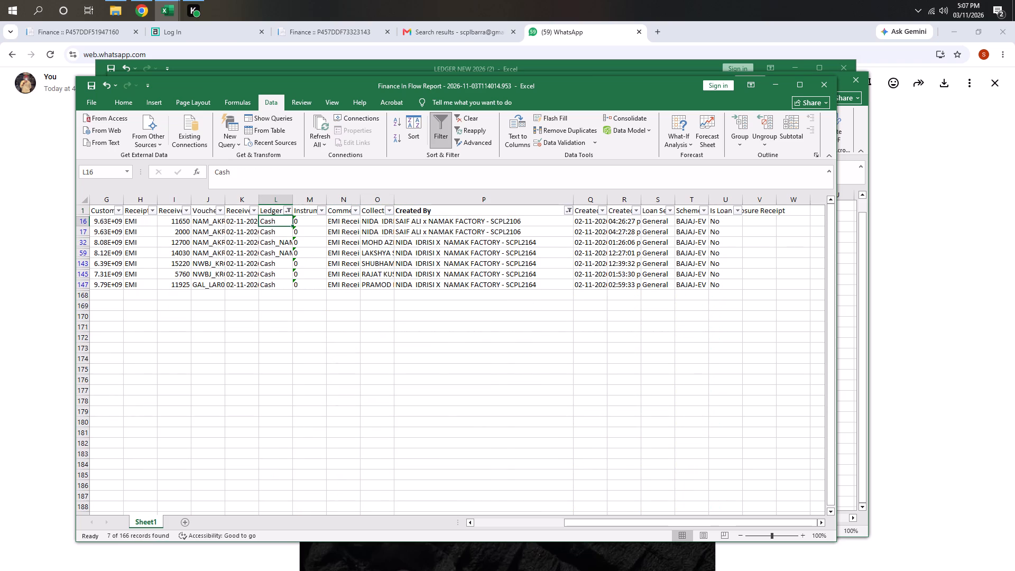
pyautogui.press('Left')
pyautogui.press('Left')
pyautogui.hotkey('ctrl', 'shift', 'Down')
# Switch to the LEDGER NEW 2026 (2) workbook and check the combined amount of the NAMAKFACTORY BRANCH PAID HO and NIDA NAMAKFACTORY PAID HO entries.
pyautogui.hotkey('alt', 'Tab')
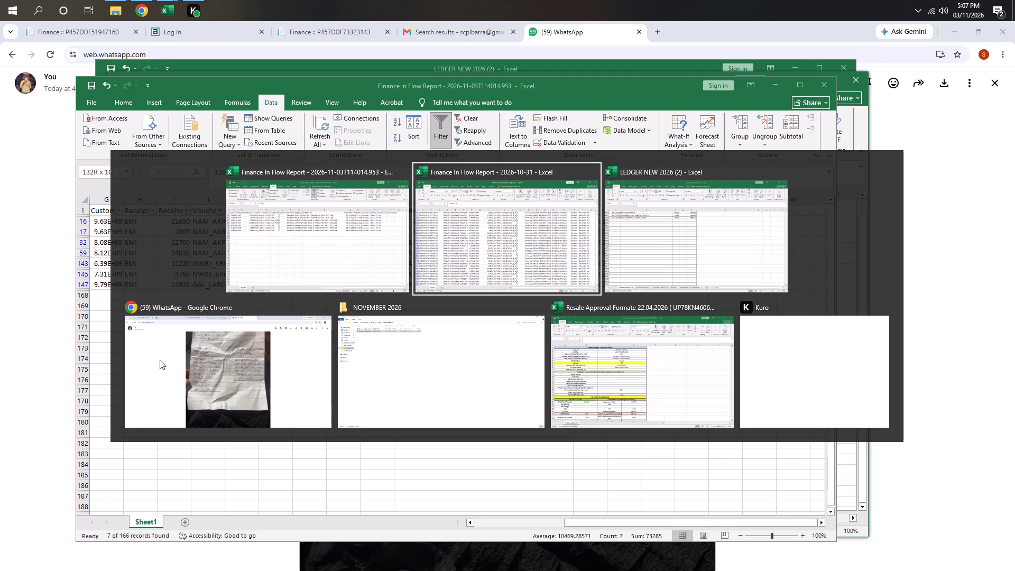
pyautogui.hotkey('alt', 'Tab')
pyautogui.moveTo(392, 205); pyautogui.dragTo(392, 207)
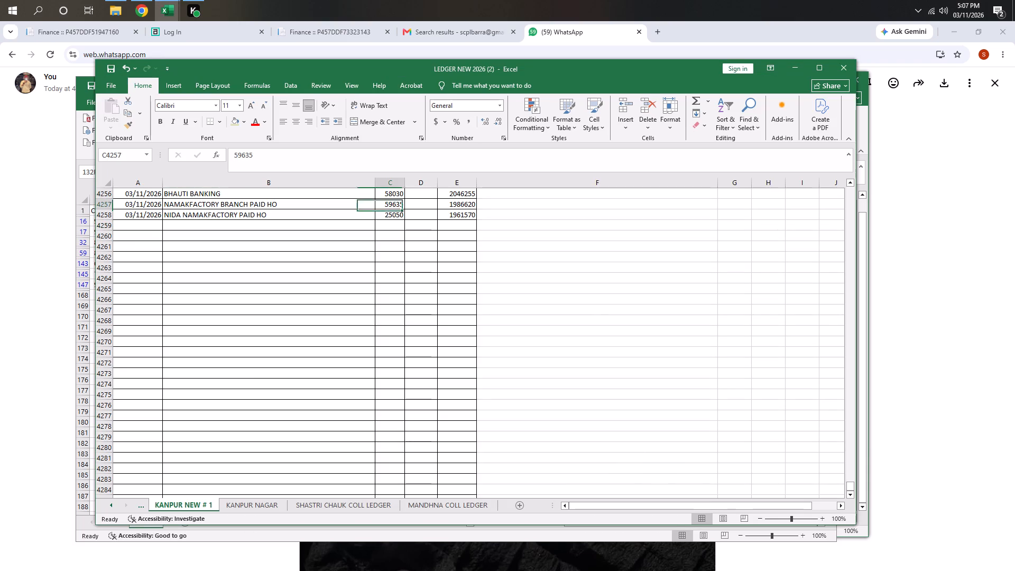
pyautogui.moveTo(392, 207); pyautogui.dragTo(363, 218)
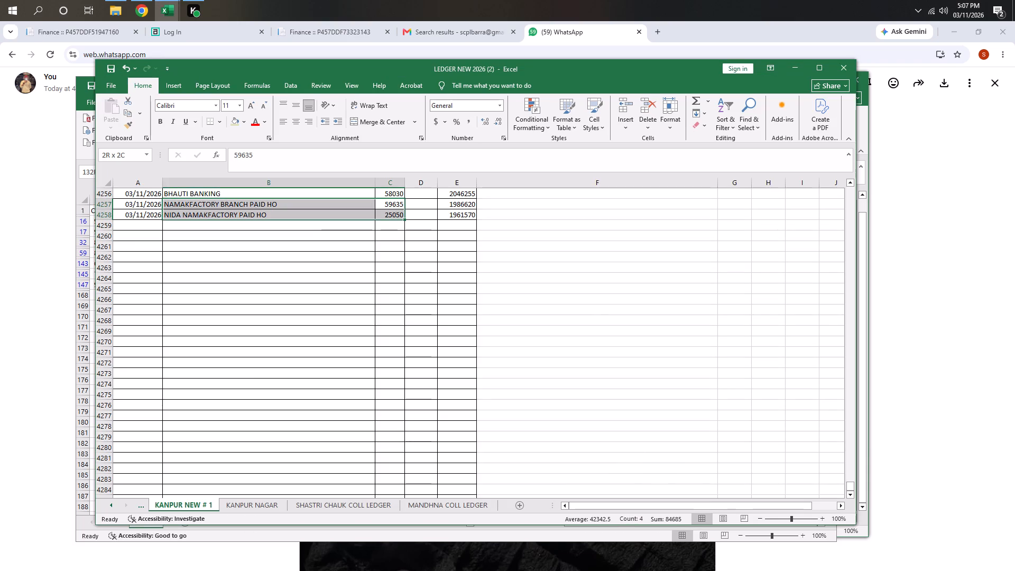
pyautogui.moveTo(363, 218); pyautogui.dragTo(386, 215)
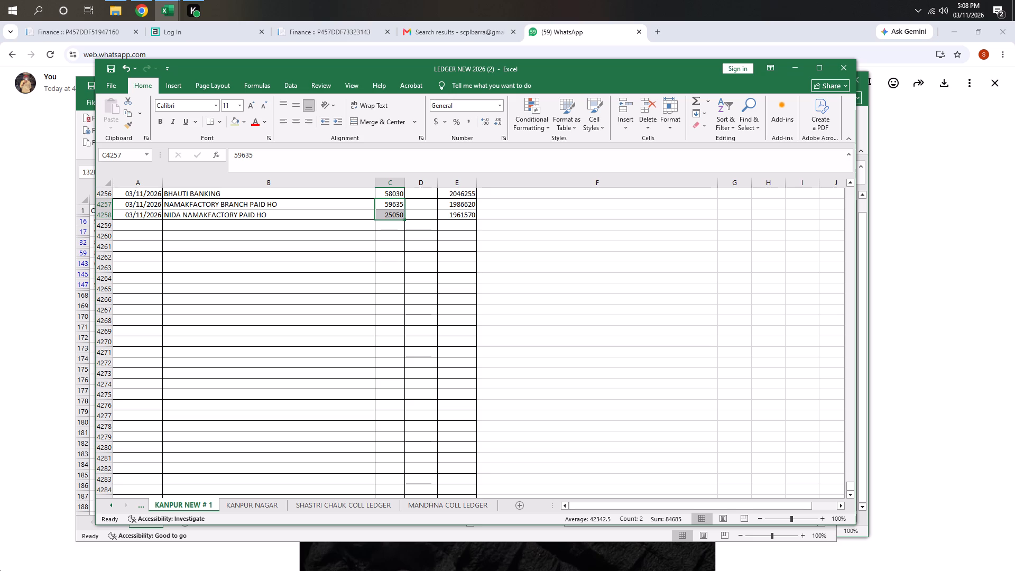
# Switch back to the filtered 2026-11-03 Finance In Flow Report to compare it with the ledger amounts.
pyautogui.hotkey('alt', 'Tab')
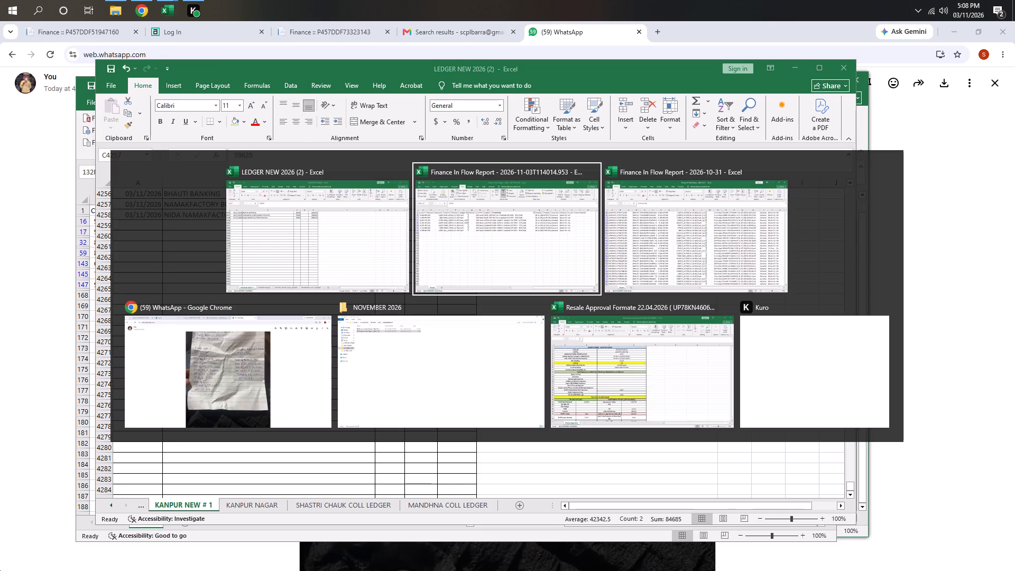
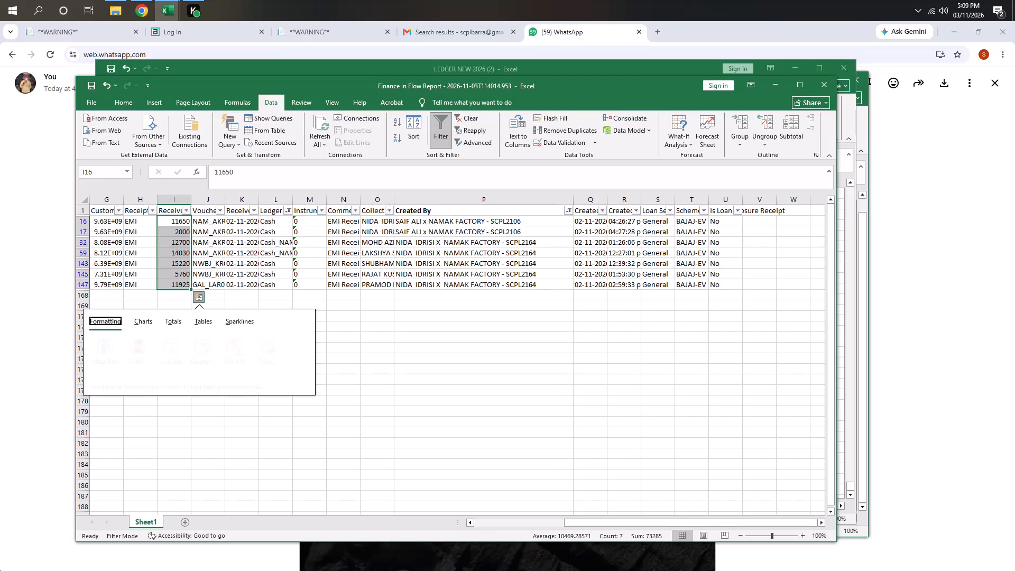
# Clear all filters from the 2026-11-03 Finance In Flow Report so every collection record is listed.
pyautogui.press('Up')
pyautogui.press('Escape')
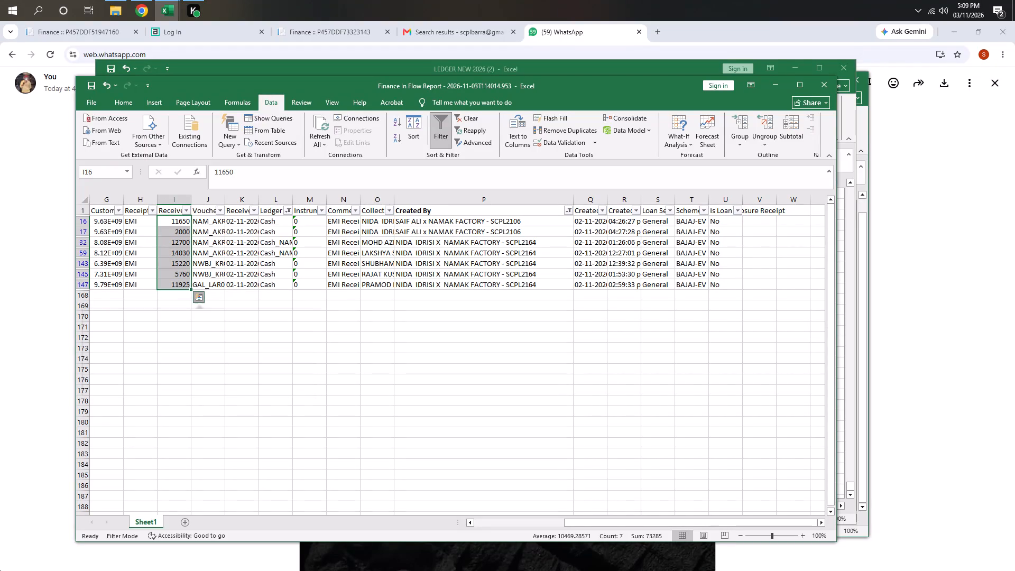
pyautogui.press('Up')
pyautogui.press('Up')
pyautogui.press('Right')
pyautogui.press('Right')
pyautogui.press('Right')
pyautogui.press('Right')
pyautogui.press('Right')
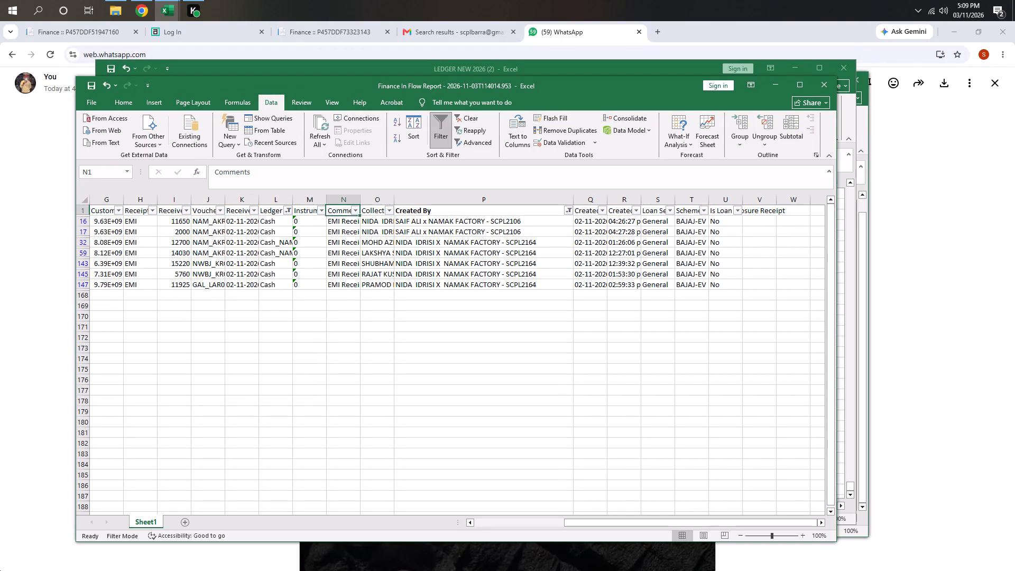
pyautogui.press('Right')
pyautogui.press('Right')
pyautogui.press('Down')
pyautogui.press('Escape')
pyautogui.hotkey('ctrl', 'a')
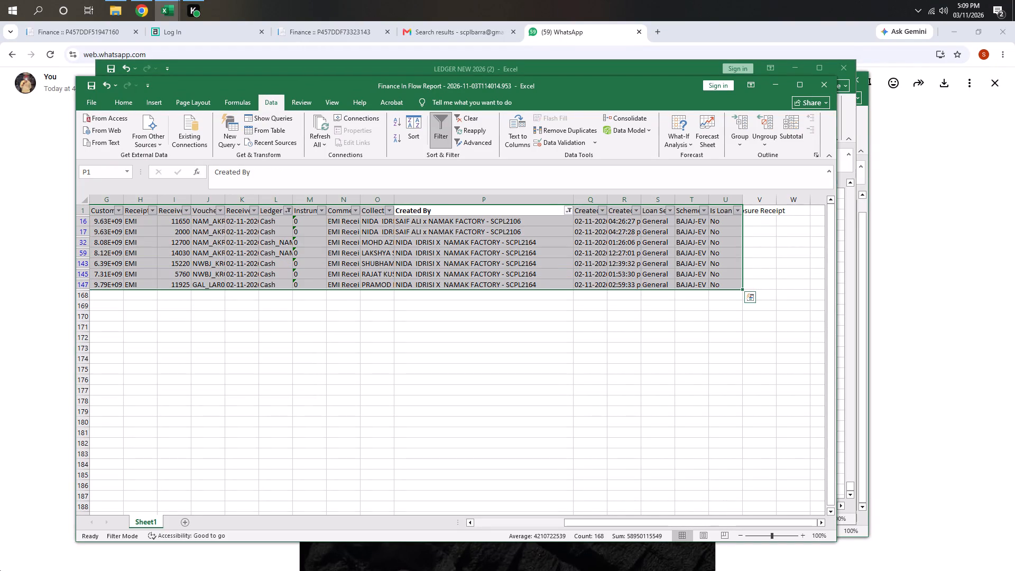
pyautogui.write('DFS')
pyautogui.hotkey('ctrl', 'Up')
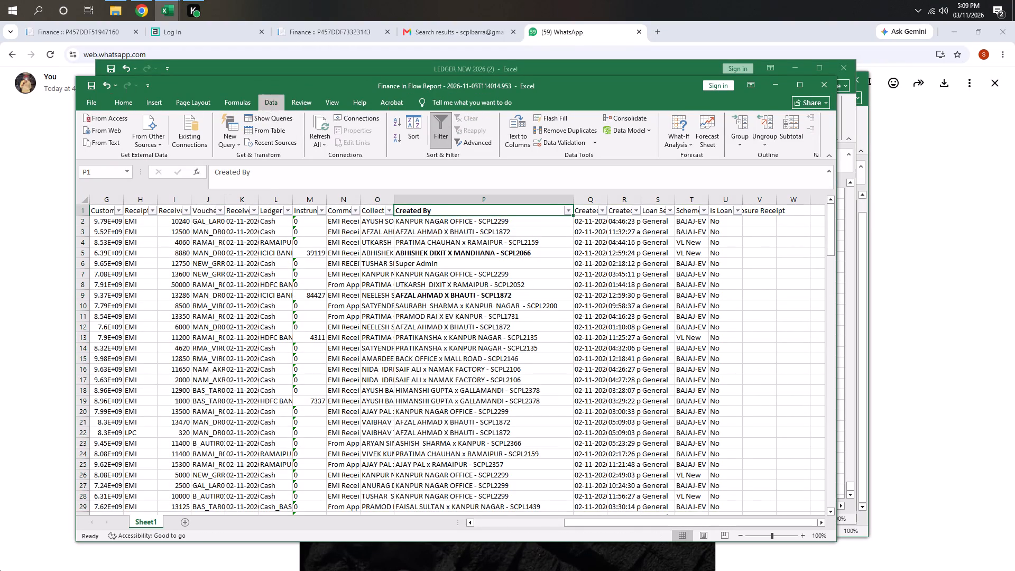
# Deselect all names in the filter of the Created By column.
pyautogui.press('Down')
pyautogui.press('Escape')
pyautogui.hotkey('alt', 'Down')
pyautogui.press('Down')
pyautogui.press('Down')
pyautogui.press('Down')
pyautogui.press('Down')
pyautogui.press('Down')
pyautogui.press('Down')
pyautogui.press('Down')
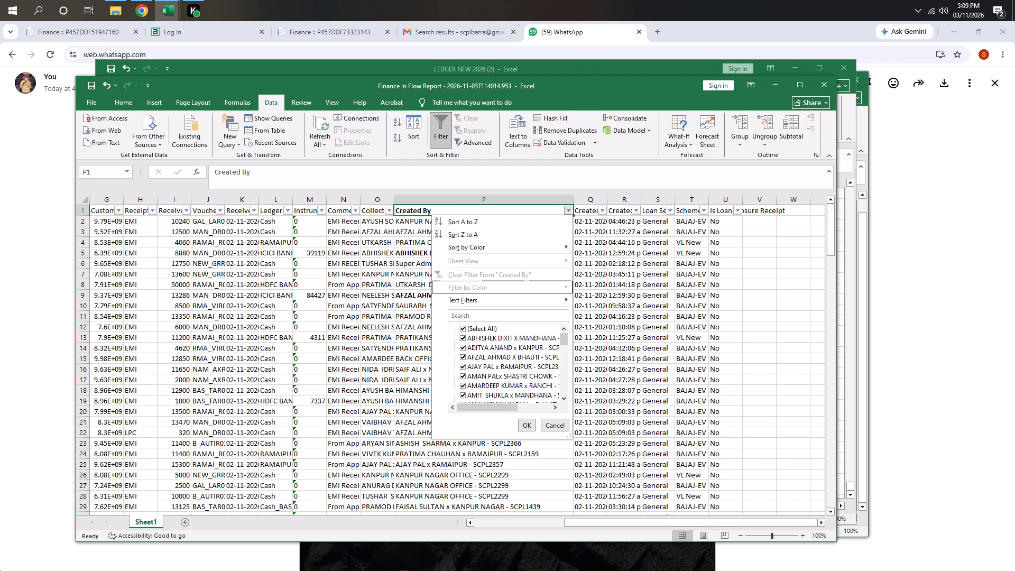
pyautogui.press('Down')
pyautogui.press('Down')
pyautogui.press('space')
# Include only Nida's Namak Factory entry in the Created By filter selection, leaving the Bhauti and other branch entries unselected.
pyautogui.press('Down')
pyautogui.press('Down')
pyautogui.press('Down')
pyautogui.press('Down')
pyautogui.press('Down')
pyautogui.press('Down')
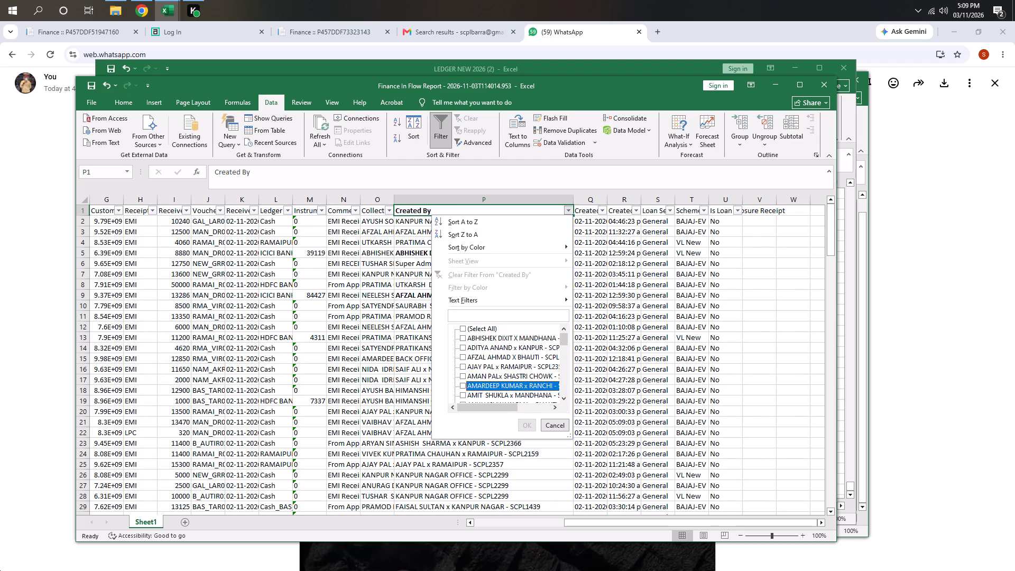
pyautogui.press('Down')
pyautogui.press('Down')
pyautogui.press('Down')
pyautogui.press('Up')
pyautogui.press('space')
pyautogui.press('space')
pyautogui.press('Down')
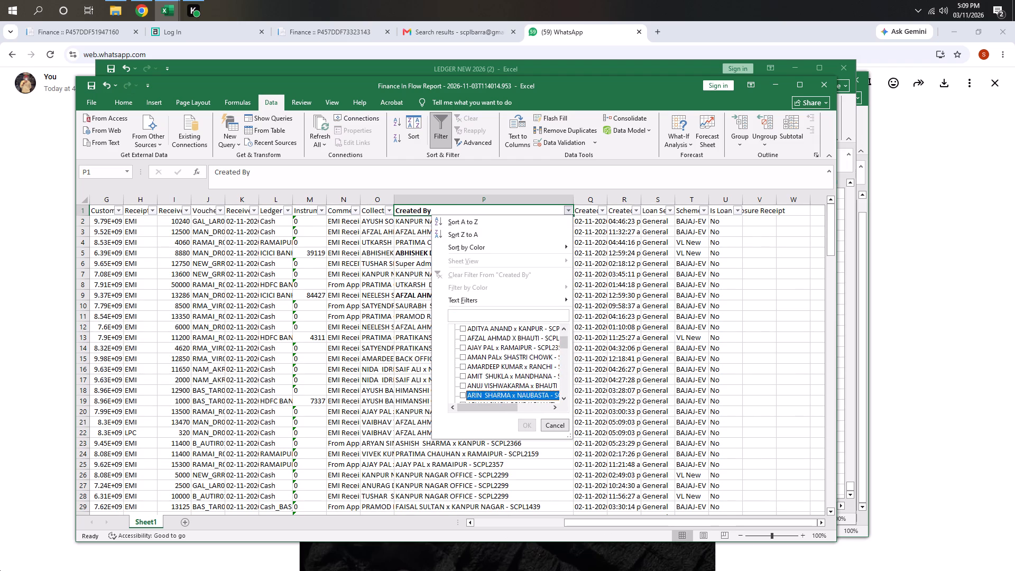
pyautogui.press('Down')
pyautogui.press('Down')
pyautogui.press('Down')
pyautogui.press('Down')
pyautogui.press('Down')
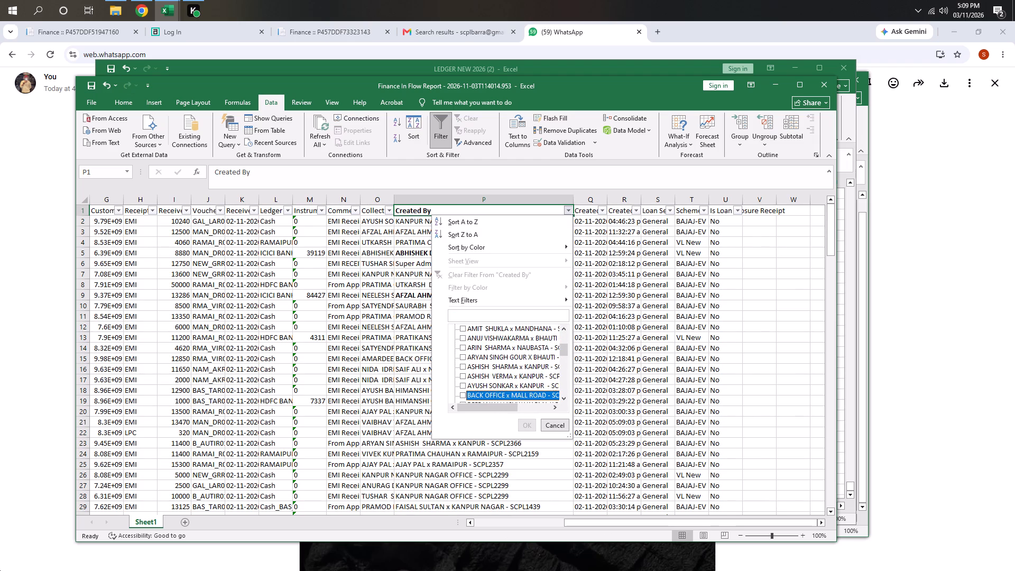
pyautogui.press('Down')
pyautogui.press('Down')
pyautogui.press('space')
pyautogui.press('space')
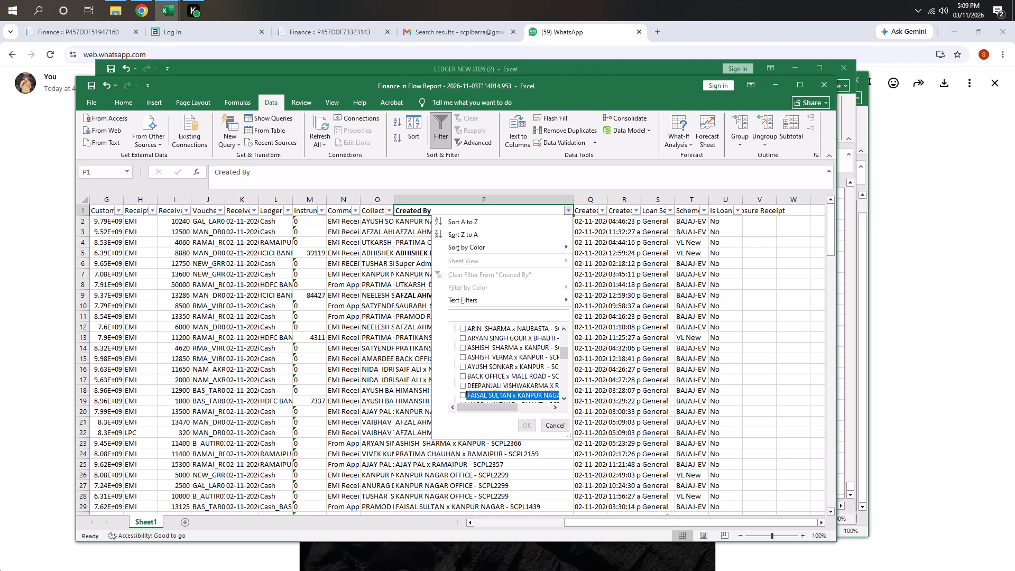
pyautogui.press('Down')
pyautogui.press('space')
pyautogui.press('Down')
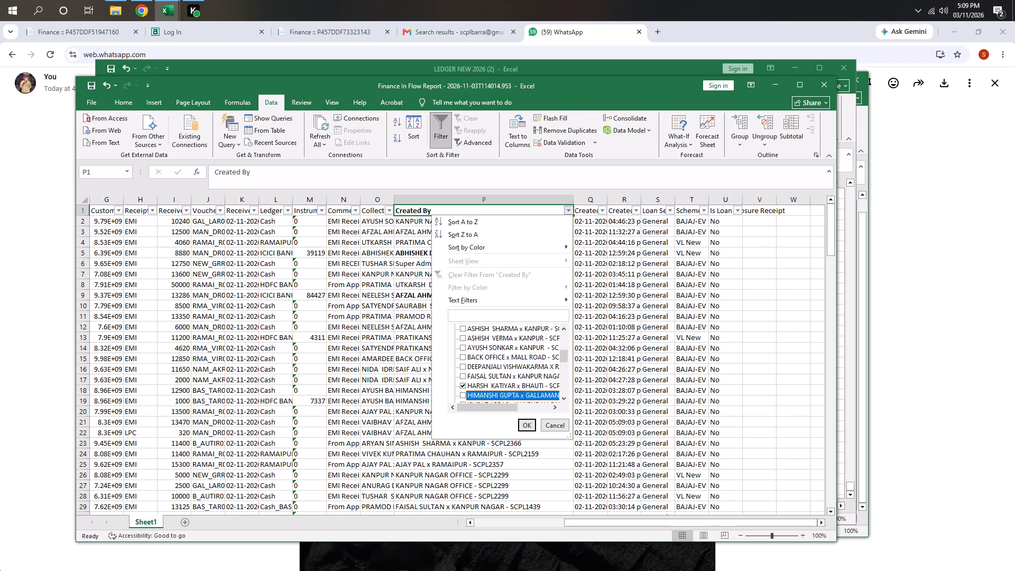
pyautogui.press('Up')
pyautogui.press('Down')
pyautogui.press('Down')
pyautogui.press('Up')
pyautogui.press('Up')
pyautogui.press('Down')
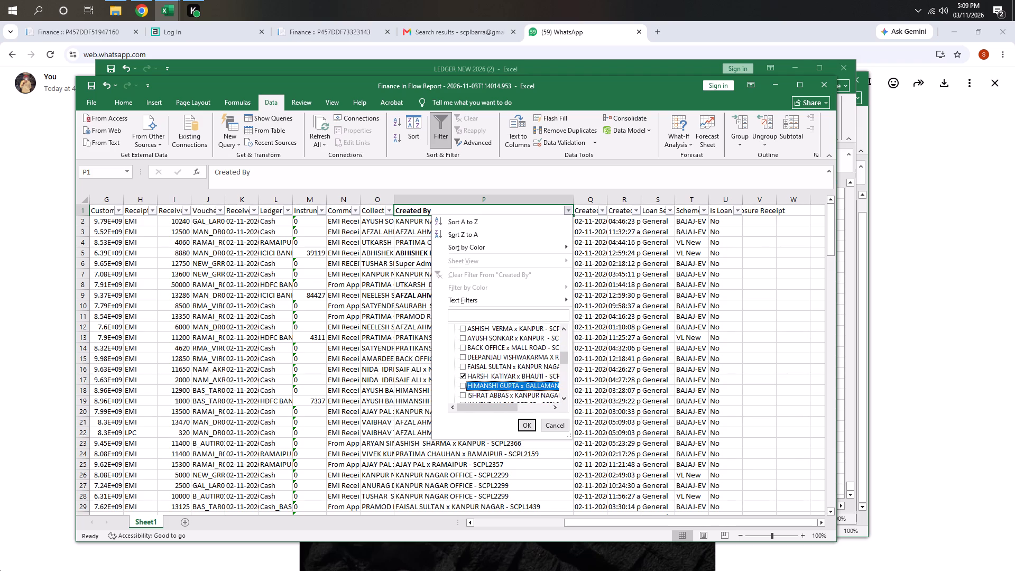
pyautogui.press('Down')
pyautogui.press('Down')
pyautogui.press('Up')
pyautogui.press('Up')
pyautogui.press('Up')
pyautogui.press('space')
pyautogui.press('Down')
pyautogui.press('Down')
pyautogui.press('Down')
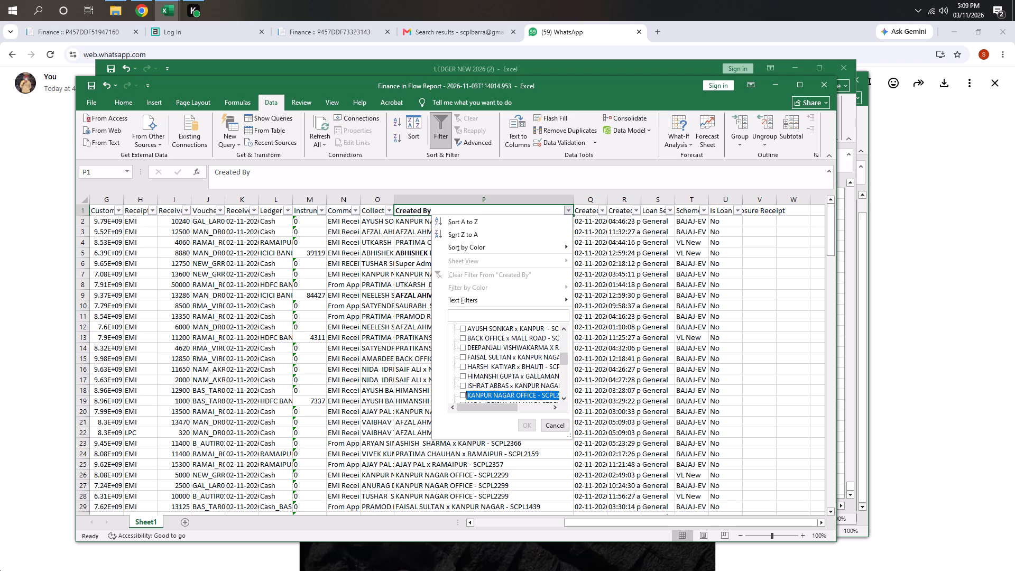
pyautogui.press('Down')
pyautogui.press('Down')
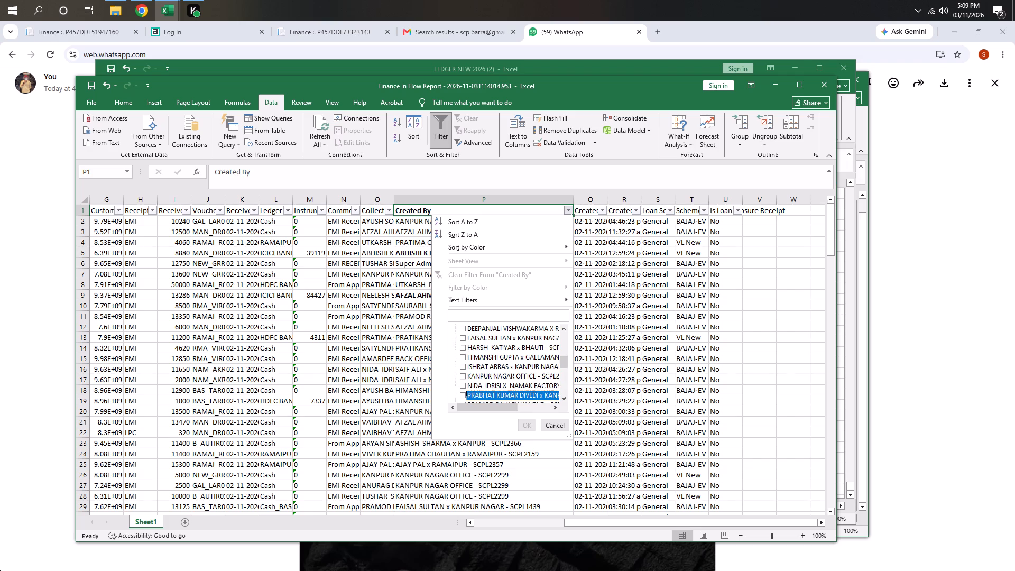
pyautogui.press('Up')
pyautogui.press('space')
# Add the Praveen and Rahul Kanpur entries and the Saif Namak Factory entry, and apply the Created By filter.
pyautogui.press('Down')
pyautogui.press('Down')
pyautogui.press('Down')
pyautogui.press('Down')
pyautogui.press('Down')
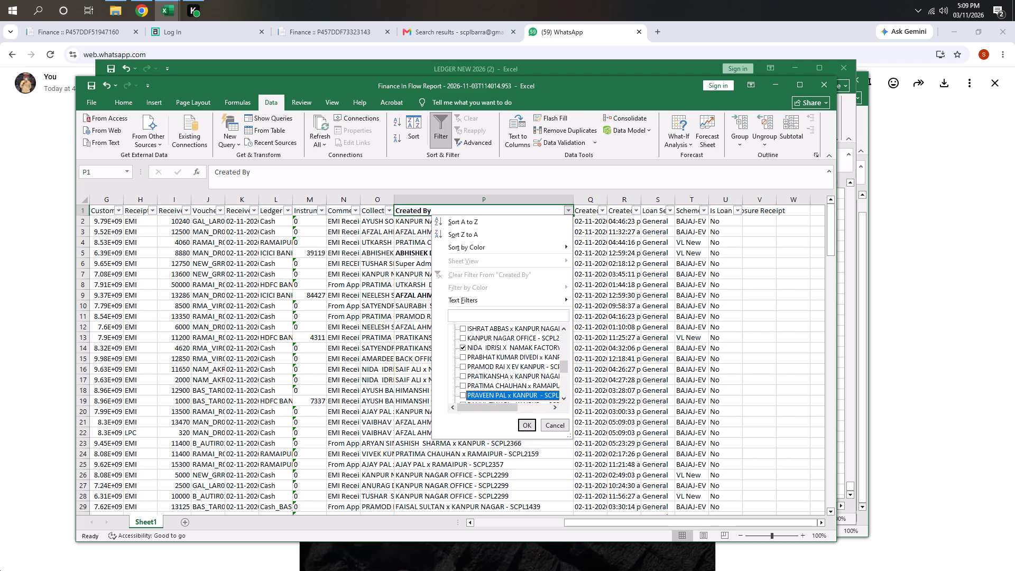
pyautogui.press('space')
pyautogui.press('Down')
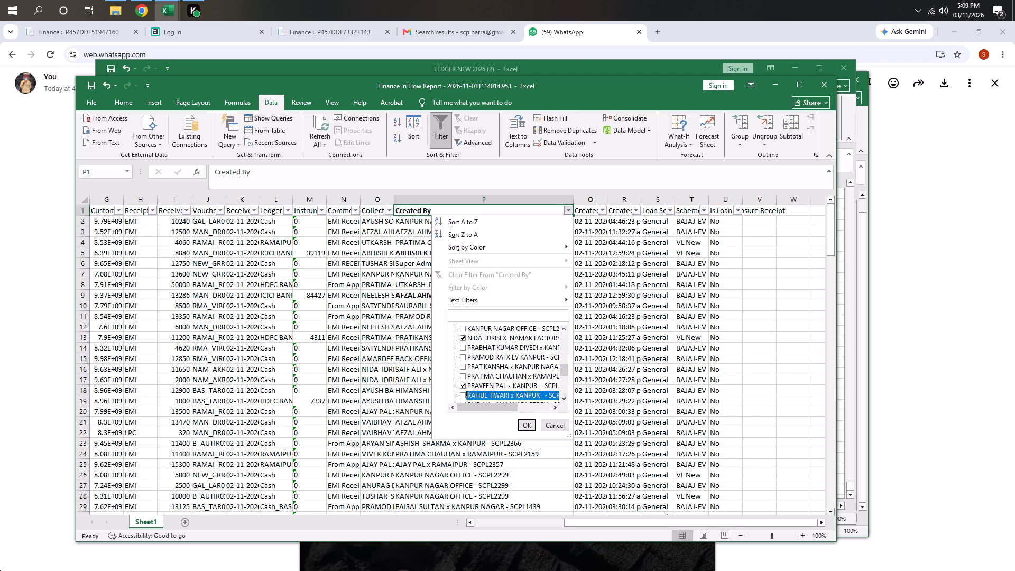
pyautogui.press('Down')
pyautogui.press('Up')
pyautogui.press('space')
pyautogui.press('Down')
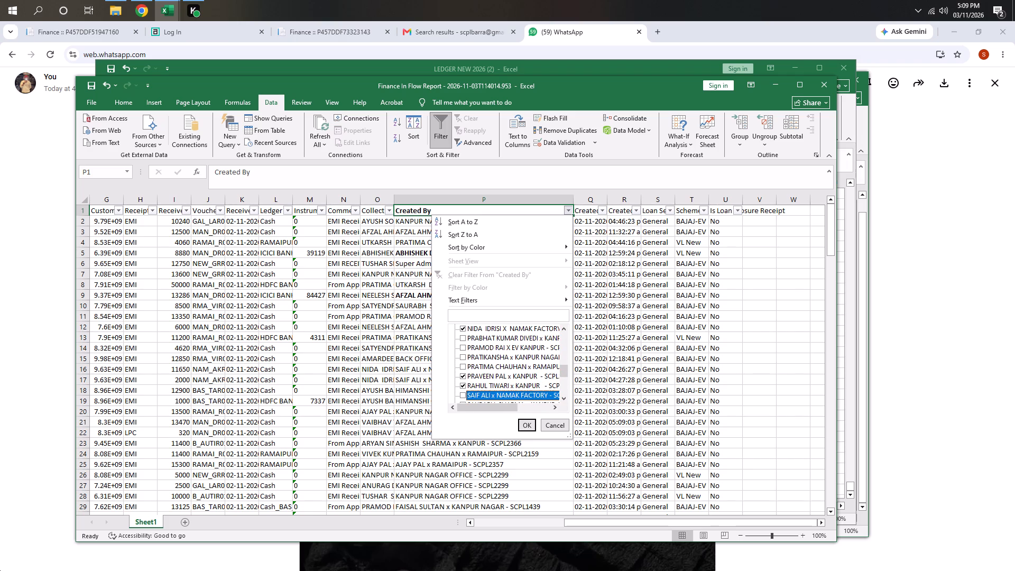
pyautogui.press('space')
pyautogui.press('Down')
pyautogui.press('Down')
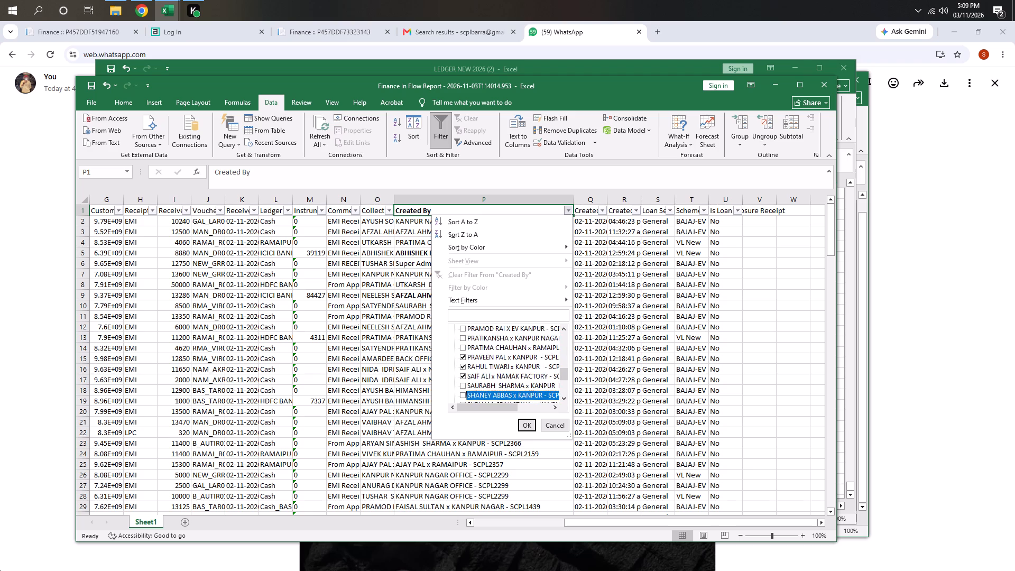
pyautogui.press('Down')
pyautogui.press('Down')
pyautogui.press('Down')
pyautogui.press('Down')
pyautogui.press('Down')
pyautogui.press('Down')
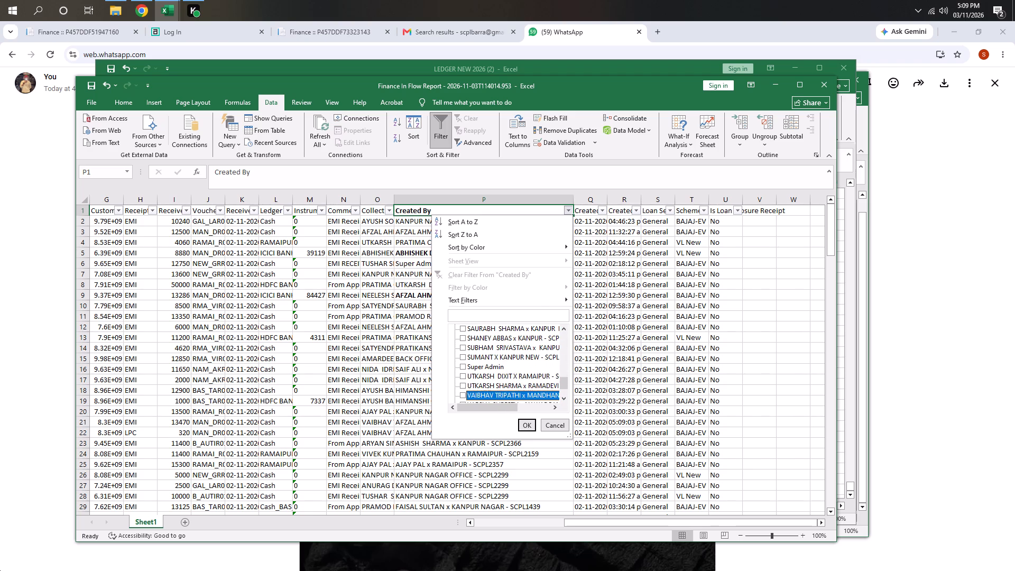
pyautogui.press('Down')
pyautogui.press('Down')
pyautogui.press('Down')
pyautogui.press('Down')
pyautogui.press('Down')
pyautogui.press('Up')
pyautogui.press('space')
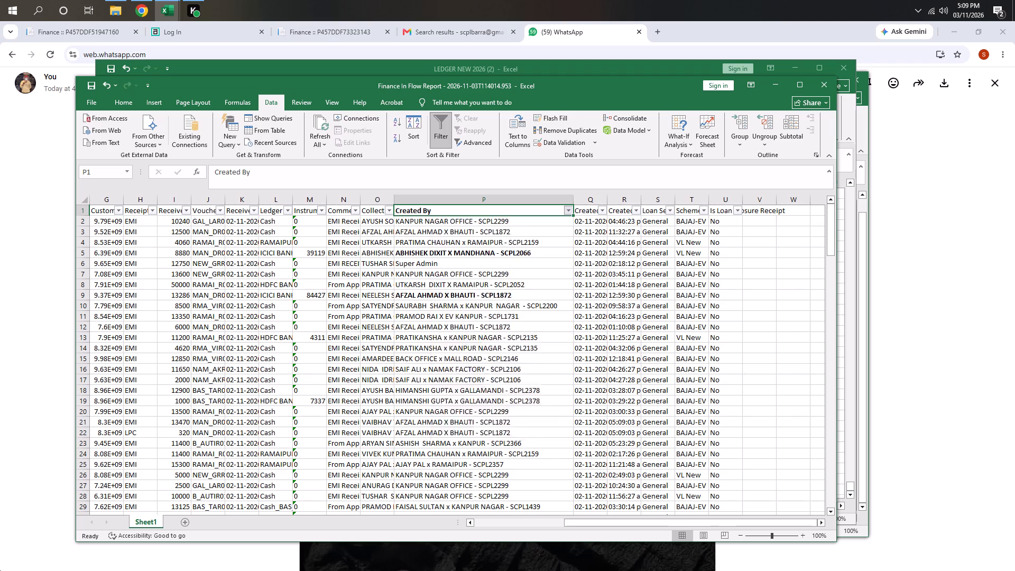
# Filter the Ledger Name column to exclude ICICI BANK, keeping Cash and Cash_NAM_AK.
pyautogui.press('Return')
pyautogui.press('Left')
pyautogui.press('Up')
pyautogui.press('Left')
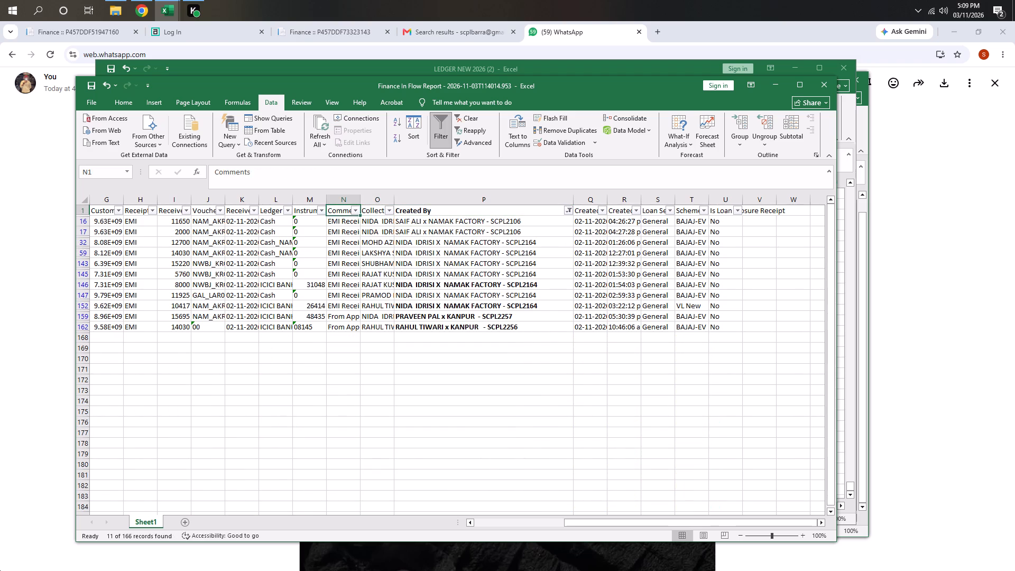
pyautogui.press('Left')
pyautogui.press('Left')
pyautogui.hotkey('alt', 'Down')
pyautogui.press('Down')
pyautogui.press('Down')
pyautogui.press('Down')
pyautogui.press('Down')
pyautogui.press('Down')
pyautogui.press('Down')
pyautogui.press('Down')
pyautogui.press('Down')
pyautogui.press('Down')
pyautogui.press('Down')
pyautogui.press('Down')
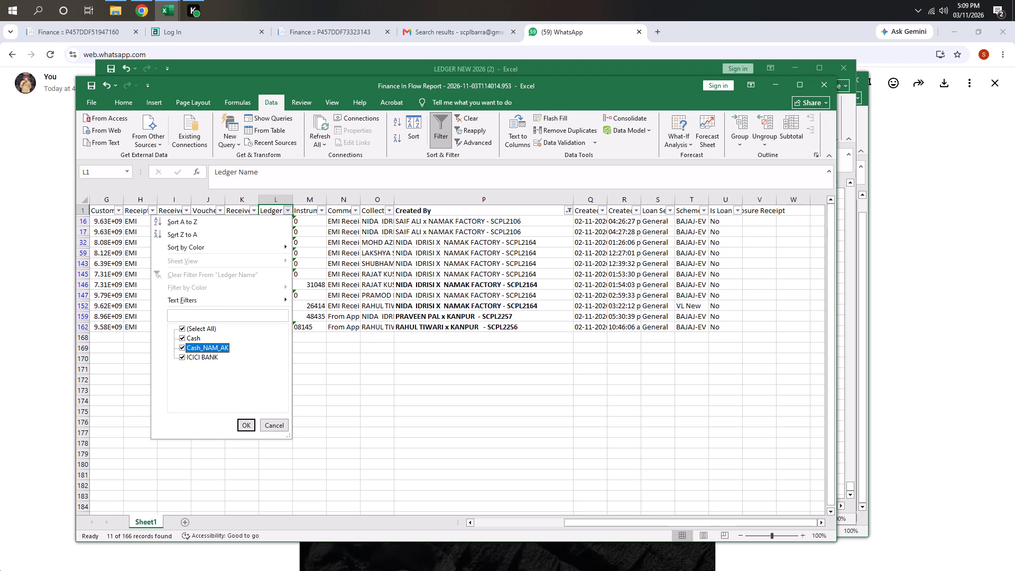
pyautogui.press('Down')
pyautogui.press('space')
pyautogui.press('Return')
# Check the combined received amount of the filtered cash rows.
pyautogui.press('Down')
pyautogui.press('Left')
pyautogui.press('Left')
pyautogui.press('Left')
pyautogui.hotkey('ctrl', 'shift', 'Down')
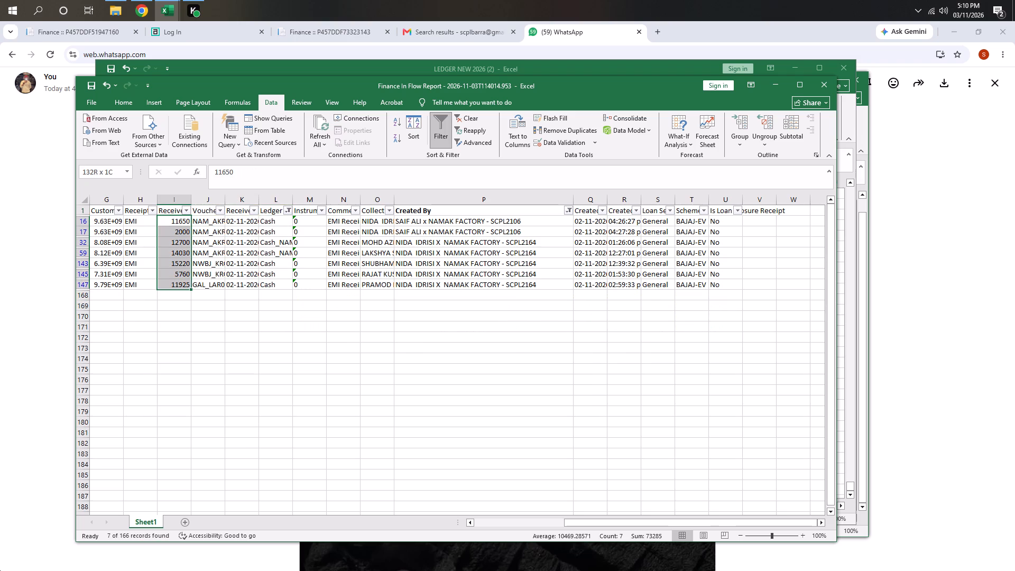
# Compare the filtered report's cash total with the two Namak Factory PAID HO entries in the LEDGER NEW 2026 (2) workbook.
pyautogui.hotkey('alt', 'Tab')
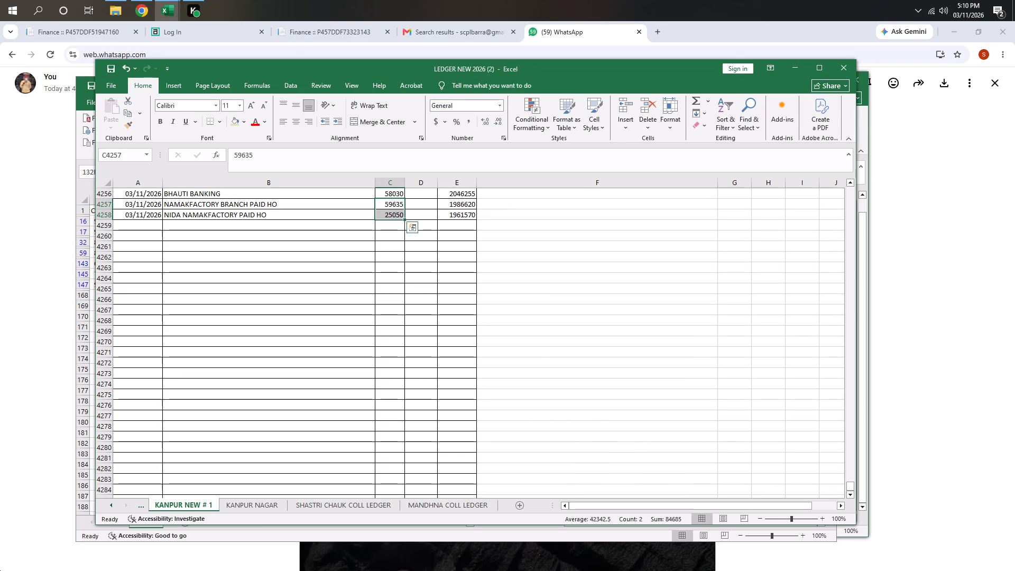
pyautogui.hotkey('alt', 'Tab')
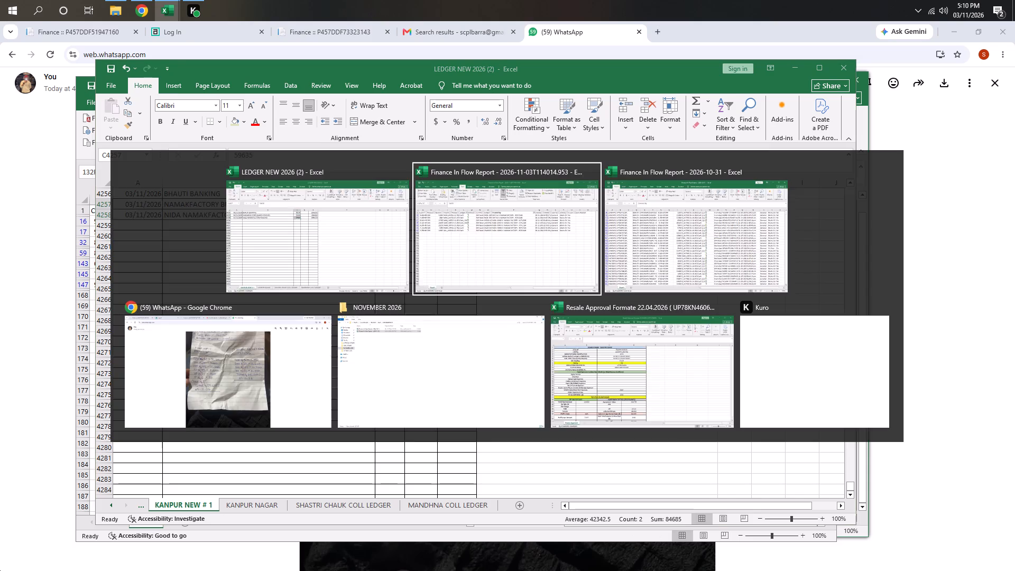
pyautogui.hotkey('alt', 'Tab')
pyautogui.hotkey('alt', 'Tab')
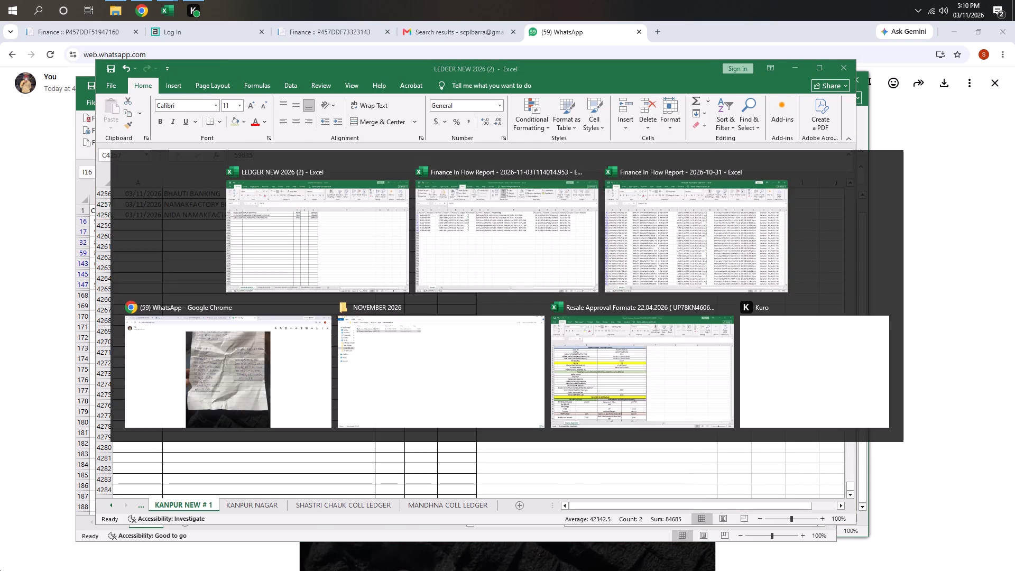
pyautogui.hotkey('alt', 'Tab')
pyautogui.hotkey('alt', 'Tab')
pyautogui.hotkey('alt', 'Tab')
pyautogui.hotkey('alt', 'Tab')
pyautogui.hotkey('alt', 'Tab')
pyautogui.hotkey('alt', 'Tab')
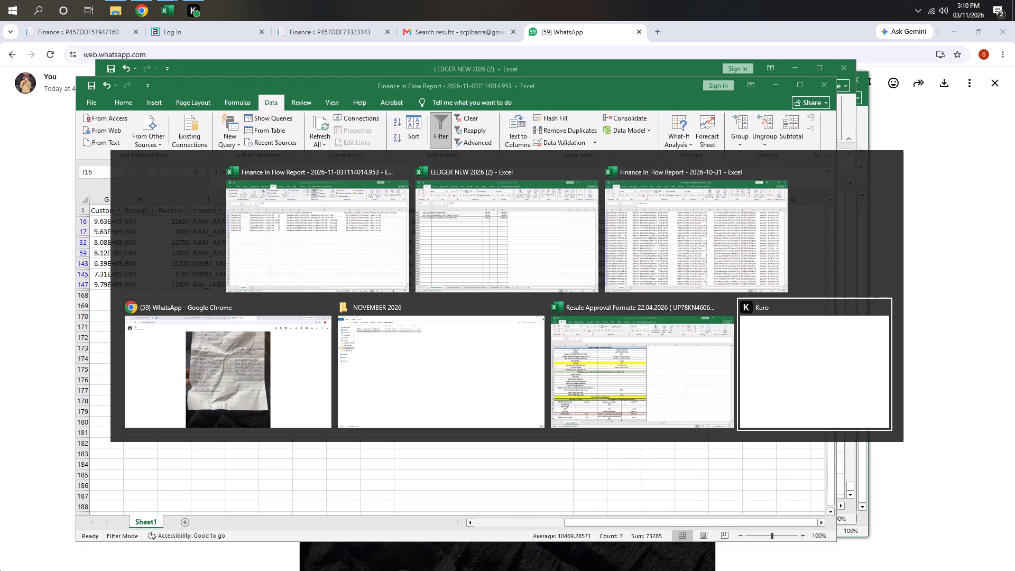
pyautogui.hotkey('alt', 'Tab')
pyautogui.hotkey('alt', 'Tab')
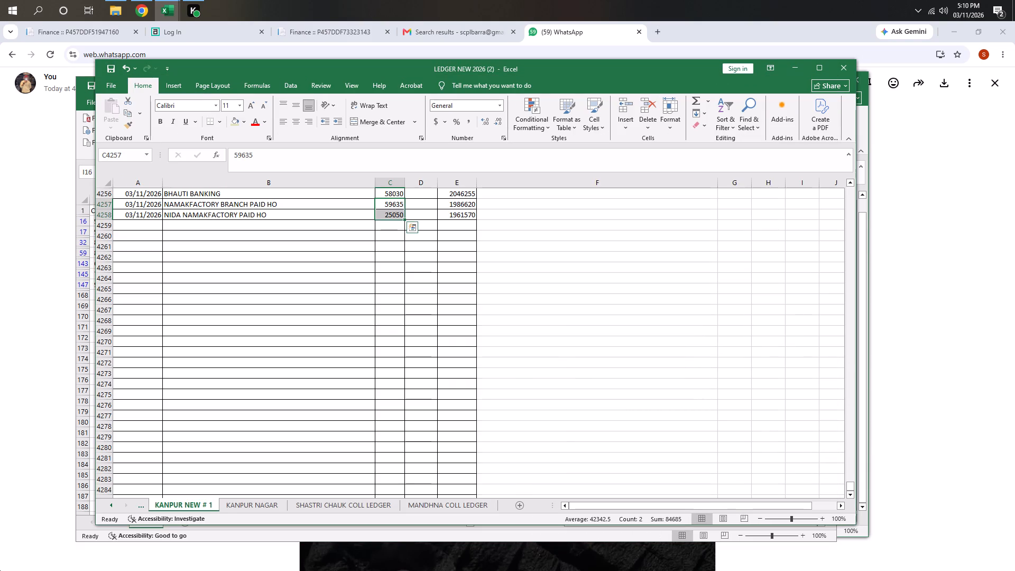
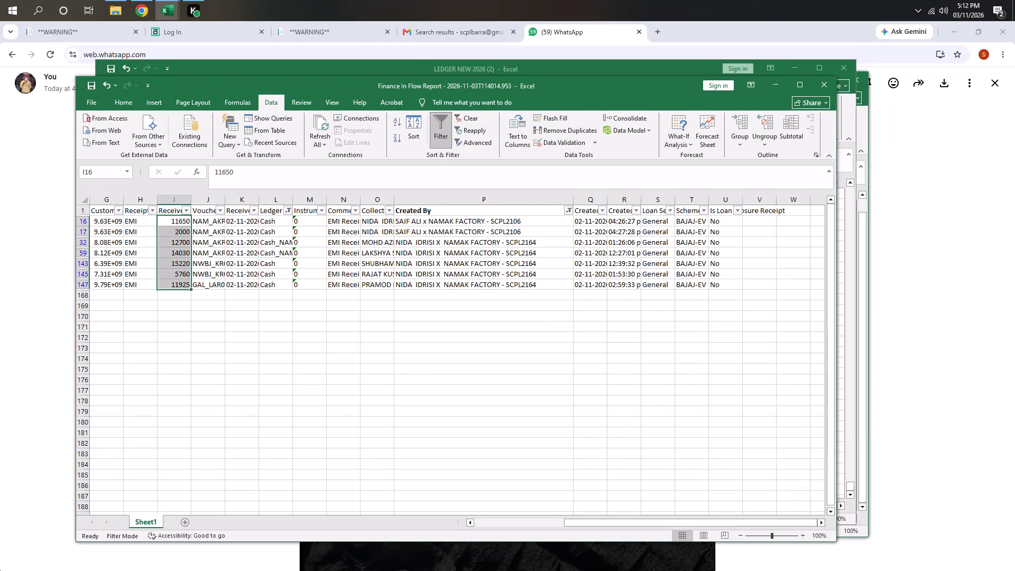
# Clear all active filters from the Finance In Flow Report so every record is shown.
pyautogui.hotkey('ctrl', 'Up')
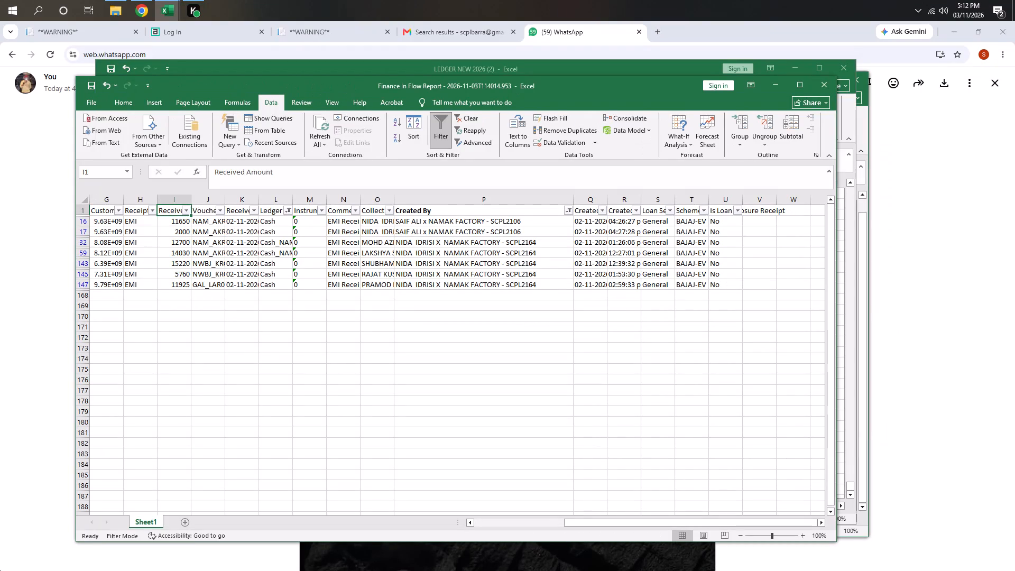
pyautogui.hotkey('ctrl', 'a')
pyautogui.write('DFS')
pyautogui.hotkey('ctrl', 'Up')
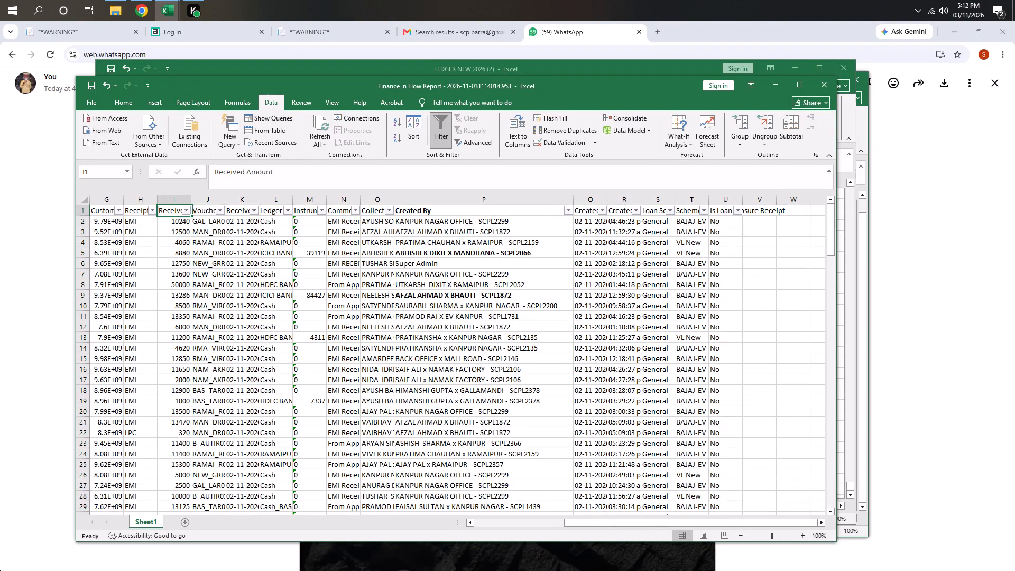
pyautogui.press('Right')
pyautogui.press('Right')
pyautogui.press('Right')
pyautogui.press('Right')
pyautogui.press('Right')
pyautogui.press('Right')
pyautogui.press('Right')
pyautogui.hotkey('alt', 'Down')
pyautogui.press('Down')
pyautogui.press('Down')
pyautogui.press('Down')
pyautogui.press('Down')
pyautogui.press('Down')
pyautogui.press('Down')
pyautogui.press('Down')
pyautogui.press('Down')
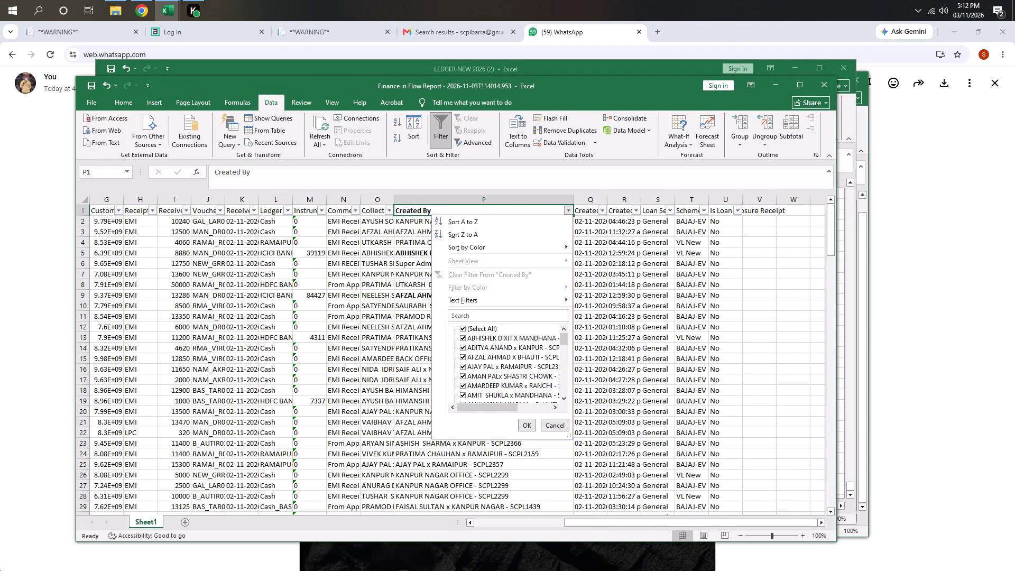
pyautogui.press('Down')
pyautogui.press('space')
pyautogui.press('Down')
pyautogui.press('Down')
pyautogui.press('Down')
pyautogui.press('Down')
pyautogui.press('Down')
pyautogui.press('Down')
pyautogui.press('Down')
pyautogui.press('Down')
pyautogui.press('Down')
pyautogui.press('Down')
pyautogui.press('Down')
pyautogui.press('Down')
pyautogui.press('Down')
pyautogui.press('Down')
pyautogui.press('Down')
pyautogui.press('Down')
pyautogui.press('Down')
pyautogui.press('Down')
pyautogui.press('Down')
pyautogui.press('Down')
pyautogui.press('Down')
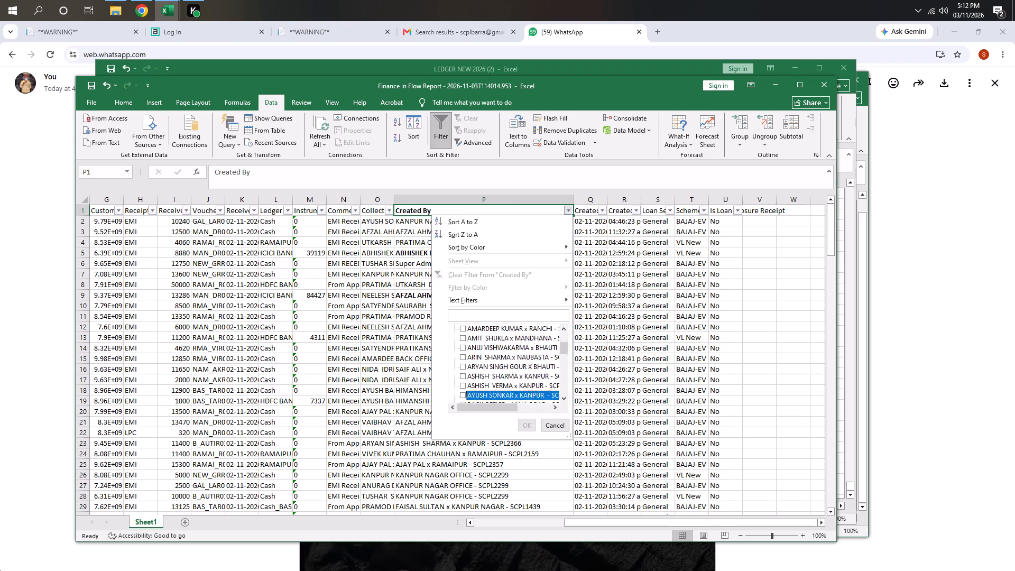
pyautogui.press('Down')
pyautogui.press('Down')
pyautogui.press('Down')
pyautogui.press('Down')
pyautogui.press('Down')
pyautogui.press('Down')
pyautogui.press('Down')
pyautogui.press('Down')
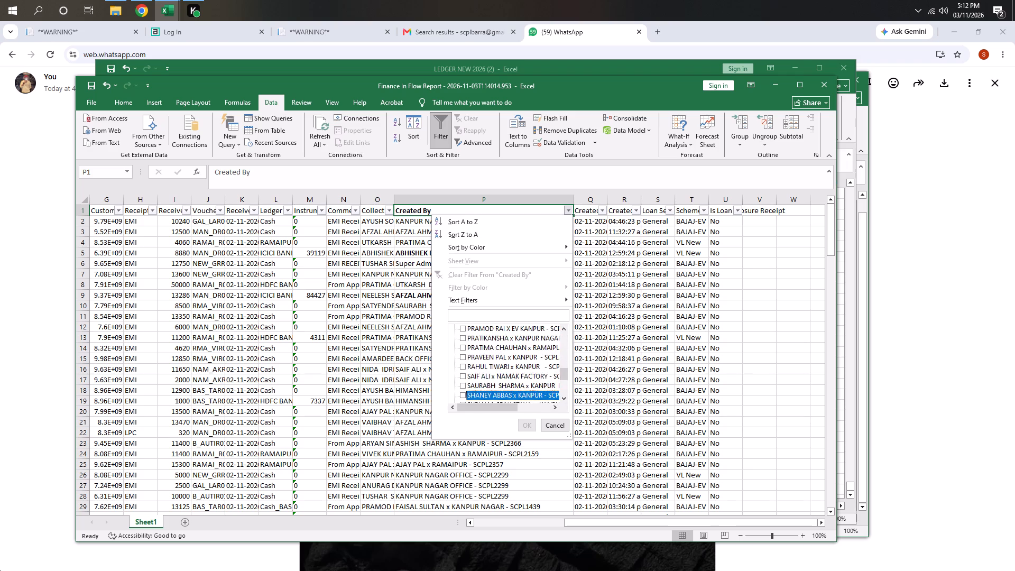
pyautogui.press('Down')
pyautogui.press('Down')
pyautogui.press('Down')
pyautogui.press('Down')
pyautogui.press('Down')
pyautogui.press('Down')
pyautogui.press('Down')
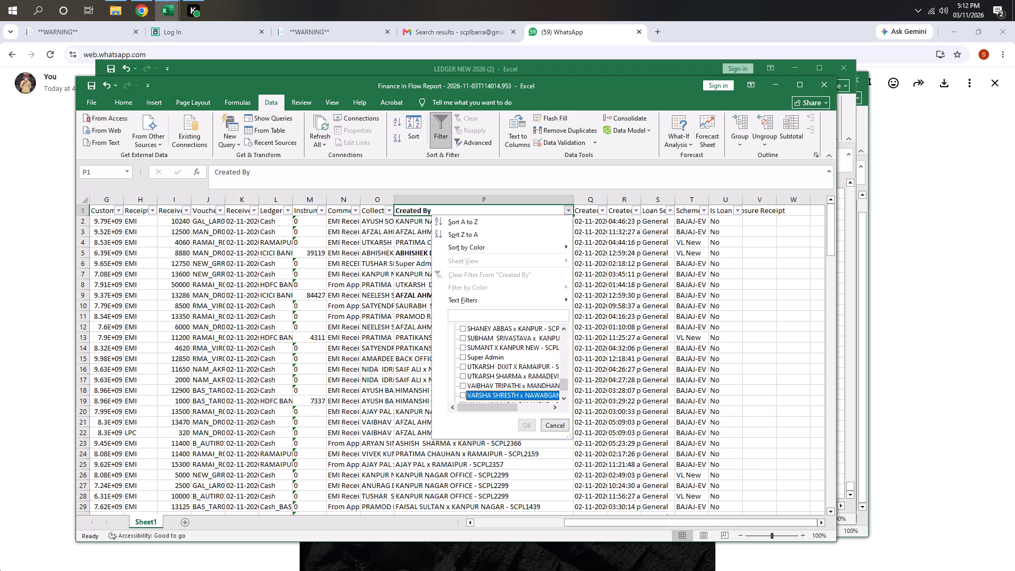
pyautogui.press('Down')
pyautogui.press('space')
pyautogui.press('Up')
pyautogui.press('space')
pyautogui.press('Down')
pyautogui.press('space')
pyautogui.press('Down')
pyautogui.press('Down')
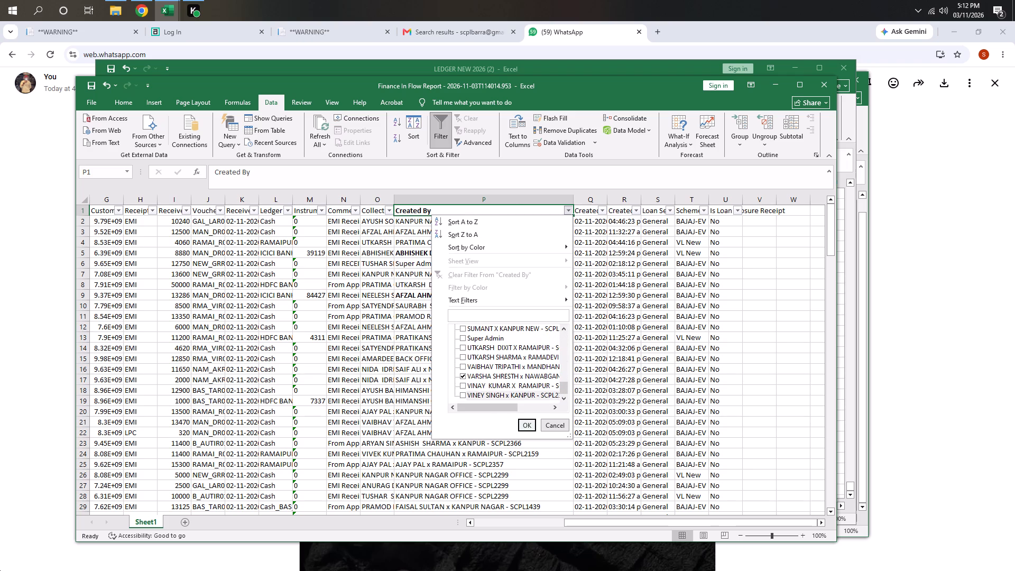
pyautogui.press('Return')
# Examine the filtered Nawabganj record's received amount and ledger name, returning to the Created By heading.
pyautogui.press('Left')
pyautogui.press('Left')
pyautogui.press('Left')
pyautogui.press('Left')
pyautogui.press('Left')
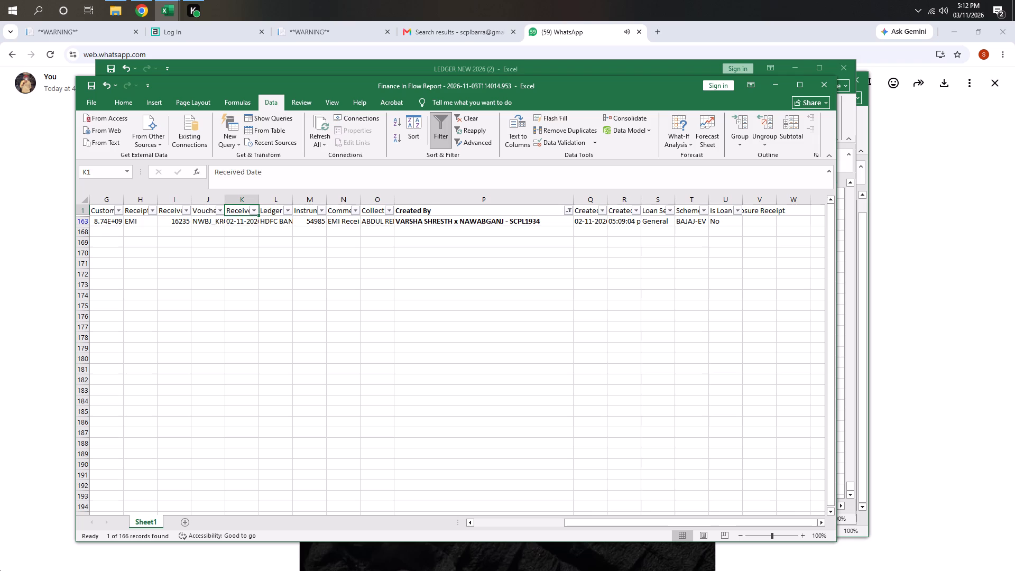
pyautogui.press('Down')
pyautogui.hotkey('shift', 'space')
pyautogui.hotkey('ctrl', 'Up')
pyautogui.press('Right')
pyautogui.press('Right')
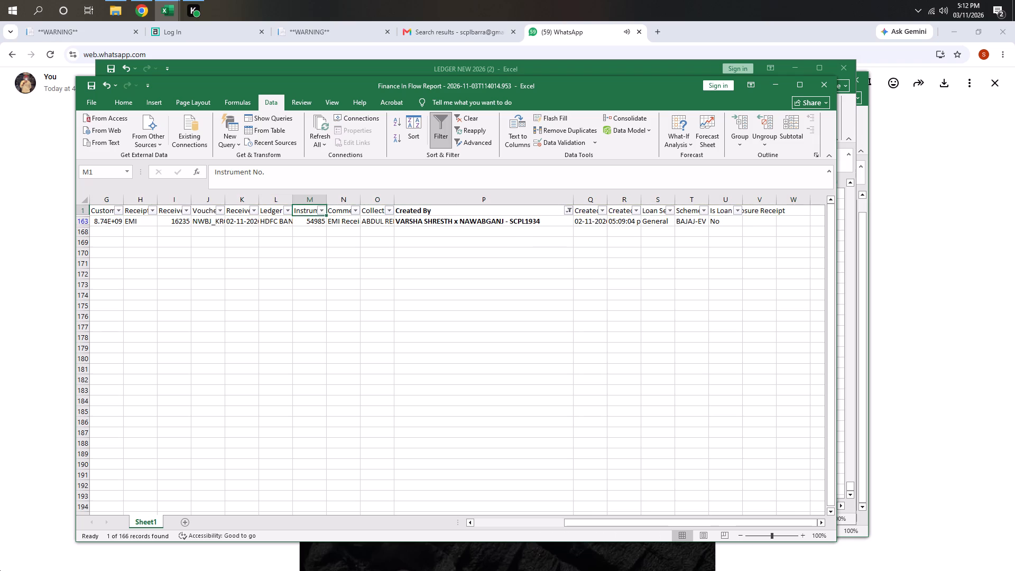
pyautogui.press('Right')
pyautogui.press('Right')
pyautogui.press('Right')
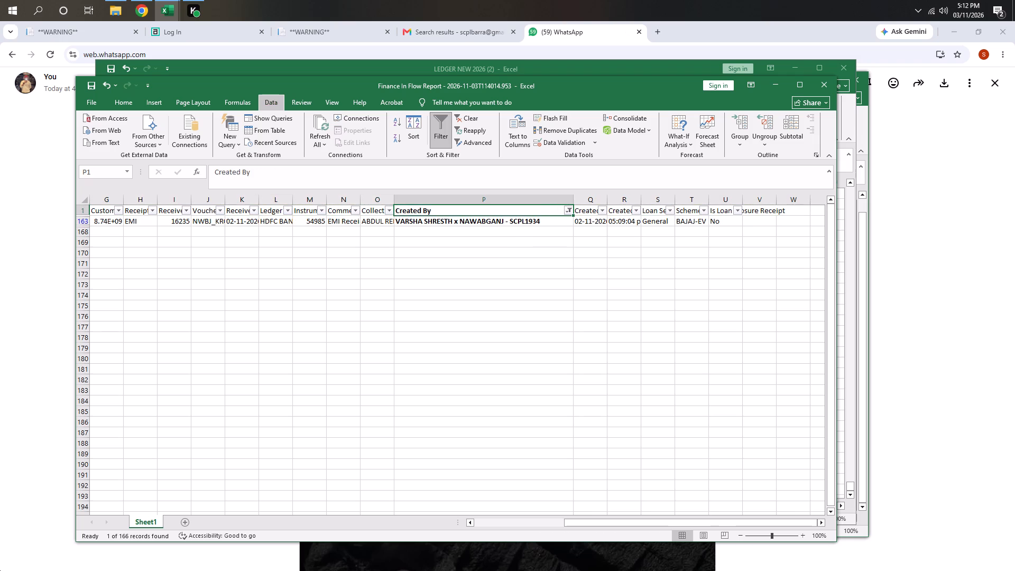
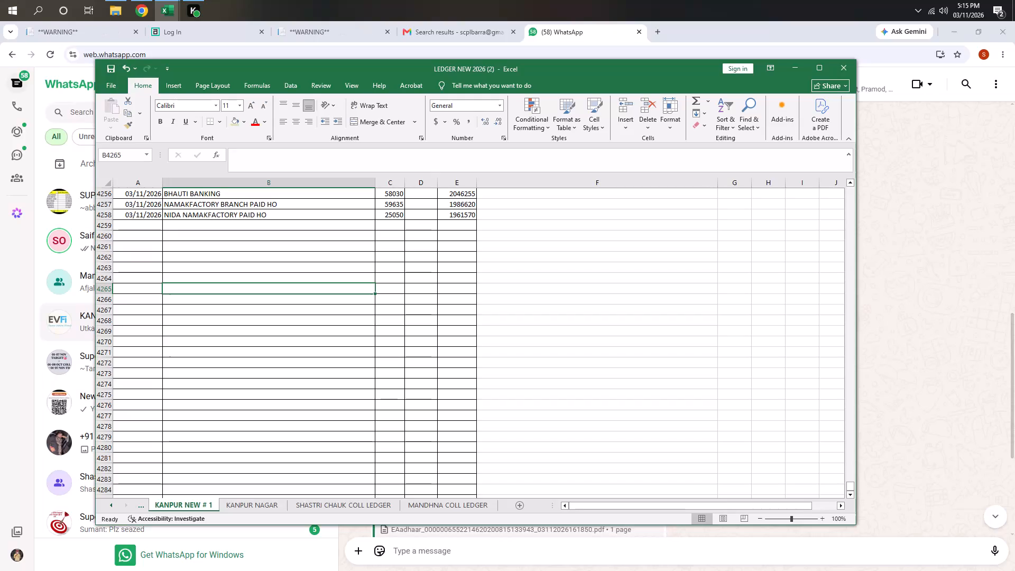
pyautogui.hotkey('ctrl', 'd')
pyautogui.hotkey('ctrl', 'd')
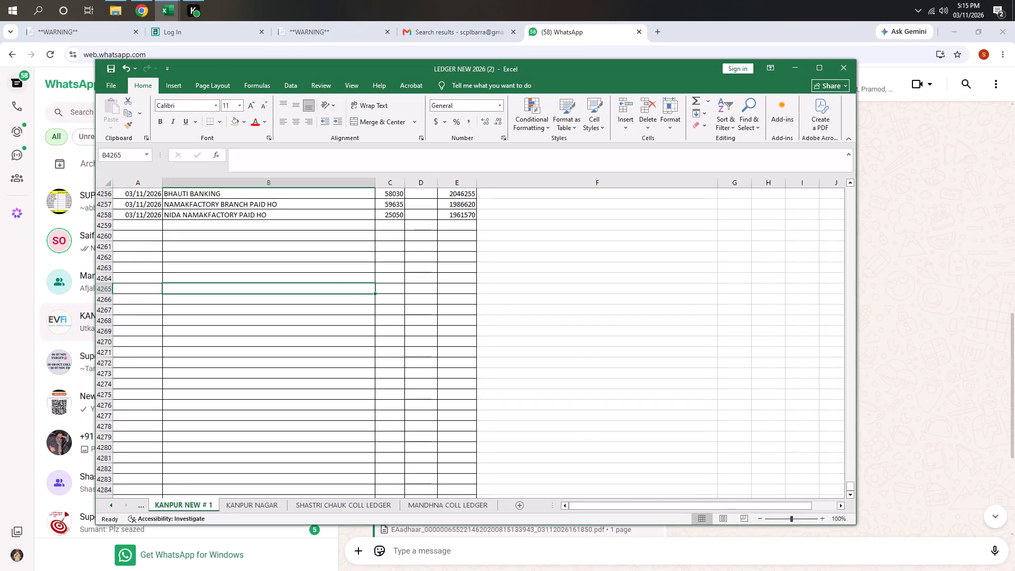
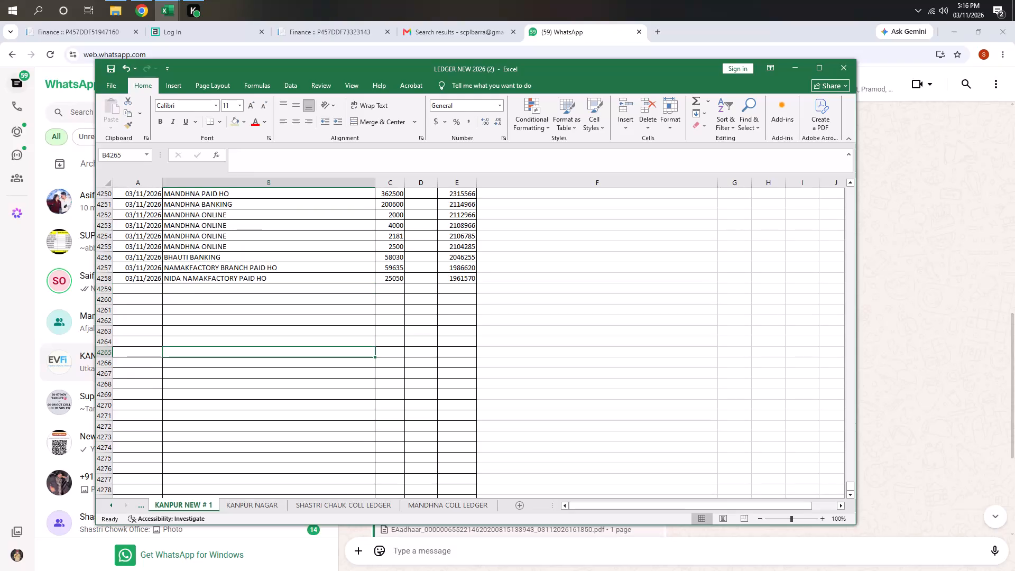
# Check the combined amount of the three AMAN paid and online entries dated 03/11/2026 in the KANPUR NEW # 1 sheet.
pyautogui.scroll(3, 248, 298)
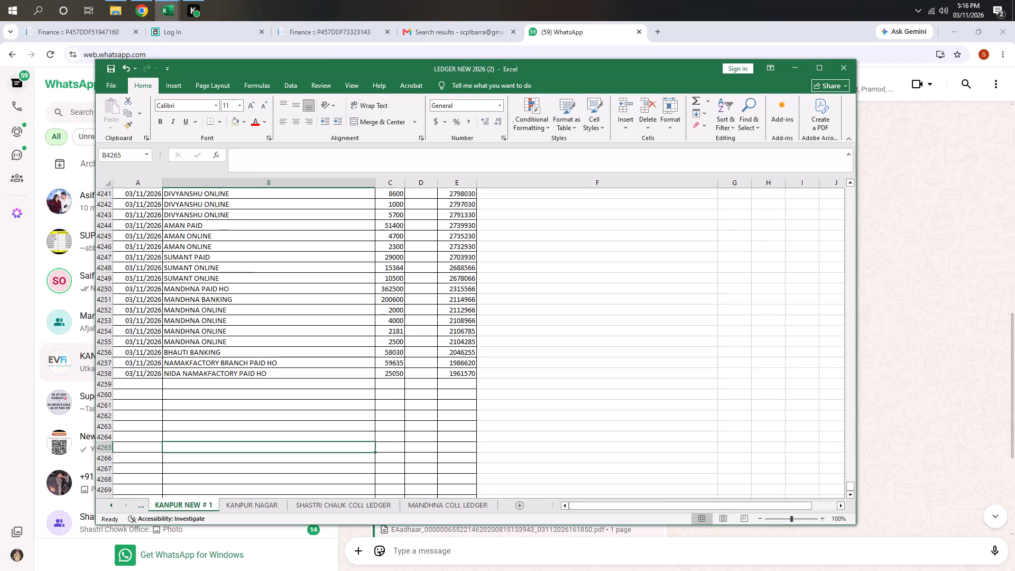
pyautogui.scroll(2, 248, 298)
pyautogui.scroll(3, 189, 235)
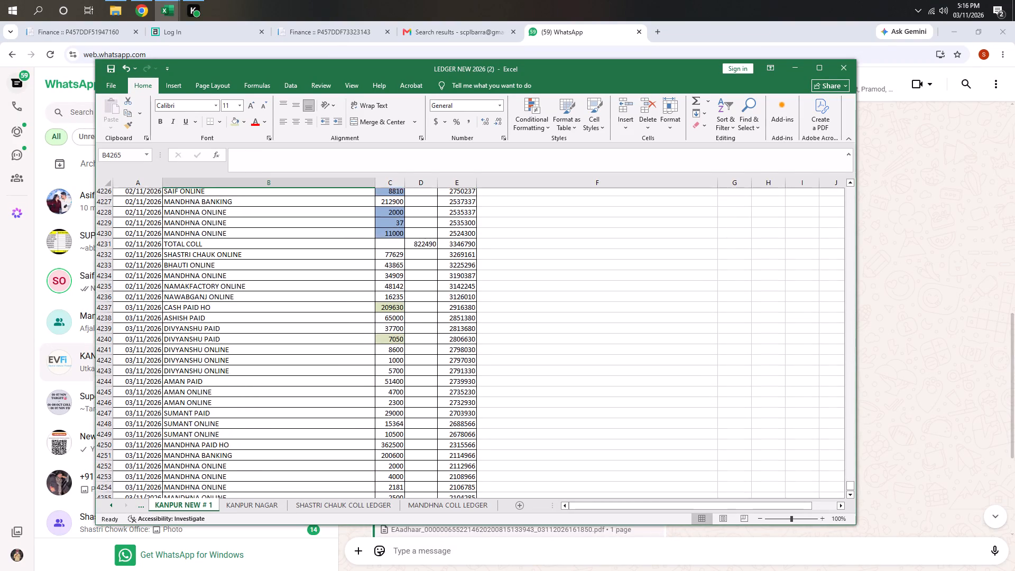
pyautogui.scroll(-1, 215, 290)
pyautogui.click(226, 354)
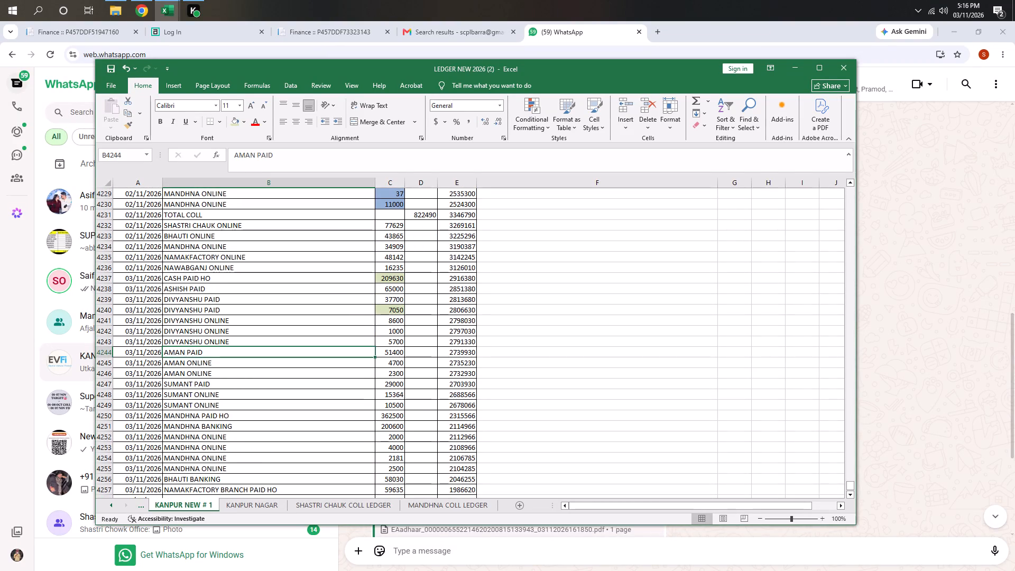
pyautogui.moveTo(391, 353); pyautogui.dragTo(389, 374)
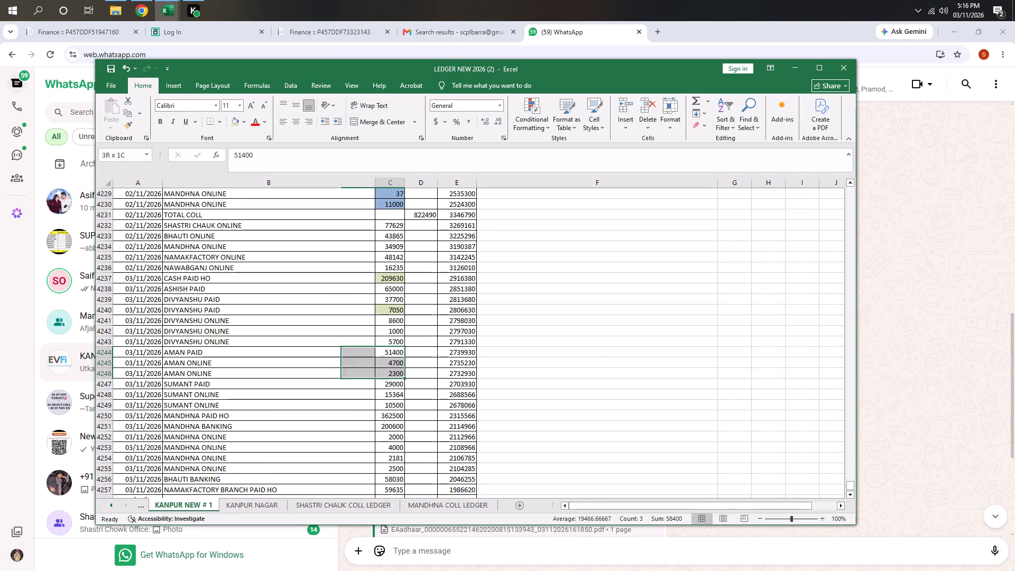
pyautogui.moveTo(389, 374); pyautogui.dragTo(372, 369)
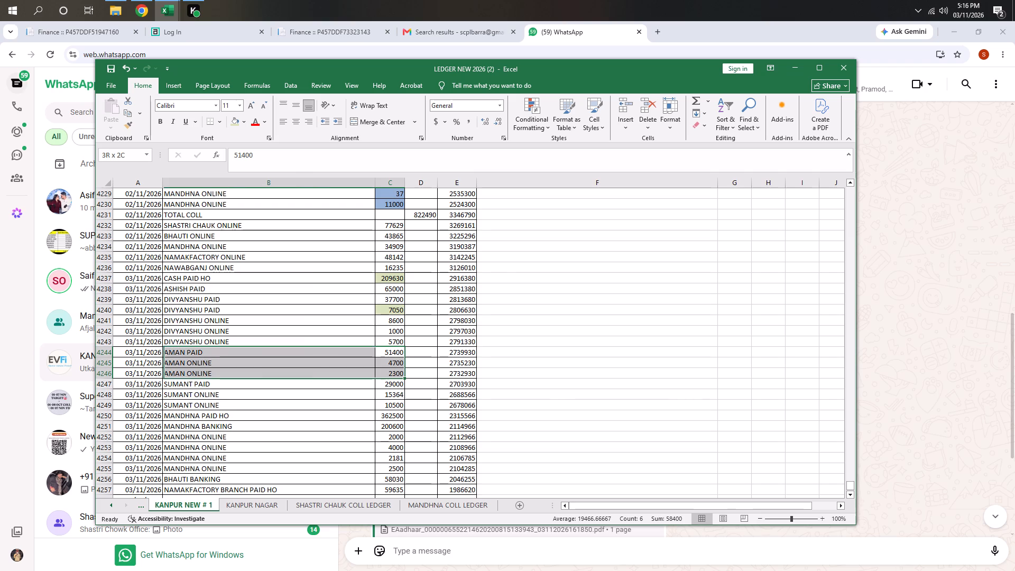
pyautogui.moveTo(372, 369); pyautogui.dragTo(390, 369)
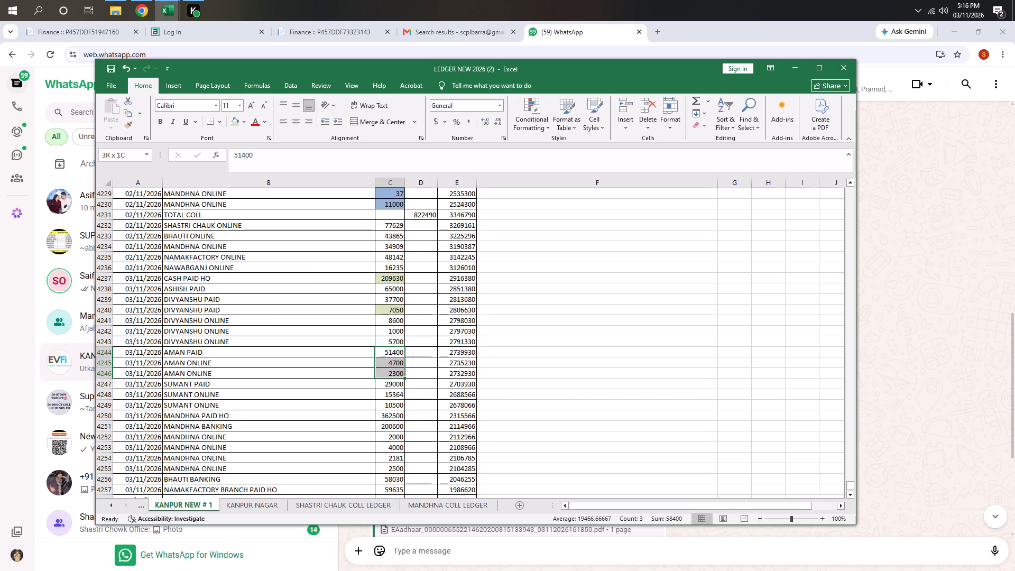
pyautogui.moveTo(390, 369); pyautogui.dragTo(388, 372)
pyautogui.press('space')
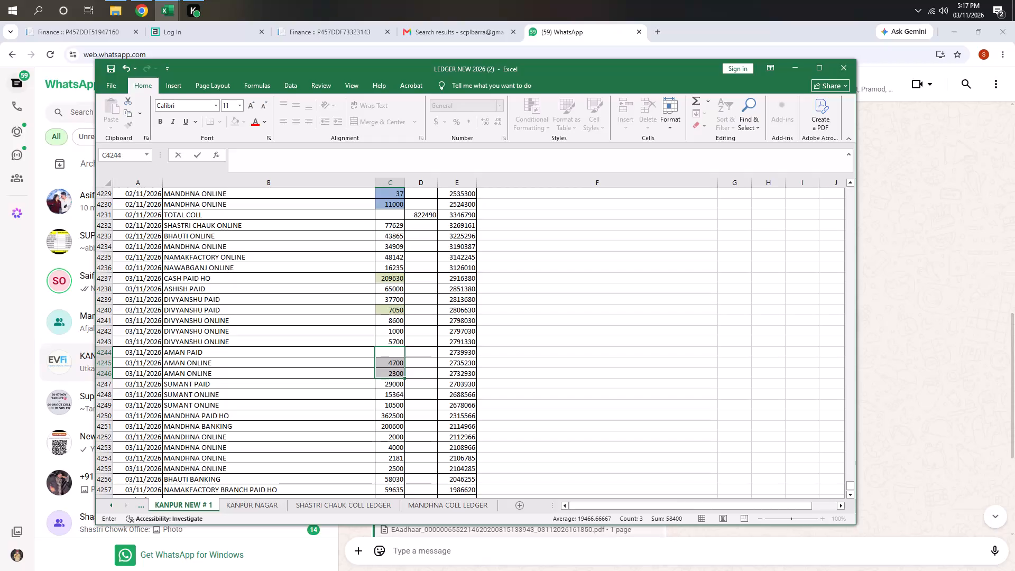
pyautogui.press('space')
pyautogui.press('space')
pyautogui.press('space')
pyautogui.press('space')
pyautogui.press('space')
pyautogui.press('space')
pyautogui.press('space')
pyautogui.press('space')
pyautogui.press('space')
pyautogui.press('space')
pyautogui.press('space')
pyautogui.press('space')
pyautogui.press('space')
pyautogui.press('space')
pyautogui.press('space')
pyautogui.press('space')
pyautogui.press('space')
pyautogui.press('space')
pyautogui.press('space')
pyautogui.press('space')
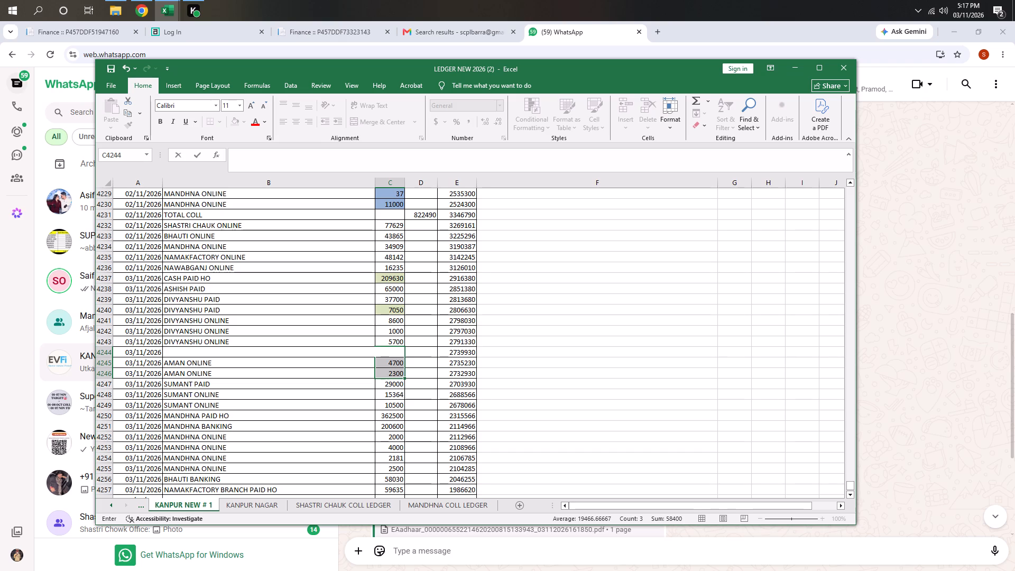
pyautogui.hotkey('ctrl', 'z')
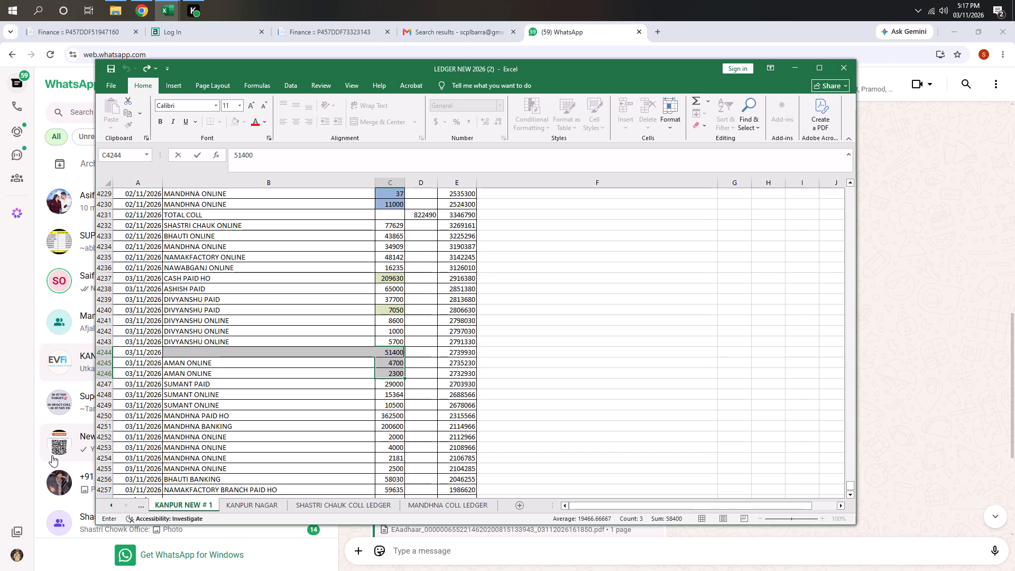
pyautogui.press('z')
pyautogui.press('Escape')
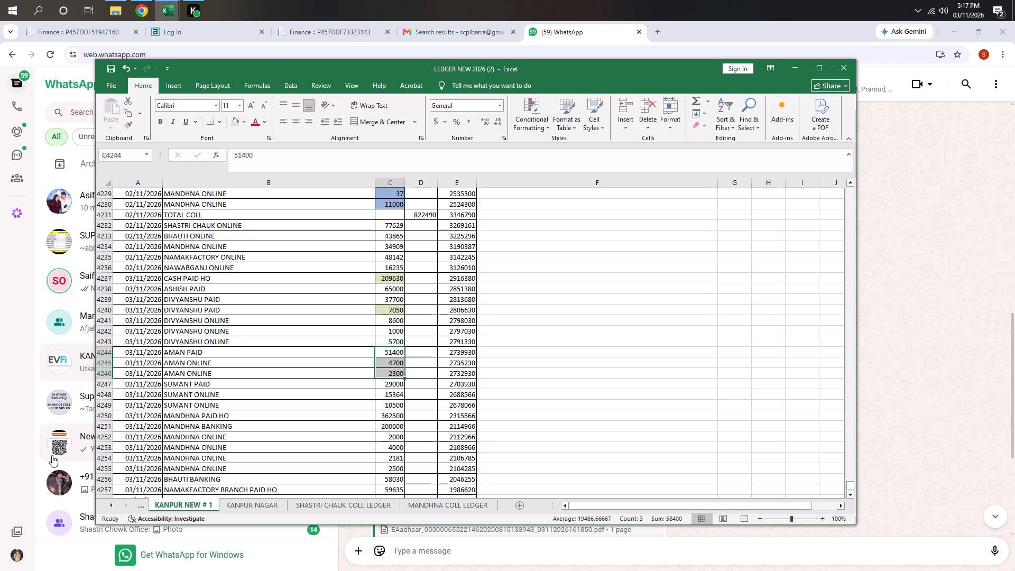
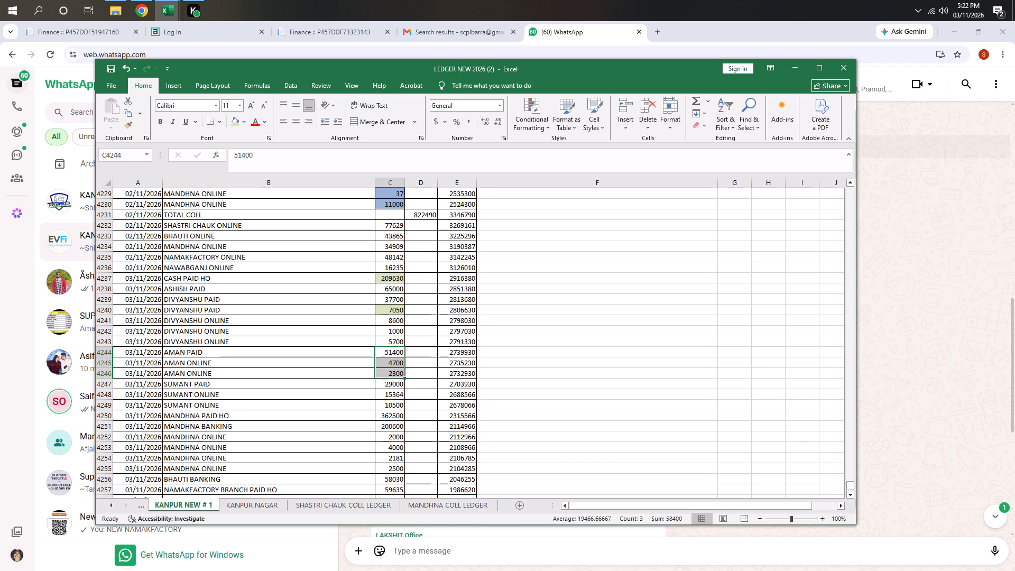
# Check the combined total of the five DIVYANSHU paid and online amounts dated 03/11/2026 in the KANPUR NEW # 1 ledger.
pyautogui.click(290, 297)
pyautogui.moveTo(384, 298); pyautogui.dragTo(350, 329)
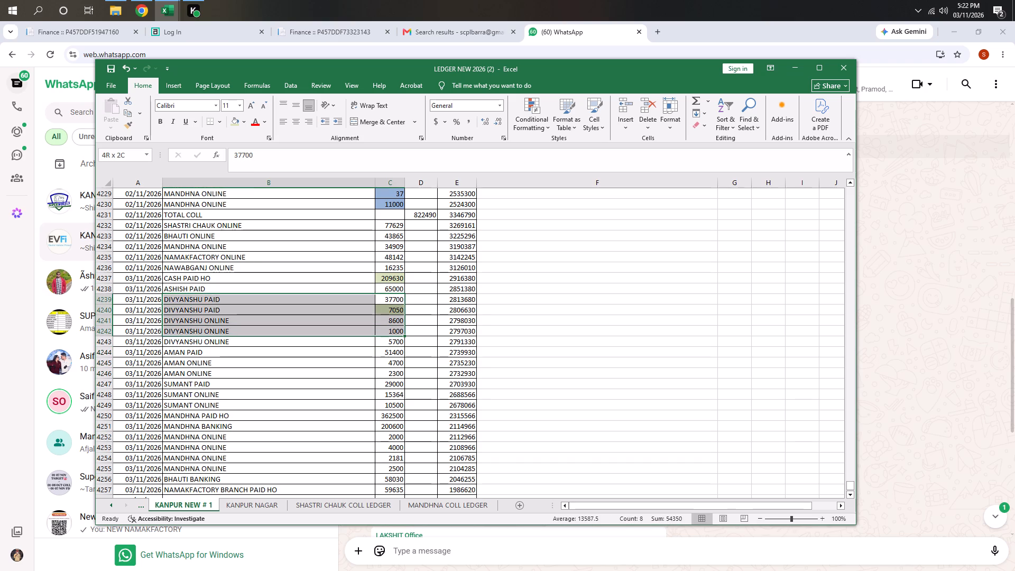
pyautogui.moveTo(350, 329); pyautogui.dragTo(384, 338)
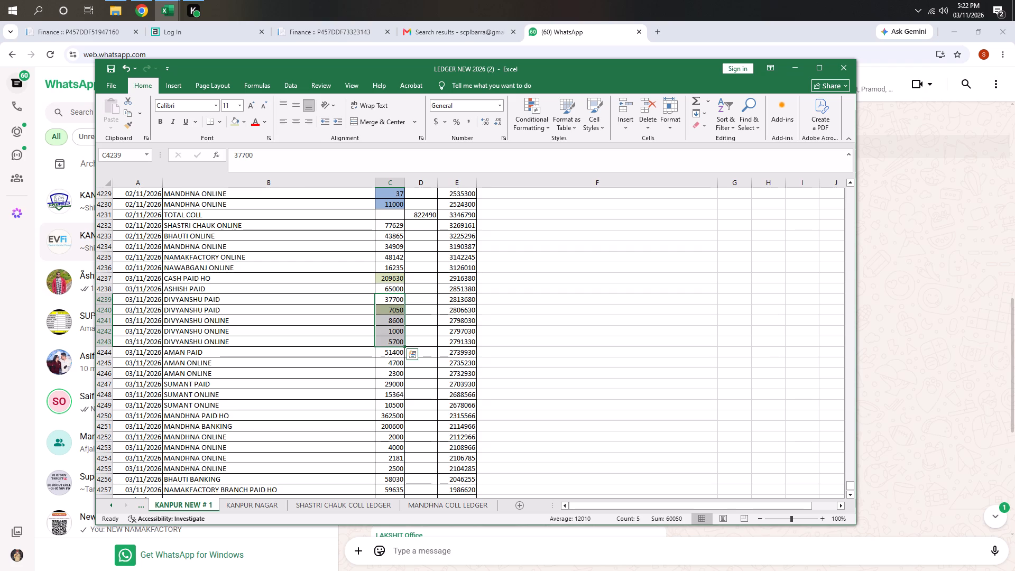
# Check the combined total of the three SUMANT paid and online amounts dated 03/11/2026 in the same ledger.
pyautogui.scroll(-1, 350, 349)
pyautogui.scroll(1, 342, 342)
pyautogui.scroll(1, 241, 306)
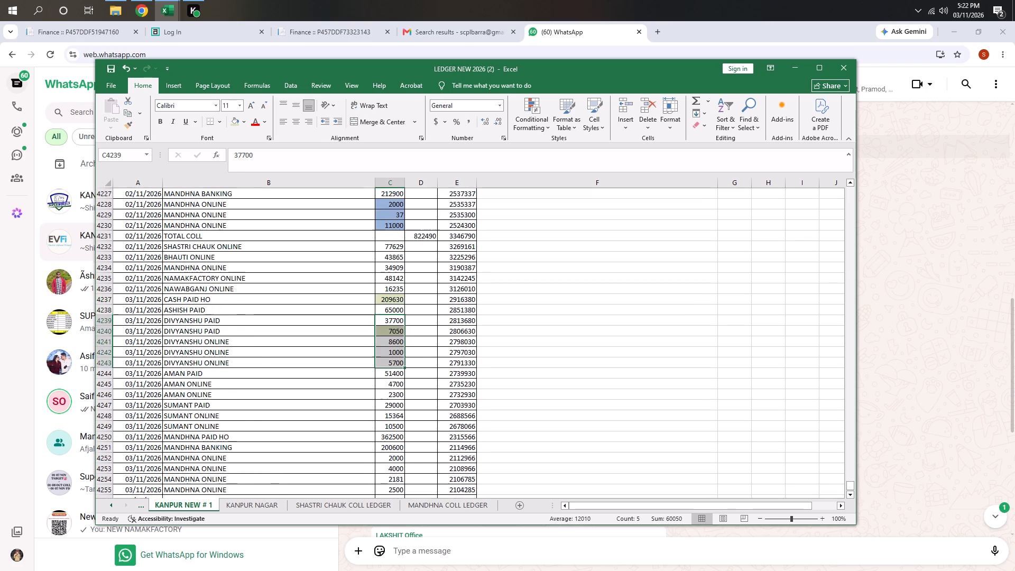
pyautogui.scroll(-1, 240, 343)
pyautogui.click(233, 381)
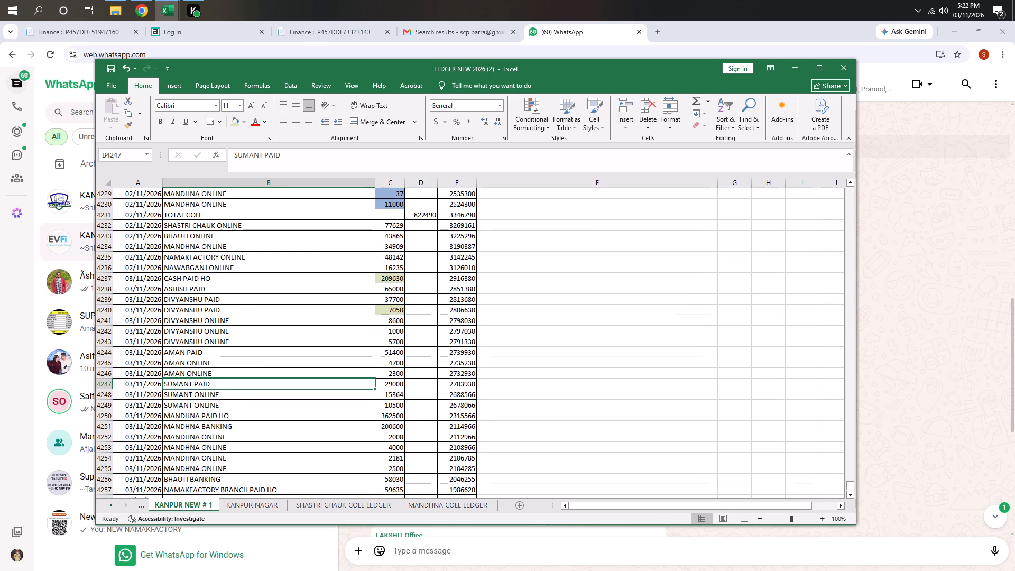
pyautogui.moveTo(386, 385); pyautogui.dragTo(381, 405)
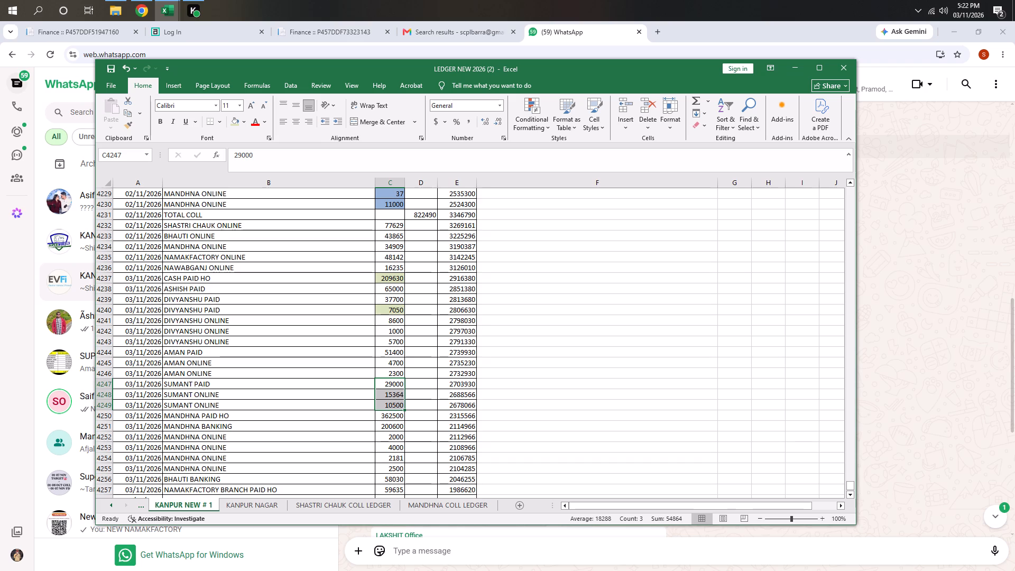
pyautogui.scroll(-3, 321, 354)
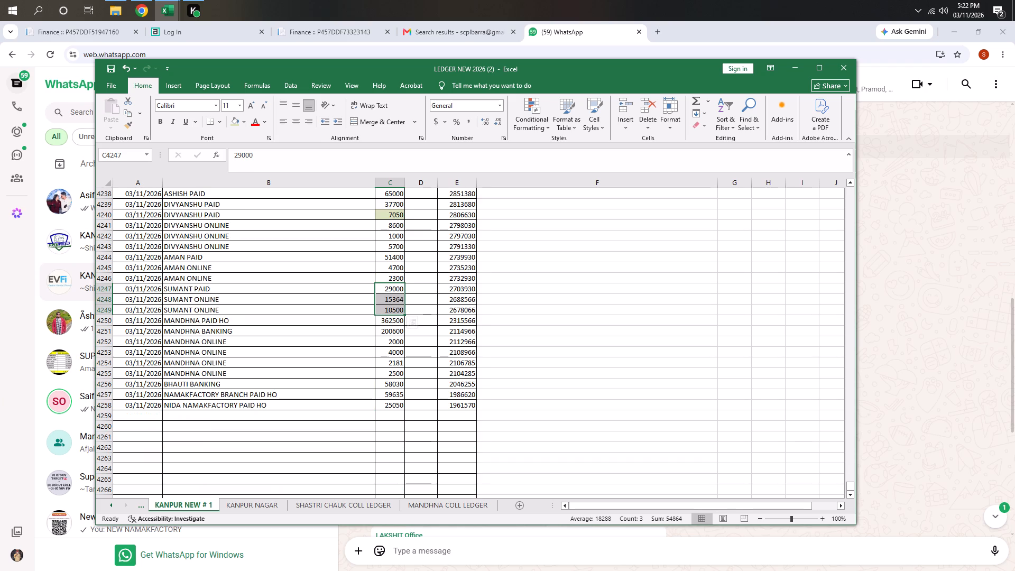
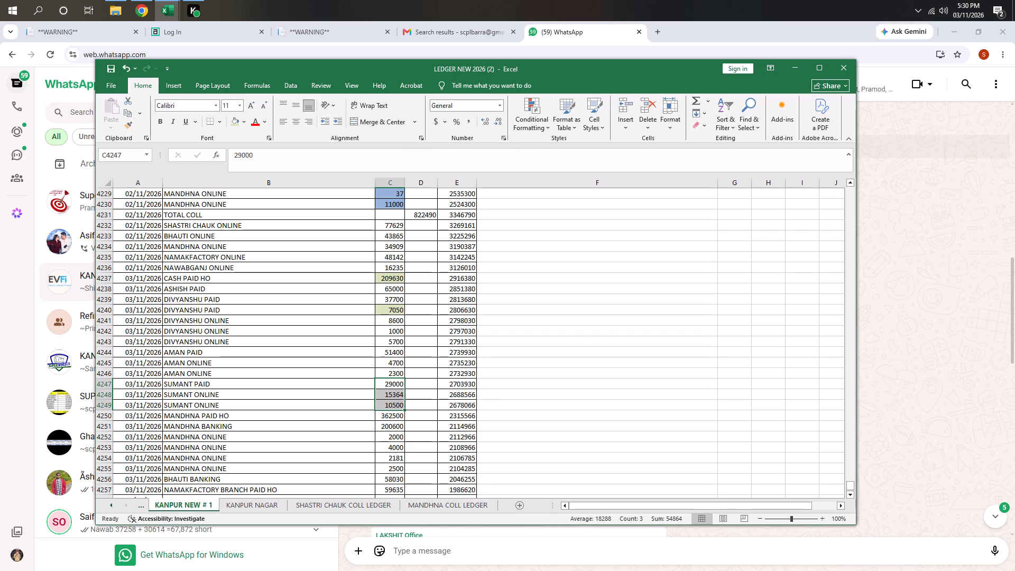
# Review the 03/11/2026 and 02/11/2026 entries in the KANPUR NEW # 1 ledger, ending at the 02/11/2026 NAWABGANJ PAID HO amount.
pyautogui.scroll(4, 307, 257)
pyautogui.scroll(-7, 307, 257)
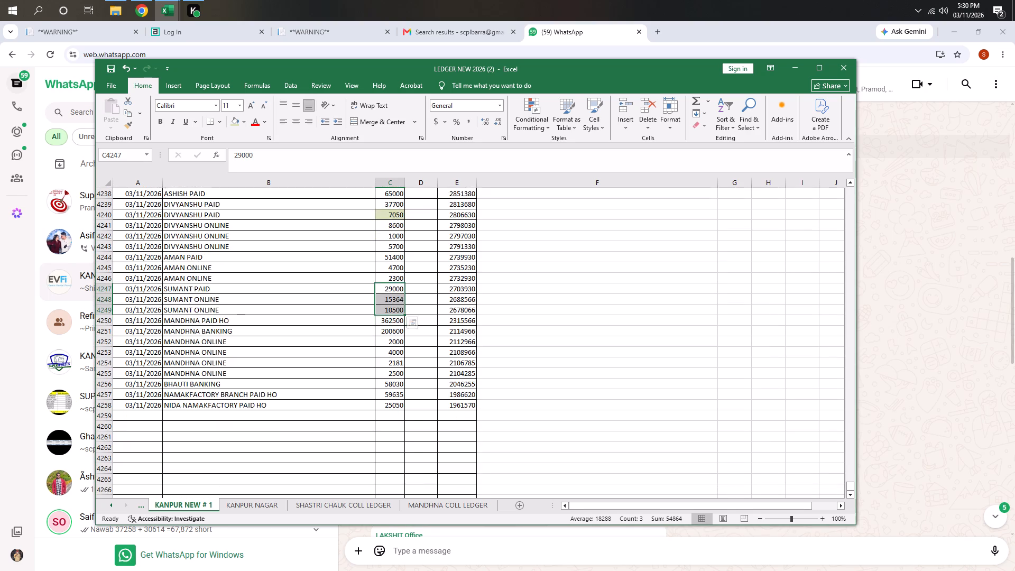
pyautogui.scroll(11, 316, 334)
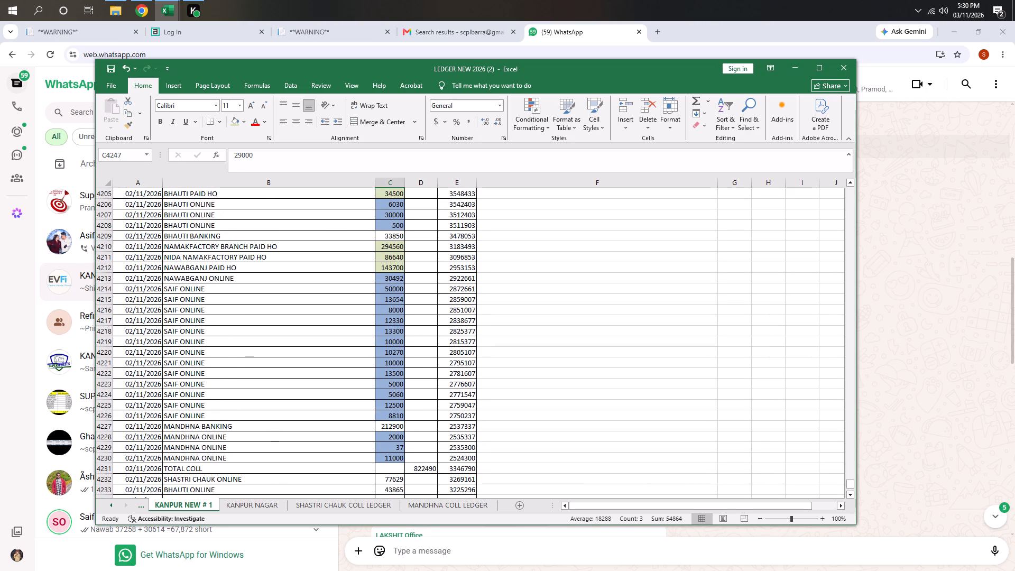
pyautogui.click(279, 261)
pyautogui.click(385, 272)
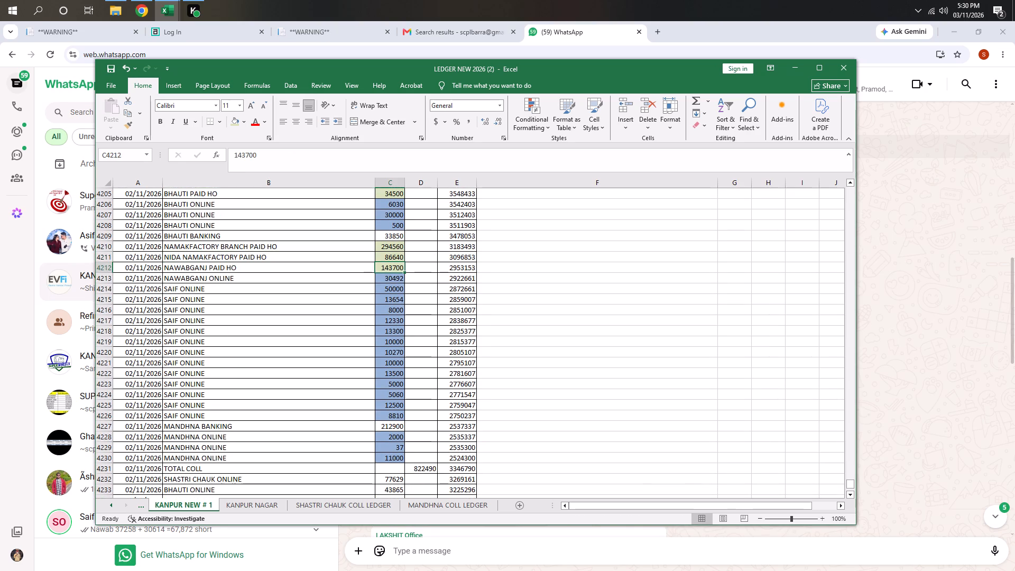
# Open the Finance In Flow Report - 2026-11-01 workbook from the NOVEMBER 2026 folder.
pyautogui.hotkey('alt', 'Tab')
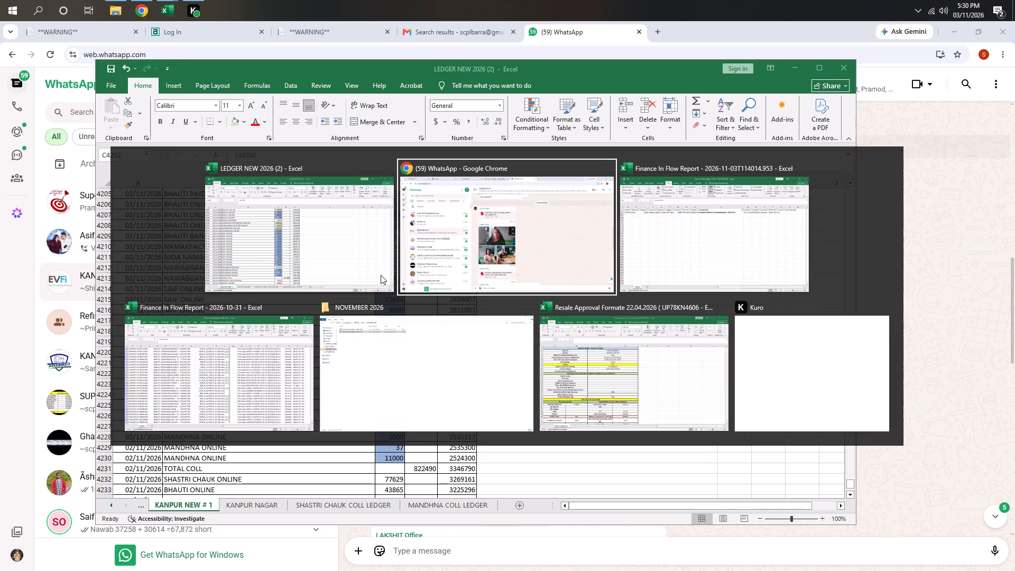
pyautogui.hotkey('alt', 'Tab')
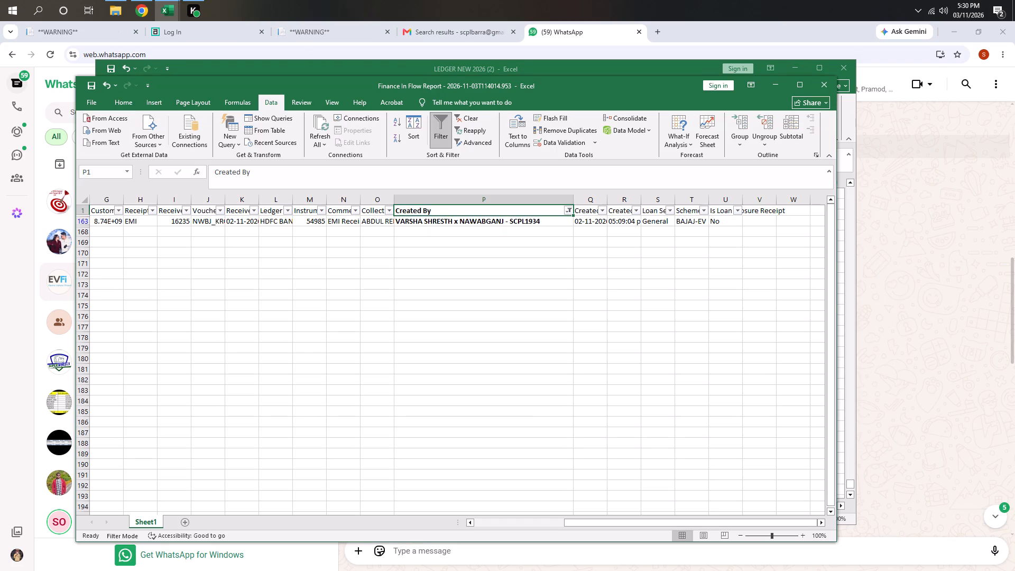
pyautogui.hotkey('alt', 'Tab')
pyautogui.keyDown('alt'); pyautogui.click(473, 329); pyautogui.keyUp('alt')
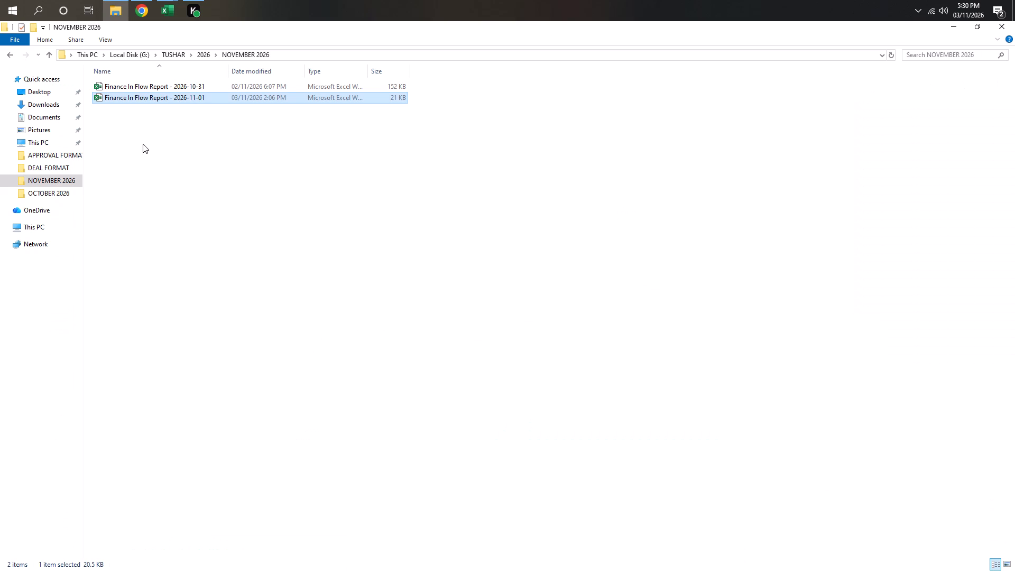
pyautogui.doubleClick(190, 100)
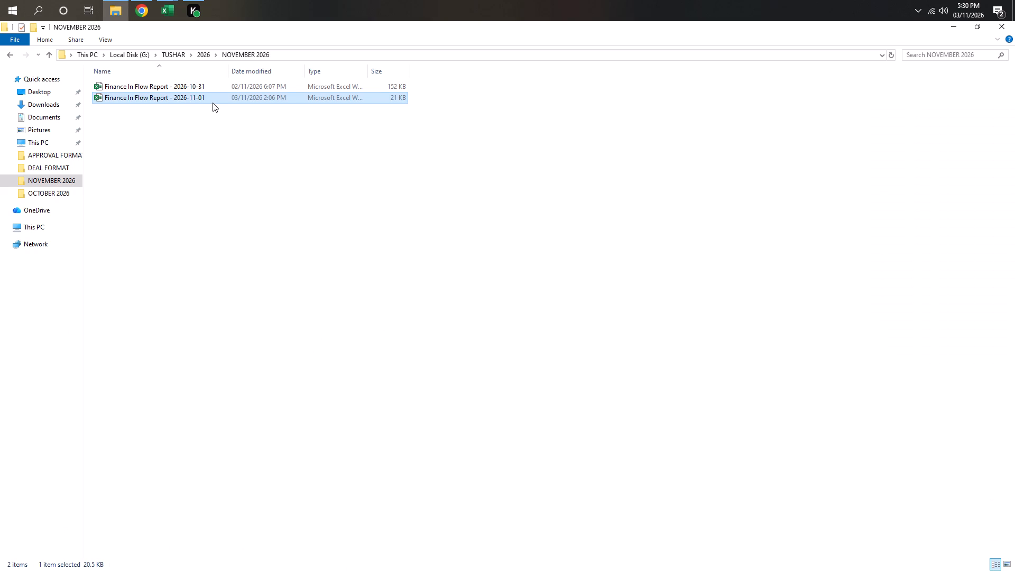
pyautogui.doubleClick(213, 101)
pyautogui.click(202, 164)
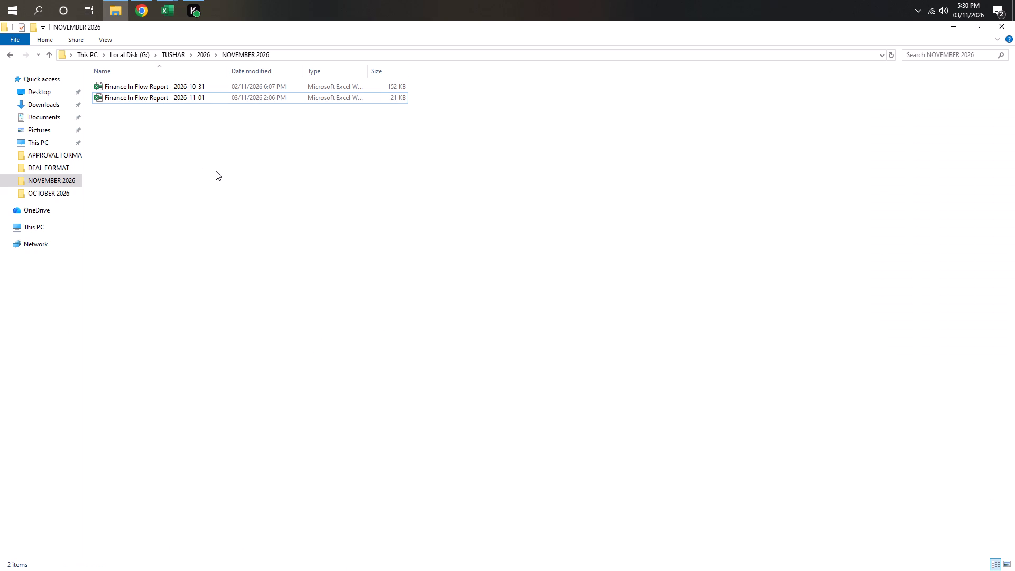
pyautogui.hotkey('alt', 'Tab')
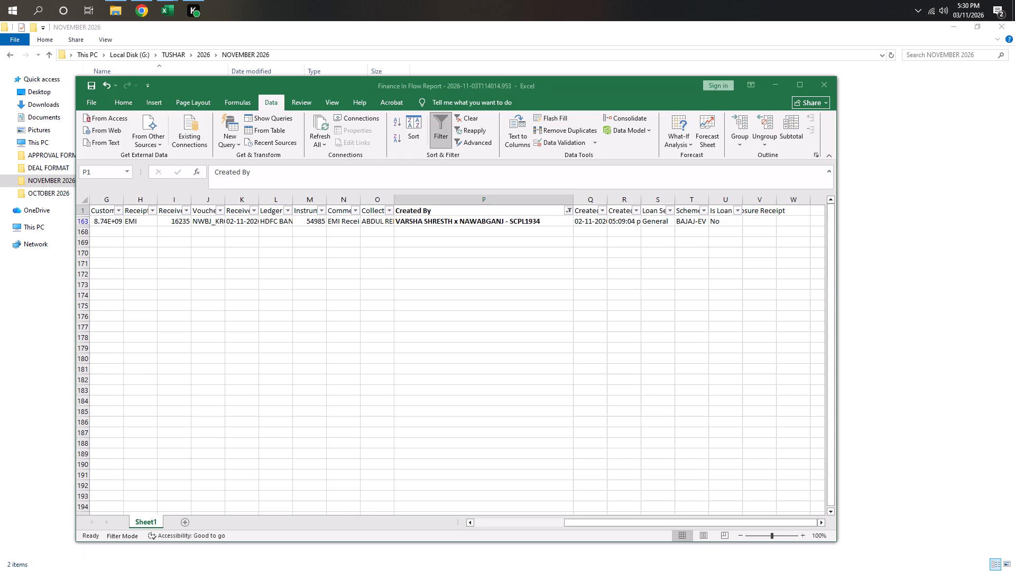
pyautogui.click(346, 211)
pyautogui.hotkey('alt', 'Tab')
pyautogui.hotkey('alt', 'Tab')
pyautogui.hotkey('alt', 'Tab')
pyautogui.hotkey('alt', 'Tab')
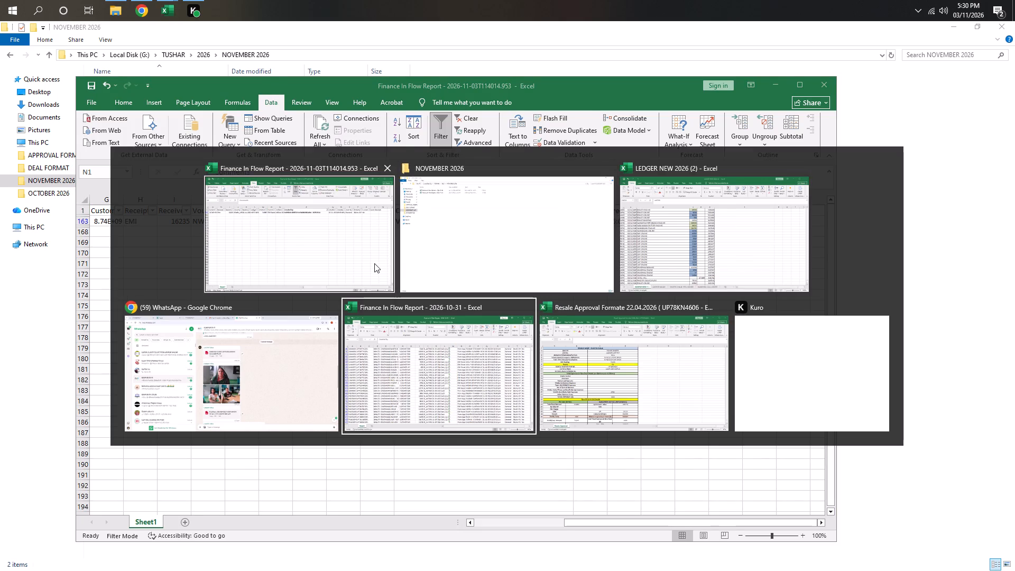
pyautogui.click(592, 317)
pyautogui.hotkey('alt', 'Tab')
pyautogui.hotkey('alt', 'Tab')
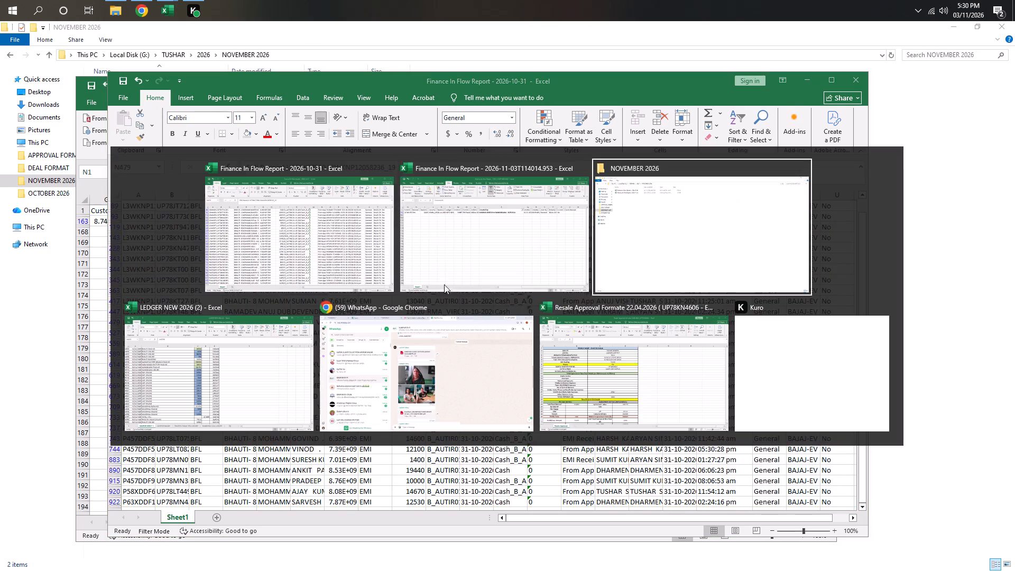
pyautogui.click(244, 170)
pyautogui.tripleClick(168, 99)
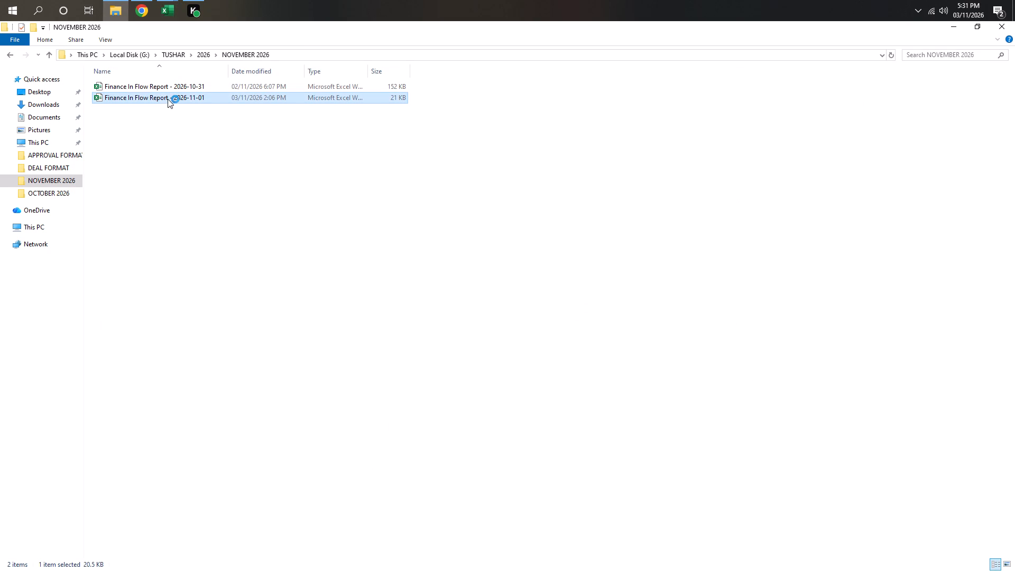
pyautogui.click(481, 229)
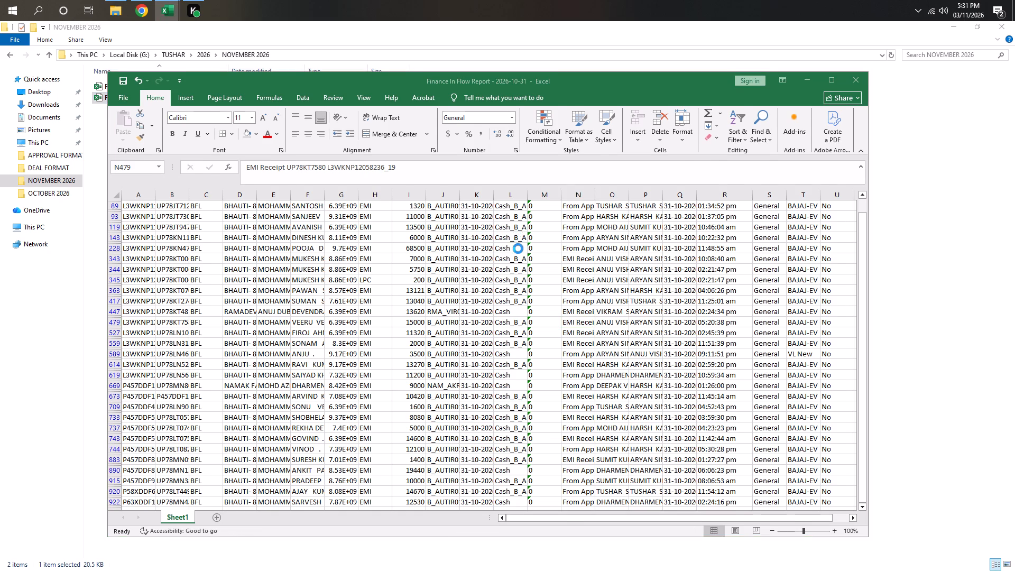
pyautogui.click(514, 270)
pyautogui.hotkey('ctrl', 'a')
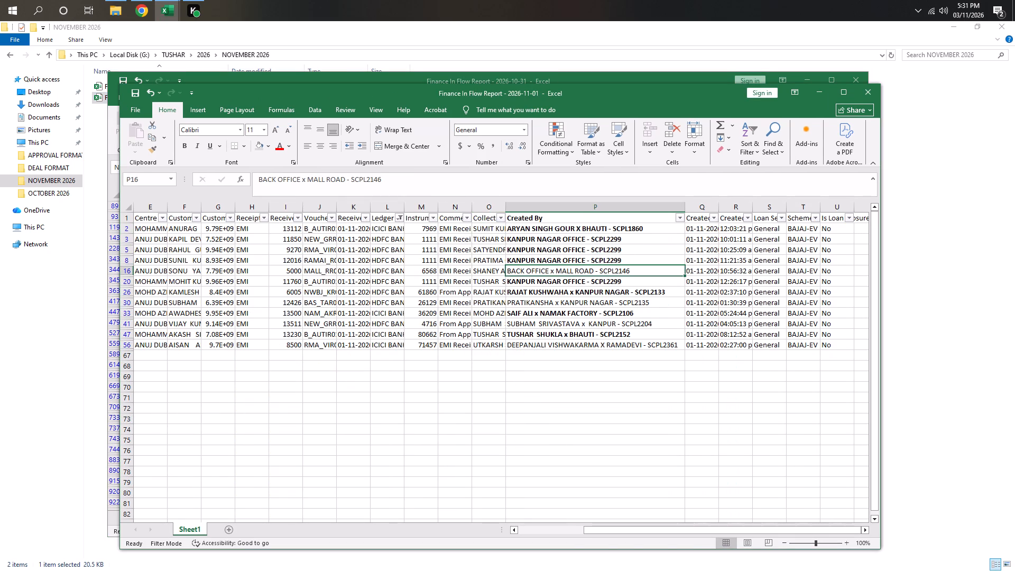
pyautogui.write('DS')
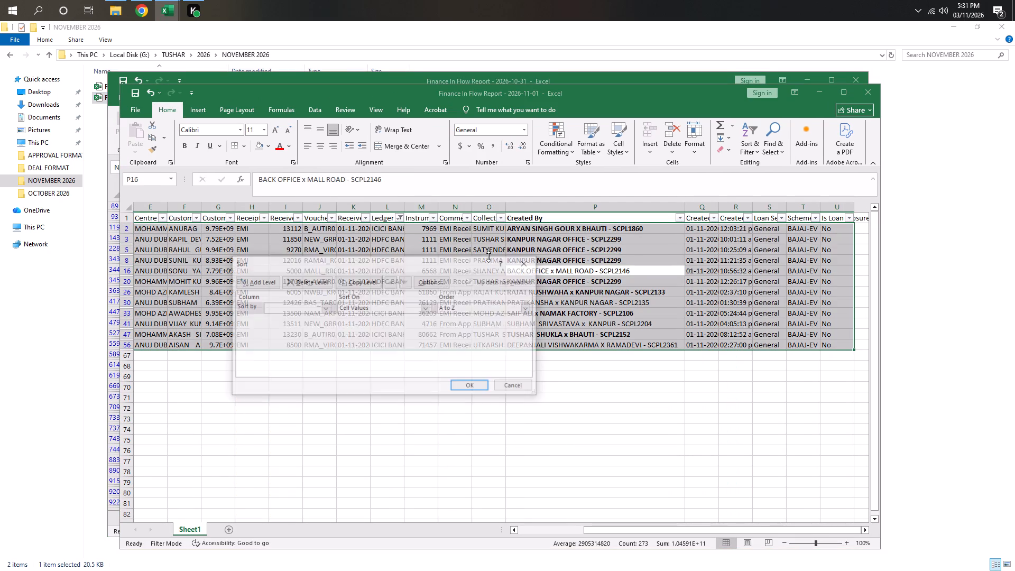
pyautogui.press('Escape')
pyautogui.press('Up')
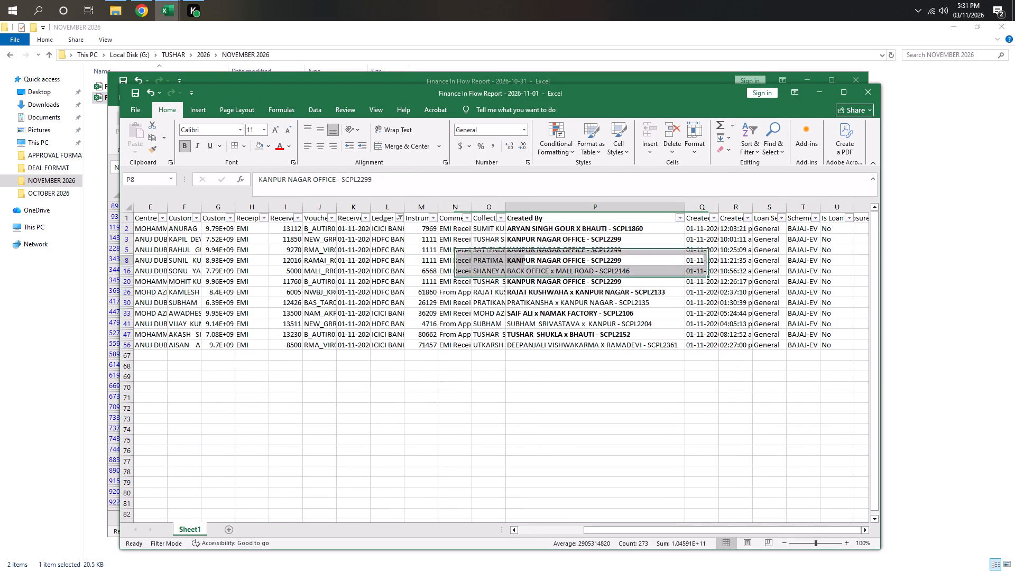
# Clear the active filter in the 2026-11-01 report to show all rows, and go to the Created By header.
pyautogui.hotkey('ctrl', 'a')
pyautogui.hotkey('alt', 'd')
pyautogui.write('FS')
pyautogui.hotkey('ctrl', 'Up')
pyautogui.press('Right')
pyautogui.press('Left')
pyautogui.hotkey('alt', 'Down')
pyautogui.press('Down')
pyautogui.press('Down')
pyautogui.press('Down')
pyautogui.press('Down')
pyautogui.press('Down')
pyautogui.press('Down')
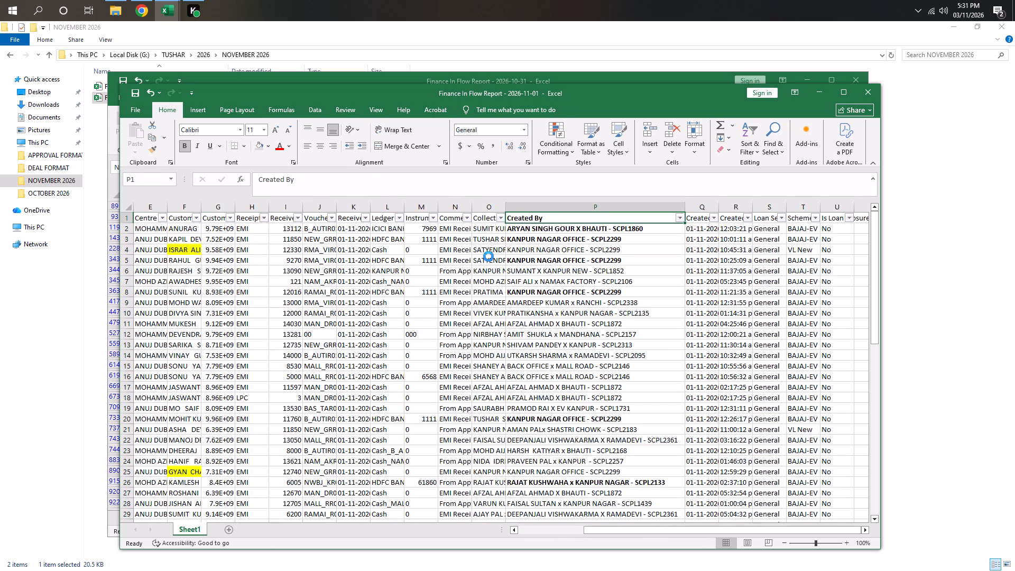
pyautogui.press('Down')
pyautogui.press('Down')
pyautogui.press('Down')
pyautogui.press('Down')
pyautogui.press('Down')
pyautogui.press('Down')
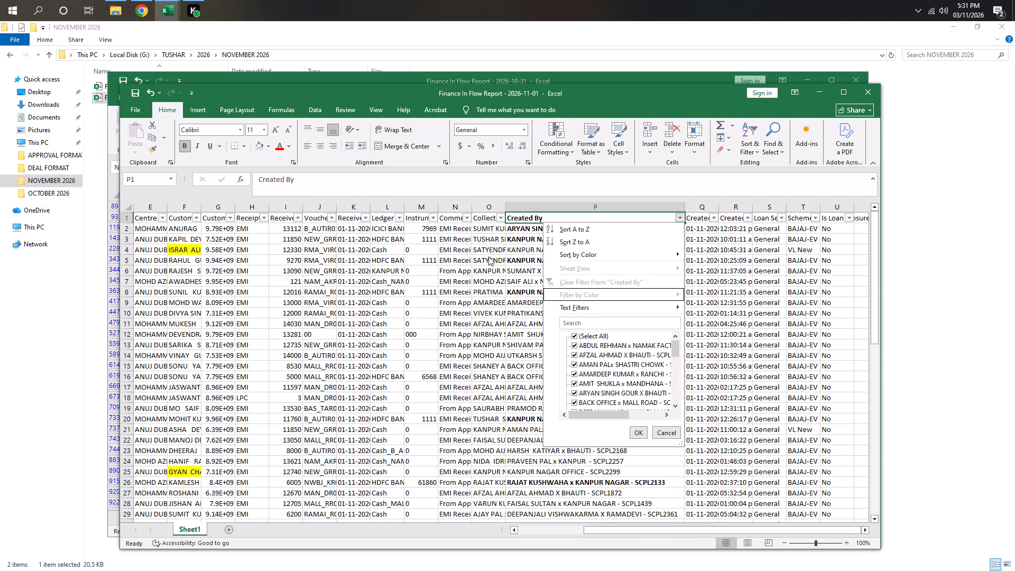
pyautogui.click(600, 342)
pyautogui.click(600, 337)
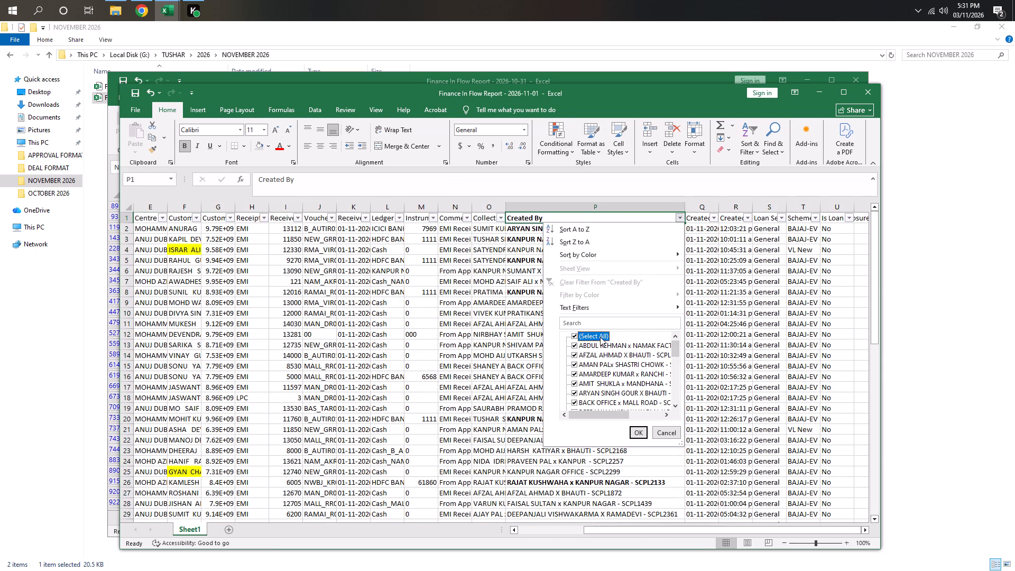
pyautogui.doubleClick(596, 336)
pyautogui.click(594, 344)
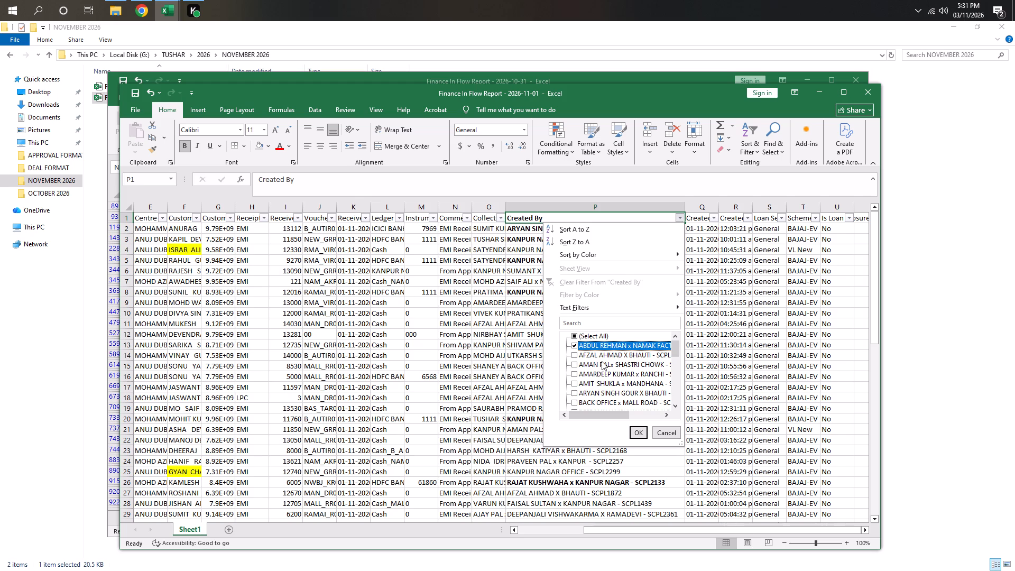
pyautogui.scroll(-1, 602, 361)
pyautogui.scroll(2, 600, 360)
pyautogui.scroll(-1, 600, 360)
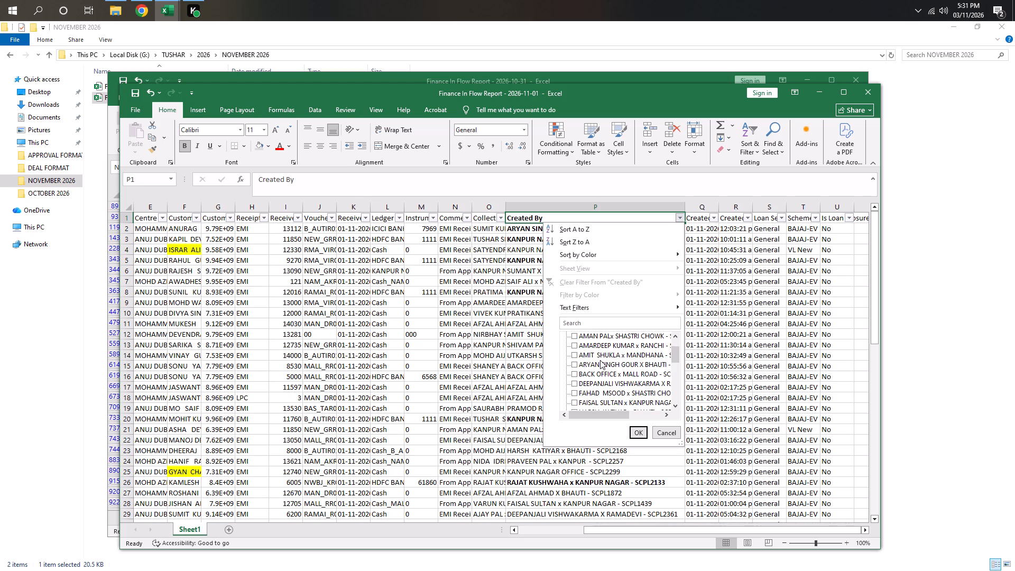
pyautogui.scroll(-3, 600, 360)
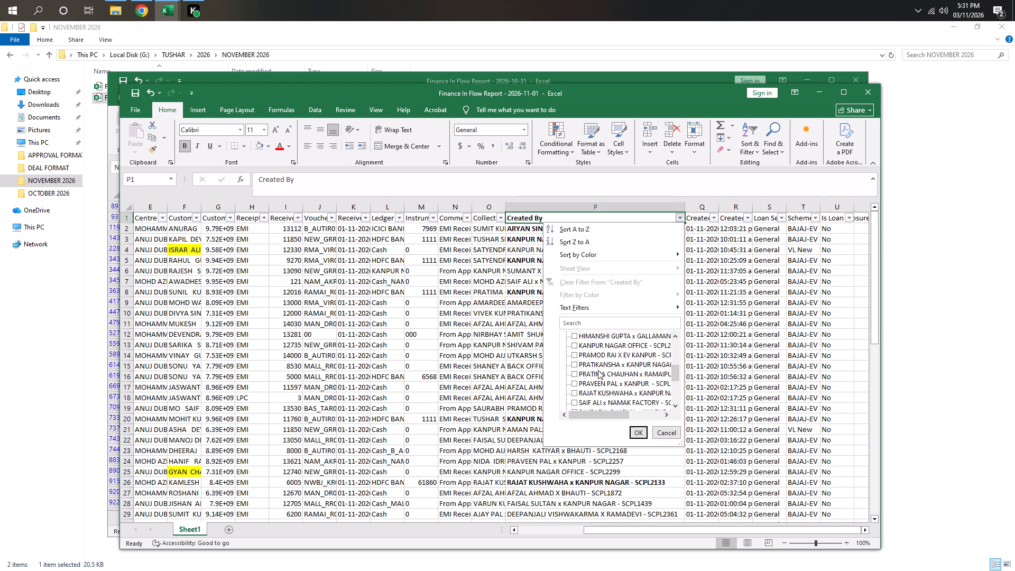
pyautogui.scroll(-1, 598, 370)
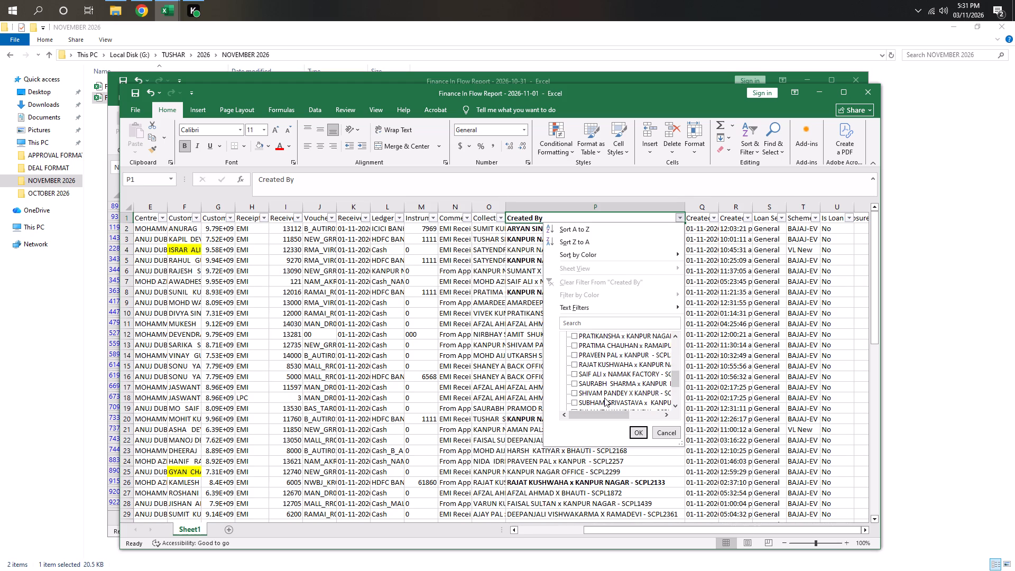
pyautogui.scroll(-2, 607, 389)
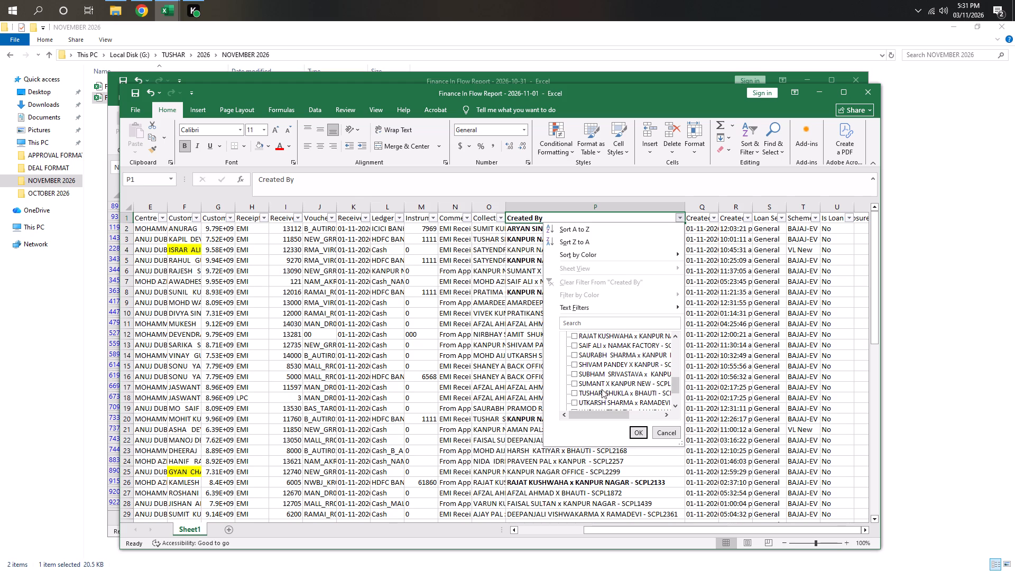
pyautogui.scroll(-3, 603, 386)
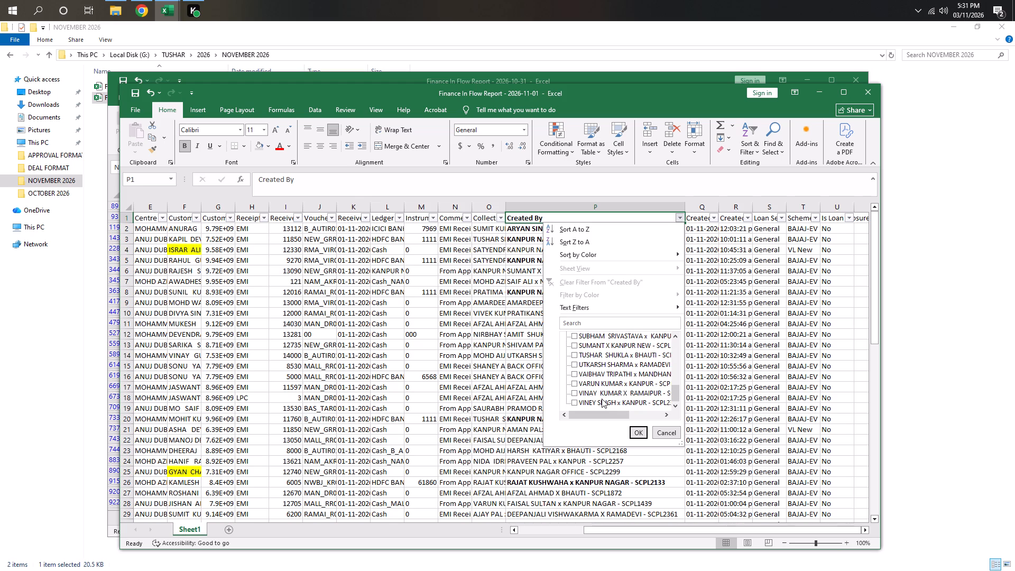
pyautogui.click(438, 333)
# Limit the Created By filter to the ABDUL entry at NAMAK FACTORY and the RAJAT entry at KANPUR NAGAR, checking the remaining names.
pyautogui.hotkey('ctrl', 'a')
pyautogui.write('DFS')
pyautogui.hotkey('ctrl', 'Up')
pyautogui.press('Down')
pyautogui.press('Up')
pyautogui.hotkey('alt', 'Down')
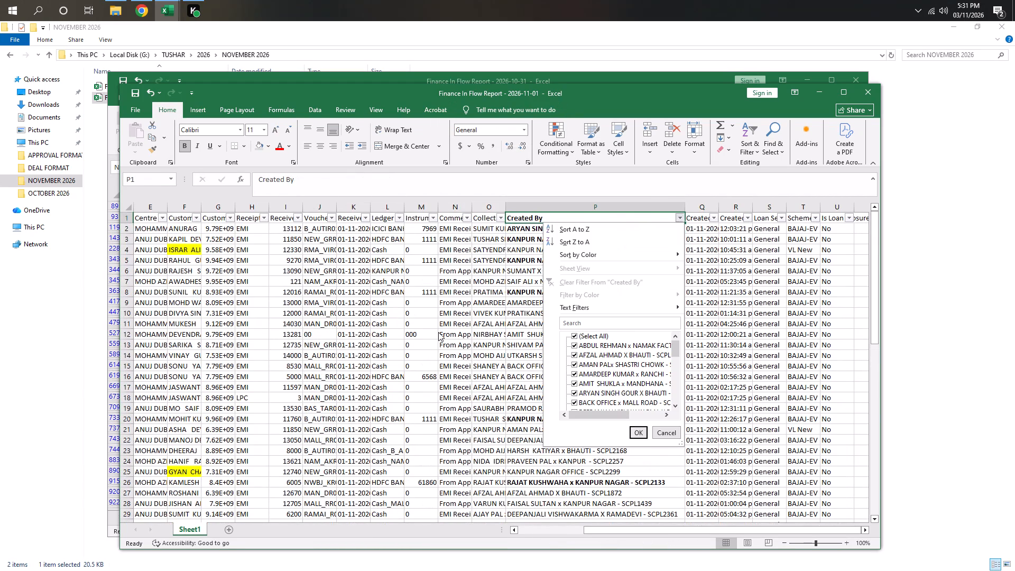
pyautogui.press('Down')
pyautogui.press('Down')
pyautogui.press('Down')
pyautogui.press('Down')
pyautogui.press('Down')
pyautogui.press('Down')
pyautogui.press('Down')
pyautogui.press('Down')
pyautogui.press('Down')
pyautogui.press('Down')
pyautogui.press('Up')
pyautogui.press('space')
pyautogui.press('space')
pyautogui.press('Down')
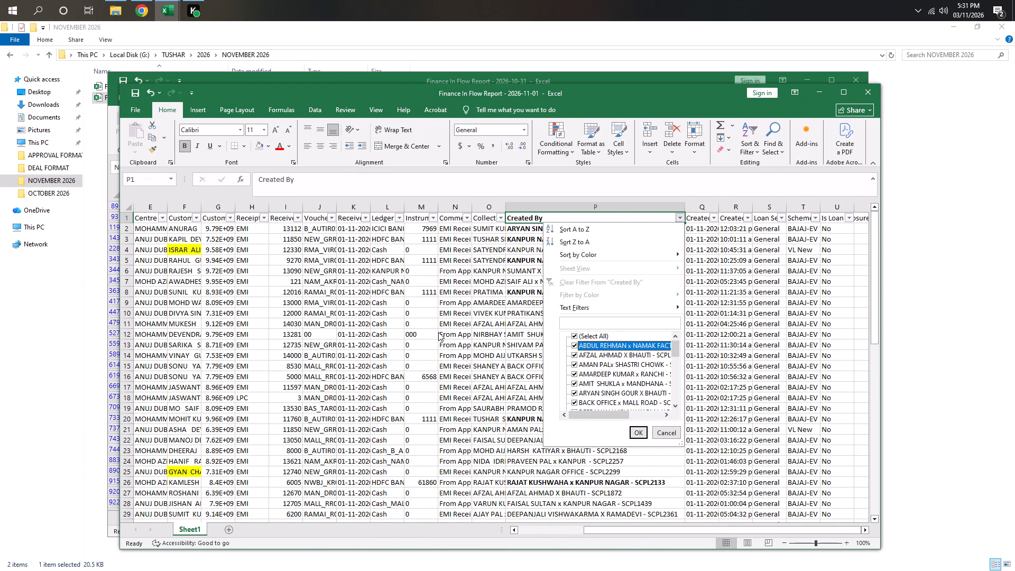
pyautogui.press('Up')
pyautogui.press('space')
pyautogui.press('Down')
pyautogui.press('space')
pyautogui.press('Down')
pyautogui.press('Down')
pyautogui.press('Down')
pyautogui.press('Down')
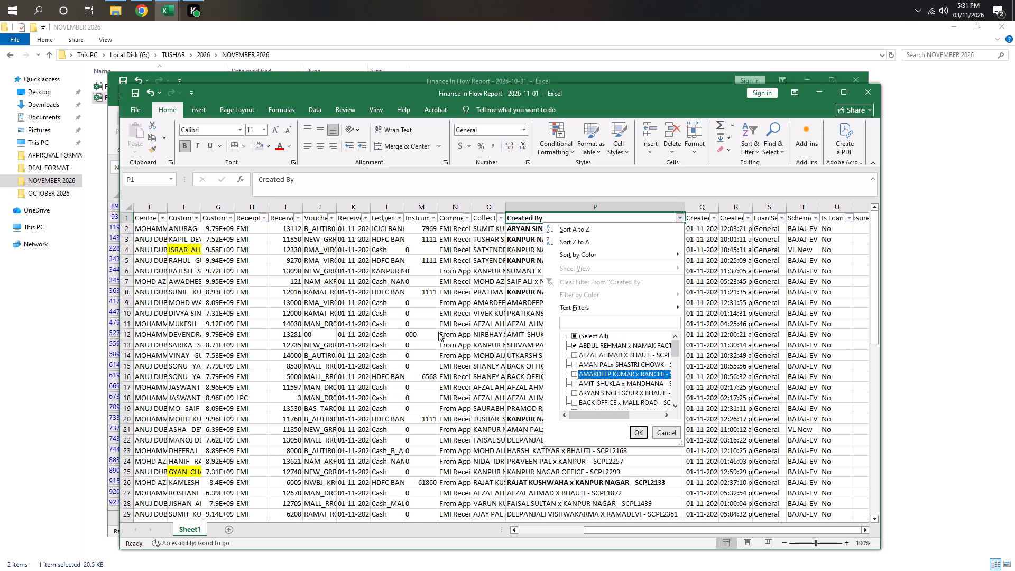
pyautogui.press('Down')
pyautogui.press('Down')
pyautogui.press('Down')
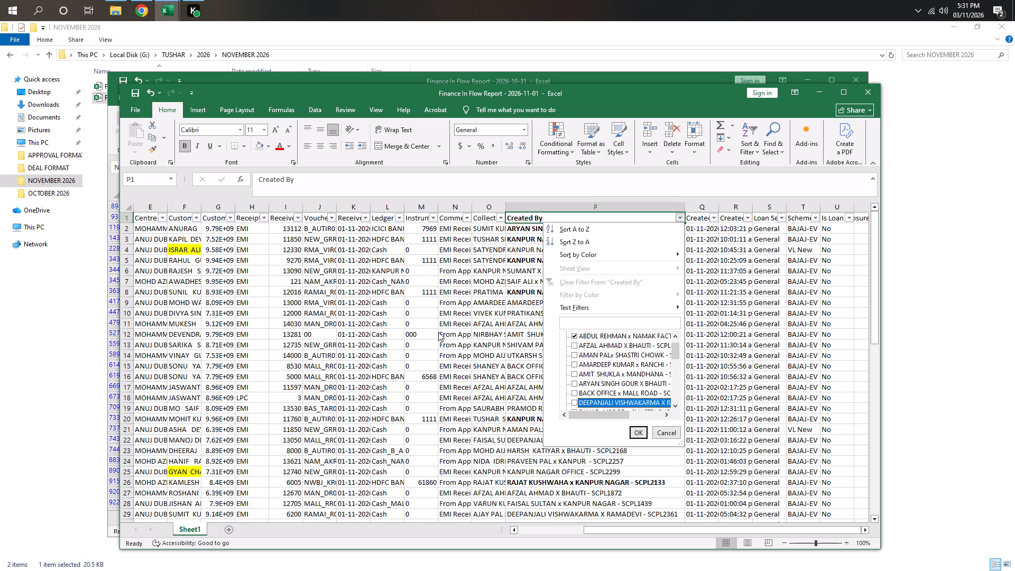
pyautogui.press('Down')
pyautogui.press('Down')
pyautogui.press('Down')
pyautogui.press('Down')
pyautogui.press('Down')
pyautogui.press('Down')
pyautogui.press('Down')
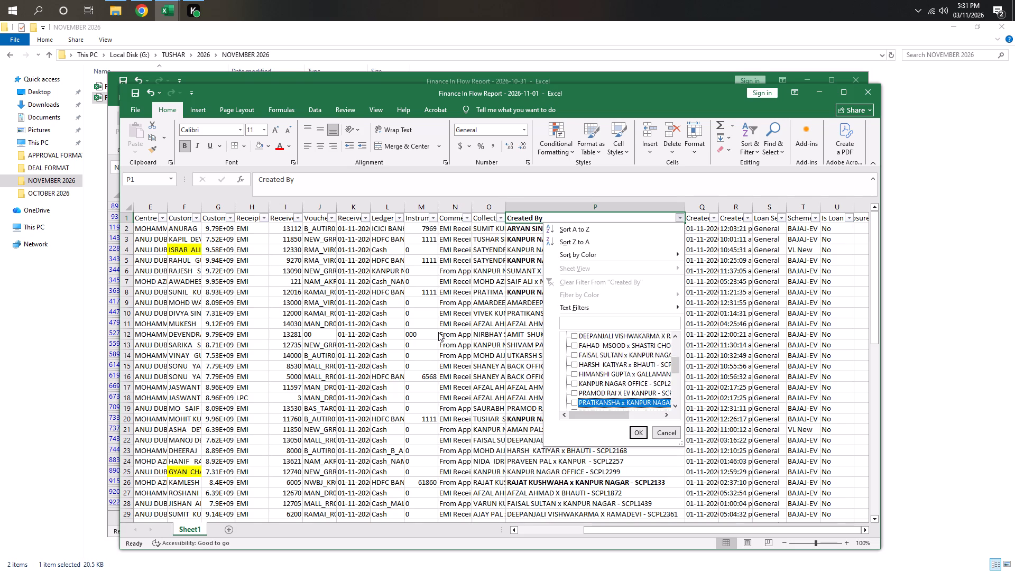
pyautogui.press('Down')
pyautogui.press('Down')
pyautogui.press('Down')
pyautogui.press('Down')
pyautogui.press('Up')
pyautogui.press('space')
pyautogui.press('Down')
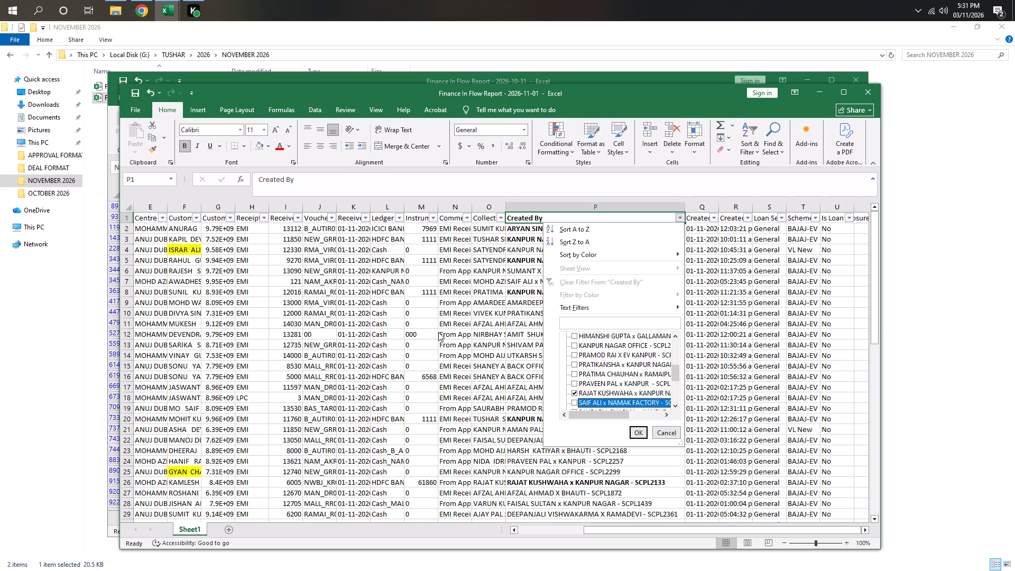
pyautogui.press('Down')
pyautogui.press('Down')
pyautogui.press('Down')
pyautogui.press('Down')
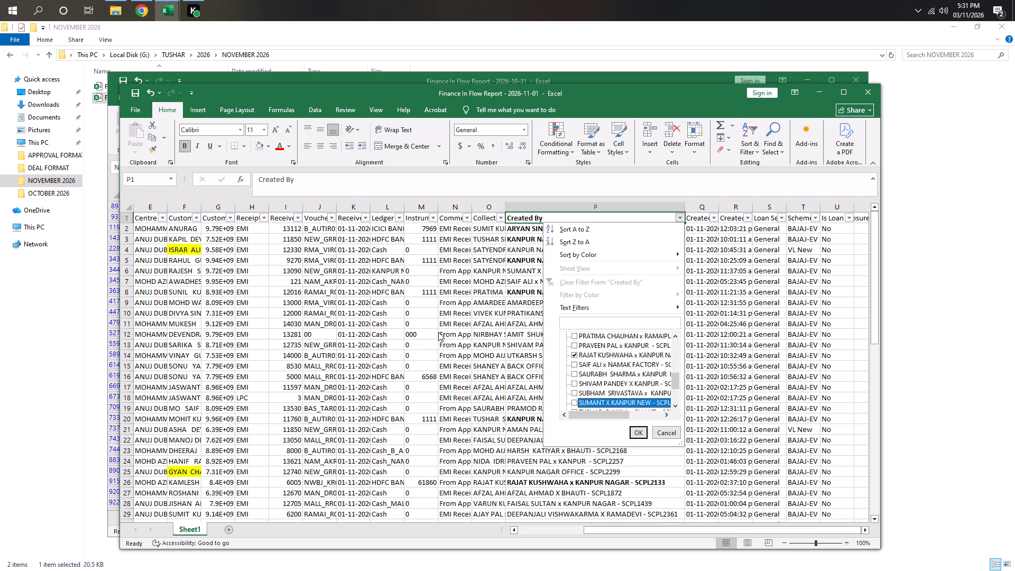
pyautogui.press('Up')
pyautogui.press('Down')
pyautogui.press('Down')
pyautogui.press('Down')
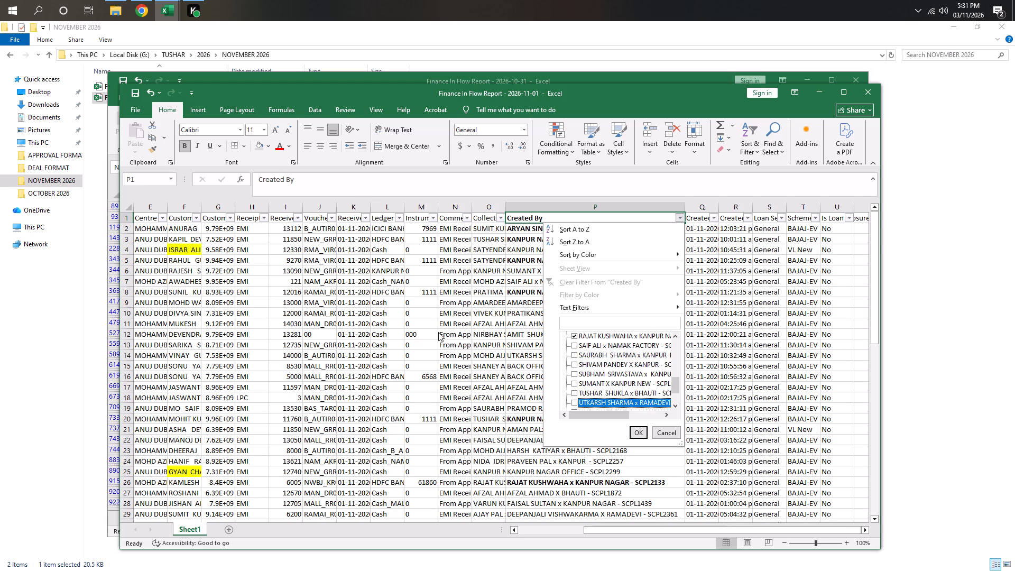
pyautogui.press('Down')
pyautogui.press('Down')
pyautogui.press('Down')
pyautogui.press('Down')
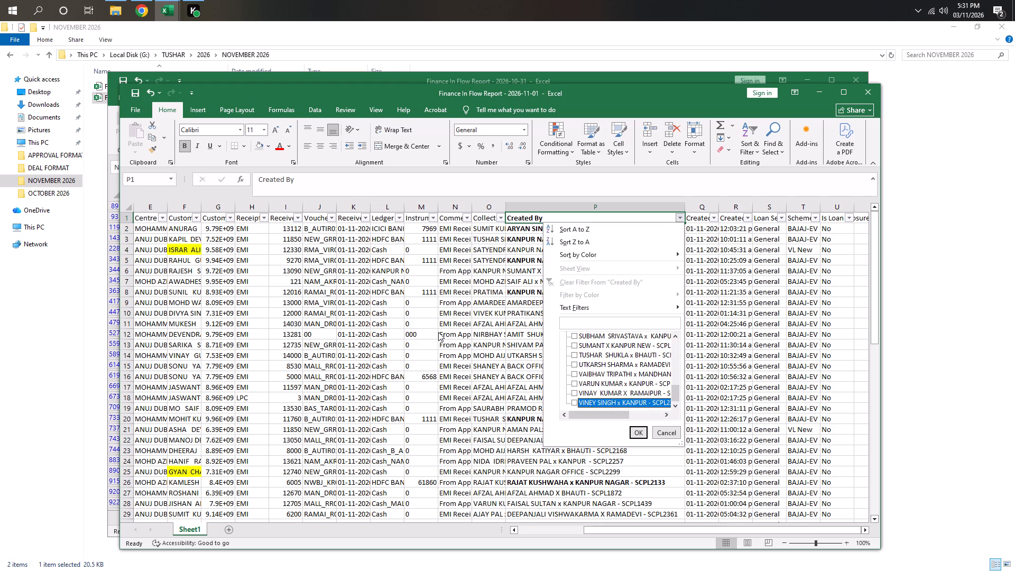
# Apply the Created By filter so only the KANPUR NAGAR - SCPL2133 and NAMAK FACTORY - SCPL2331 entries are shown.
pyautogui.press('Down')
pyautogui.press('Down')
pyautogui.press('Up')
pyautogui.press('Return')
# Check the received amounts of the filtered EMI entries, ending at the NAMAK FACTORY cash receipt.
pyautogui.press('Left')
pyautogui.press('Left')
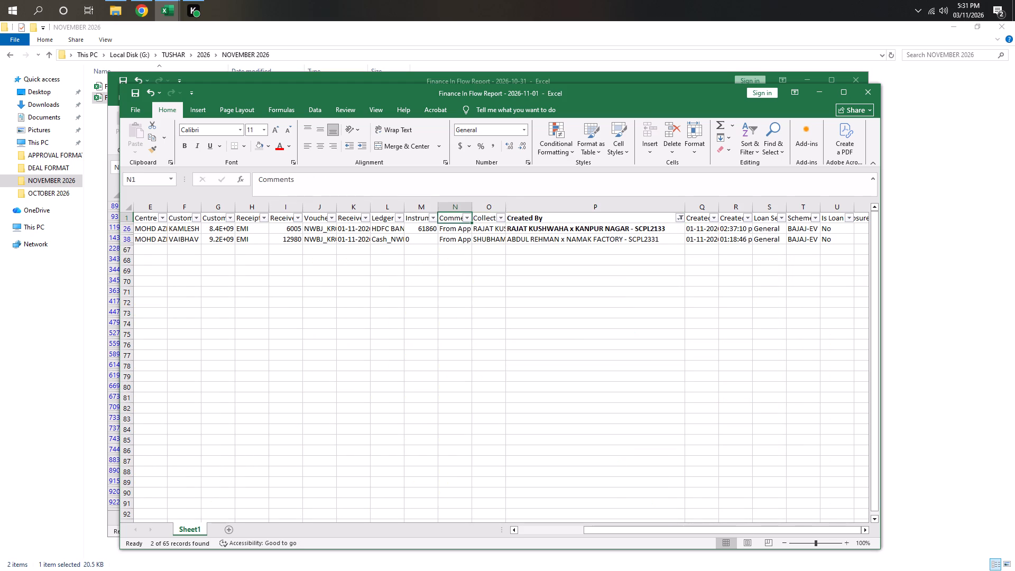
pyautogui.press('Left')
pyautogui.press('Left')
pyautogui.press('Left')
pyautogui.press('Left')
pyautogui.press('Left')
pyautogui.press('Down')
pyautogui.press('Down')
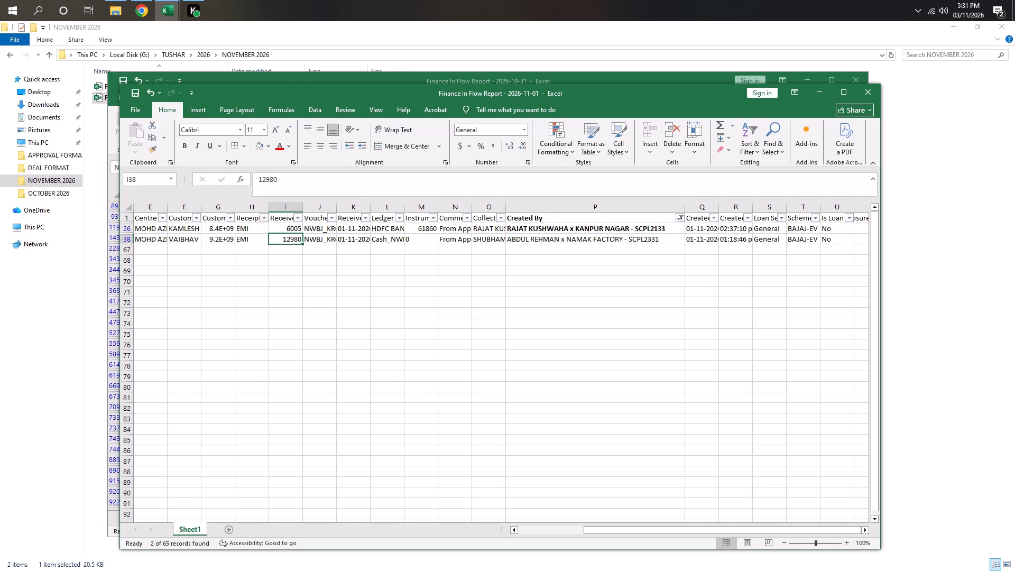
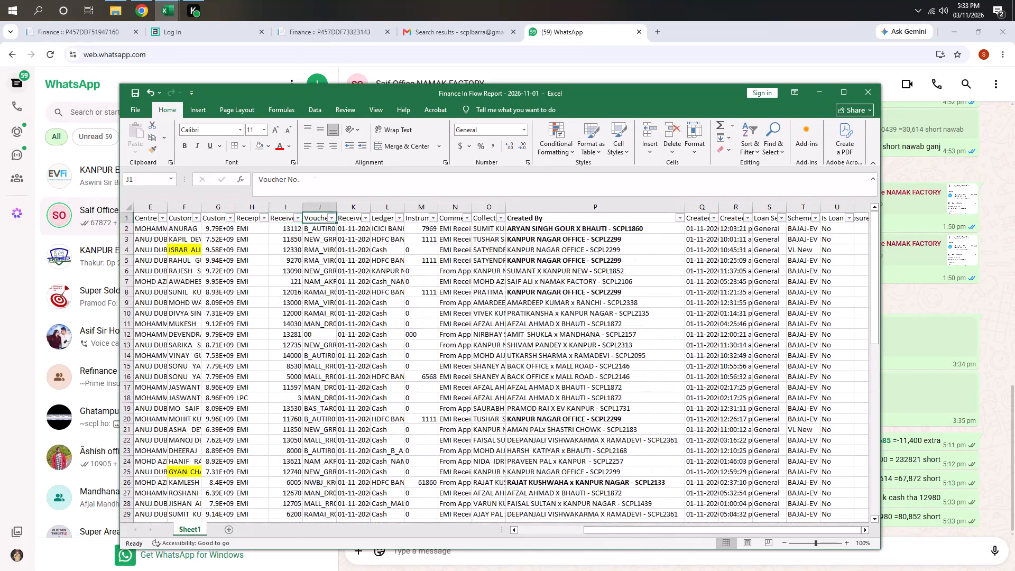
# Open the filter on the Created By column of the 2026-11-01 report and go to its list of names.
pyautogui.press('Right')
pyautogui.press('Right')
pyautogui.press('Right')
pyautogui.press('Right')
pyautogui.press('Right')
pyautogui.hotkey('alt', 'Down')
pyautogui.press('Down')
pyautogui.press('Down')
pyautogui.press('Down')
pyautogui.press('Down')
pyautogui.press('Down')
pyautogui.press('Down')
pyautogui.press('Down')
pyautogui.press('Down')
pyautogui.press('Down')
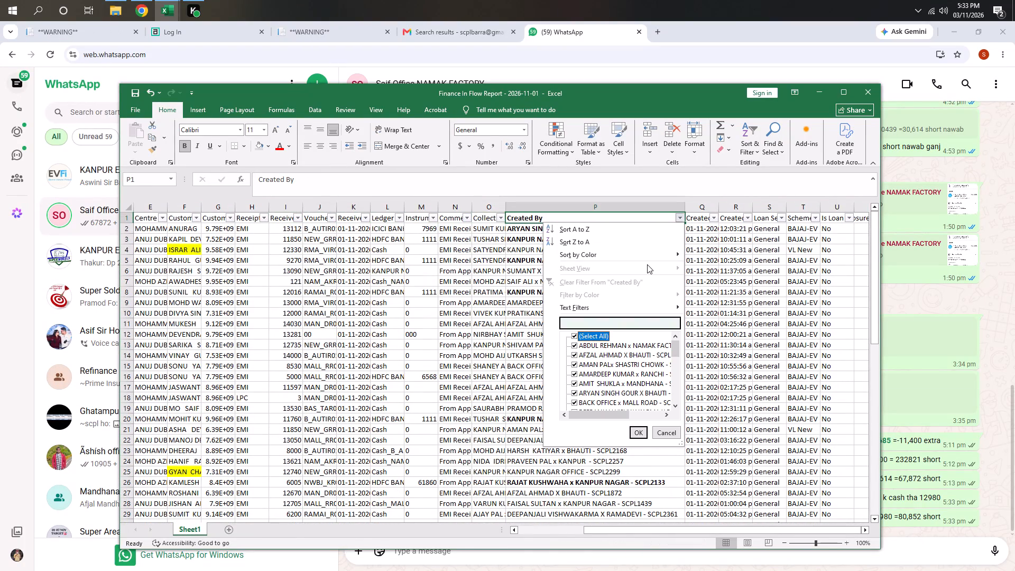
# Deselect all names in the 2026-11-01 report's Created By filter and go through the list to the FAISAL entry at KANPUR NAGAR.
pyautogui.press('space')
pyautogui.press('Down')
pyautogui.press('Down')
pyautogui.press('Down')
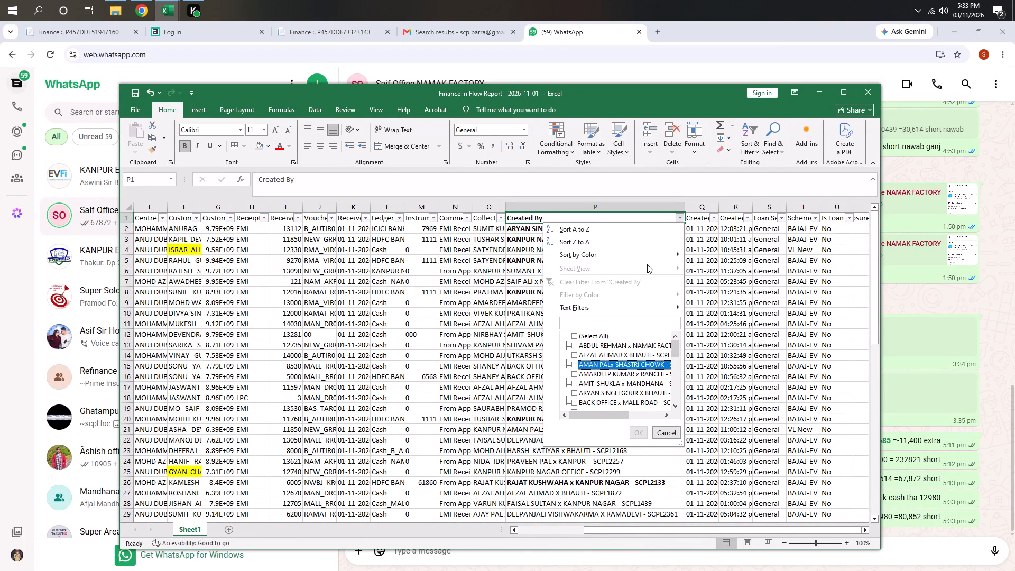
pyautogui.press('Down')
pyautogui.press('Down')
pyautogui.press('Down')
pyautogui.press('Down')
pyautogui.press('Down')
pyautogui.press('Down')
pyautogui.press('Down')
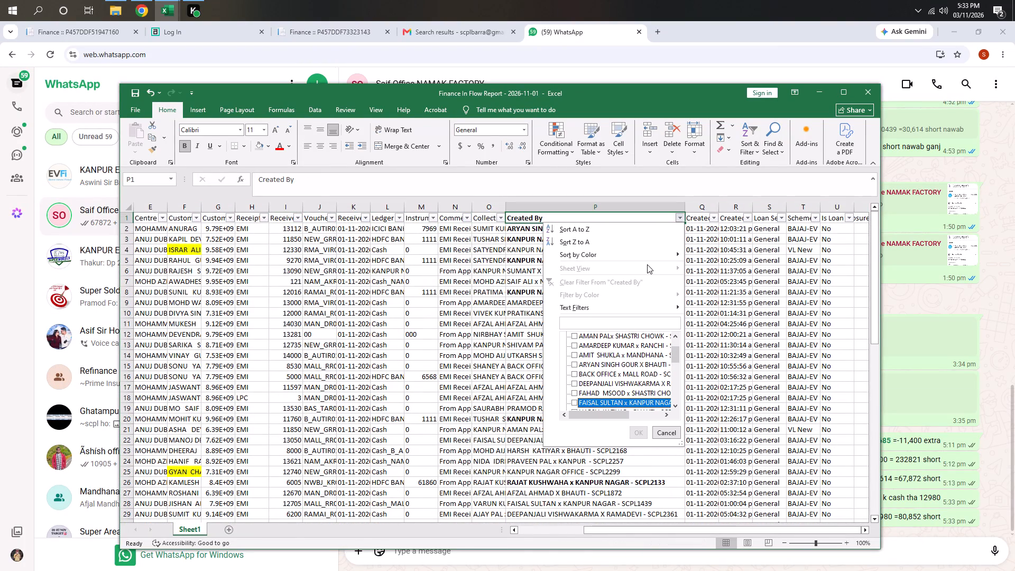
# Tick the PRAVEEN entry at KANPUR and the SAIF entry at NAMAK FACTORY in the 2026-11-01 report's Created By filter.
pyautogui.press('Up')
pyautogui.press('Down')
pyautogui.press('Up')
pyautogui.press('Down')
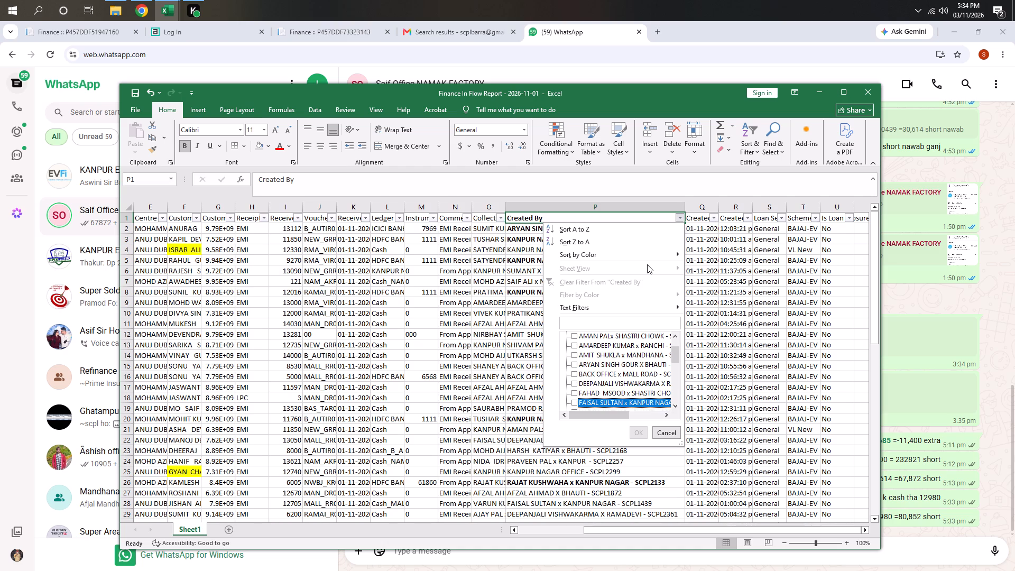
pyautogui.press('Down')
pyautogui.press('Down')
pyautogui.press('Down')
pyautogui.press('Down')
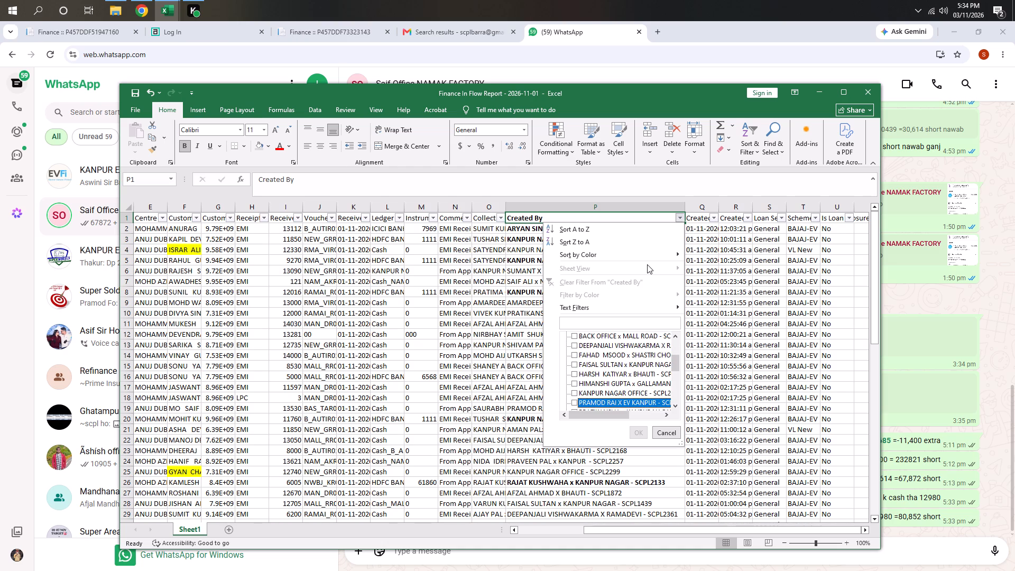
pyautogui.press('Up')
pyautogui.press('Up')
pyautogui.press('Up')
pyautogui.press('Up')
pyautogui.press('Up')
pyautogui.press('Up')
pyautogui.press('Up')
pyautogui.press('Down')
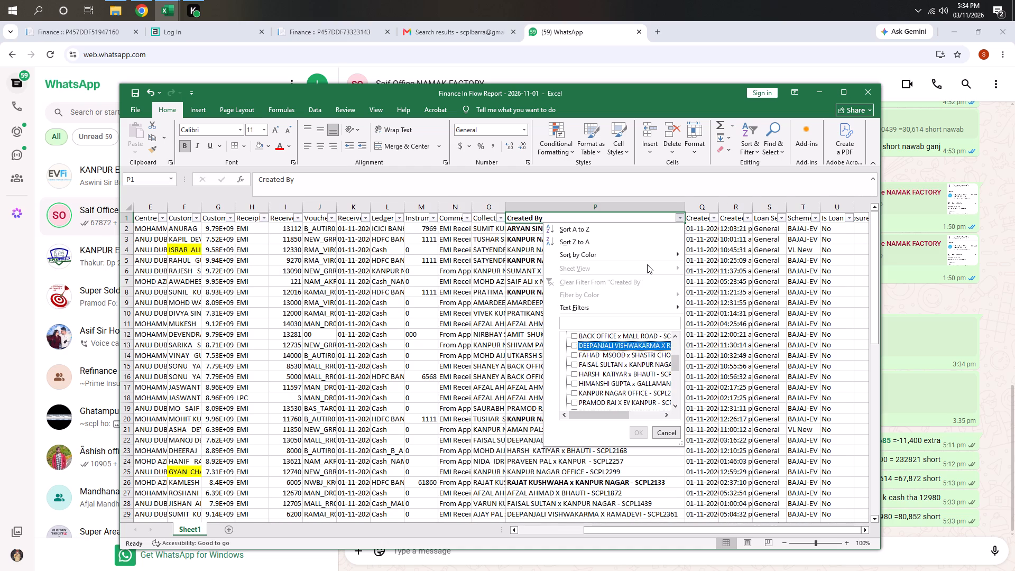
pyautogui.press('Down')
pyautogui.press('Down')
pyautogui.press('Down')
pyautogui.press('Down')
pyautogui.press('Down')
pyautogui.press('Down')
pyautogui.press('Down')
pyautogui.press('Down')
pyautogui.press('Down')
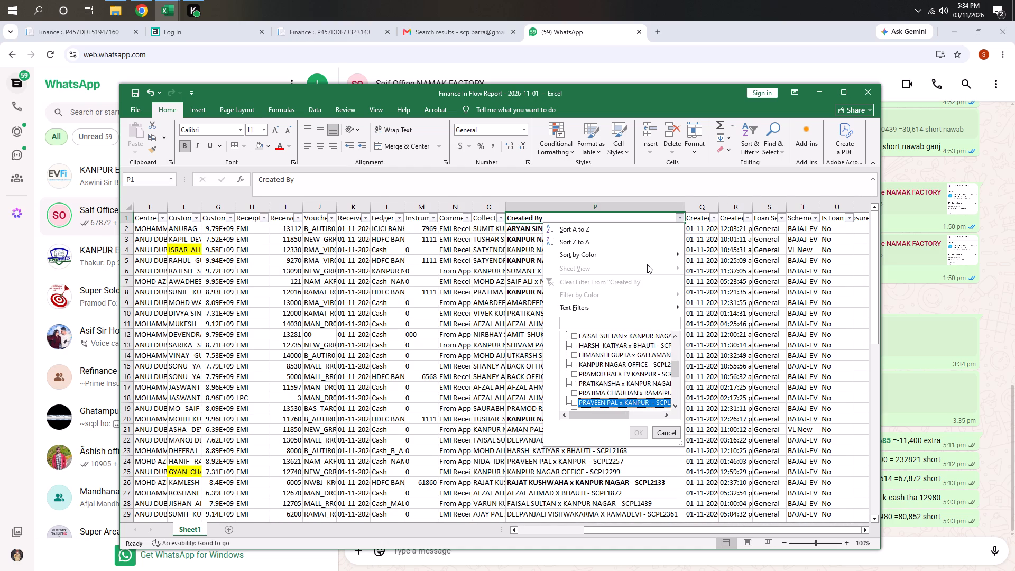
pyautogui.press('Down')
pyautogui.press('Up')
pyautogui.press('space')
pyautogui.press('Down')
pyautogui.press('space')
pyautogui.press('Down')
pyautogui.press('Up')
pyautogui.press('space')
pyautogui.press('Down')
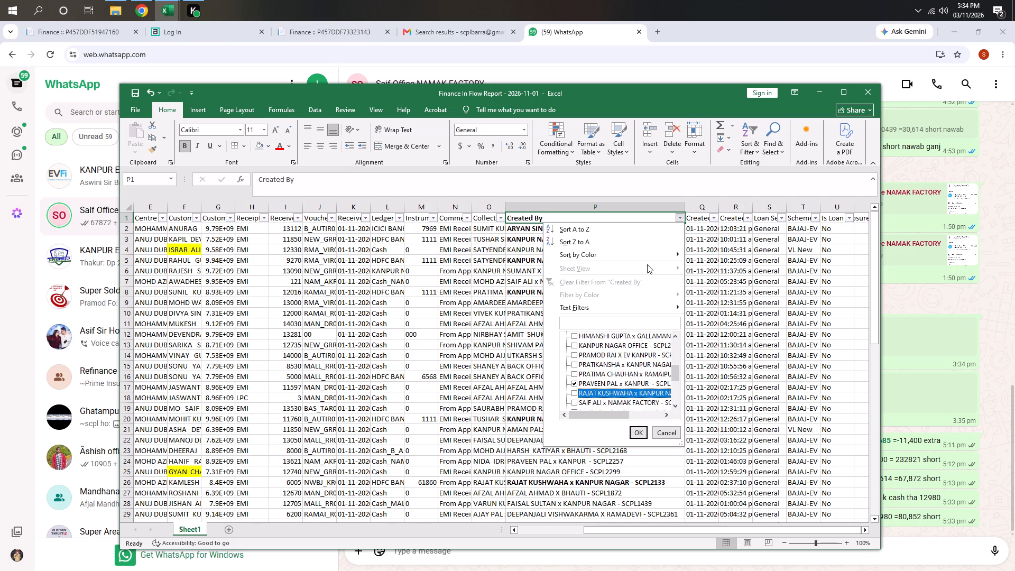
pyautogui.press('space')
# Check the remaining names in the Created By filter list and apply the filter with the two ticked entries.
pyautogui.press('Down')
pyautogui.press('Down')
pyautogui.press('Down')
pyautogui.press('Down')
pyautogui.press('Down')
pyautogui.press('Down')
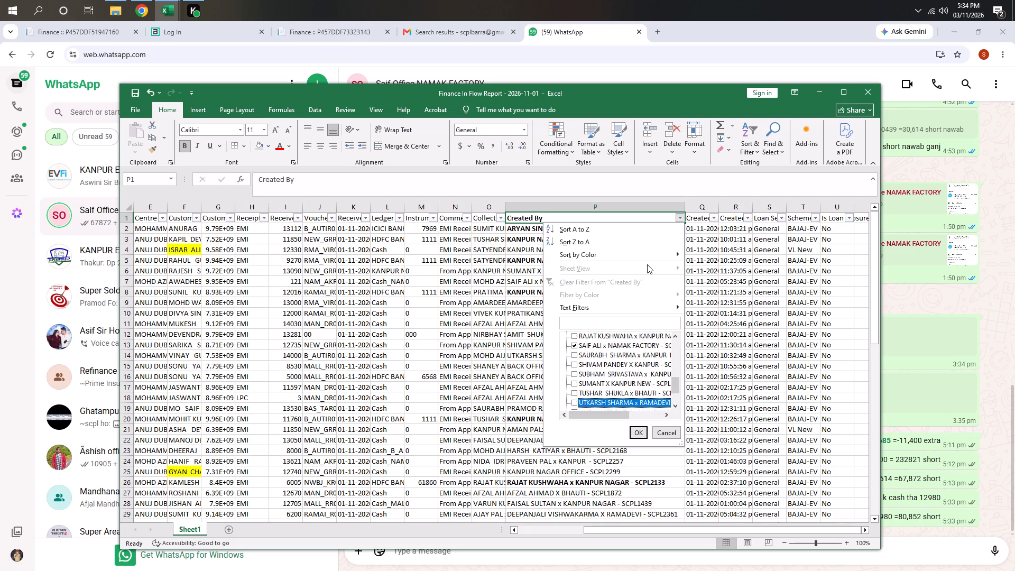
pyautogui.press('Up')
pyautogui.press('Up')
pyautogui.press('Up')
pyautogui.press('Up')
pyautogui.press('Up')
pyautogui.press('Up')
pyautogui.press('Up')
pyautogui.press('Up')
pyautogui.press('Up')
pyautogui.press('Up')
pyautogui.press('Up')
pyautogui.press('Up')
pyautogui.press('Up')
pyautogui.press('Up')
pyautogui.press('Up')
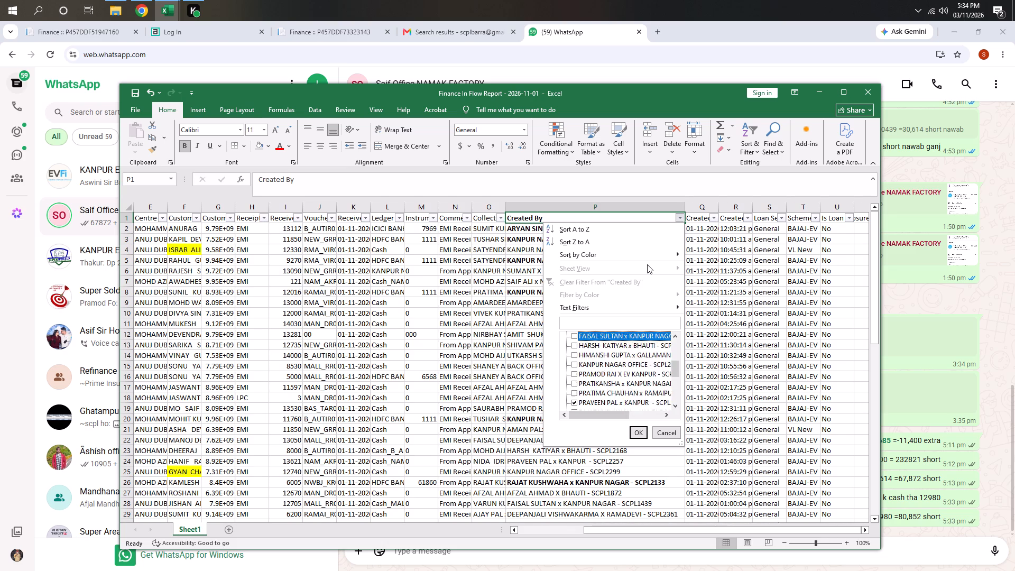
pyautogui.press('Up')
pyautogui.press('Up')
pyautogui.press('Up')
pyautogui.press('Up')
pyautogui.press('Up')
pyautogui.press('Up')
pyautogui.press('Up')
pyautogui.press('Up')
pyautogui.press('Up')
pyautogui.press('Down')
pyautogui.press('Down')
pyautogui.press('Down')
pyautogui.press('Down')
pyautogui.press('Down')
pyautogui.press('Down')
pyautogui.press('Down')
pyautogui.press('Down')
pyautogui.press('Down')
pyautogui.press('Down')
pyautogui.press('Down')
pyautogui.press('Down')
pyautogui.press('Down')
pyautogui.press('Down')
pyautogui.press('Down')
pyautogui.press('Down')
pyautogui.press('Down')
pyautogui.press('Down')
pyautogui.press('Down')
pyautogui.press('Down')
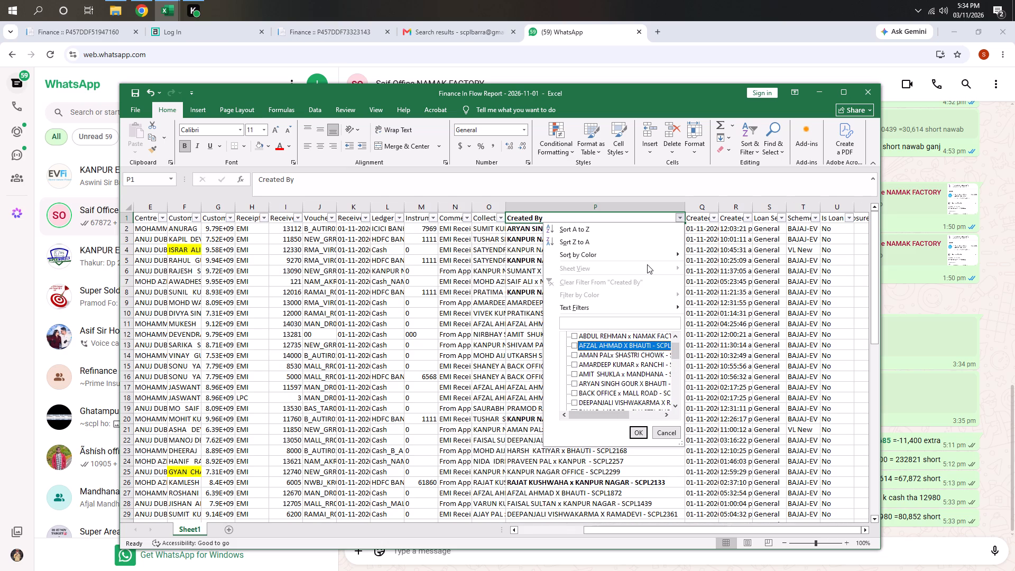
pyautogui.press('Down')
pyautogui.press('Down')
pyautogui.press('Up')
pyautogui.press('Down')
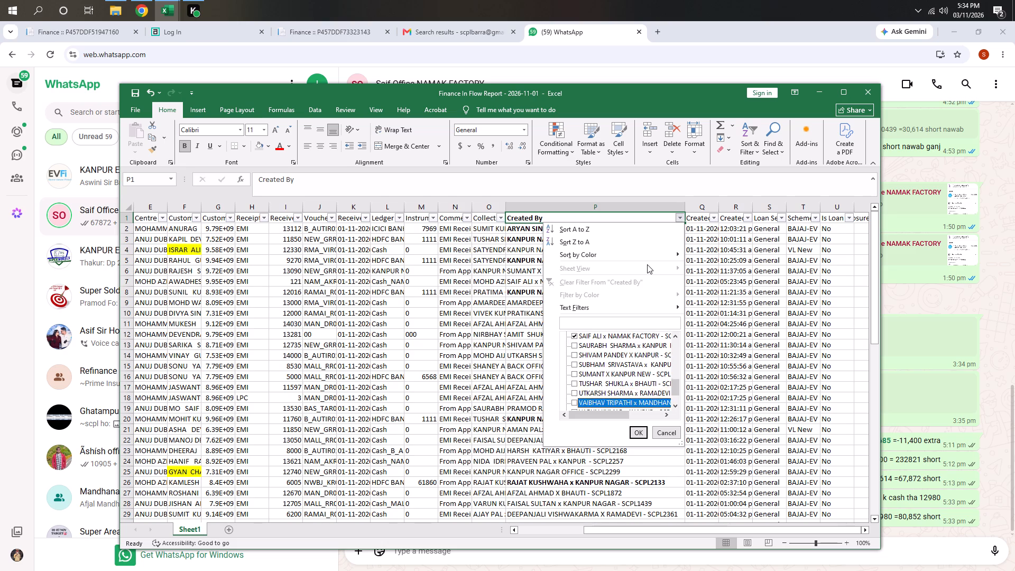
pyautogui.press('Down')
pyautogui.press('Down')
pyautogui.press('Down')
pyautogui.press('Down')
pyautogui.press('Down')
pyautogui.press('Up')
pyautogui.press('Return')
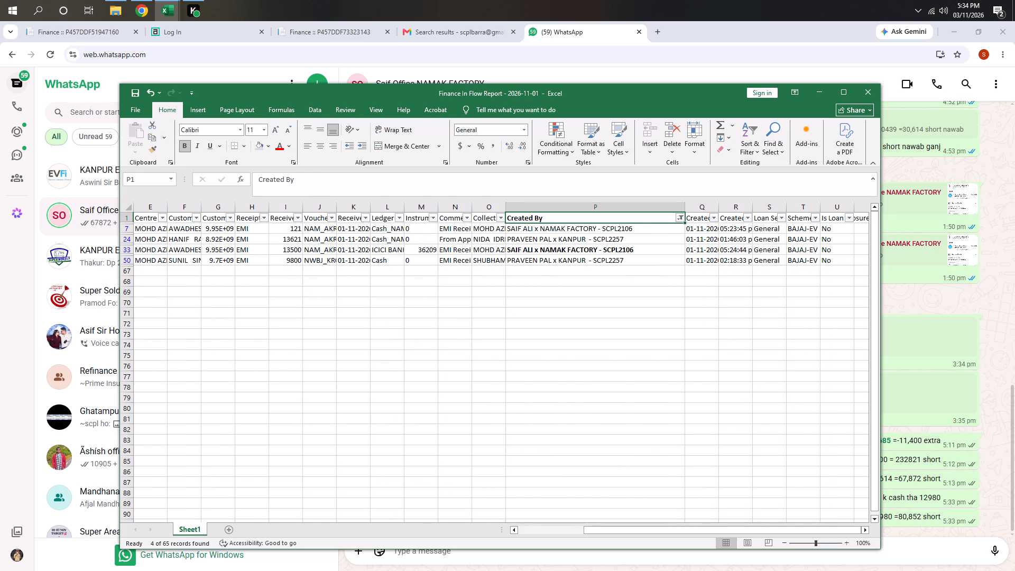
# Total the received amounts of the filtered cash rows, 121, 13621 and 9800, leaving out the ICICI BANK row.
pyautogui.press('Left')
pyautogui.press('Left')
pyautogui.press('Left')
pyautogui.press('Left')
pyautogui.press('Left')
pyautogui.press('Left')
pyautogui.press('Left')
pyautogui.press('Down')
pyautogui.hotkey('shift', 'Down')
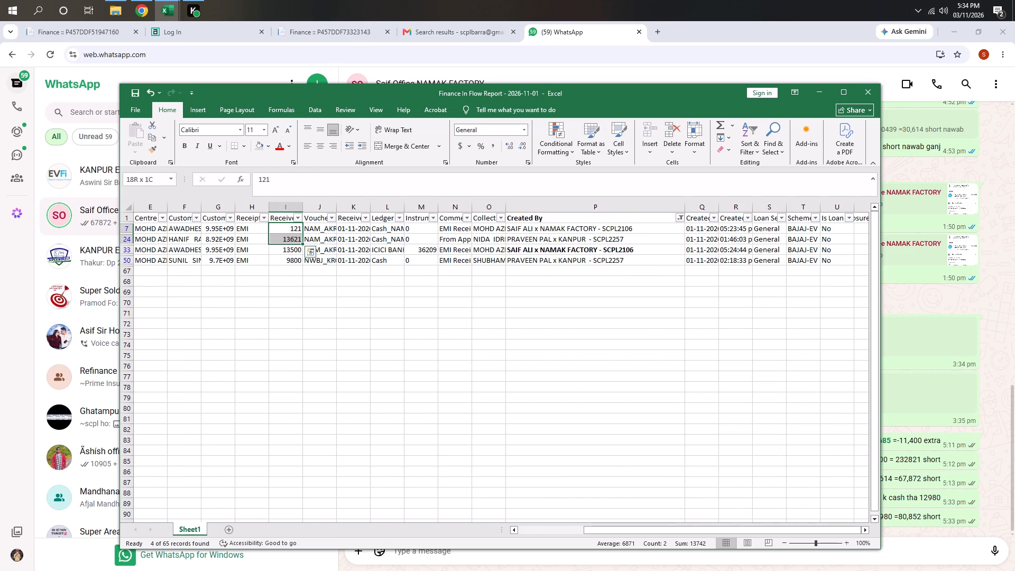
pyautogui.keyDown('ctrl'); pyautogui.click(284, 261); pyautogui.keyUp('ctrl')
pyautogui.scroll(-1, 396, 333)
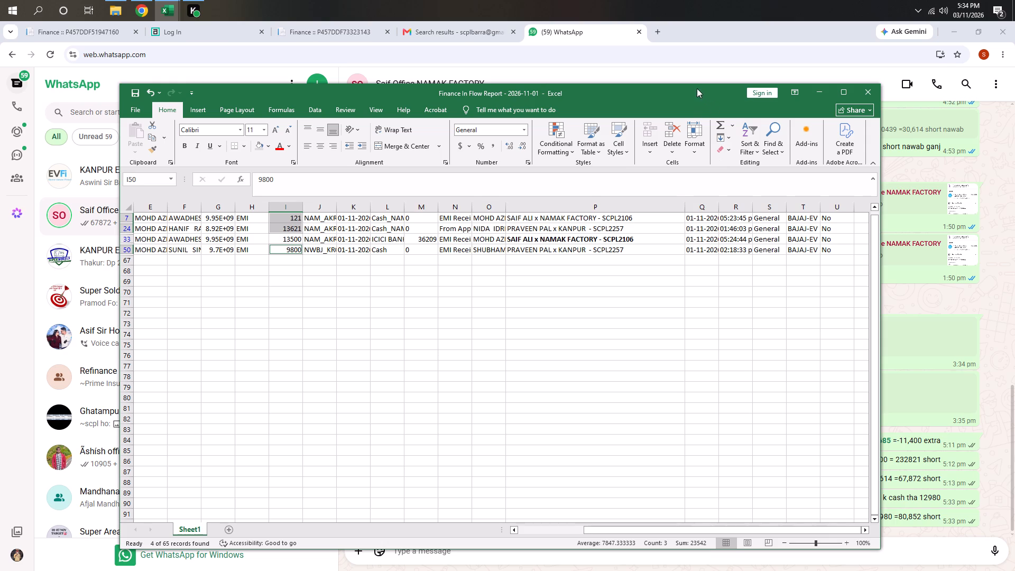
# Move the report window so that it uncovers the message box of the NAMAK FACTORY office chat in WhatsApp.
pyautogui.moveTo(696, 96); pyautogui.dragTo(694, 71)
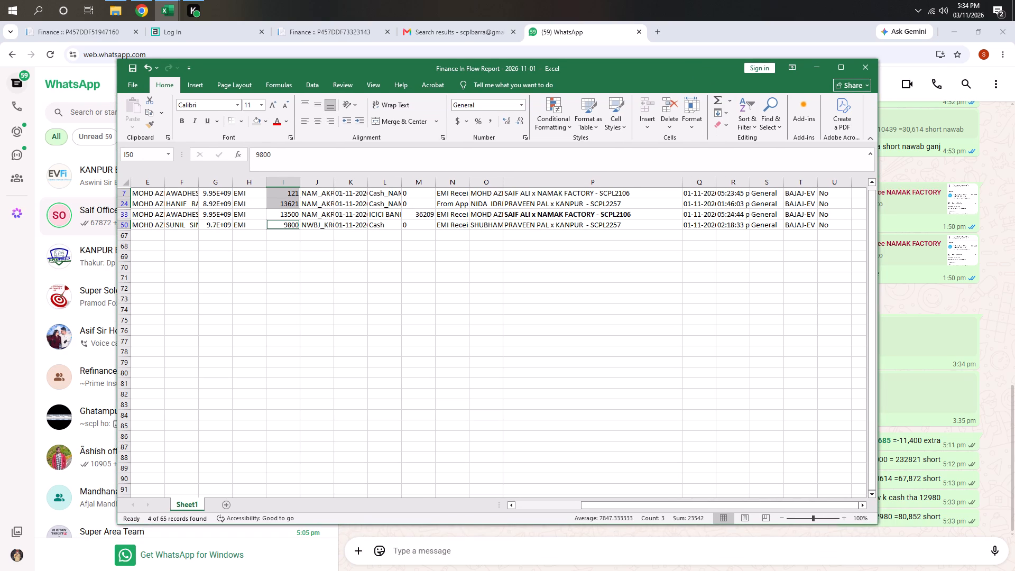
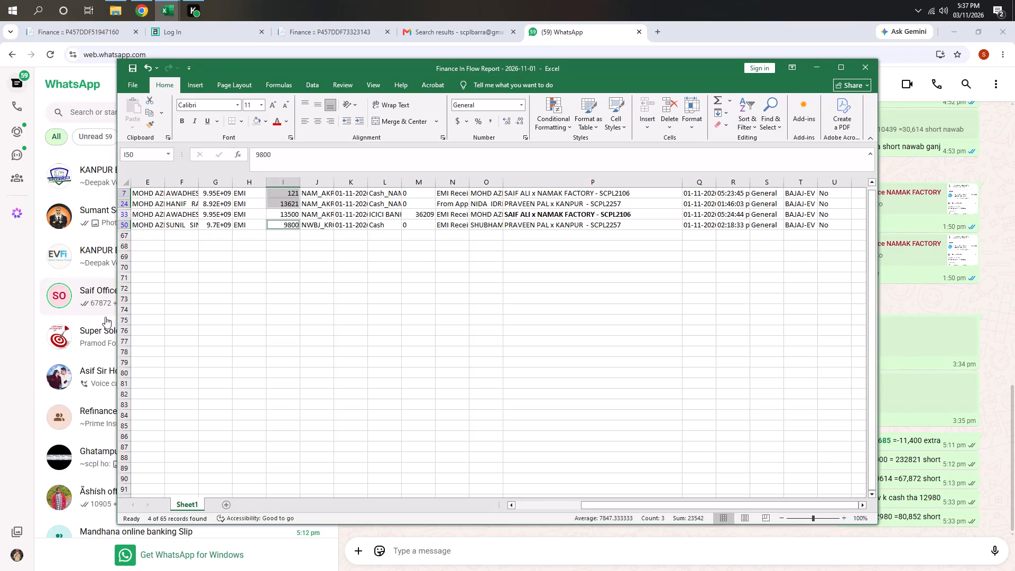
# Deselect all names in the Created By filter of the Finance In Flow Report 2026-11-03T114014.953.
pyautogui.hotkey('alt', 'Tab')
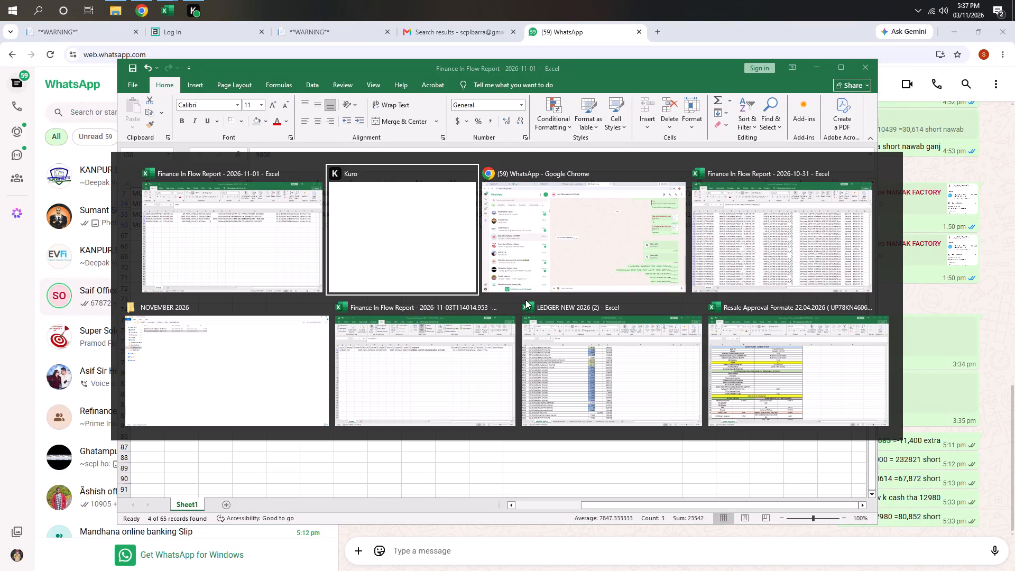
pyautogui.hotkey('alt', 'Tab')
pyautogui.hotkey('alt', 'Tab')
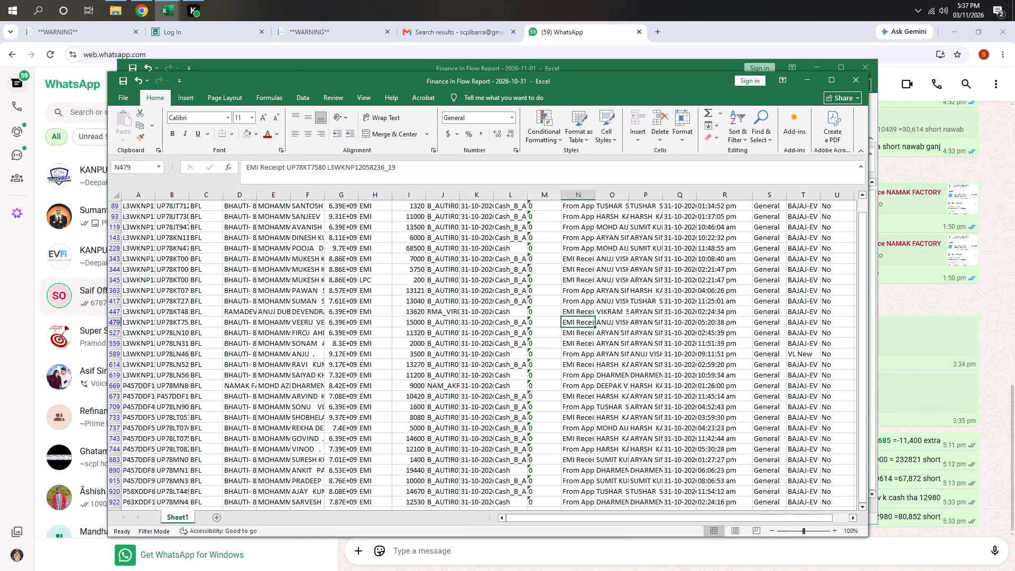
pyautogui.hotkey('alt', 'Tab')
pyautogui.hotkey('alt', 'Tab')
pyautogui.hotkey('alt', 'Tab')
pyautogui.hotkey('alt', 'Tab')
pyautogui.hotkey('alt', 'Tab')
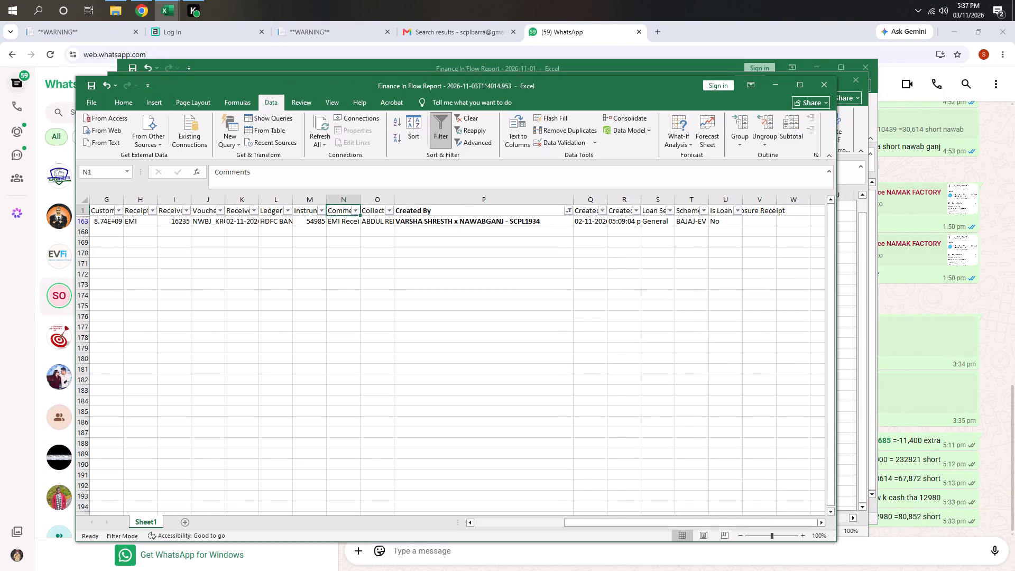
pyautogui.click(602, 303)
pyautogui.click(564, 206)
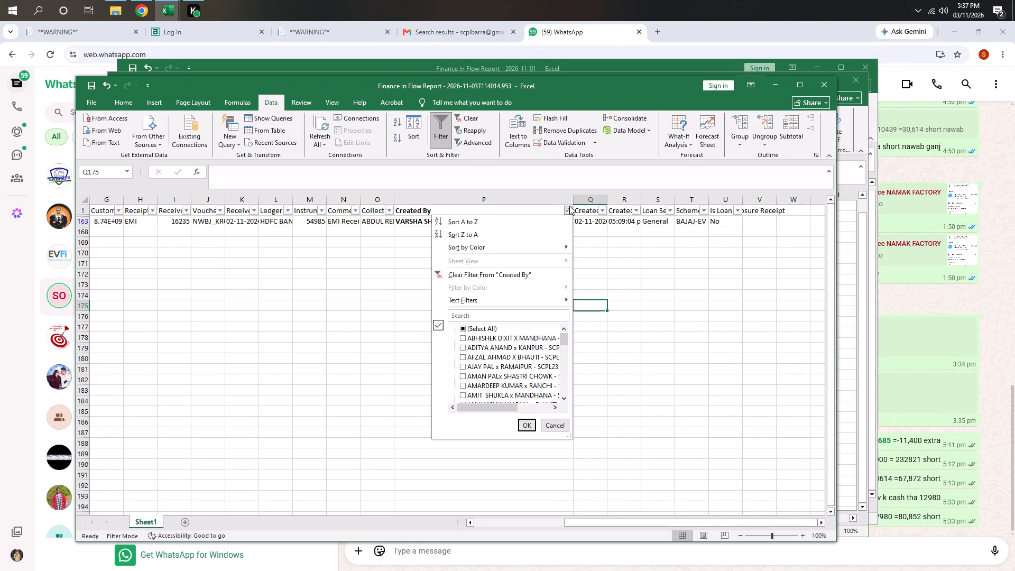
pyautogui.press('Down')
pyautogui.press('Down')
pyautogui.press('Down')
pyautogui.press('Down')
pyautogui.press('Down')
pyautogui.press('Down')
pyautogui.press('Down')
pyautogui.press('Down')
pyautogui.press('Down')
pyautogui.press('space')
pyautogui.press('space')
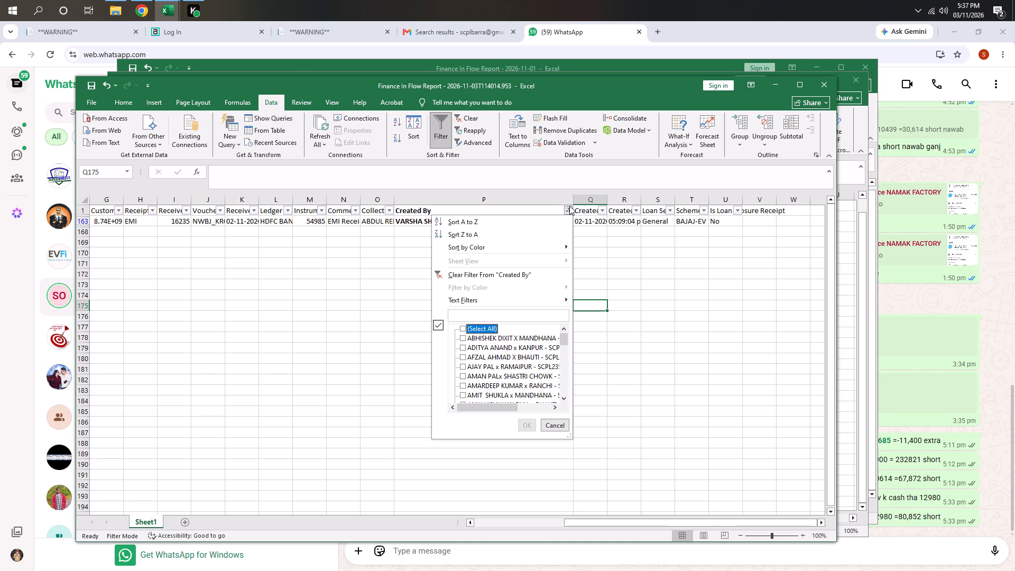
# Include the ANUJ and HARSH entries at BHAUTI in the Created By filter selection.
pyautogui.press('Down')
pyautogui.press('Down')
pyautogui.press('Down')
pyautogui.press('Down')
pyautogui.press('Down')
pyautogui.press('Down')
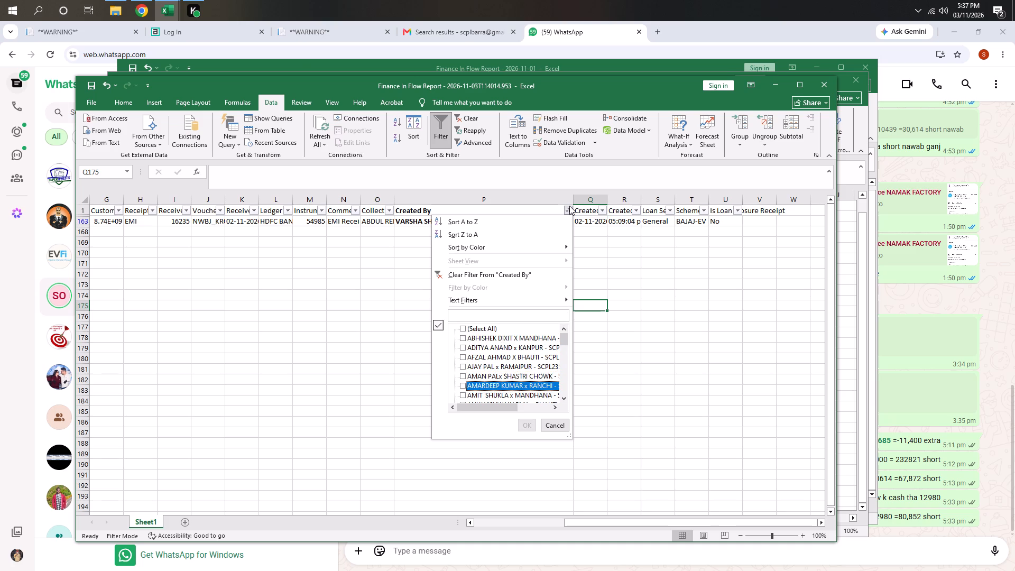
pyautogui.press('Down')
pyautogui.press('Down')
pyautogui.press('space')
pyautogui.press('Down')
pyautogui.press('Down')
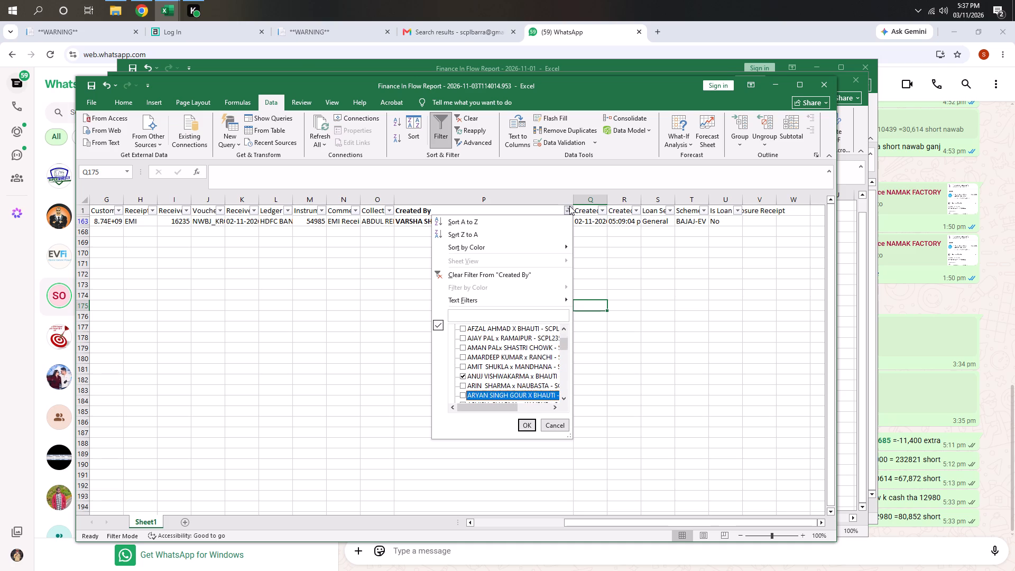
pyautogui.press('Down')
pyautogui.press('Down')
pyautogui.press('Down')
pyautogui.press('Down')
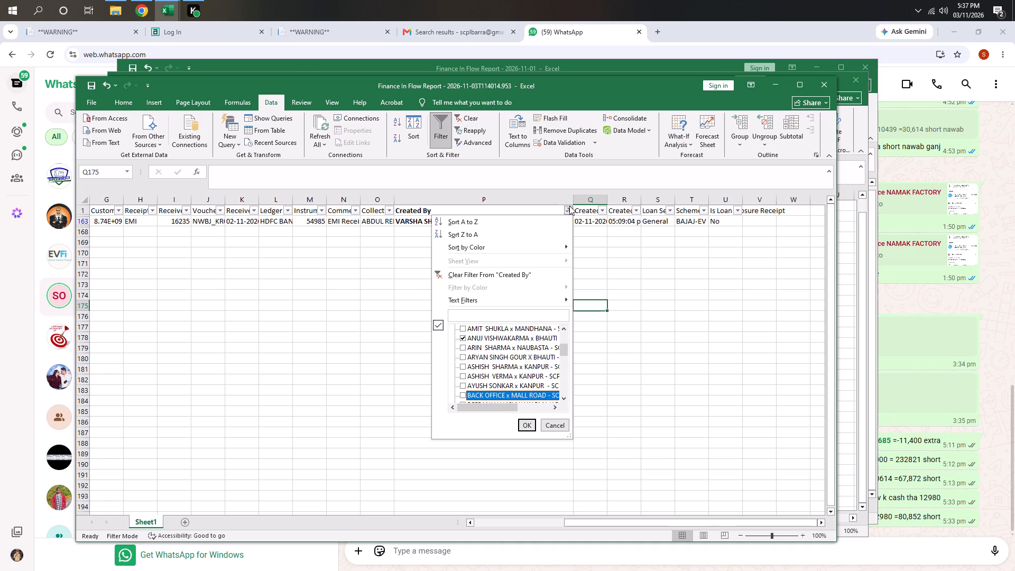
pyautogui.press('Down')
pyautogui.press('Down')
pyautogui.press('Down')
pyautogui.press('Down')
pyautogui.press('Up')
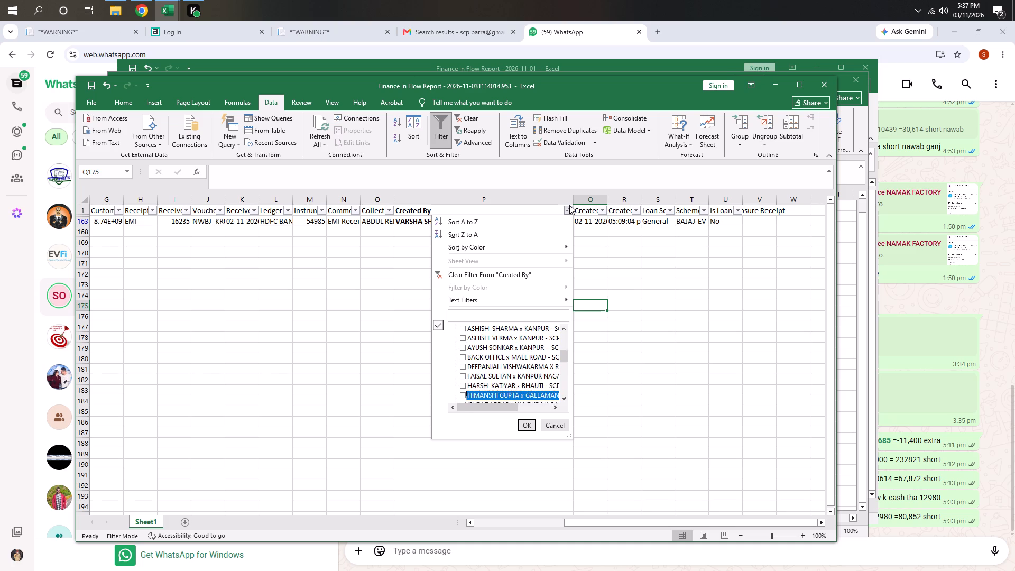
pyautogui.press('space')
# Go through the remaining Created By names without adding any, and apply the filter for the two BHAUTI staff.
pyautogui.press('Down')
pyautogui.press('Down')
pyautogui.press('Down')
pyautogui.press('Down')
pyautogui.press('Down')
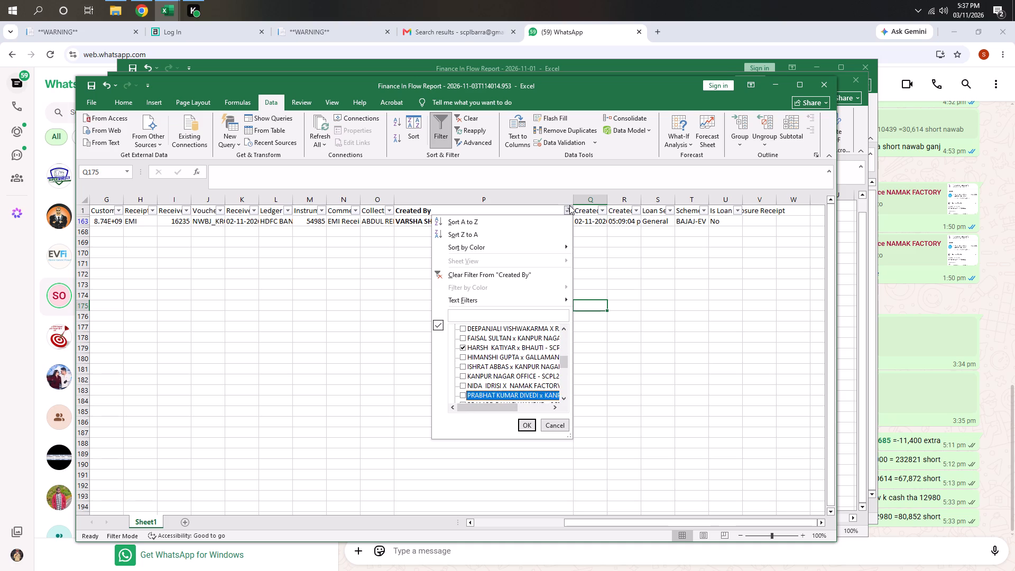
pyautogui.press('Down')
pyautogui.press('Down')
pyautogui.press('Down')
pyautogui.press('Down')
pyautogui.press('Down')
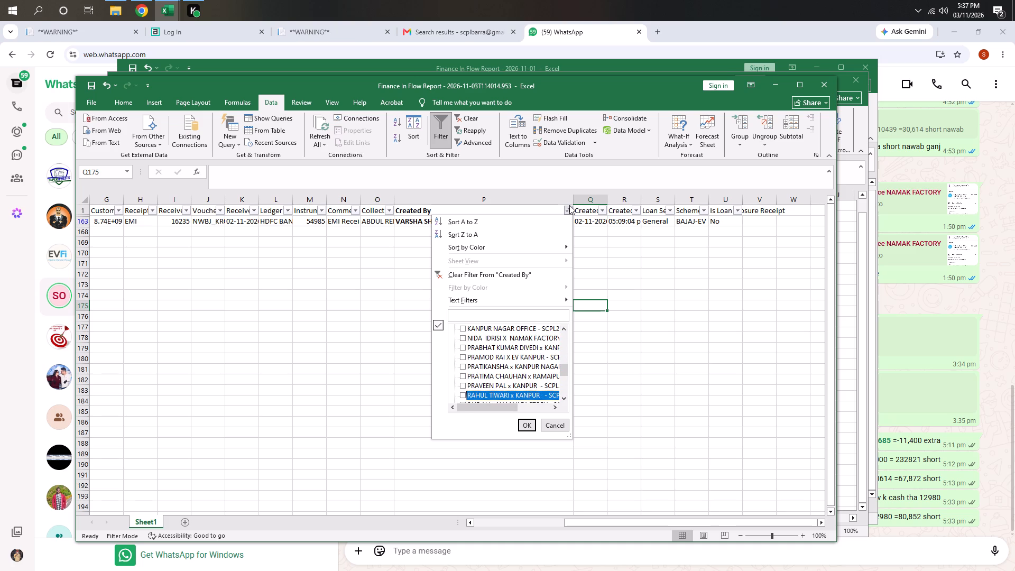
pyautogui.press('space')
pyautogui.press('space')
pyautogui.press('Down')
pyautogui.press('Down')
pyautogui.press('Down')
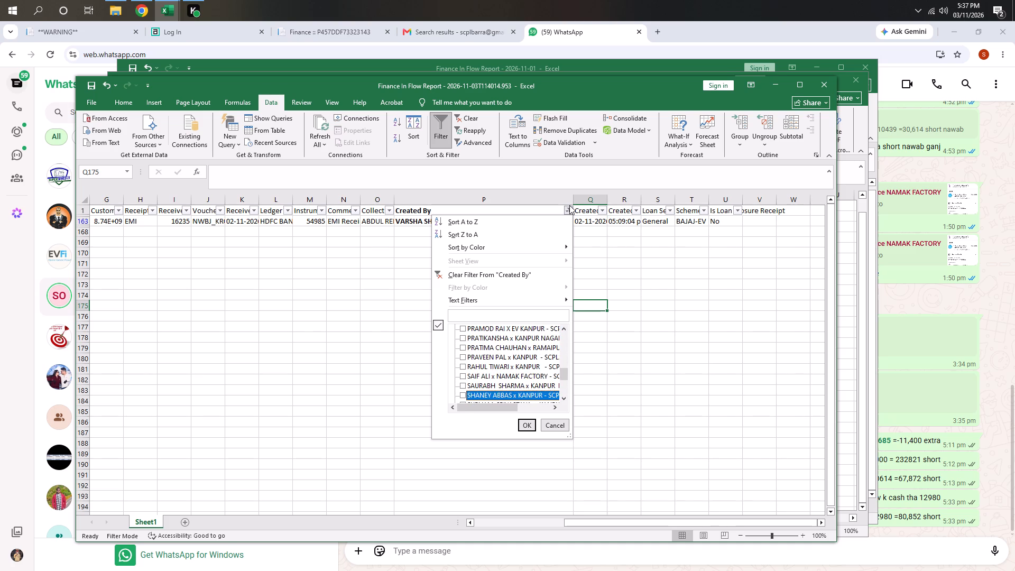
pyautogui.press('Down')
pyautogui.press('Down')
pyautogui.press('Down')
pyautogui.press('Down')
pyautogui.press('Down')
pyautogui.press('Down')
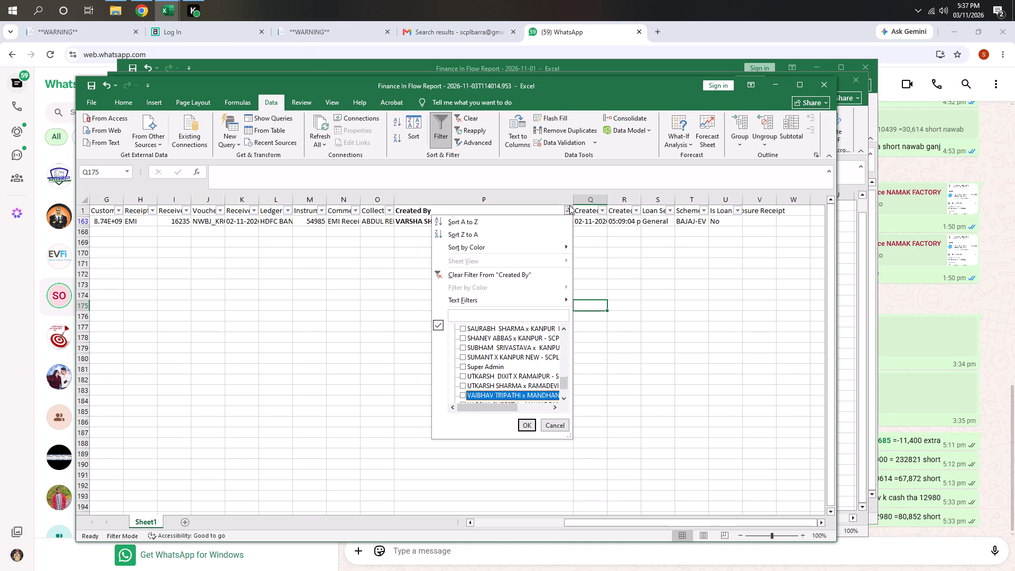
pyautogui.press('Down')
pyautogui.press('Down')
pyautogui.press('Down')
pyautogui.press('Down')
pyautogui.press('Return')
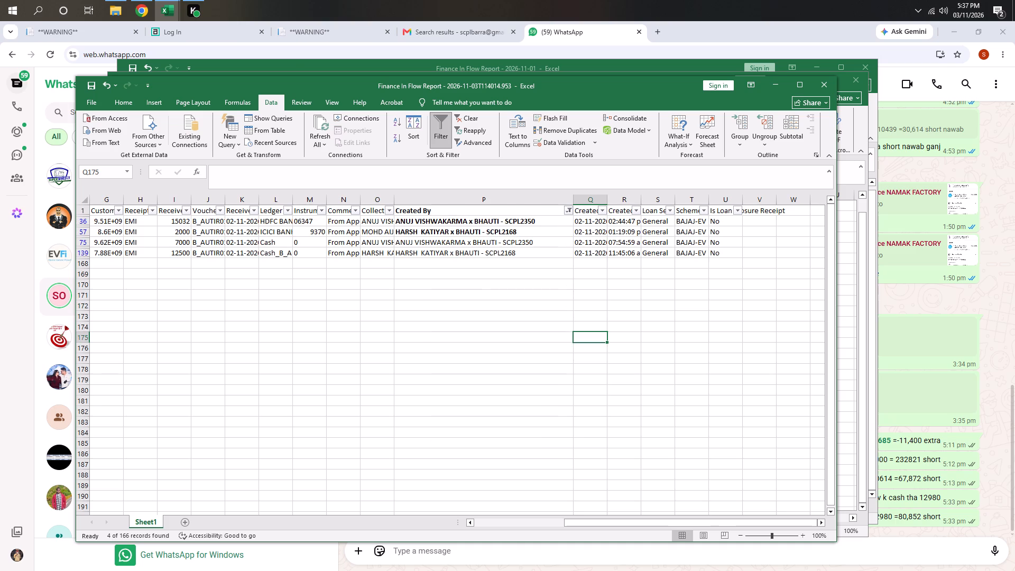
# Total the received amounts of the two cash rows, 7000 and 12500, in the BHAUTI-filtered report.
pyautogui.press('Left')
pyautogui.press('Left')
pyautogui.press('Left')
pyautogui.press('Left')
pyautogui.press('Up')
pyautogui.press('Up')
pyautogui.press('Up')
pyautogui.press('Up')
pyautogui.press('Up')
pyautogui.press('Up')
pyautogui.press('Left')
pyautogui.press('Left')
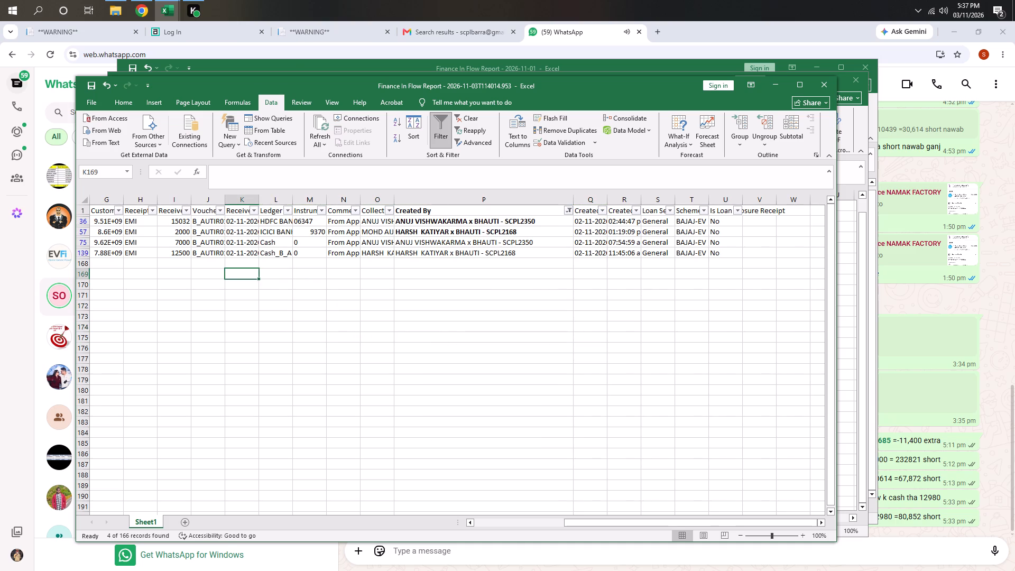
pyautogui.press('Up')
pyautogui.press('Left')
pyautogui.press('Up')
pyautogui.press('Up')
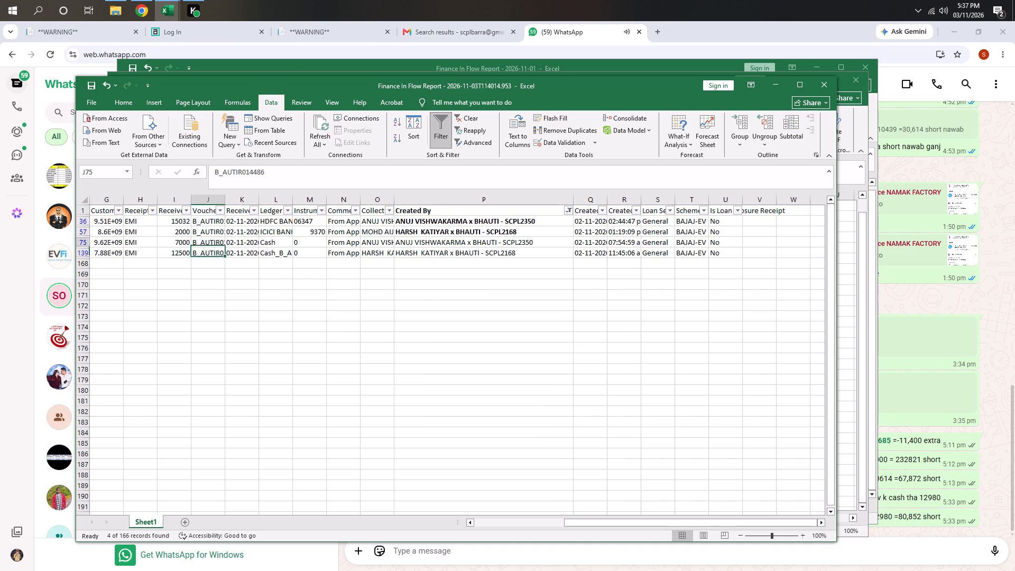
pyautogui.hotkey('shift', 'Left')
pyautogui.press('Left')
pyautogui.hotkey('shift', 'Down')
# Save LEDGER NEW 2026 (2) and select the 03/11/2026 BHAUTI BANKING row in KANPUR NEW # 1 for comparison.
pyautogui.hotkey('alt', 'Tab')
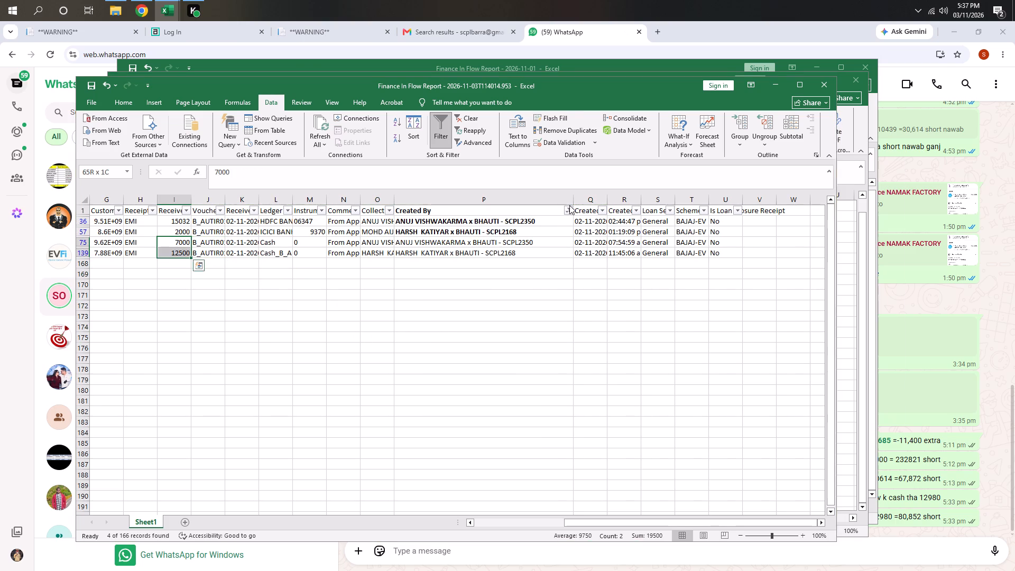
pyautogui.hotkey('alt', 'Tab')
pyautogui.hotkey('alt', 'Tab')
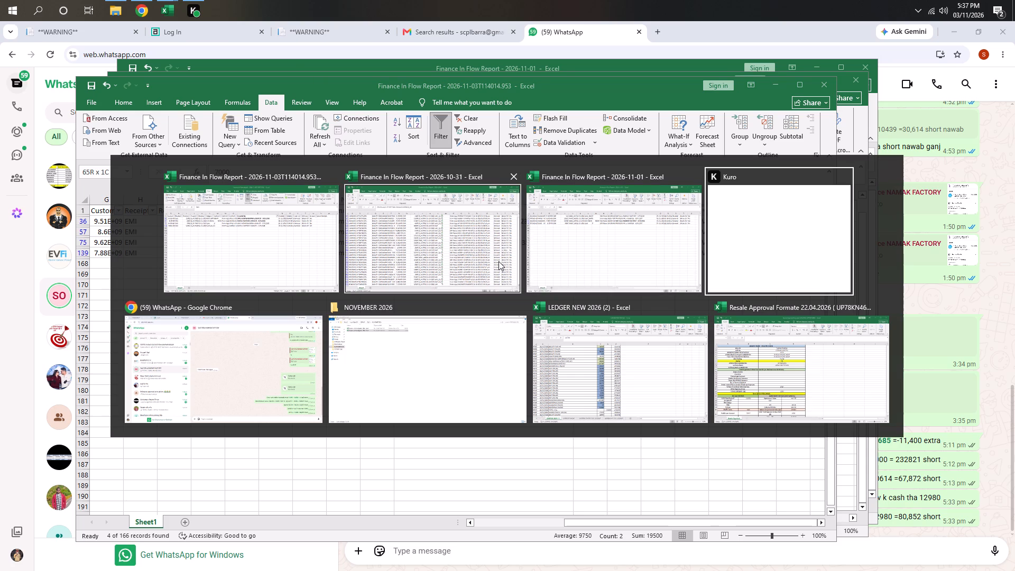
pyautogui.keyDown('alt'); pyautogui.click(573, 347); pyautogui.keyUp('alt')
pyautogui.scroll(-4, 395, 354)
pyautogui.hotkey('ctrl', 's')
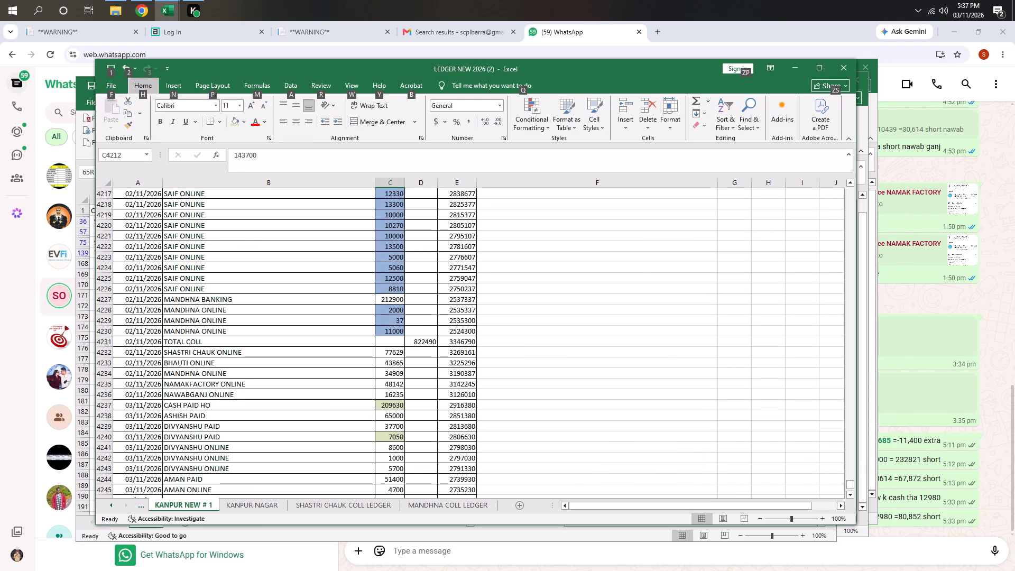
pyautogui.scroll(-7, 395, 354)
pyautogui.click(388, 361)
pyautogui.hotkey('ctrl', 's')
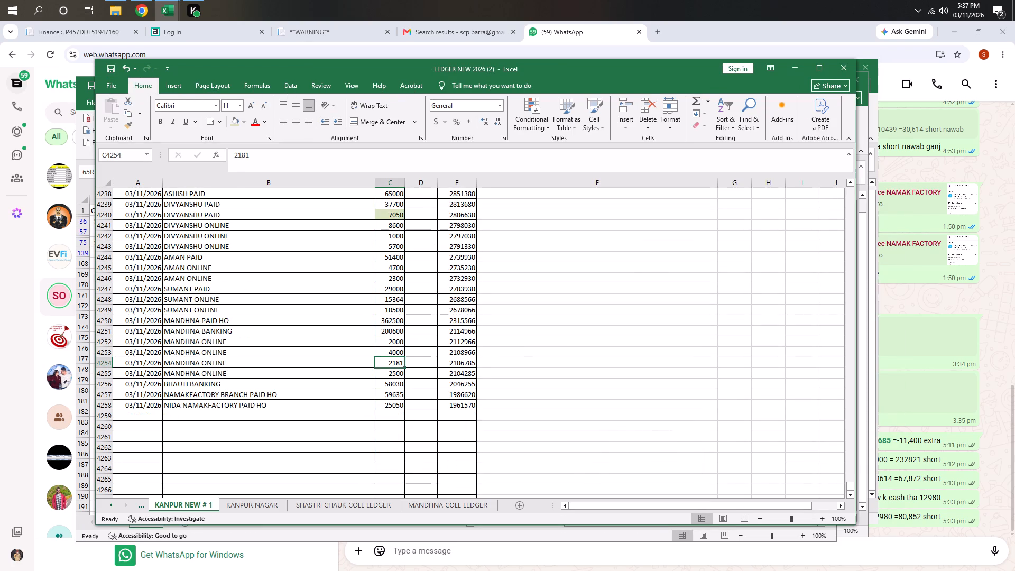
pyautogui.click(247, 386)
pyautogui.hotkey('shift', 'space')
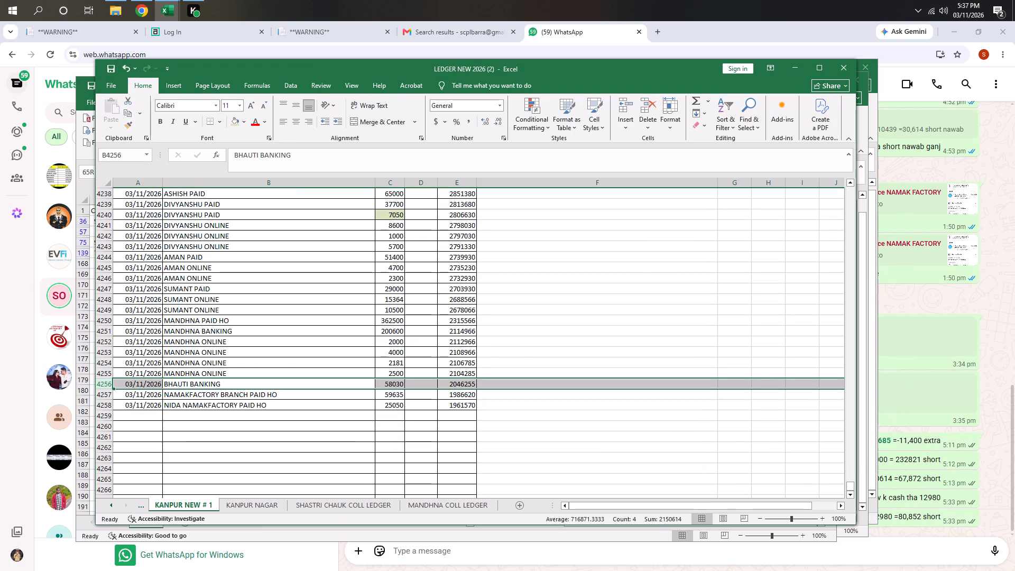
# Add the ARYAN entry at BHAUTI to the 2026-11-03 report's Created By filter and apply it.
pyautogui.hotkey('alt', 'Tab')
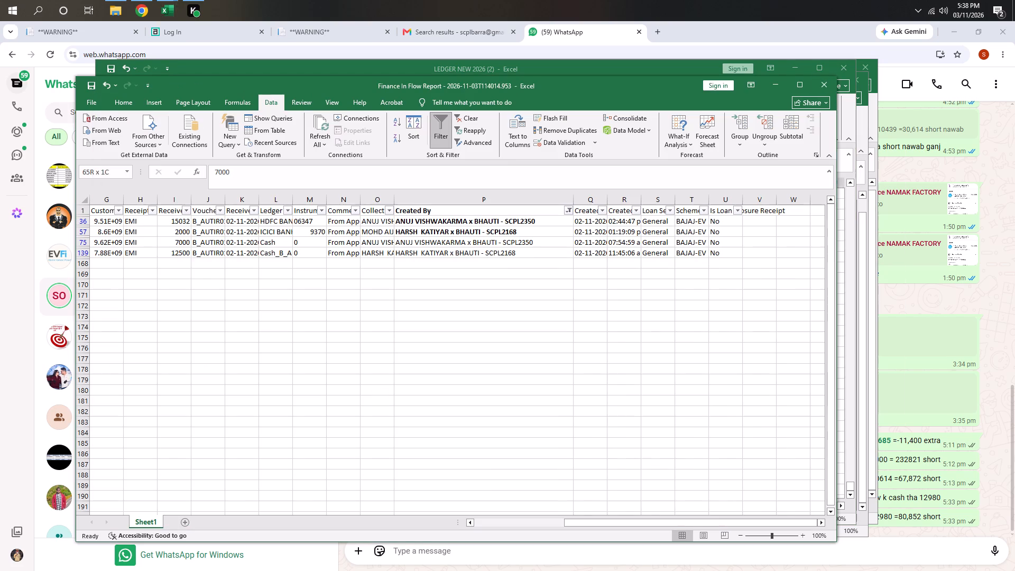
pyautogui.click(422, 252)
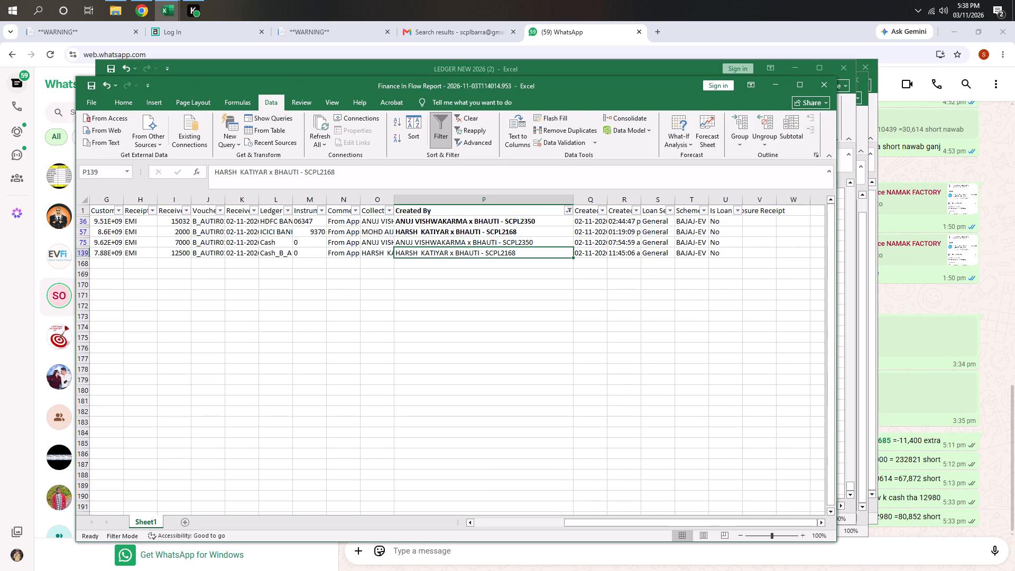
pyautogui.click(567, 208)
pyautogui.scroll(-1, 477, 358)
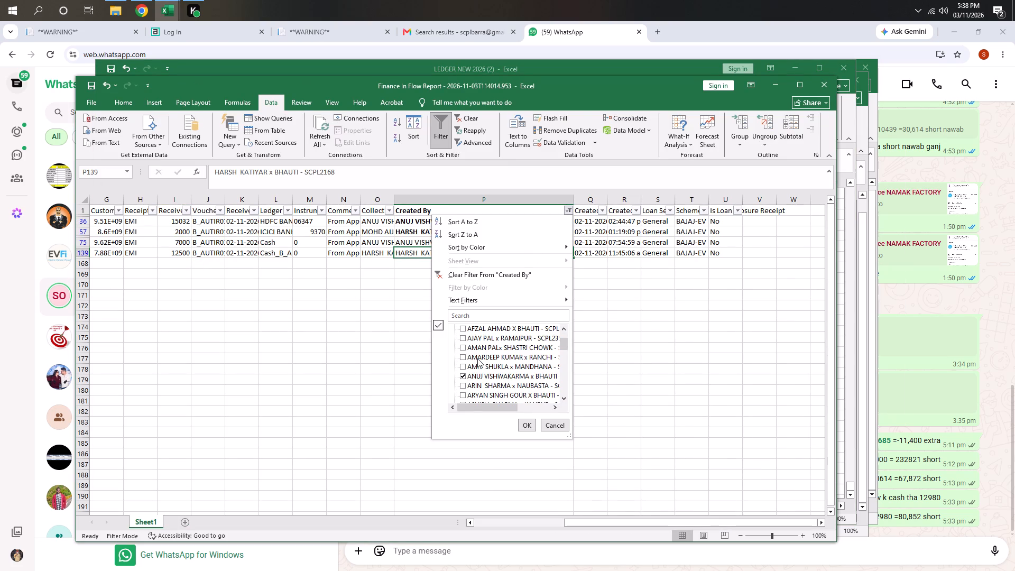
pyautogui.click(481, 396)
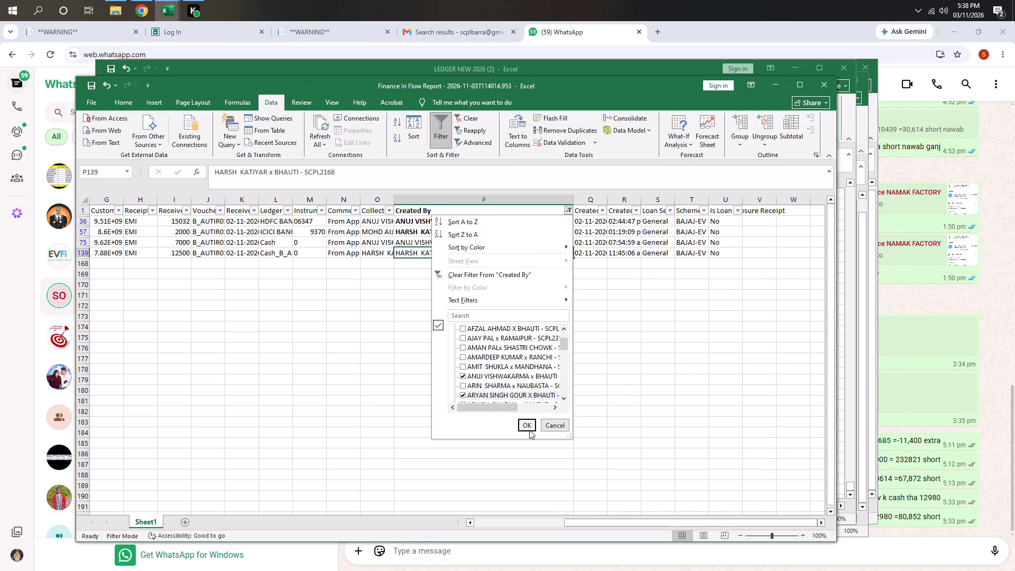
pyautogui.click(529, 428)
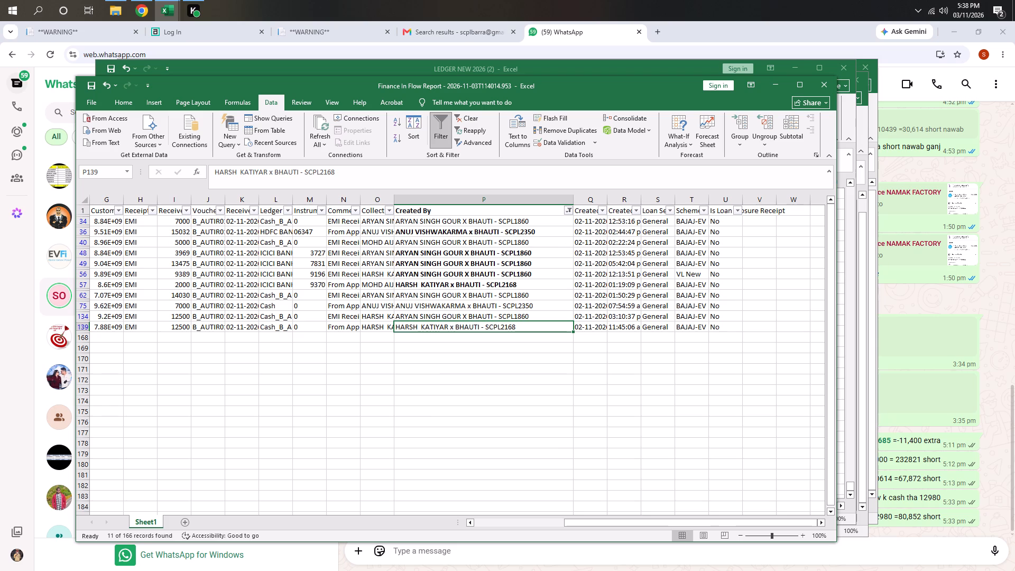
# Total the received amounts of all cash rows for the filtered BHAUTI staff, leaving out the bank receipts.
pyautogui.click(182, 220)
pyautogui.keyDown('ctrl'); pyautogui.click(174, 245); pyautogui.keyUp('ctrl')
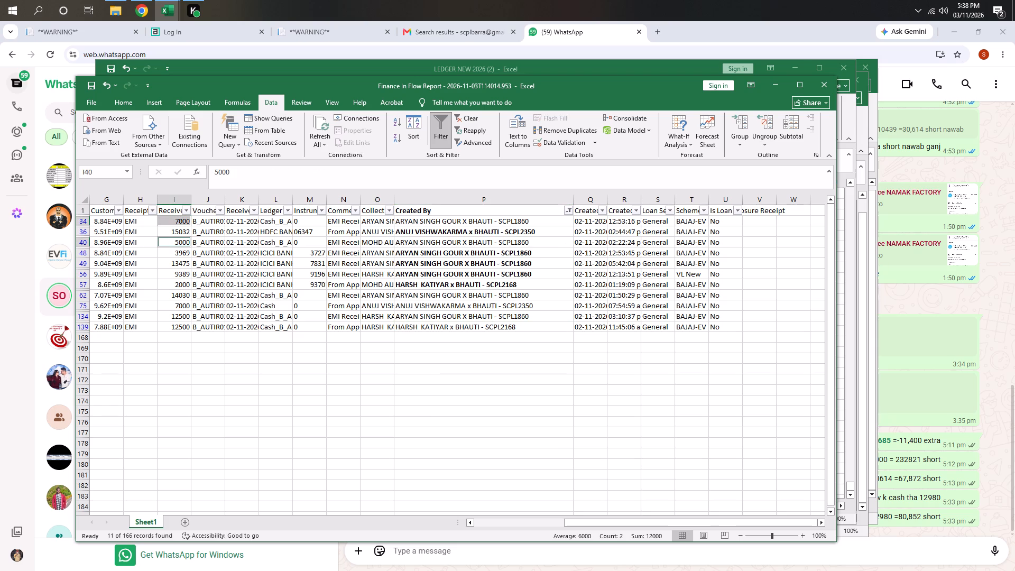
pyautogui.keyDown('ctrl'); pyautogui.moveTo(184, 298); pyautogui.dragTo(184, 322); pyautogui.keyUp('ctrl')
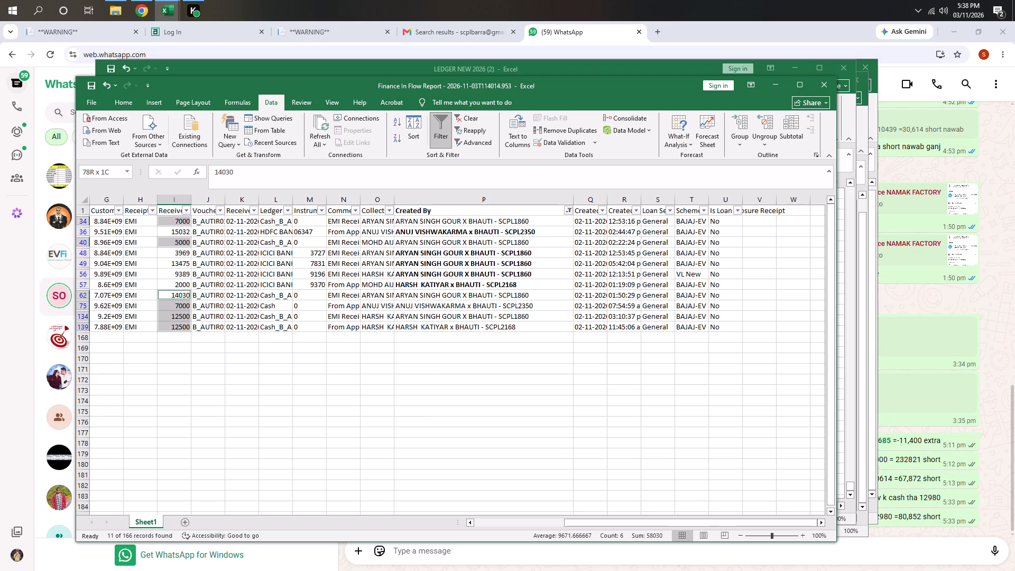
pyautogui.keyDown('ctrl'); pyautogui.moveTo(184, 322); pyautogui.dragTo(184, 325); pyautogui.keyUp('ctrl')
# Save the ledger and review the 03/11/2026 paid, banking and online entries around BHAUTI BANKING in KANPUR NEW # 1.
pyautogui.hotkey('alt', 'Tab')
pyautogui.scroll(-1, 402, 324)
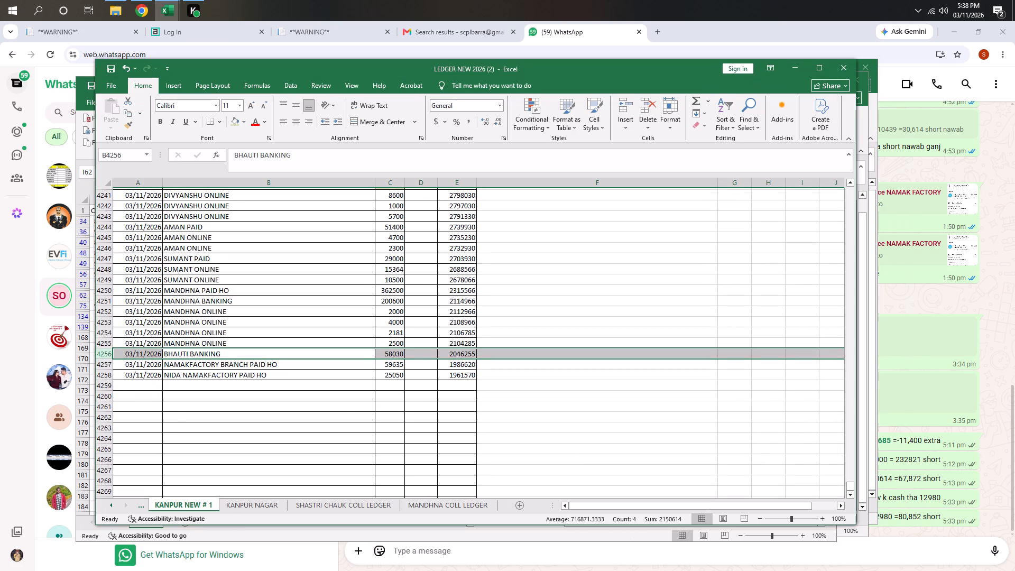
pyautogui.hotkey('ctrl', 's')
pyautogui.scroll(-3, 372, 364)
pyautogui.scroll(3, 359, 369)
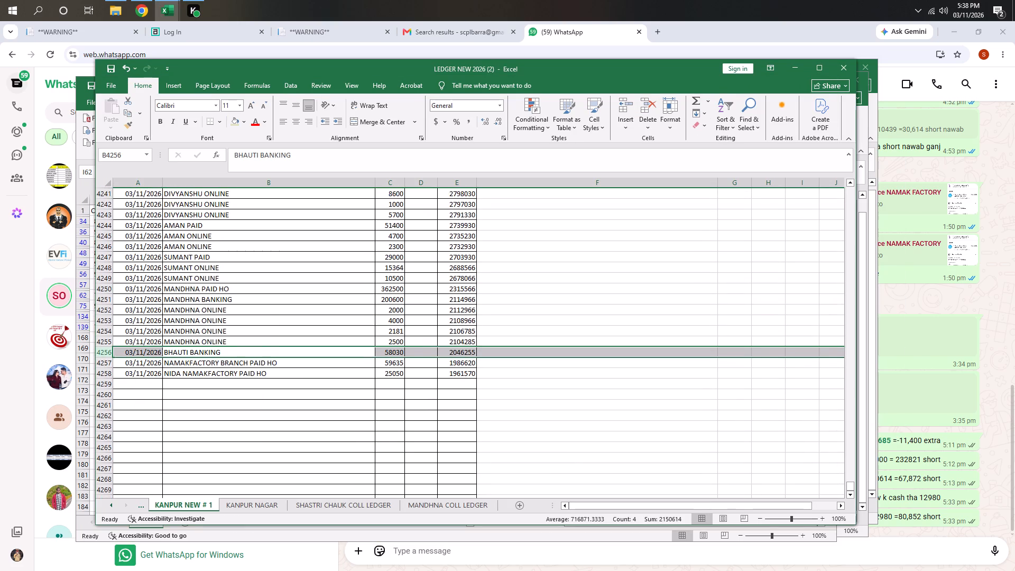
pyautogui.scroll(-1, 337, 372)
pyautogui.scroll(5, 345, 337)
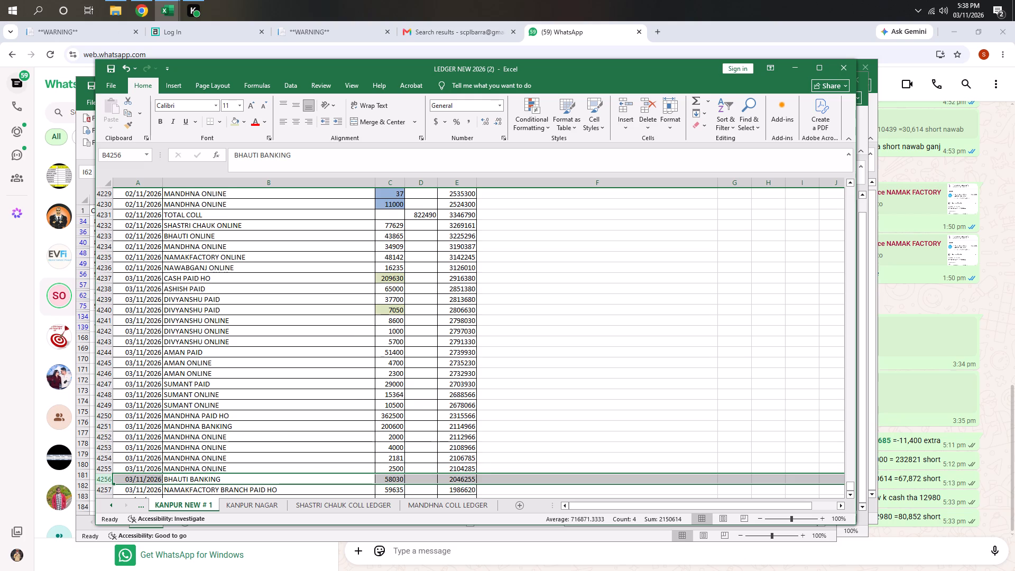
pyautogui.hotkey('ctrl', 's')
# Clear the filters in the Finance In Flow Report 2026-10-31 and return to the Comments header cell.
pyautogui.hotkey('alt', 'Tab')
pyautogui.hotkey('alt', 'Tab')
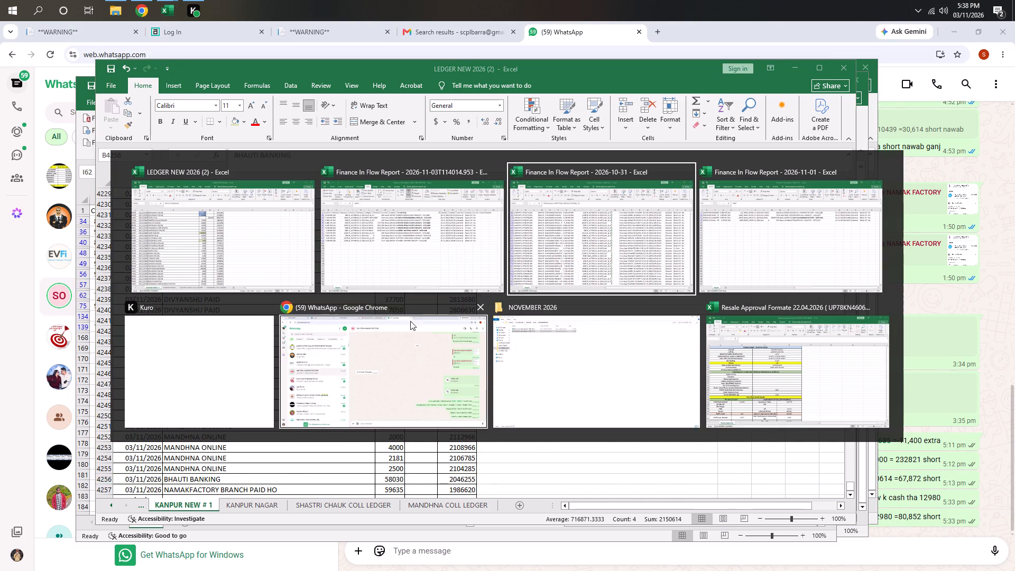
pyautogui.hotkey('ctrl', 'a')
pyautogui.hotkey('alt', 'd')
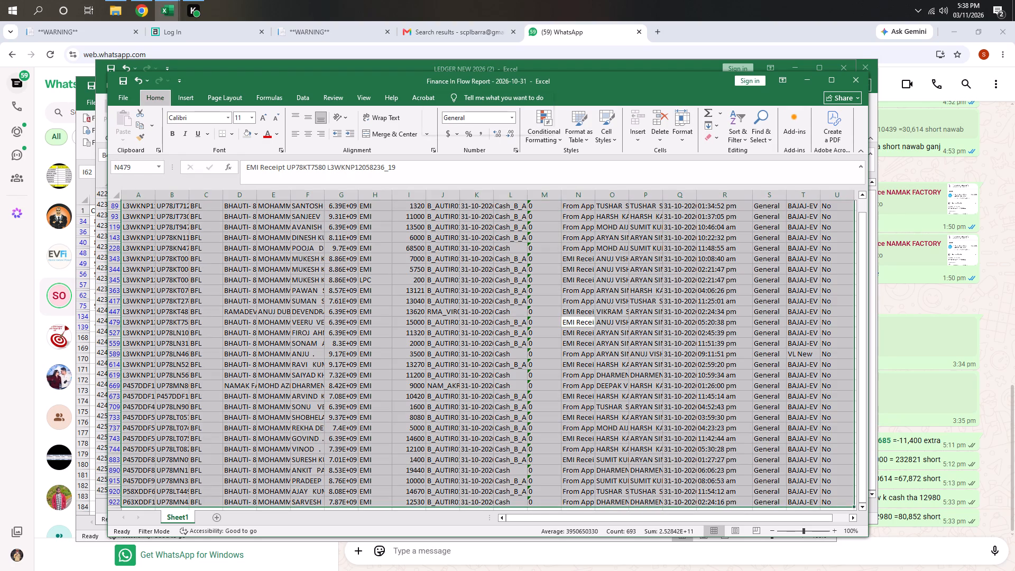
pyautogui.write('FS')
pyautogui.hotkey('ctrl', 'Up')
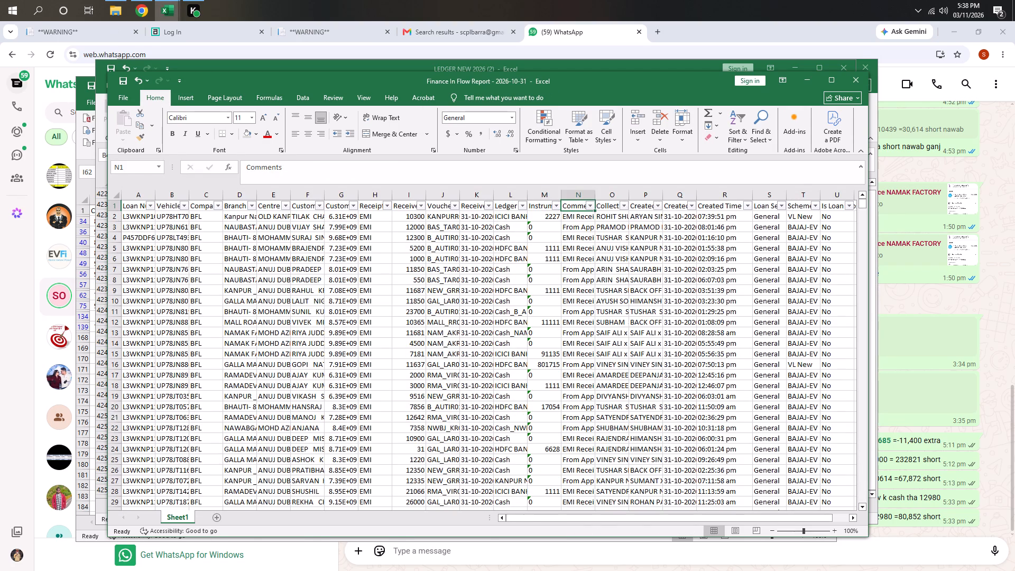
# Deselect all names in the 2026-10-31 report's Created By filter and tick only the DEEPAK entry at MANDHANA.
pyautogui.press('Right')
pyautogui.press('Right')
pyautogui.hotkey('alt', 'Down')
pyautogui.press('Down')
pyautogui.press('Down')
pyautogui.press('Down')
pyautogui.press('Down')
pyautogui.press('Down')
pyautogui.press('Down')
pyautogui.press('Down')
pyautogui.press('Down')
pyautogui.press('Down')
pyautogui.press('space')
pyautogui.press('Down')
pyautogui.press('Down')
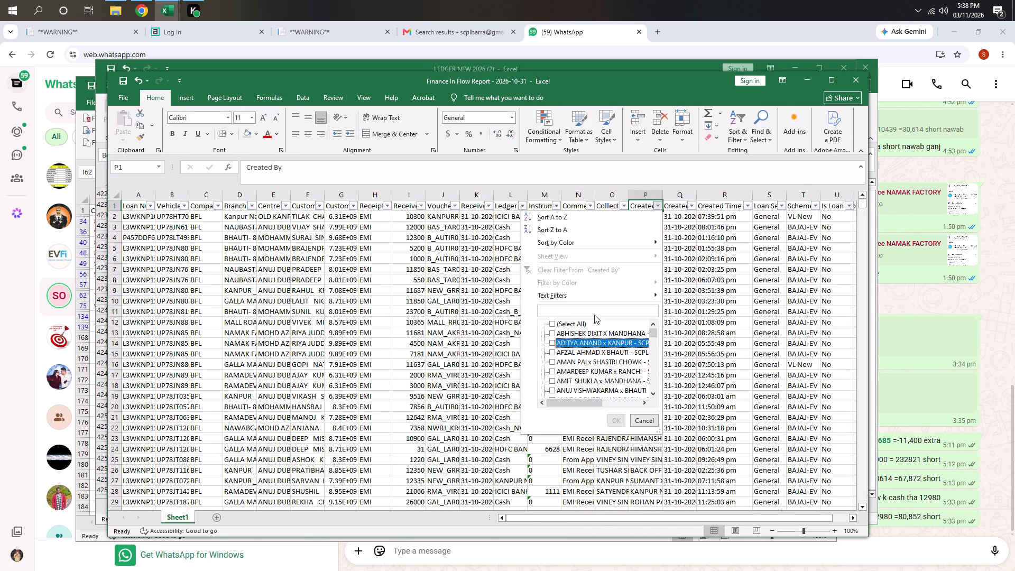
pyautogui.press('Down')
pyautogui.press('Down')
pyautogui.press('Down')
pyautogui.press('Down')
pyautogui.press('Down')
pyautogui.press('Down')
pyautogui.press('Down')
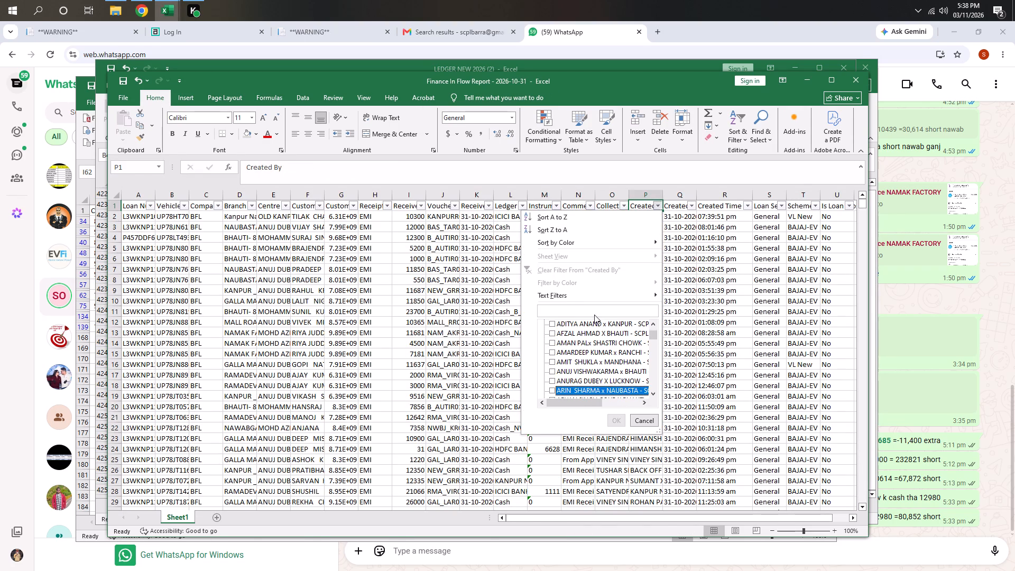
pyautogui.press('Down')
pyautogui.press('Down')
pyautogui.press('Down')
pyautogui.press('Down')
pyautogui.press('Down')
pyautogui.press('Down')
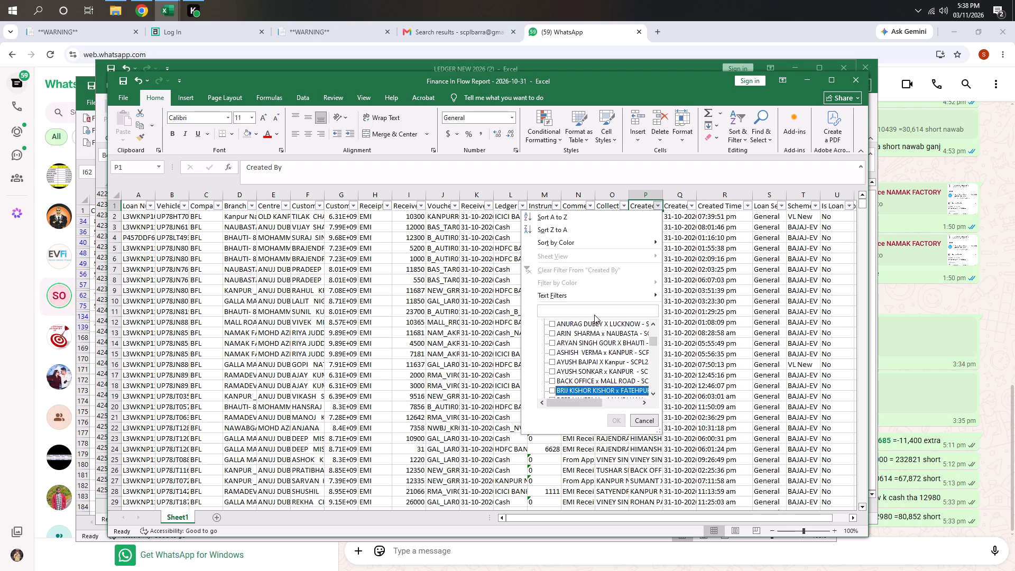
pyautogui.press('Down')
pyautogui.press('space')
pyautogui.press('Down')
pyautogui.press('Down')
pyautogui.press('Down')
pyautogui.press('Down')
pyautogui.press('Down')
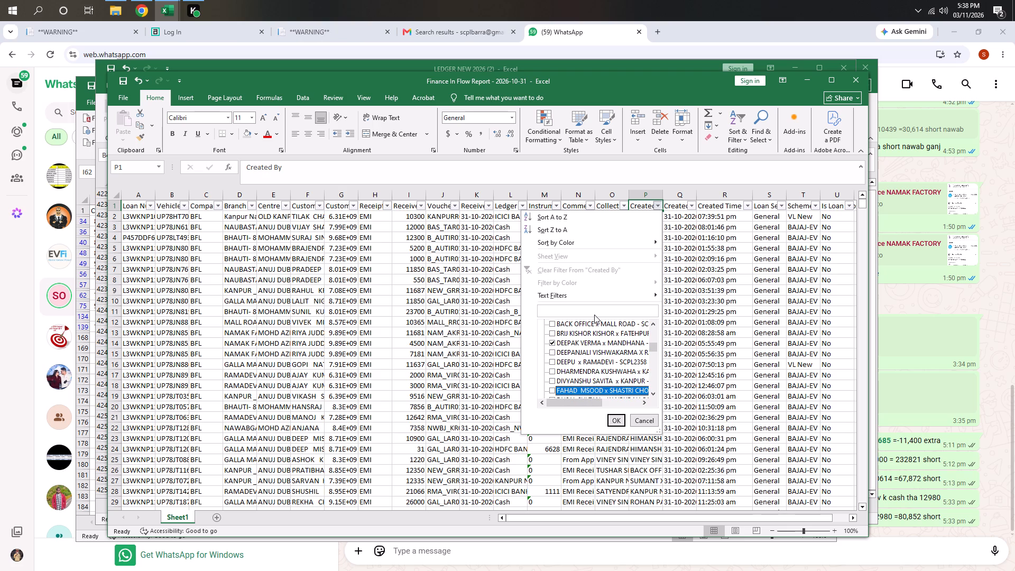
pyautogui.press('Up')
pyautogui.press('Down')
pyautogui.press('Down')
pyautogui.press('Down')
pyautogui.press('Down')
pyautogui.press('Up')
pyautogui.press('Down')
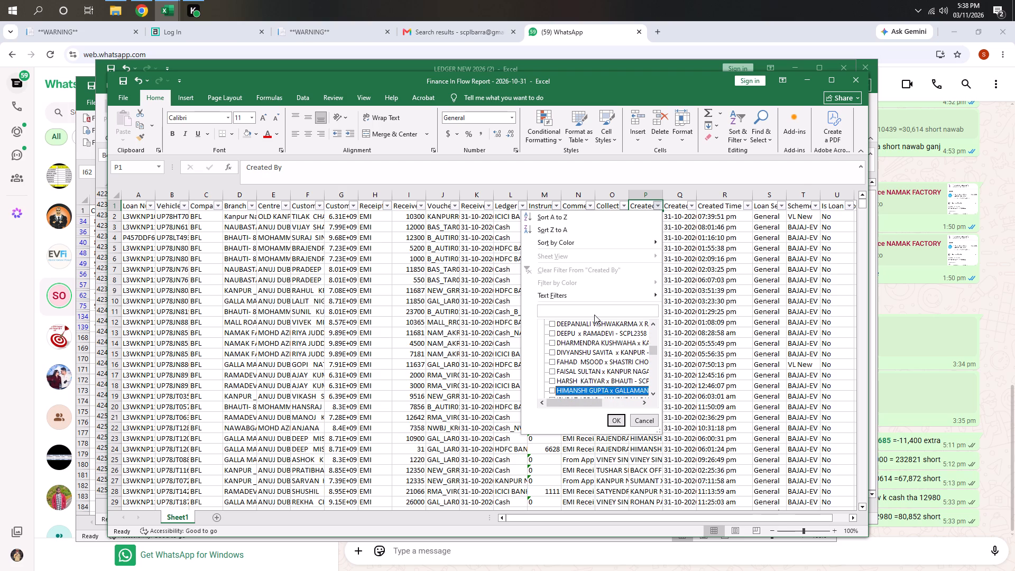
pyautogui.press('Down')
pyautogui.press('Down')
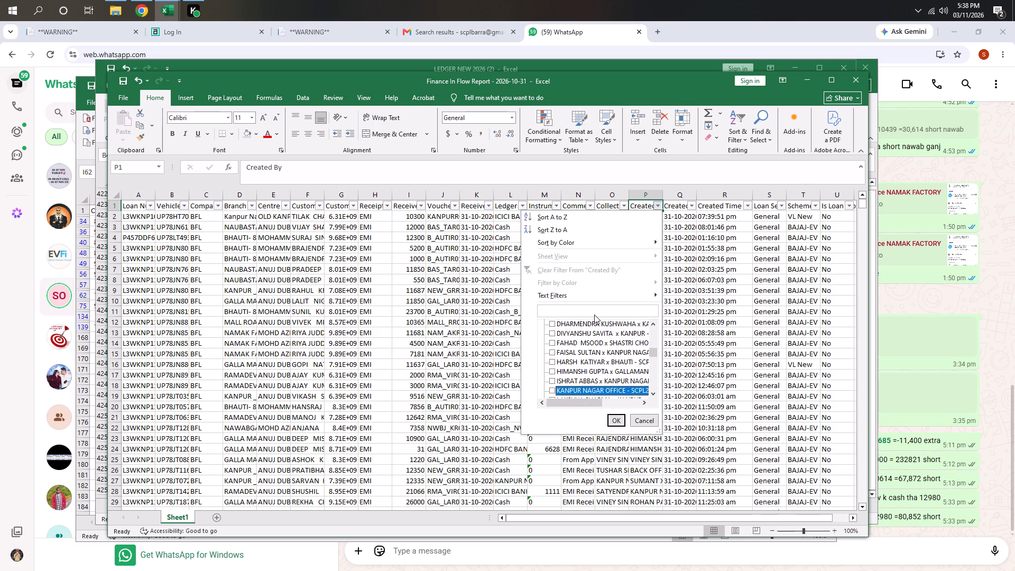
pyautogui.press('Down')
pyautogui.press('space')
pyautogui.press('Down')
pyautogui.press('space')
# Add the PRAVEEN and RAHUL entries at KANPUR and the SAIF entry at NAMAK FACTORY to the Created By selection.
pyautogui.press('Down')
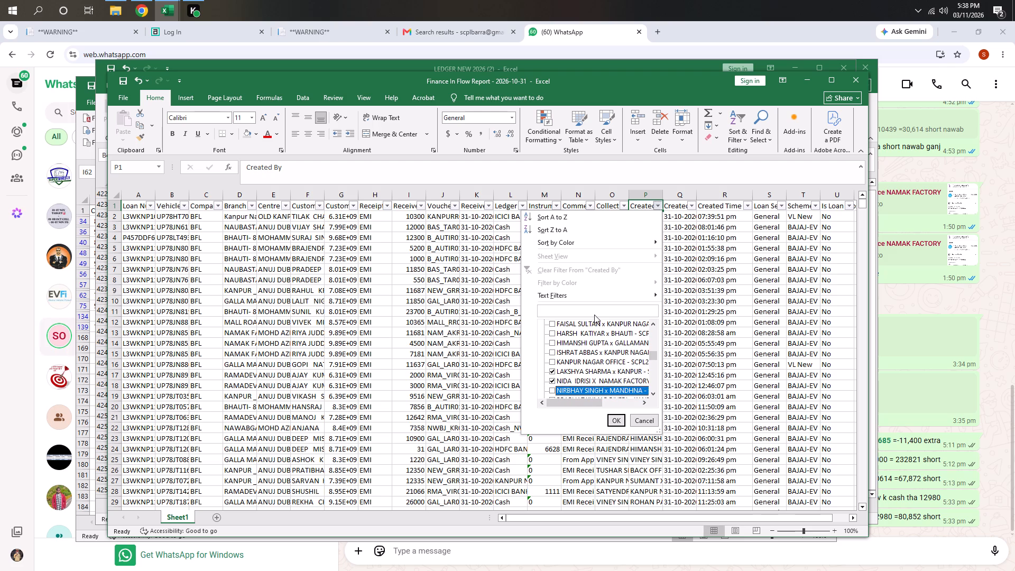
pyautogui.press('Down')
pyautogui.press('Down')
pyautogui.press('Down')
pyautogui.press('Down')
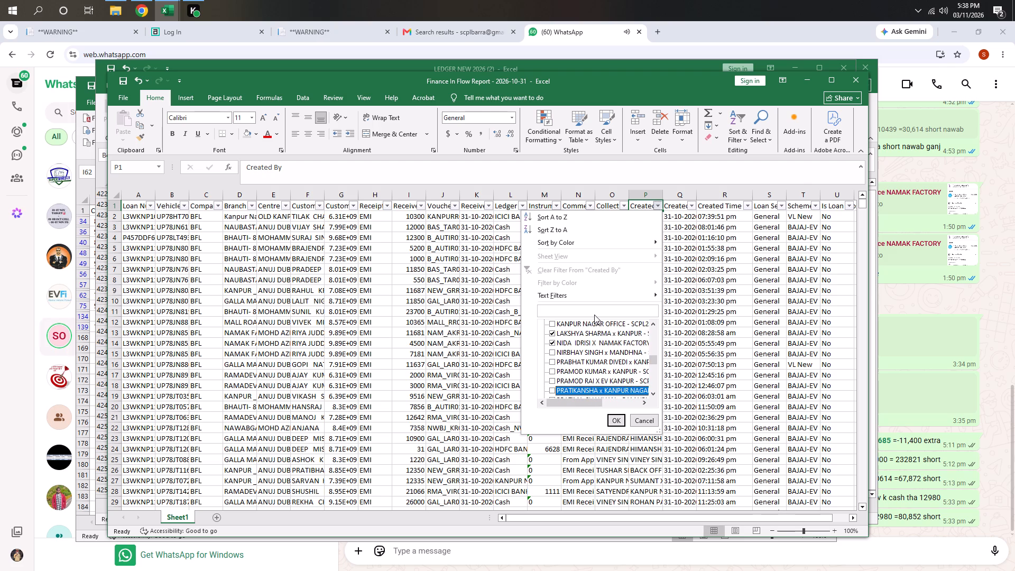
pyautogui.press('Down')
pyautogui.press('Down')
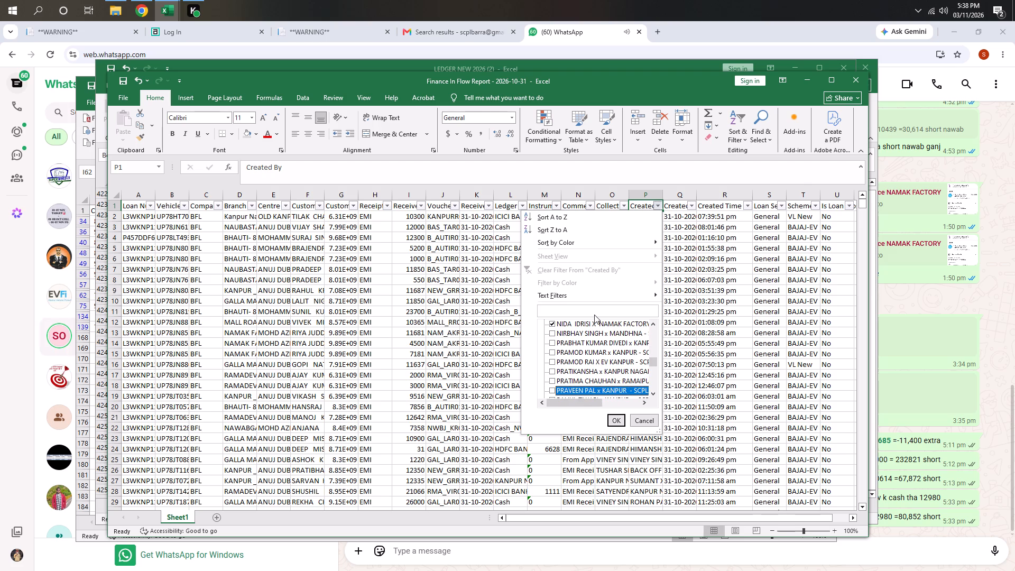
pyautogui.press('space')
pyautogui.press('Down')
pyautogui.press('space')
pyautogui.press('Down')
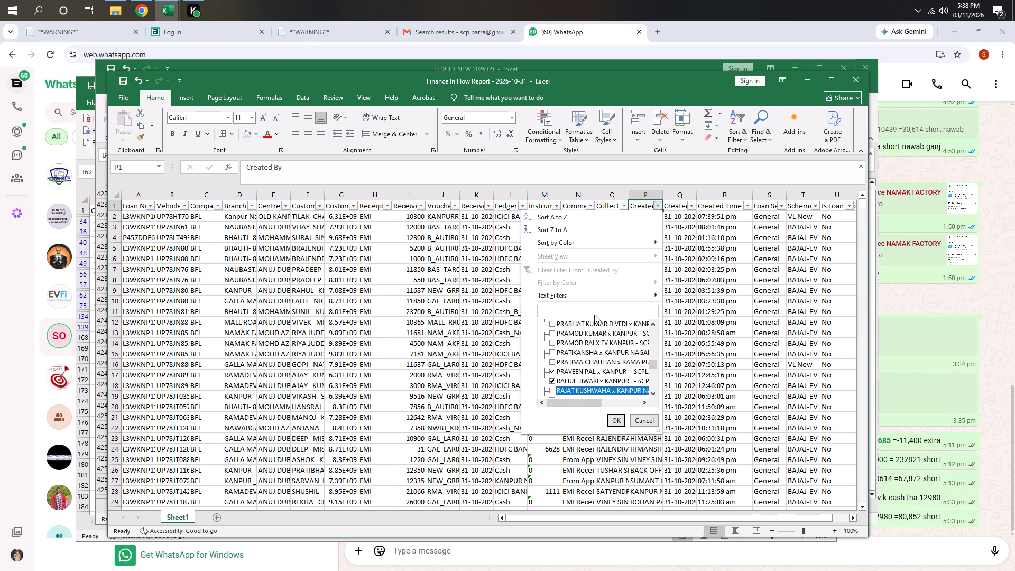
pyautogui.press('Down')
pyautogui.press('Down')
pyautogui.press('Down')
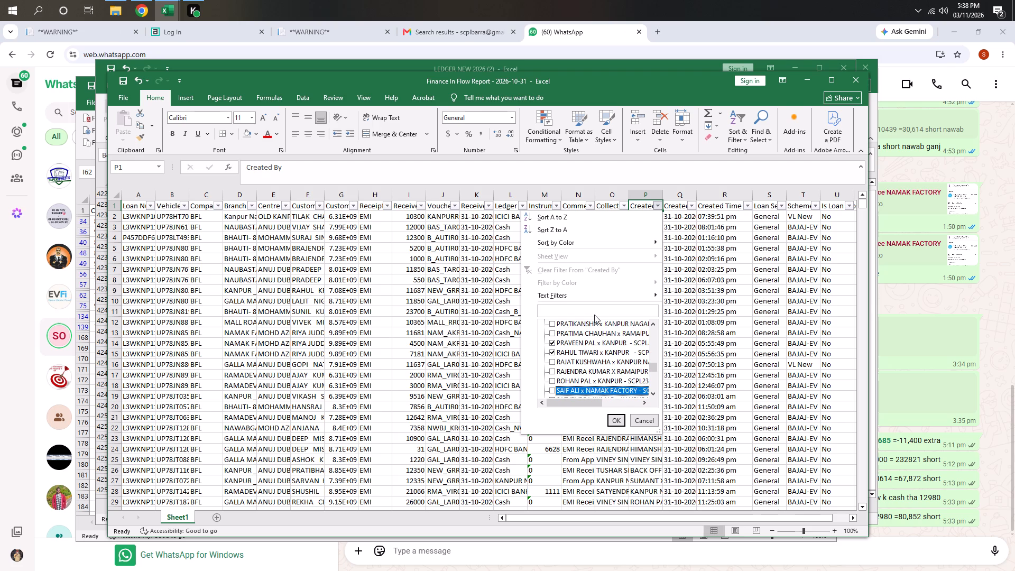
pyautogui.press('space')
# Check the remaining staff names through the VIRENDRA entry at KALPI and apply the Created By filter.
pyautogui.press('Down')
pyautogui.press('Down')
pyautogui.press('Down')
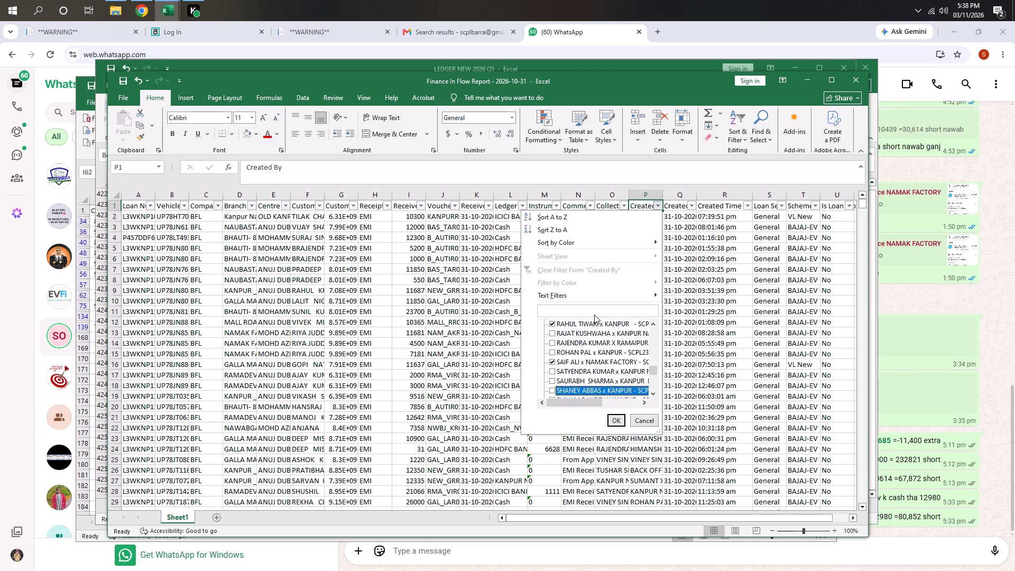
pyautogui.press('Down')
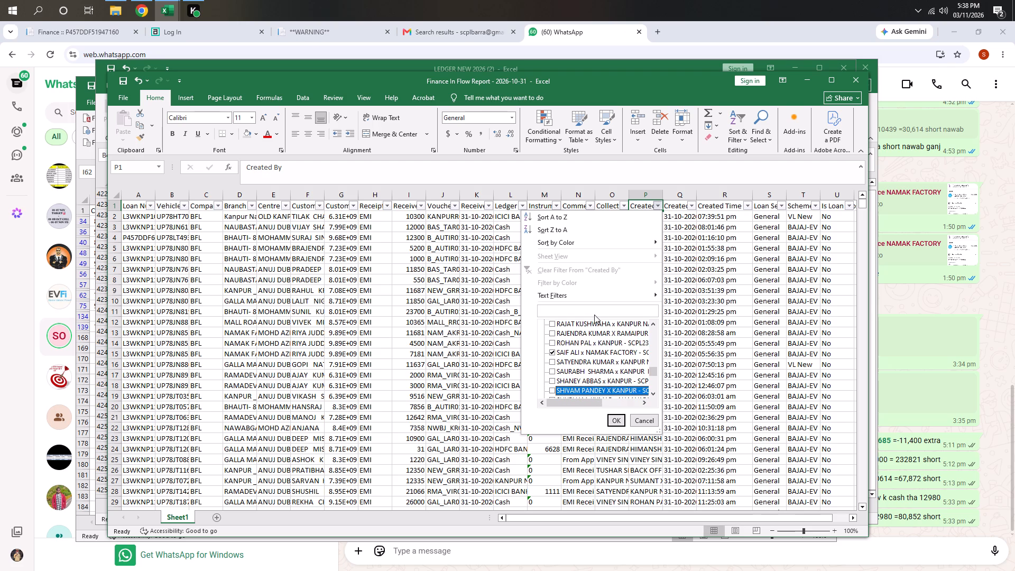
pyautogui.press('Down')
pyautogui.press('Down')
pyautogui.press('Down')
pyautogui.press('Down')
pyautogui.press('Up')
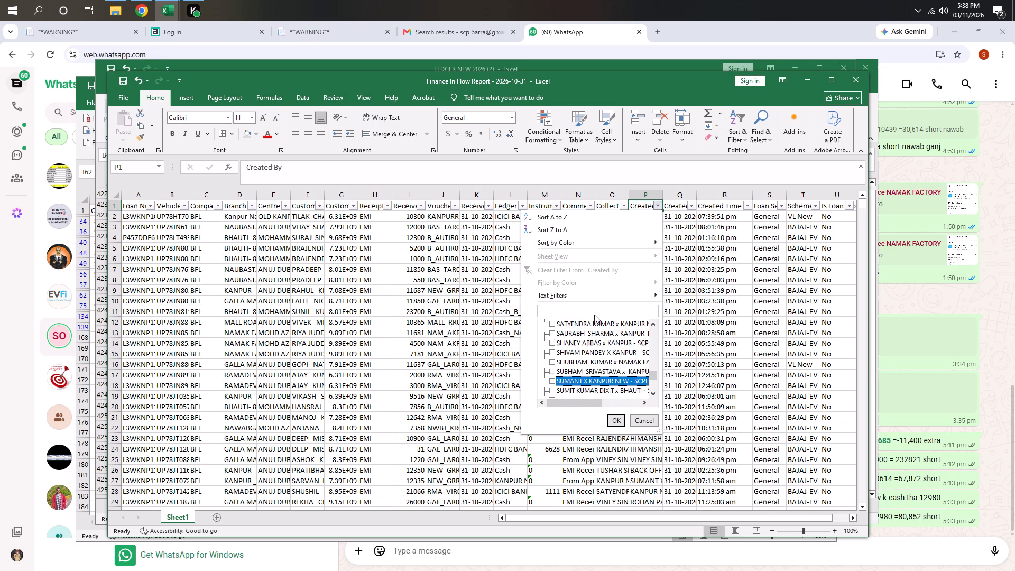
pyautogui.press('Down')
pyautogui.press('Down')
pyautogui.press('Down')
pyautogui.press('Up')
pyautogui.press('Down')
pyautogui.press('Down')
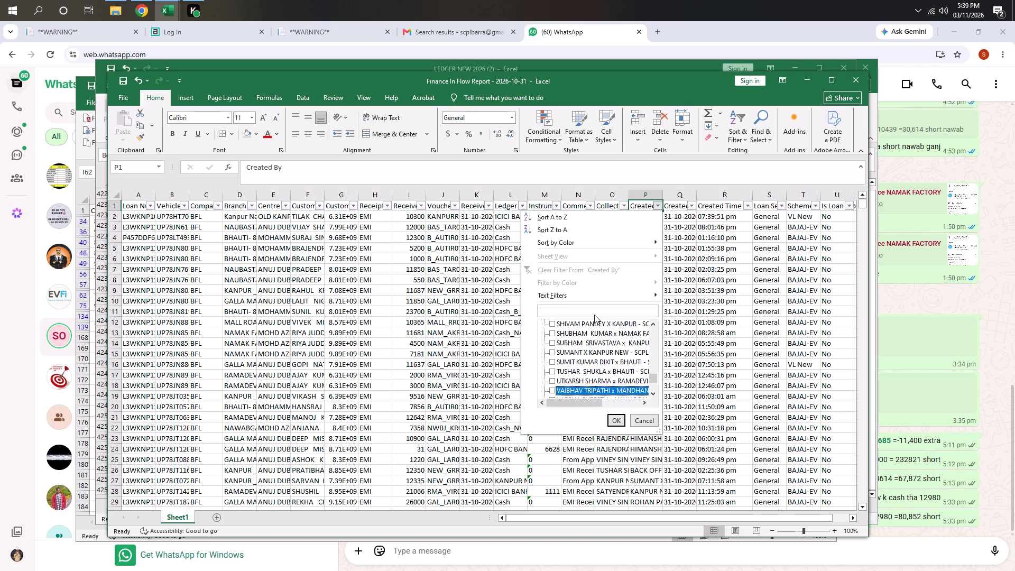
pyautogui.press('Down')
pyautogui.press('Down')
pyautogui.press('Down')
pyautogui.press('Down')
pyautogui.press('Down')
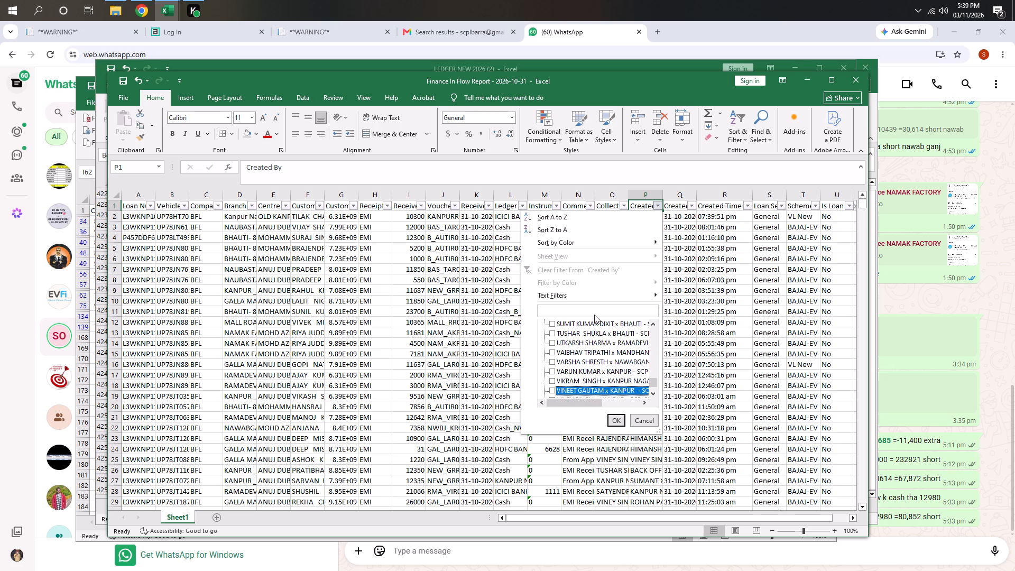
pyautogui.press('Up')
pyautogui.press('Down')
pyautogui.press('Down')
pyautogui.press('Down')
pyautogui.press('Return')
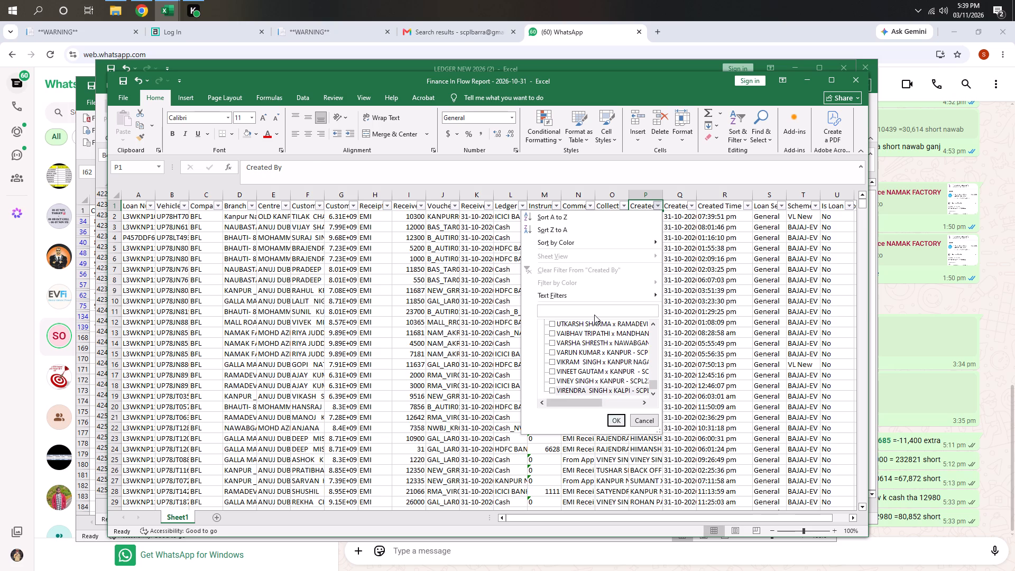
# Filter the Ledger Name column to exclude HDFC BANK and ICICI BANK, keeping Cash and Cash_NAM_AK.
pyautogui.press('Left')
pyautogui.press('Left')
pyautogui.press('Left')
pyautogui.press('Left')
pyautogui.press('Left')
pyautogui.press('Right')
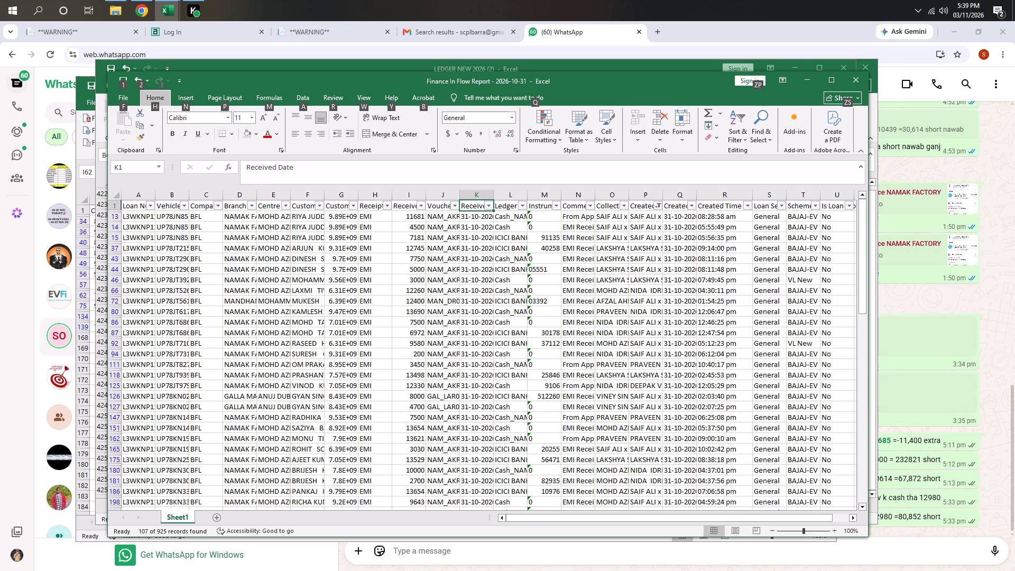
pyautogui.press('Escape')
pyautogui.press('Right')
pyautogui.hotkey('alt', 'Down')
pyautogui.press('Down')
pyautogui.press('Down')
pyautogui.press('Down')
pyautogui.press('Down')
pyautogui.press('Down')
pyautogui.press('Down')
pyautogui.press('Down')
pyautogui.press('Down')
pyautogui.press('Down')
pyautogui.press('Down')
pyautogui.press('Down')
pyautogui.press('Down')
pyautogui.press('space')
pyautogui.press('Down')
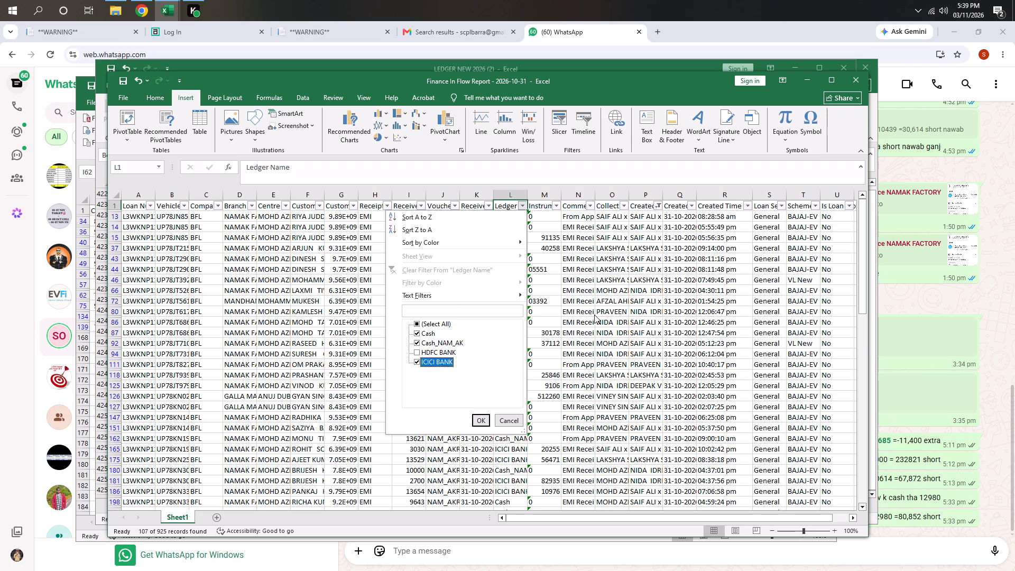
pyautogui.press('space')
pyautogui.press('Return')
# Total the received amounts of all cash rows for the filtered NAMAK FACTORY staff.
pyautogui.press('Down')
pyautogui.press('Left')
pyautogui.press('Left')
pyautogui.press('Left')
pyautogui.hotkey('ctrl', 'shift', 'Down')
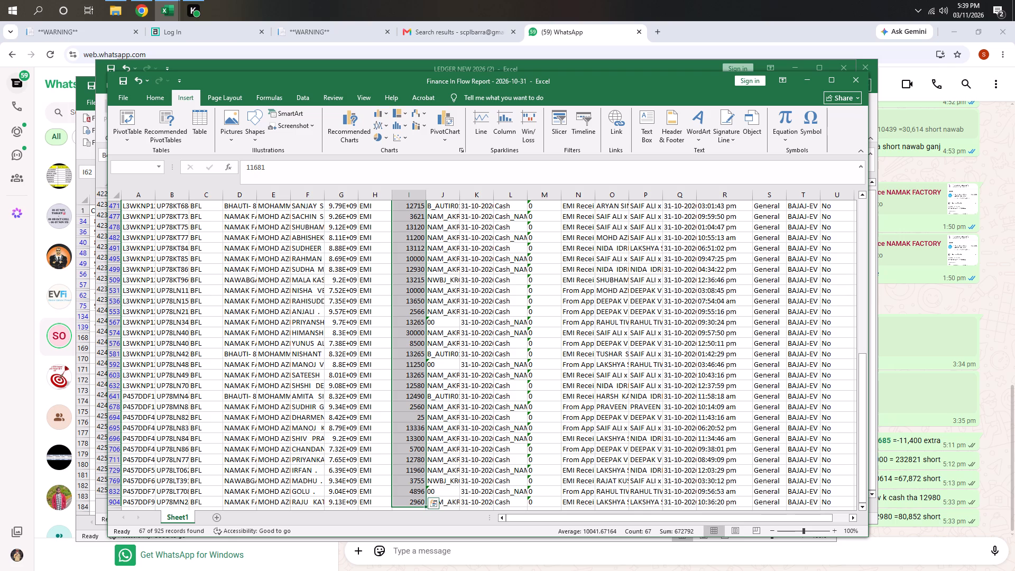
# Switch to the LEDGER NEW 2026 (2) workbook and review the 03/11/2026 NAMAKFACTORY paid entries at the end of KANPUR NEW # 1.
pyautogui.hotkey('alt', 'Tab')
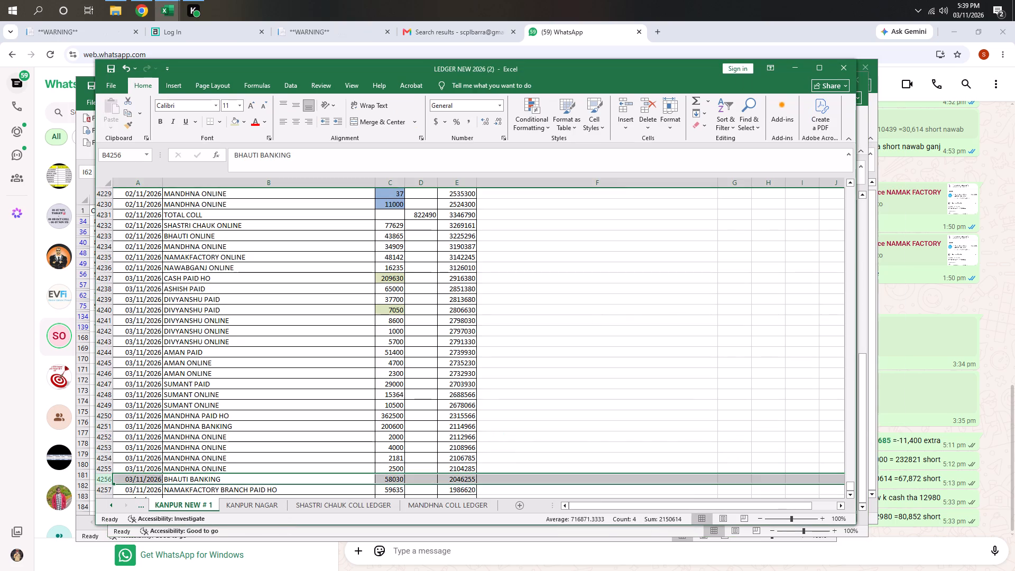
pyautogui.scroll(-6, 589, 323)
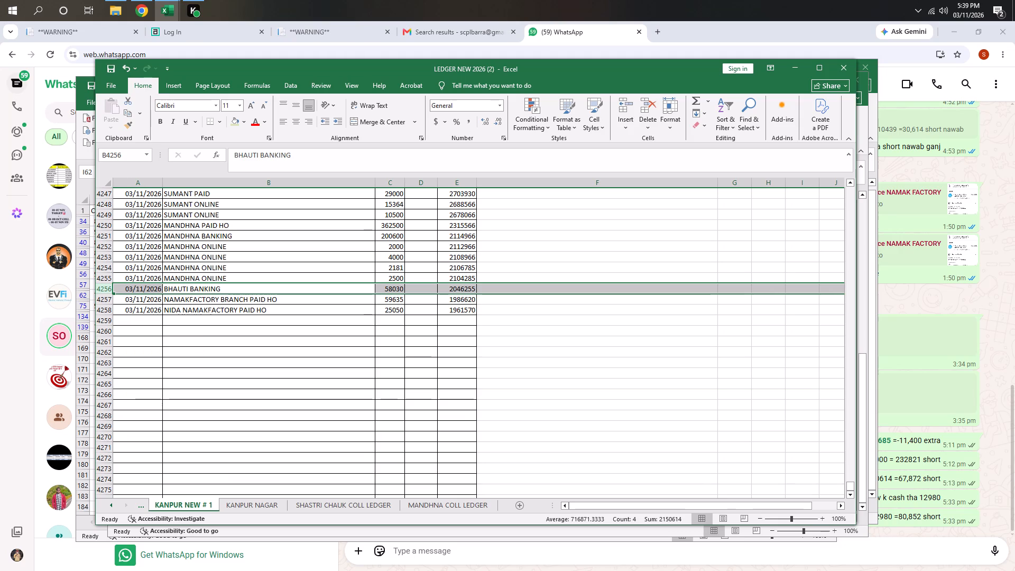
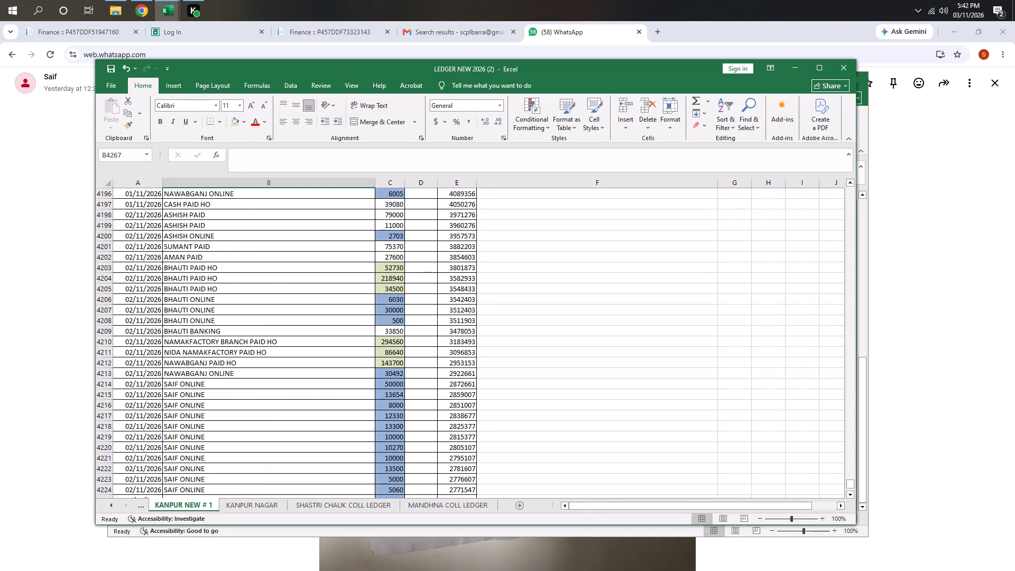
# Total the 02/11/2026 NAMAKFACTORY BRANCH and NIDA NAMAKFACTORY paid amounts together with all SAIF ONLINE amounts of that date.
pyautogui.keyDown('alt'); pyautogui.click(388, 351); pyautogui.keyUp('alt')
pyautogui.keyDown('alt'); pyautogui.moveTo(394, 338); pyautogui.dragTo(394, 350); pyautogui.keyUp('alt')
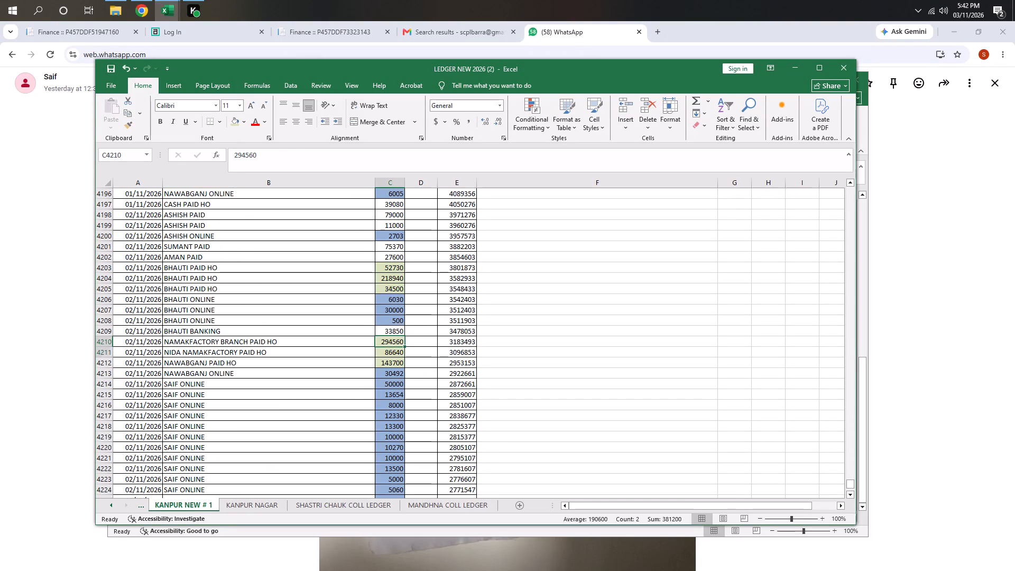
pyautogui.keyDown('alt'); pyautogui.moveTo(394, 350); pyautogui.dragTo(394, 354); pyautogui.keyUp('alt')
pyautogui.press('Escape')
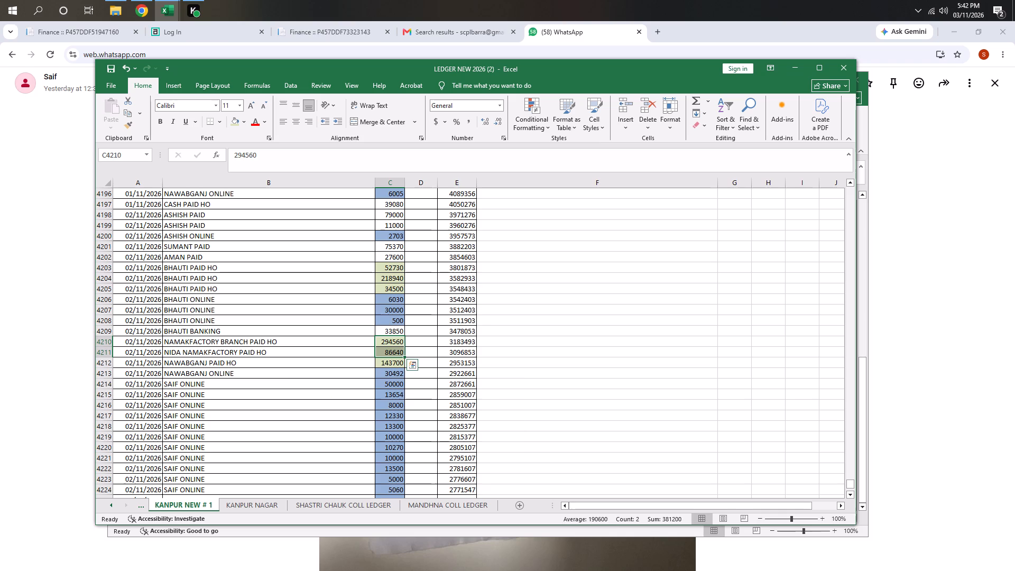
pyautogui.keyDown('ctrl'); pyautogui.moveTo(394, 385); pyautogui.dragTo(346, 493); pyautogui.keyUp('ctrl')
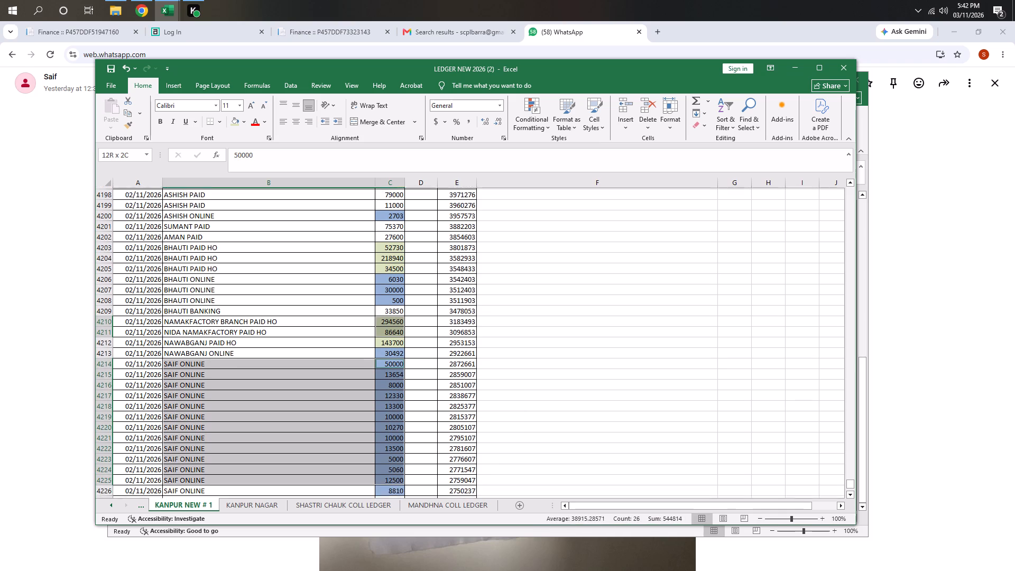
pyautogui.keyDown('ctrl'); pyautogui.moveTo(346, 493); pyautogui.dragTo(383, 467); pyautogui.keyUp('ctrl')
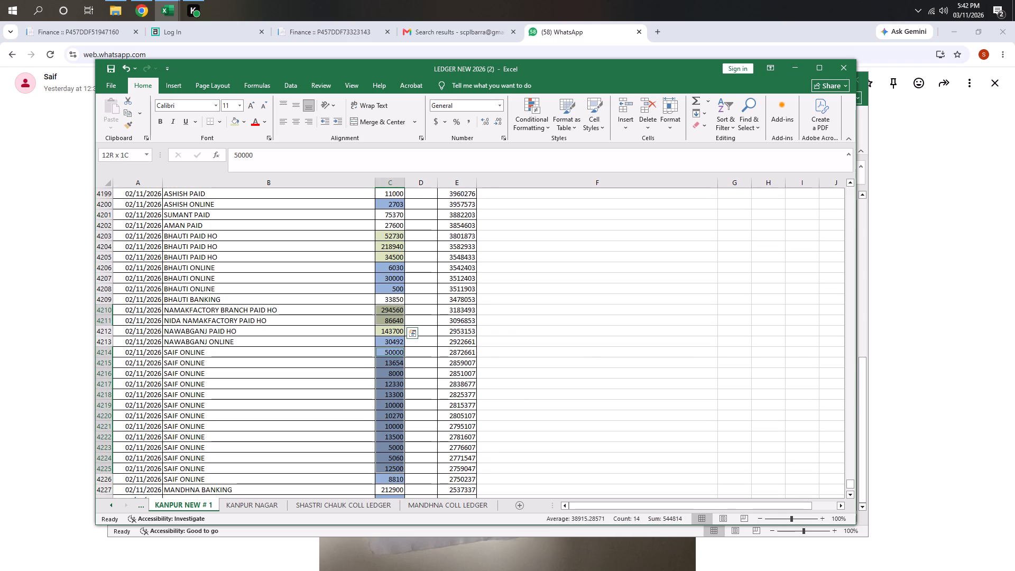
pyautogui.keyDown('ctrl'); pyautogui.moveTo(383, 467); pyautogui.dragTo(381, 479); pyautogui.keyUp('ctrl')
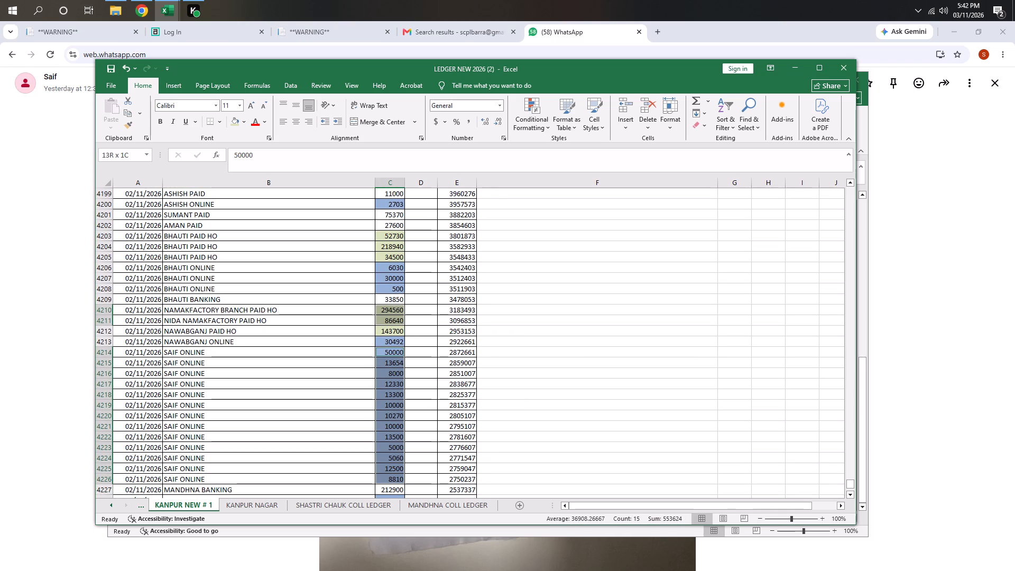
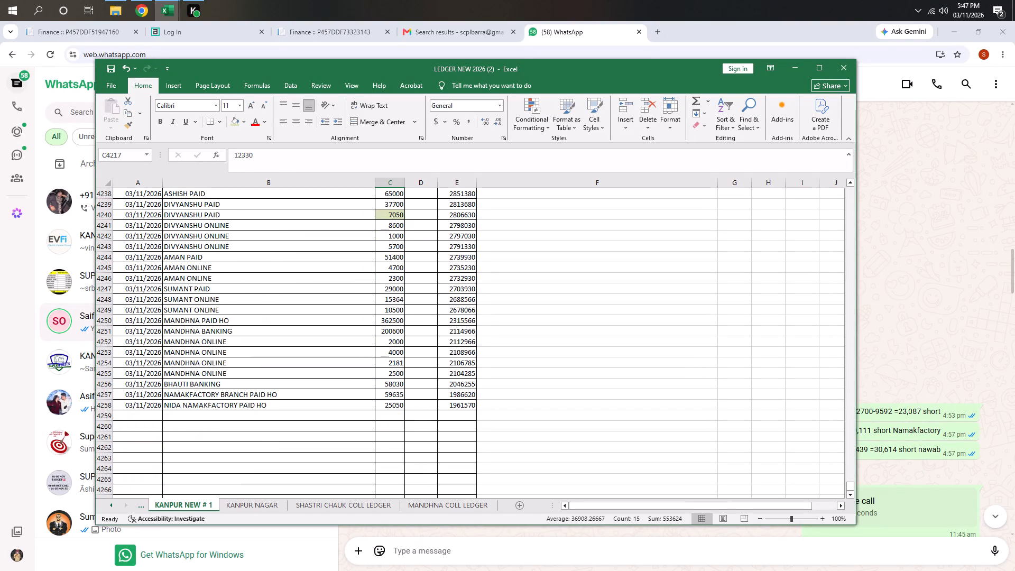
# Review the 03/11/2026 paid, banking and online entries at the end of the KANPUR NEW # 1 ledger, along with the preceding 02/11/2026 rows.
pyautogui.scroll(-1, 391, 420)
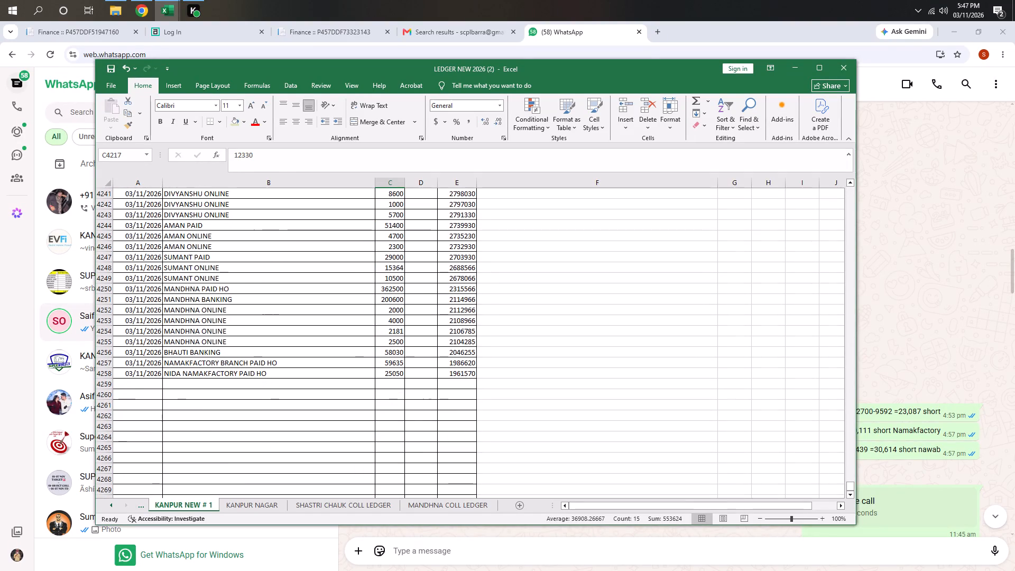
pyautogui.scroll(2, 391, 420)
pyautogui.scroll(-1, 391, 420)
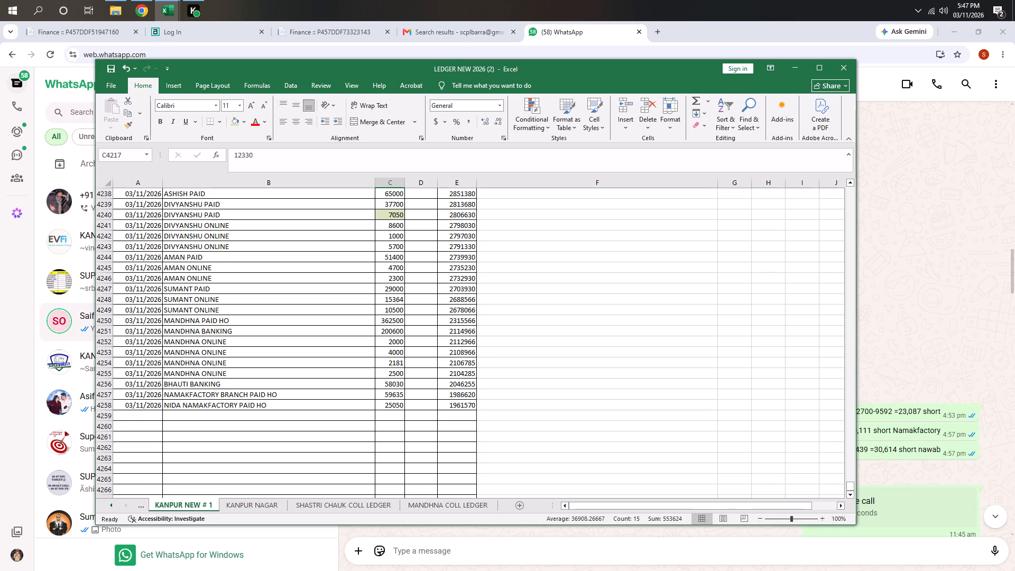
pyautogui.scroll(1, 391, 420)
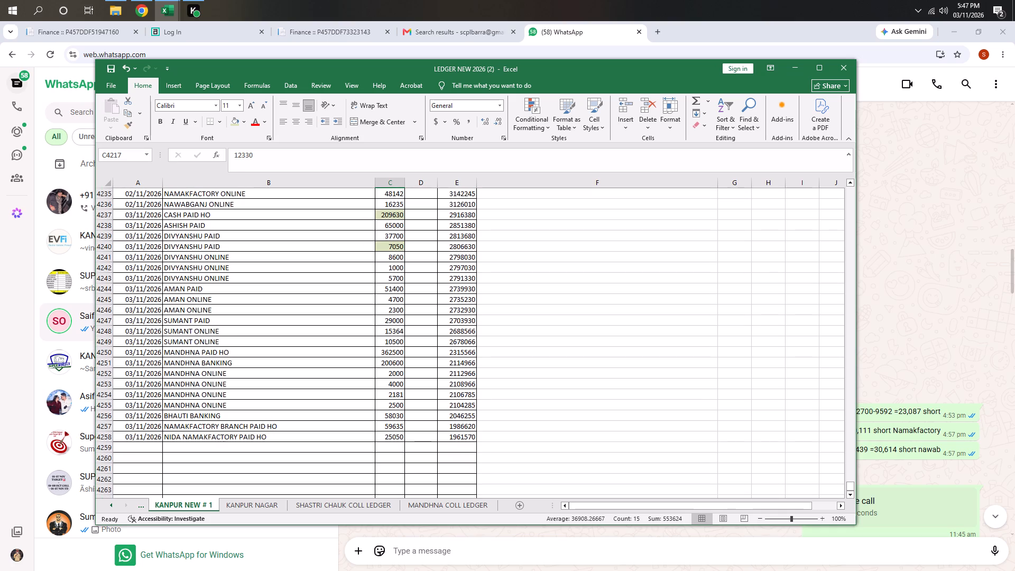
pyautogui.scroll(-2, 391, 420)
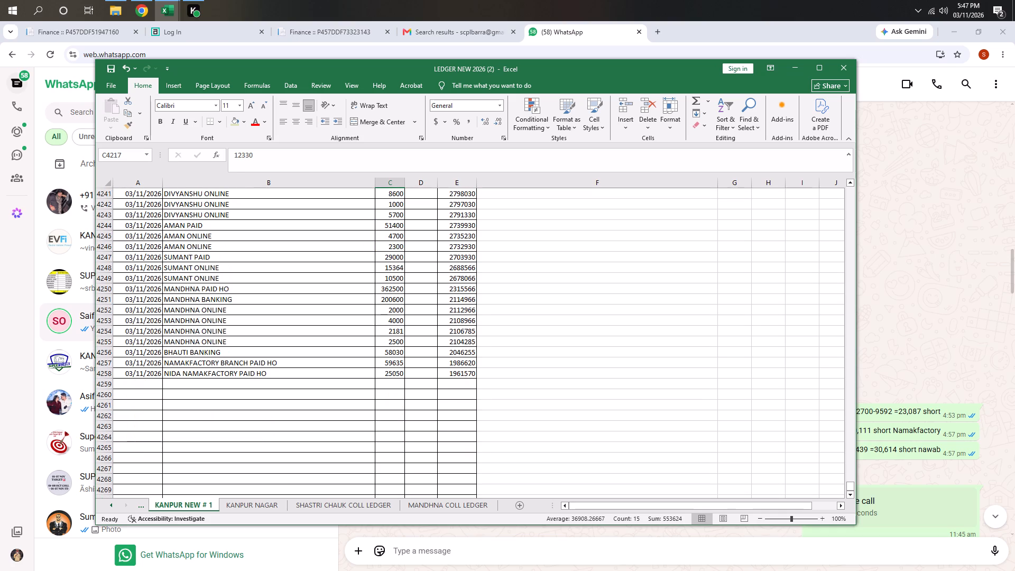
pyautogui.scroll(1, 388, 383)
pyautogui.scroll(-2, 388, 383)
pyautogui.scroll(2, 388, 384)
pyautogui.scroll(-4, 389, 388)
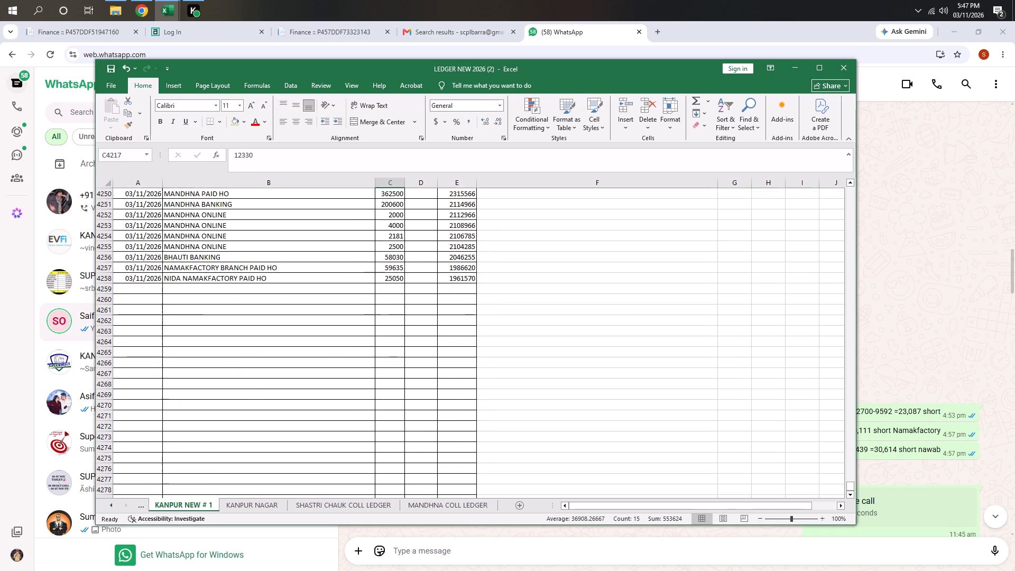
pyautogui.scroll(3, 396, 396)
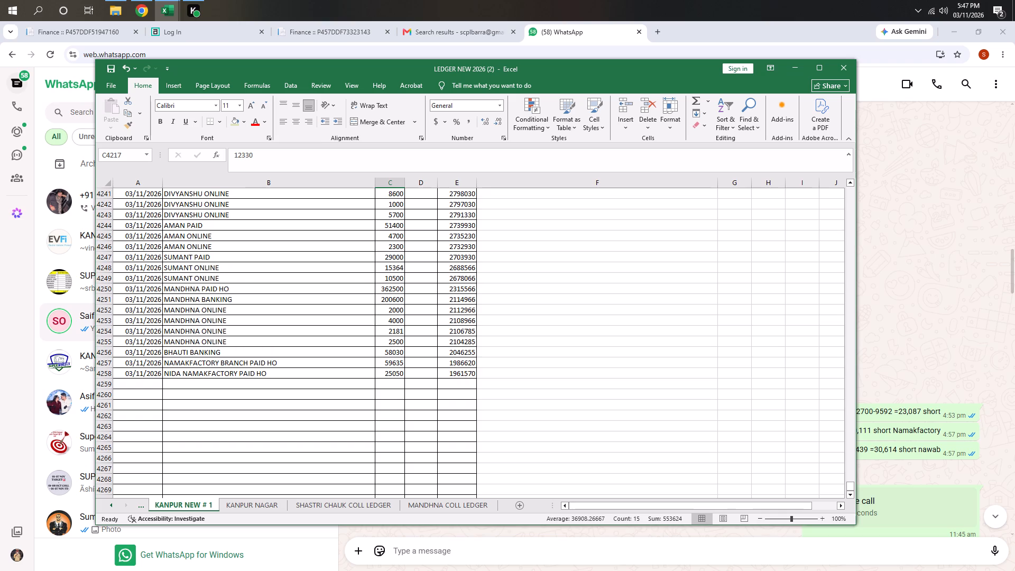
pyautogui.scroll(-1, 396, 397)
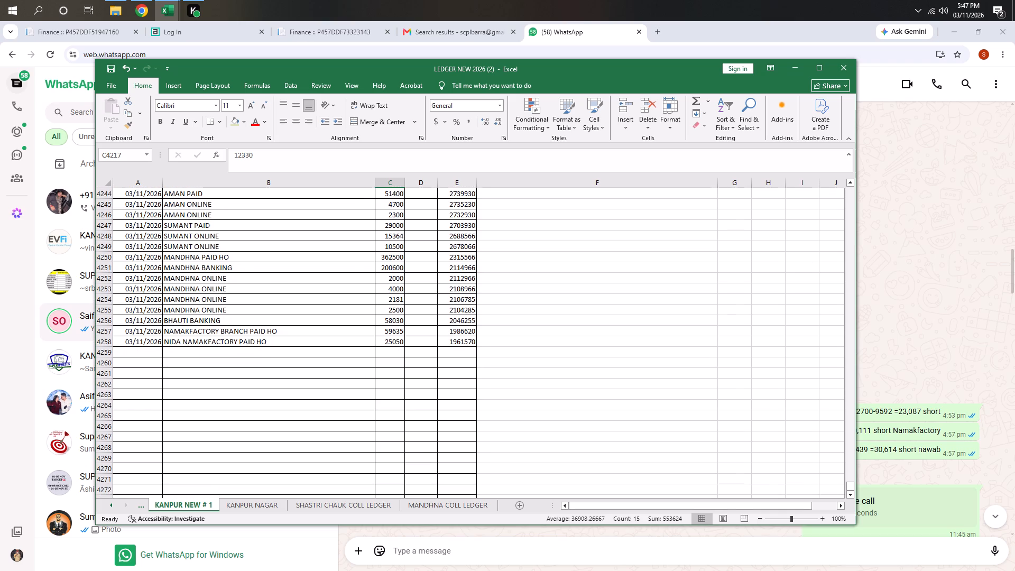
pyautogui.scroll(7, 396, 361)
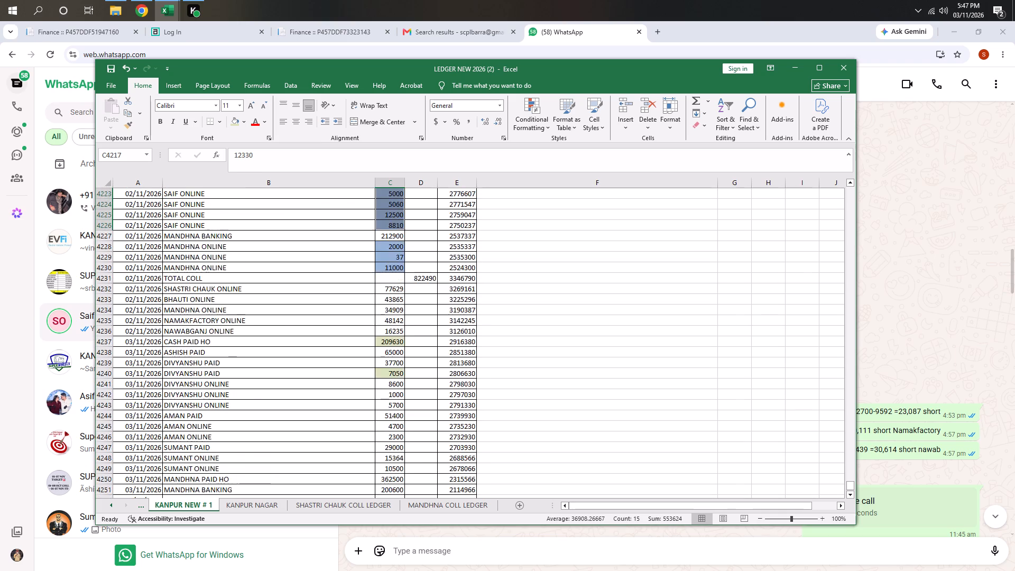
pyautogui.scroll(4, 396, 361)
pyautogui.scroll(-6, 395, 361)
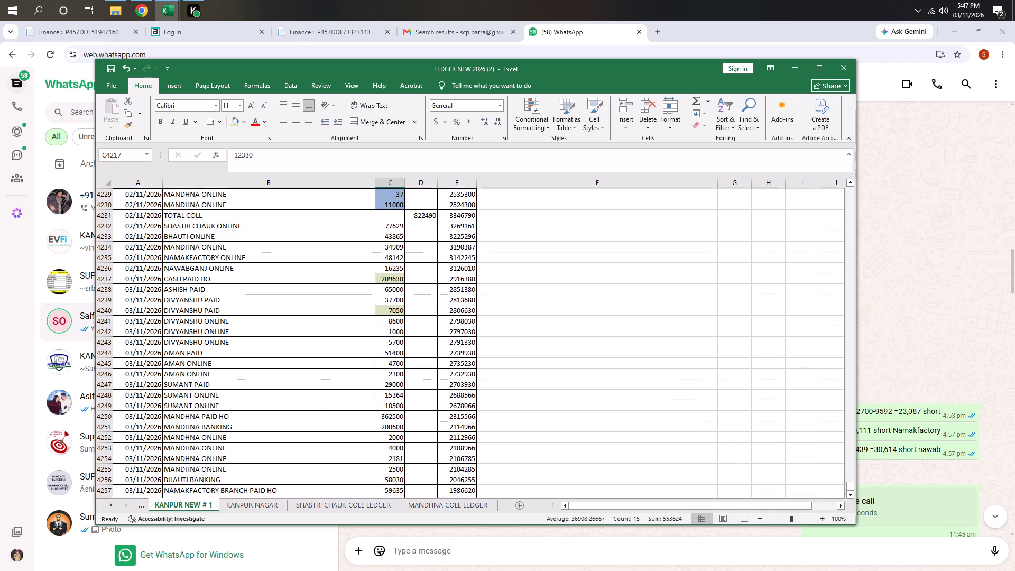
pyautogui.scroll(-1, 396, 365)
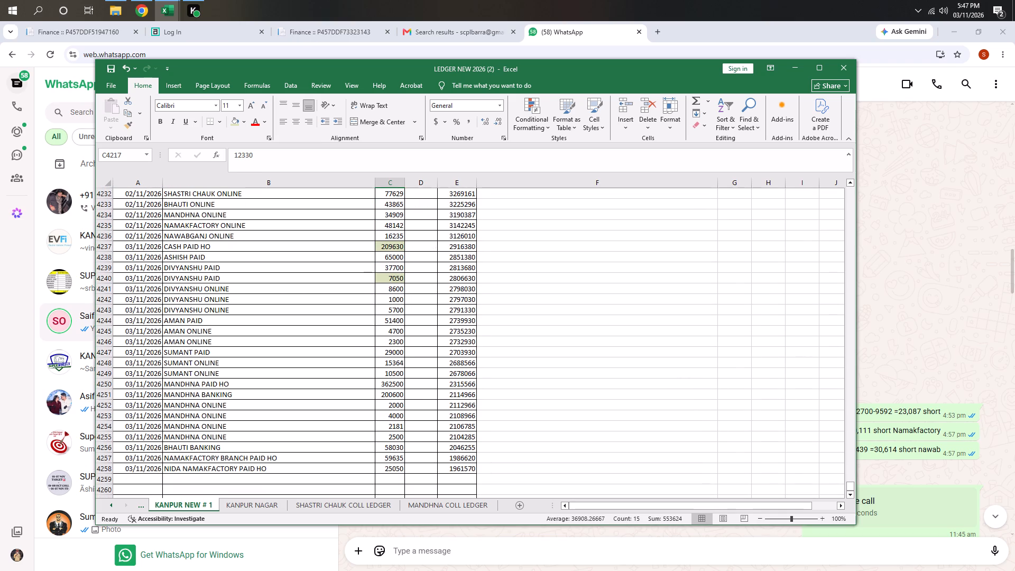
pyautogui.scroll(-3, 397, 366)
pyautogui.scroll(1, 394, 386)
pyautogui.scroll(-1, 394, 388)
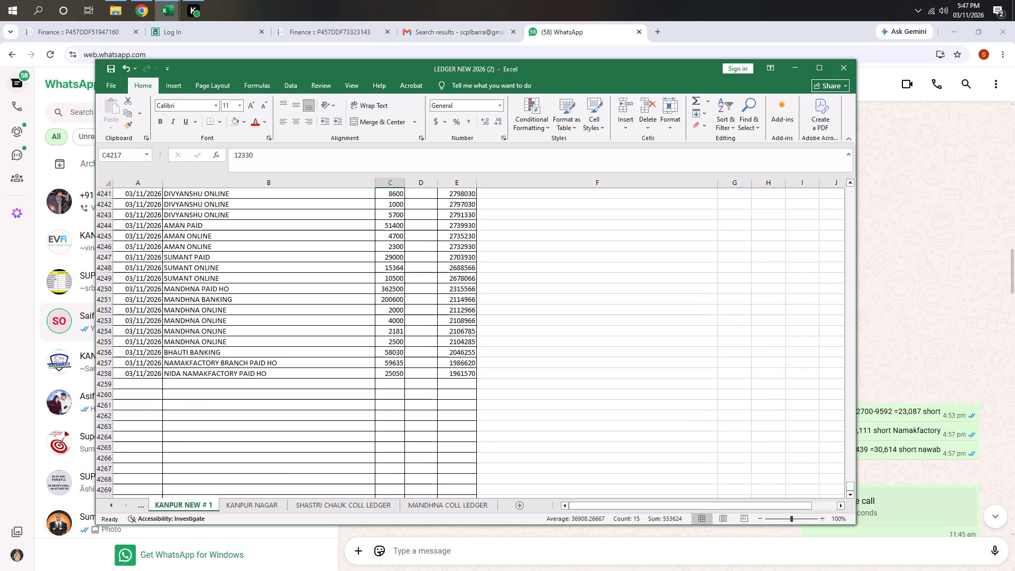
pyautogui.click(395, 384)
pyautogui.scroll(-2, 395, 384)
pyautogui.scroll(1, 395, 384)
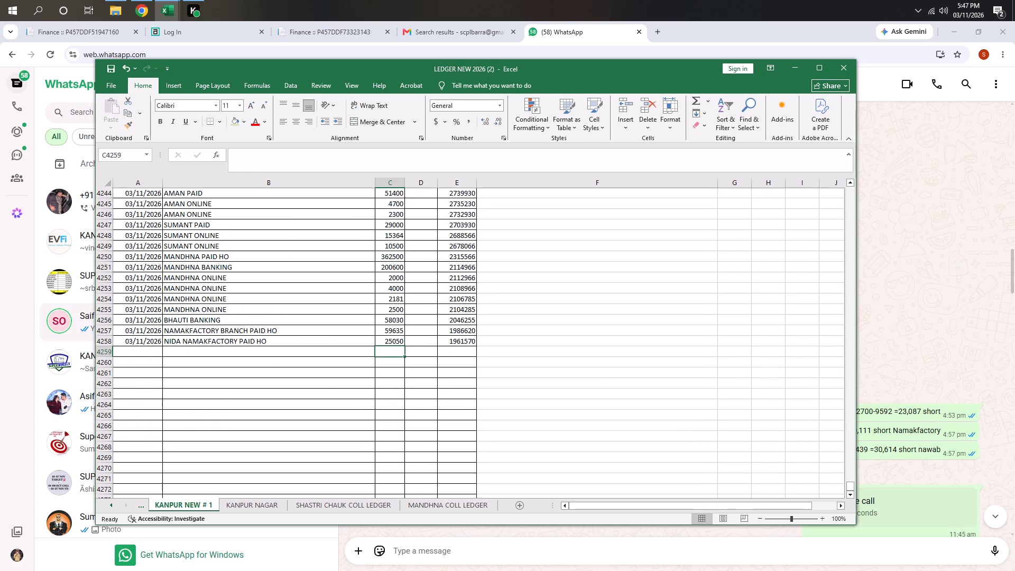
pyautogui.scroll(-2, 402, 384)
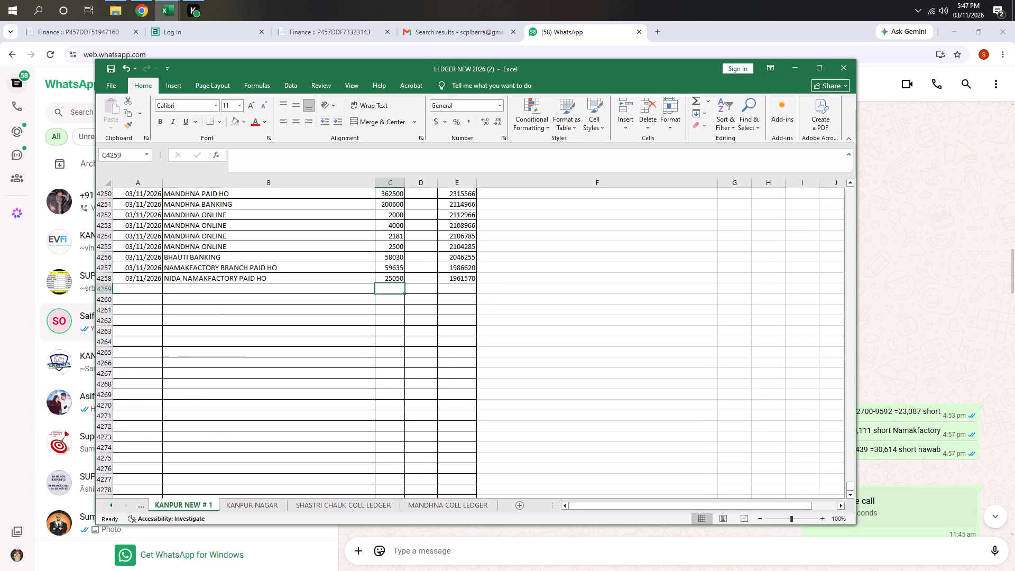
pyautogui.click(408, 349)
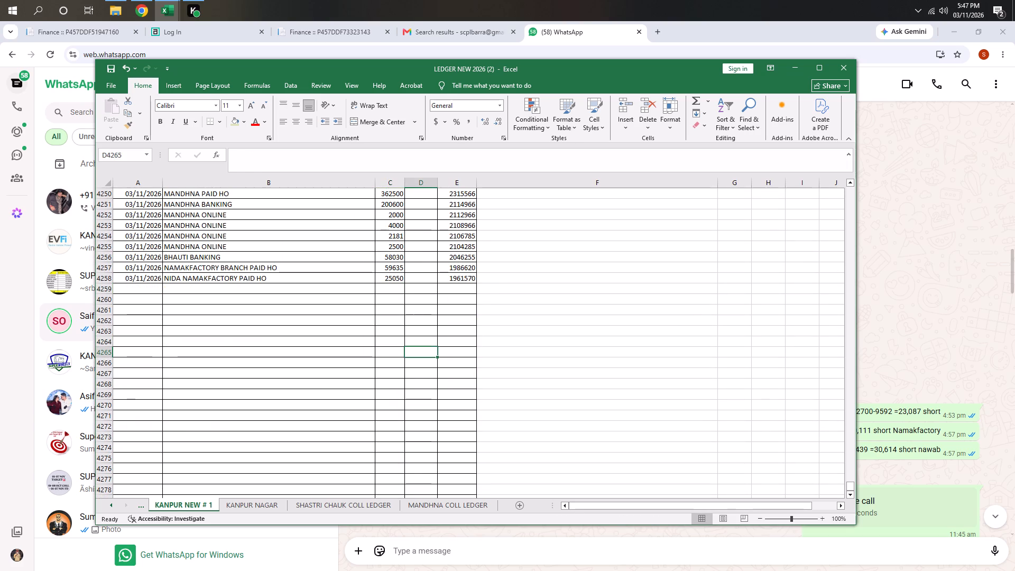
pyautogui.scroll(3, 408, 349)
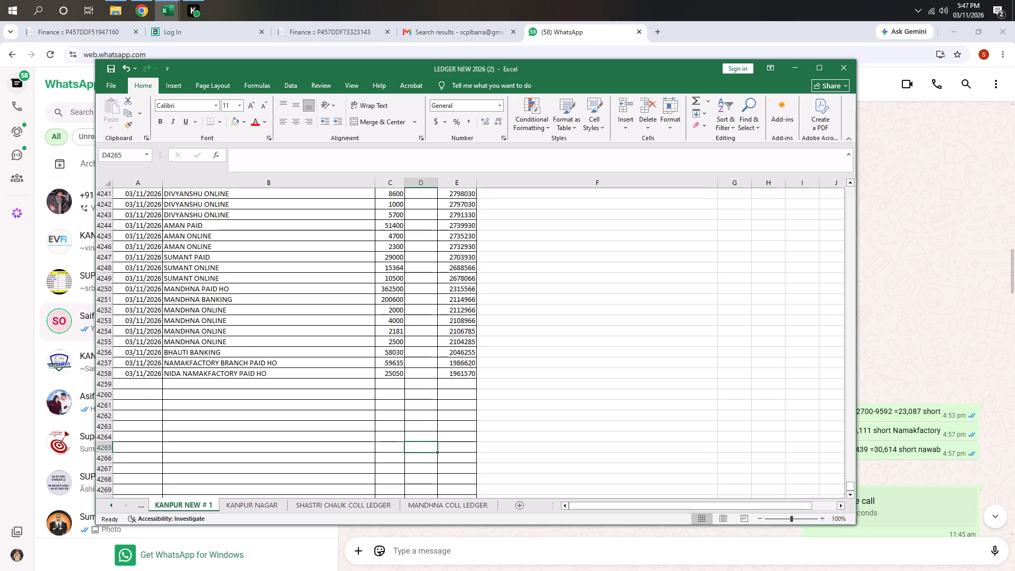
pyautogui.scroll(-2, 450, 381)
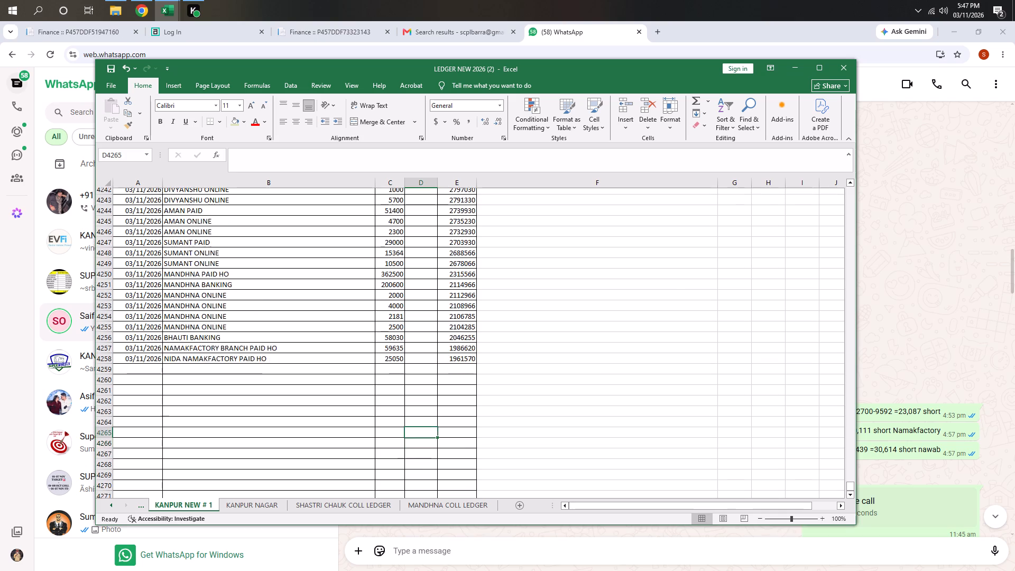
pyautogui.scroll(4, 450, 381)
pyautogui.scroll(2, 393, 384)
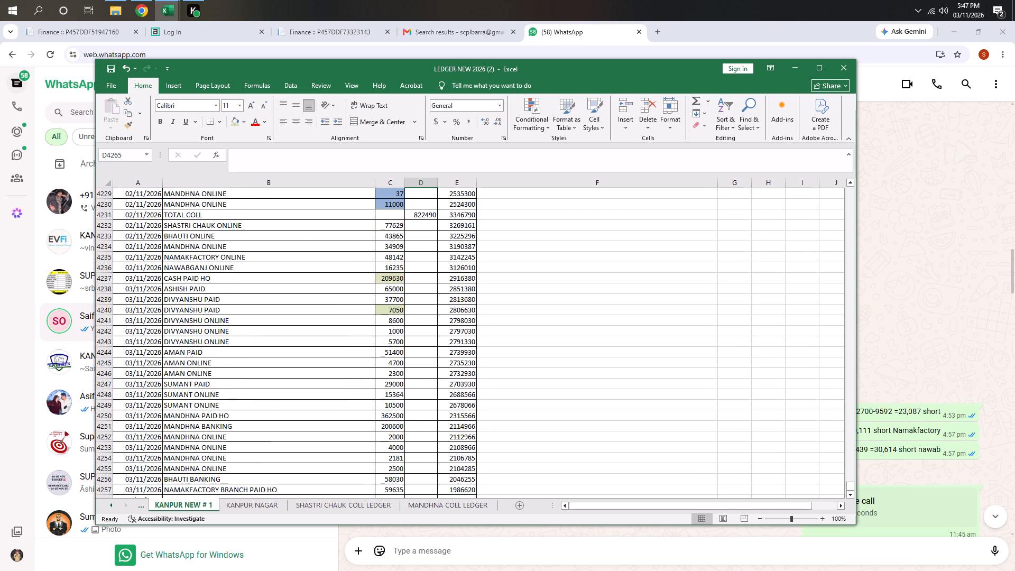
pyautogui.scroll(-4, 393, 384)
pyautogui.scroll(2, 411, 394)
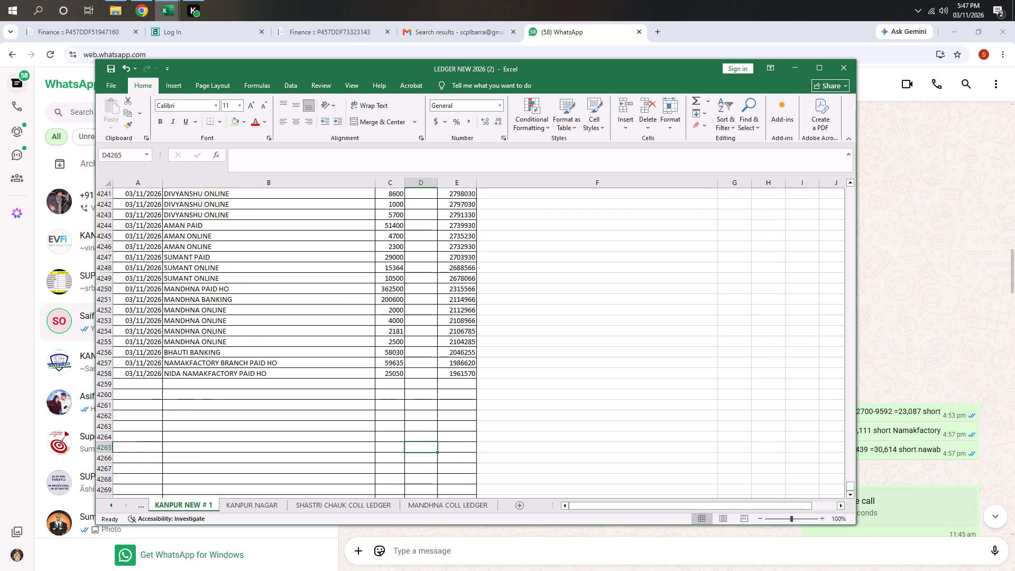
pyautogui.scroll(5, 411, 394)
pyautogui.scroll(-4, 411, 394)
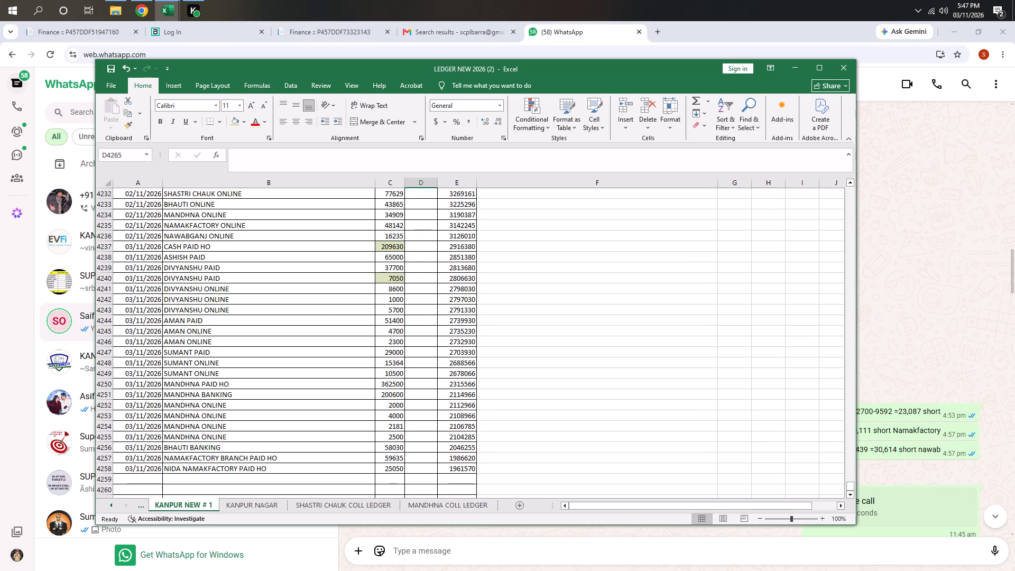
pyautogui.scroll(-3, 411, 394)
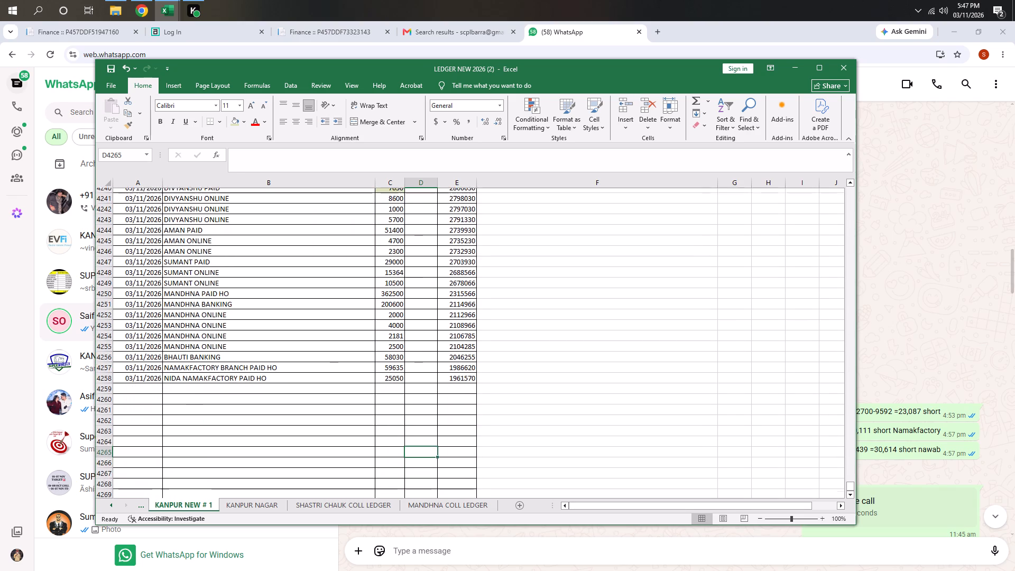
pyautogui.scroll(-1, 418, 395)
pyautogui.scroll(3, 418, 395)
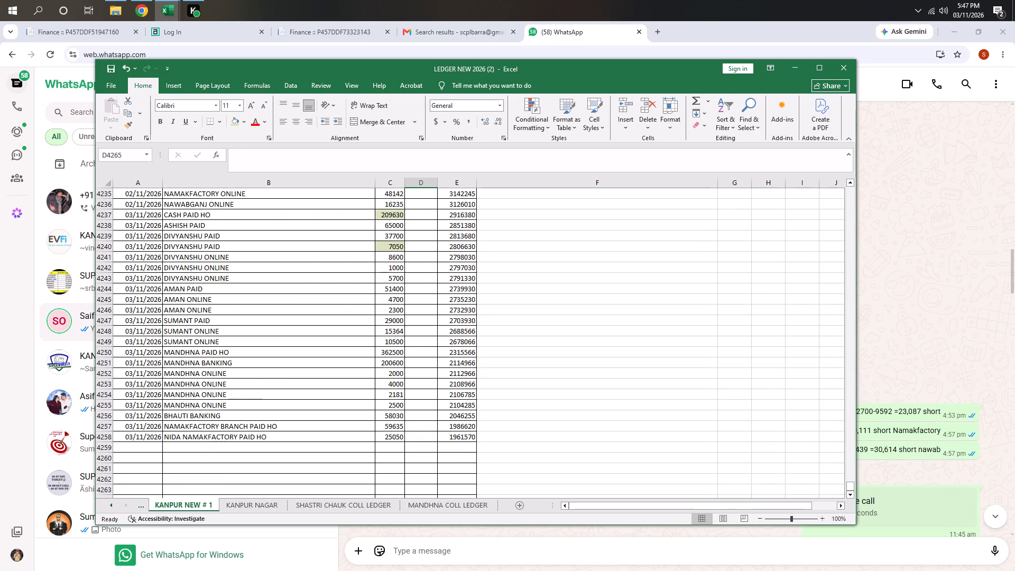
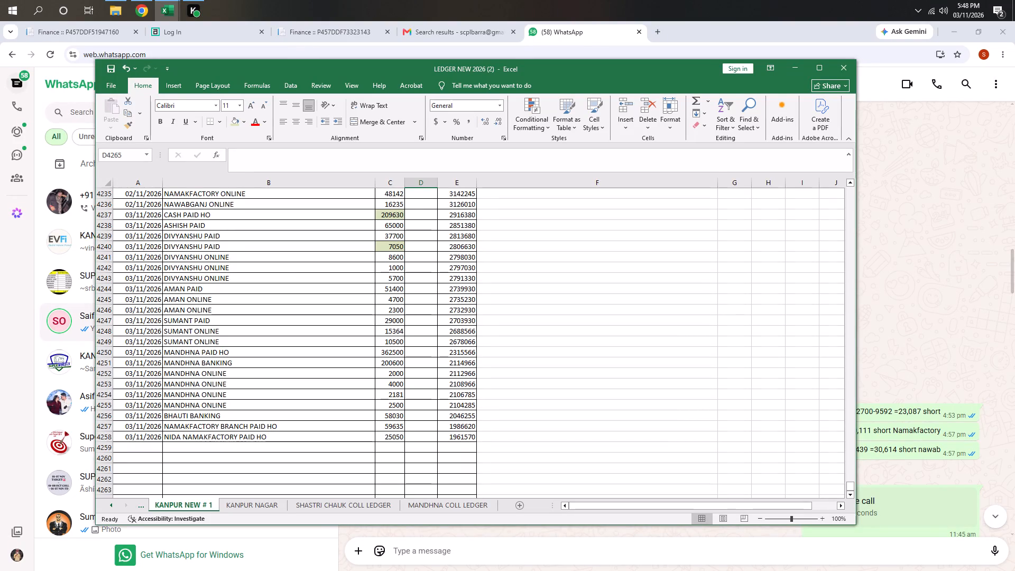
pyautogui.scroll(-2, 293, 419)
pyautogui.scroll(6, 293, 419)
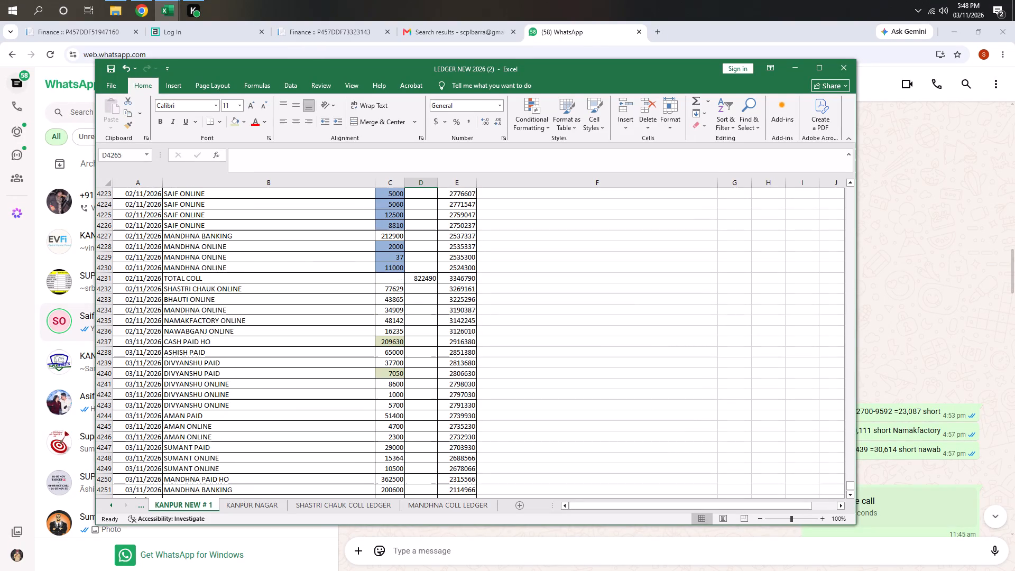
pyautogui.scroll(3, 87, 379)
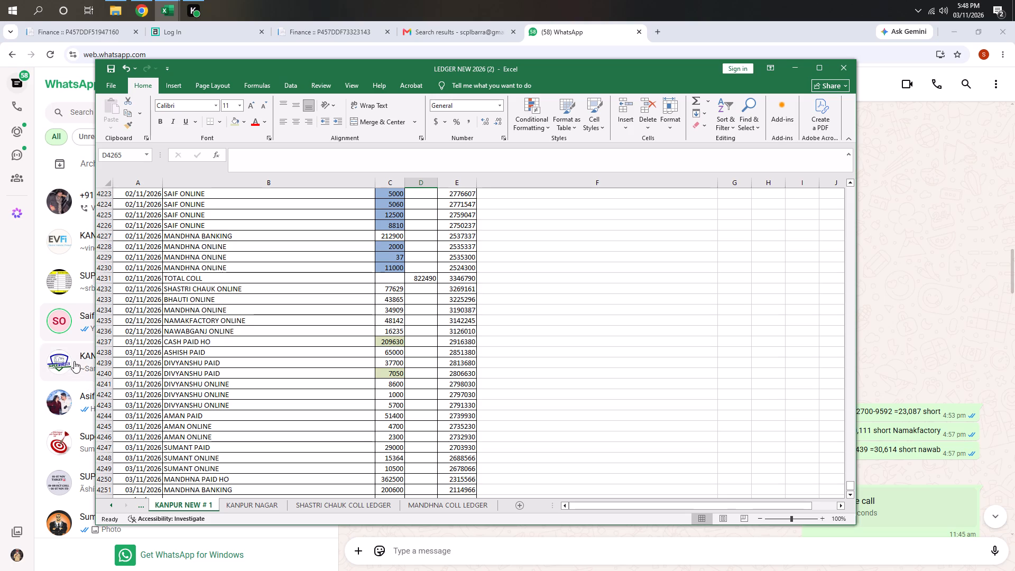
# Save the LEDGER NEW 2026 (2) workbook while at the end of the 03/11/2026 entries in KANPUR NEW # 1.
pyautogui.scroll(-3, 243, 349)
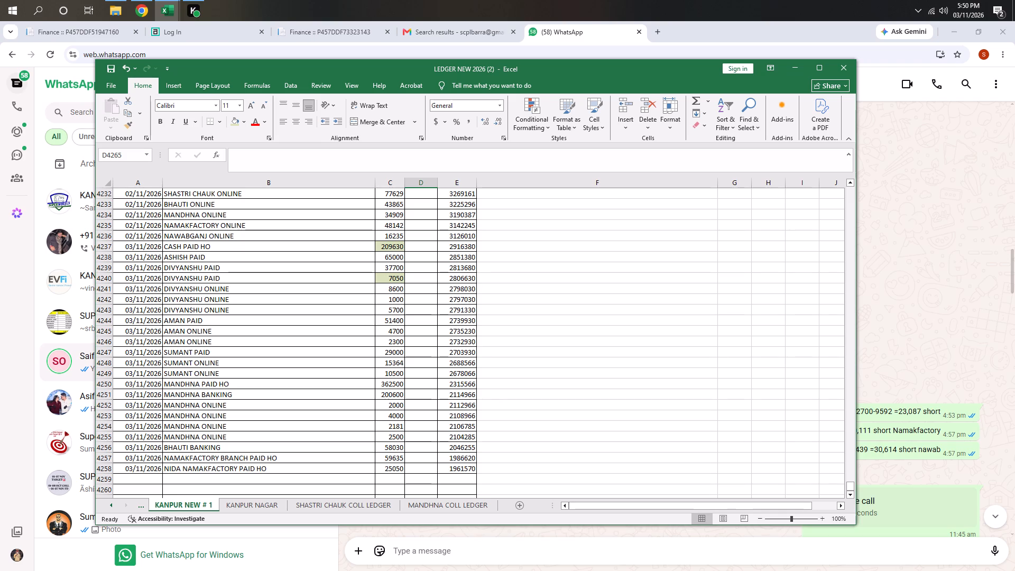
pyautogui.scroll(-1, 334, 394)
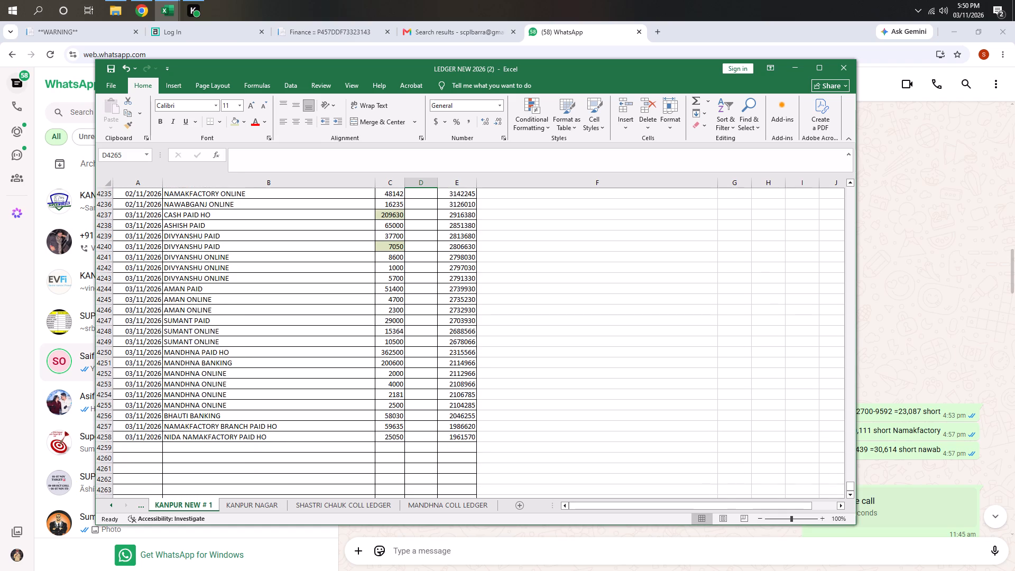
pyautogui.hotkey('ctrl', 's')
pyautogui.scroll(-1, 334, 394)
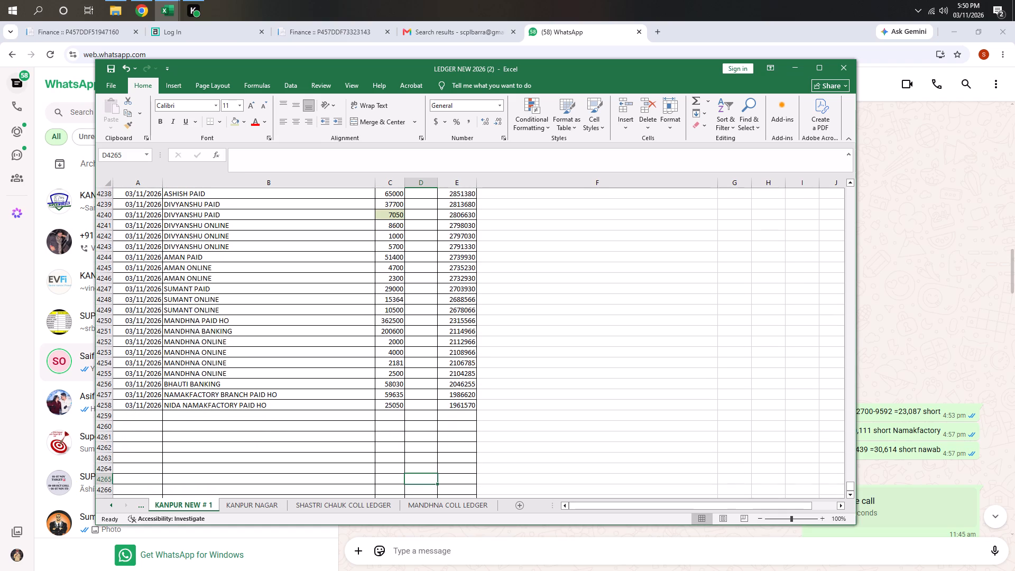
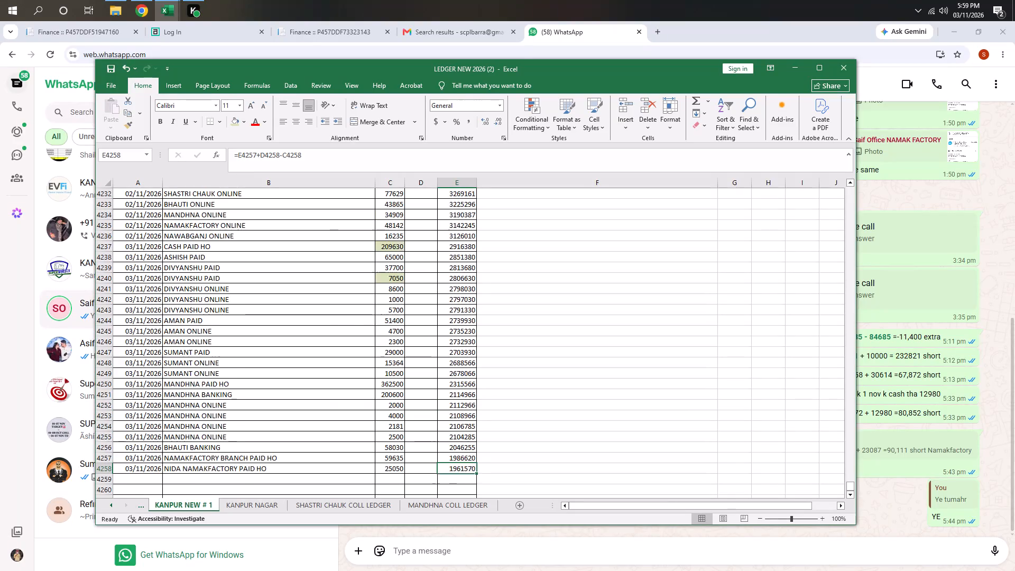
# Review the paid, banking and online entries dated 02/11/2026 in the KANPUR NEW # 1 ledger, back to the 01/11/2026 total collection.
pyautogui.scroll(5, 342, 377)
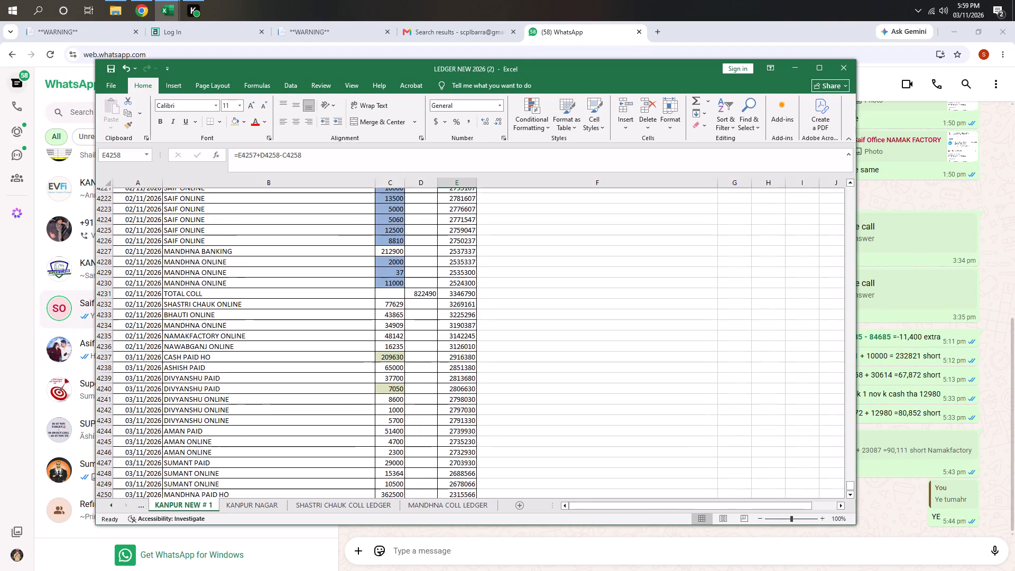
pyautogui.click(396, 355)
pyautogui.scroll(3, 396, 355)
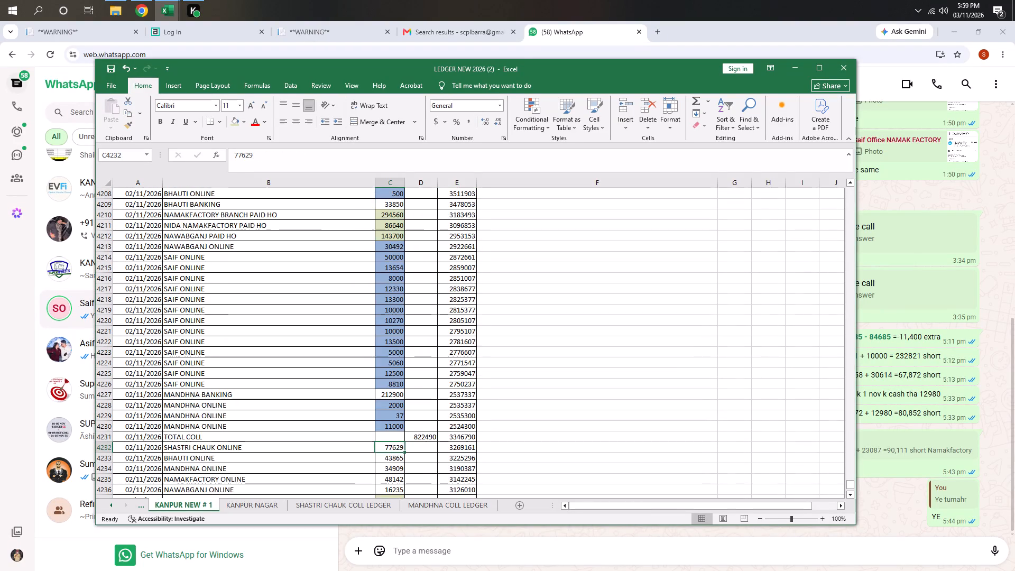
pyautogui.scroll(8, 396, 355)
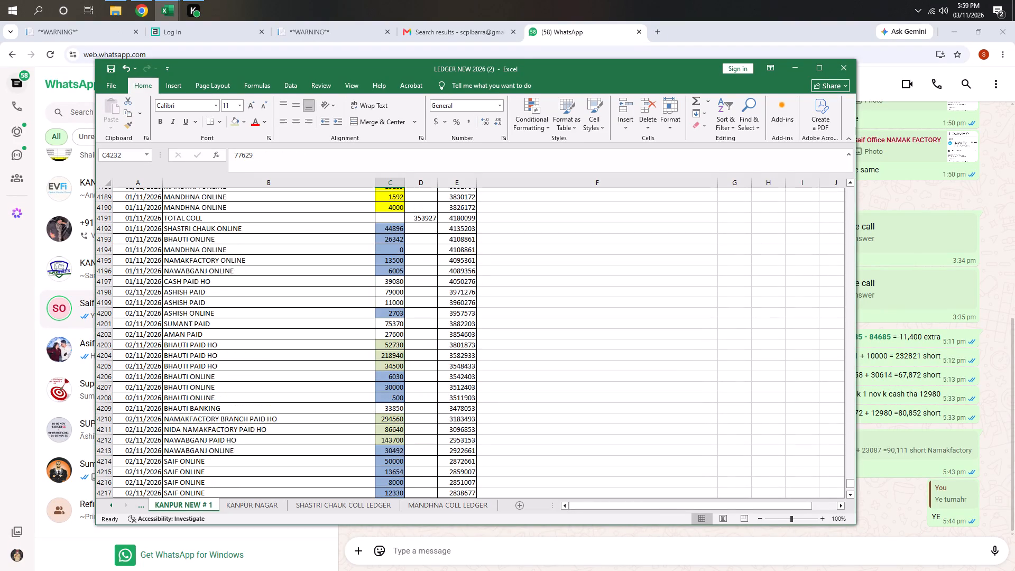
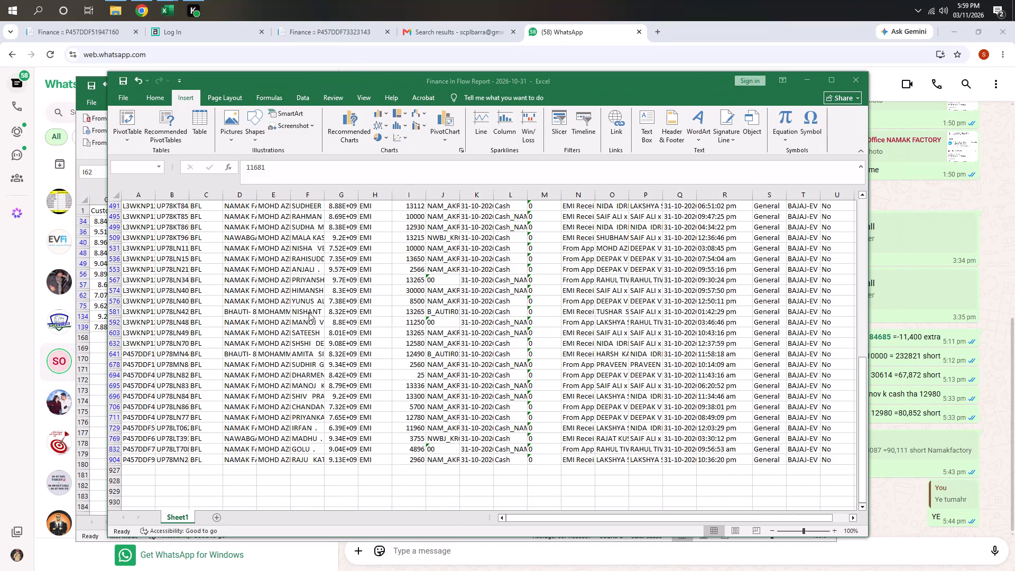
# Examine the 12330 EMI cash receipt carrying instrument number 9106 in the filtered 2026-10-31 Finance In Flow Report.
pyautogui.scroll(3, 532, 333)
pyautogui.scroll(10, 521, 277)
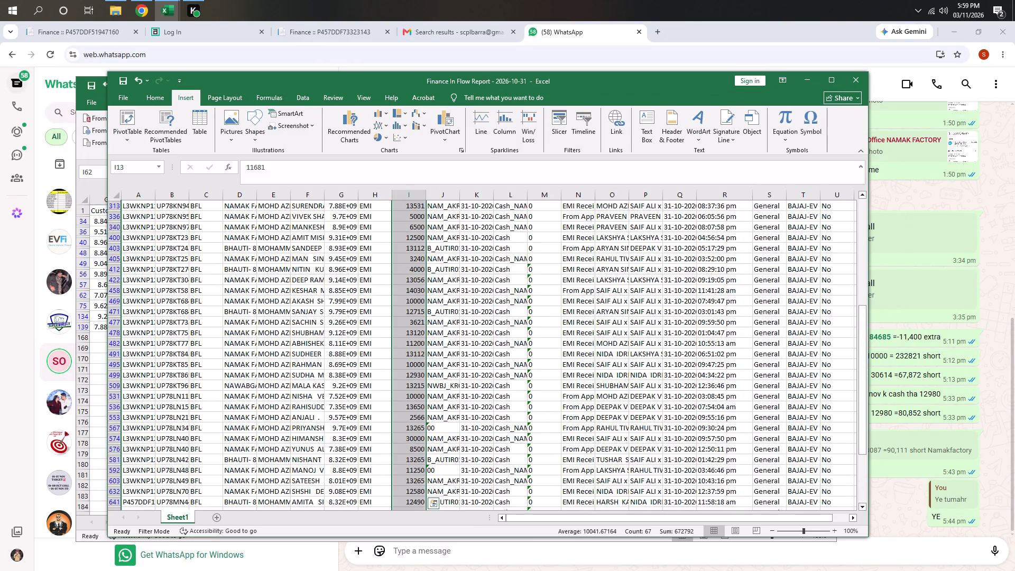
pyautogui.scroll(20, 523, 265)
pyautogui.scroll(11, 523, 265)
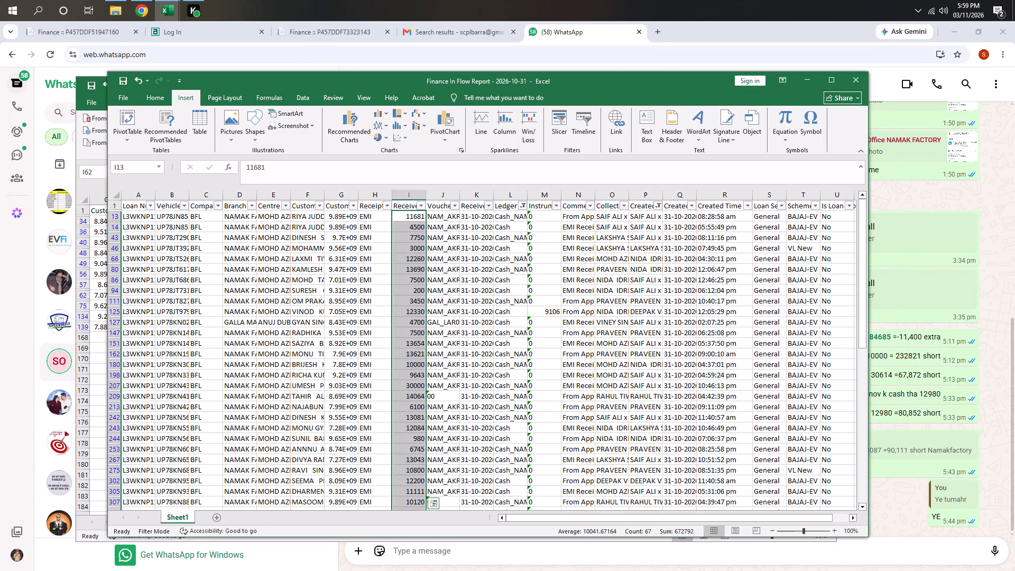
pyautogui.click(519, 312)
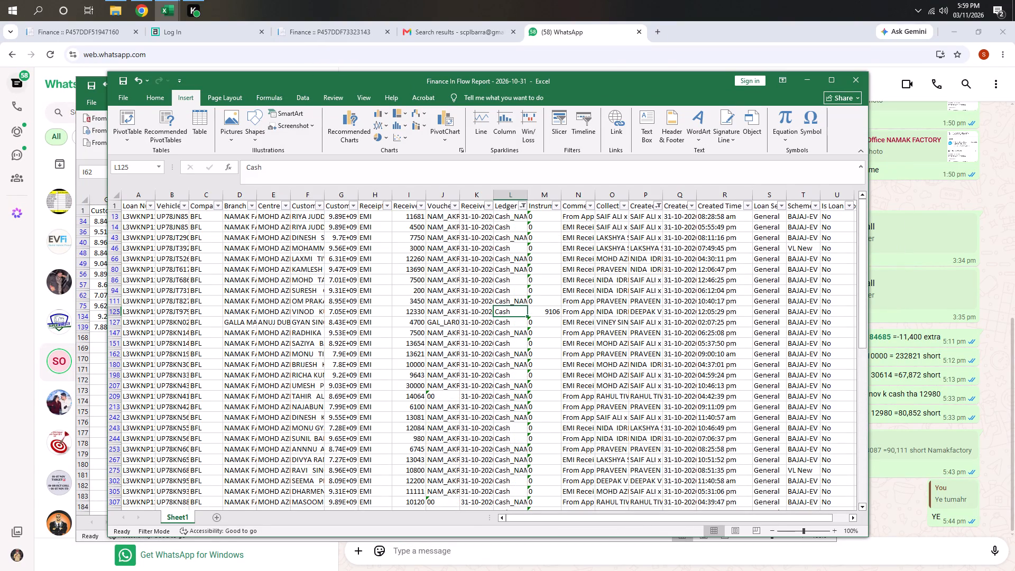
pyautogui.moveTo(551, 312); pyautogui.dragTo(411, 316)
pyautogui.click(411, 314)
pyautogui.hotkey('shift', 'space')
pyautogui.click(427, 312)
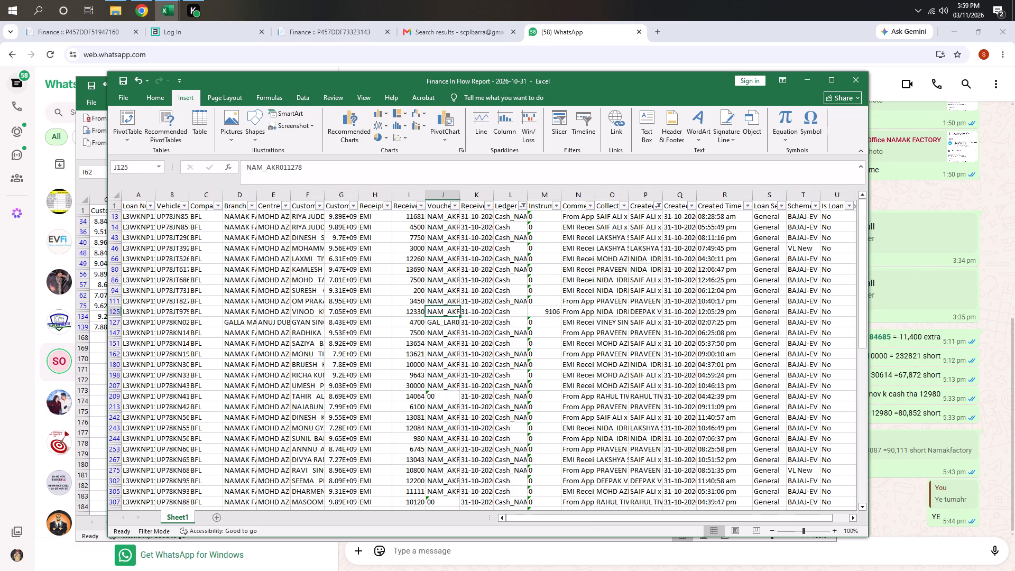
pyautogui.moveTo(547, 310); pyautogui.dragTo(382, 310)
# Check the 12330 SAIF ONLINE entry dated 02/11/2026 in the KANPUR NEW # 1 ledger, and return to the 2026-10-31 report.
pyautogui.hotkey('alt', 'Tab')
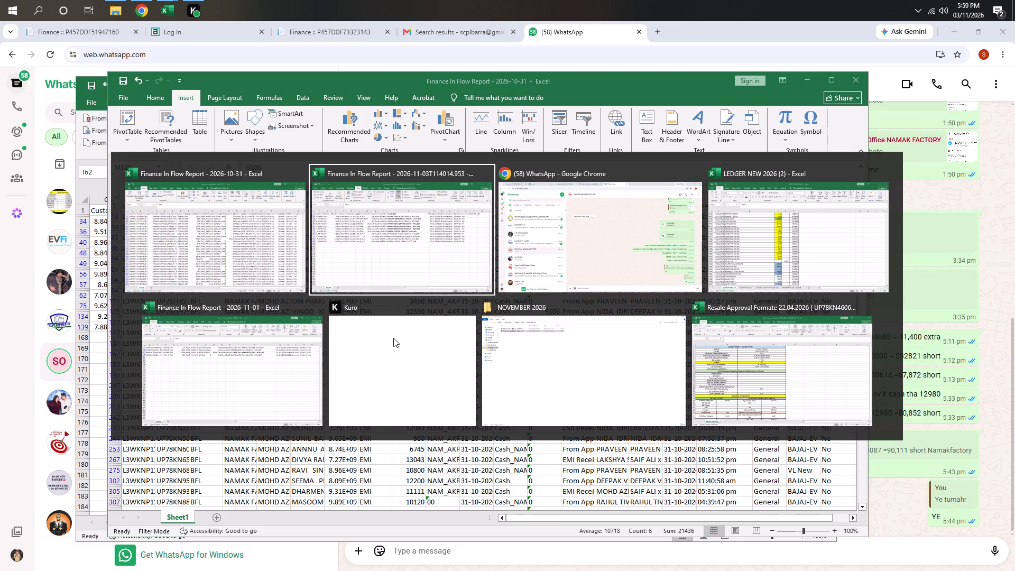
pyautogui.hotkey('alt', 'Tab')
pyautogui.hotkey('alt', 'Tab')
pyautogui.scroll(-10, 392, 351)
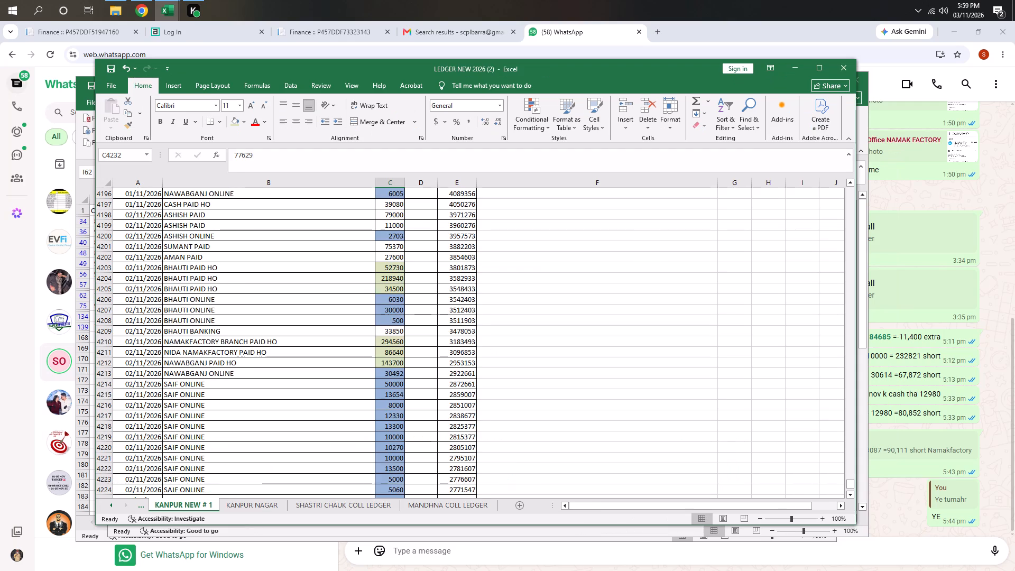
pyautogui.scroll(-1, 368, 359)
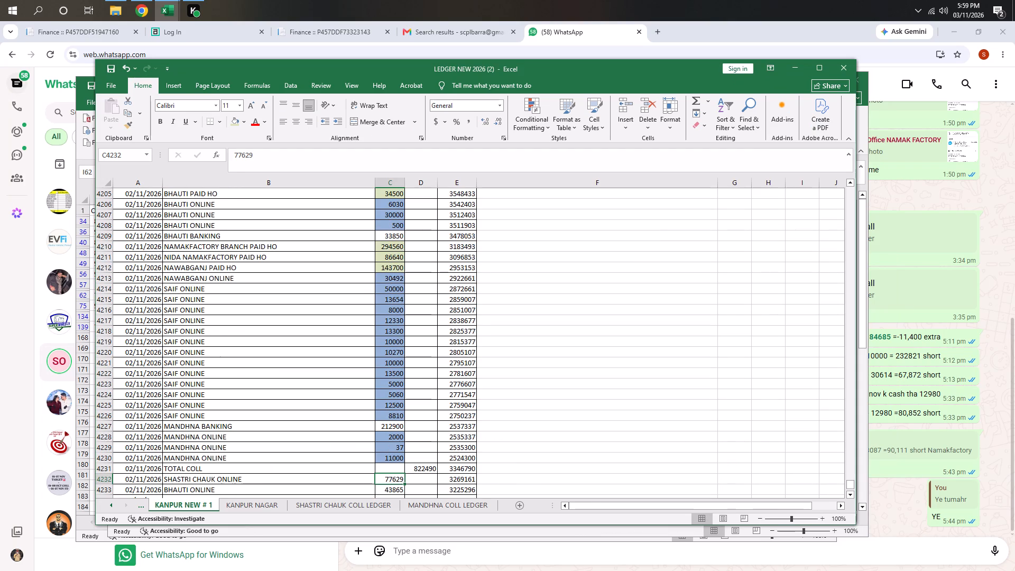
pyautogui.click(392, 325)
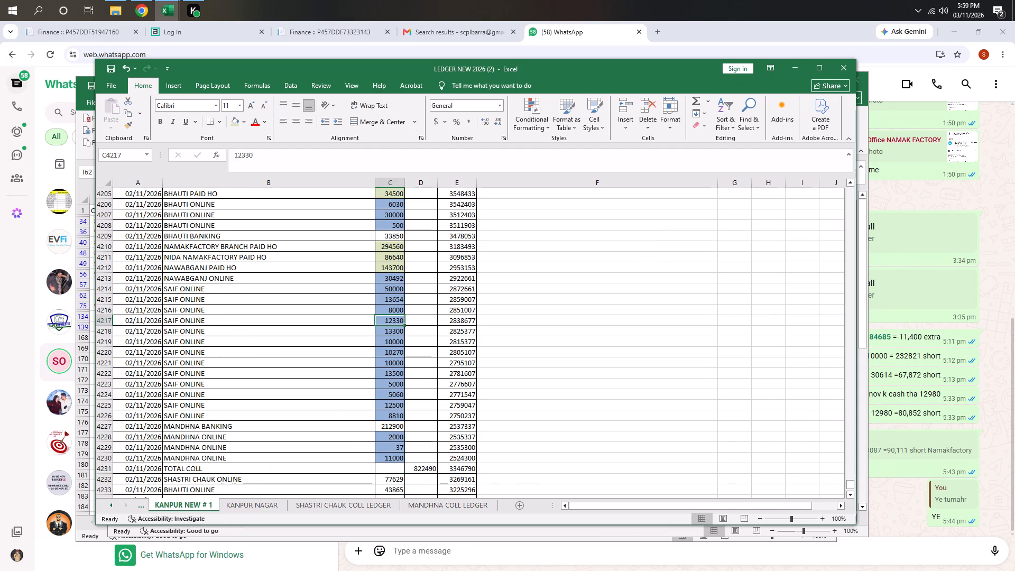
pyautogui.scroll(-2, 371, 384)
pyautogui.scroll(4, 371, 384)
pyautogui.hotkey('alt', 'Tab')
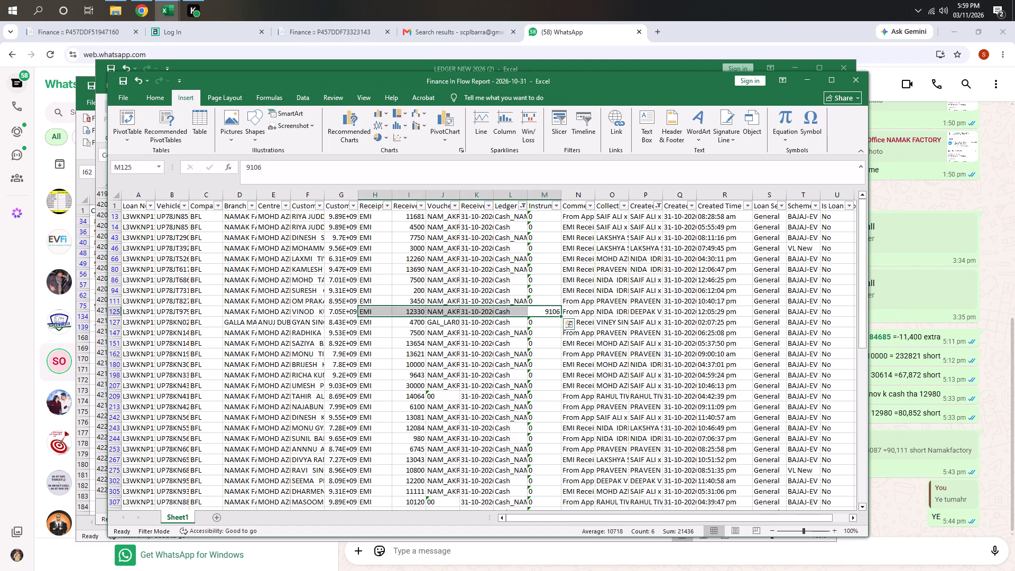
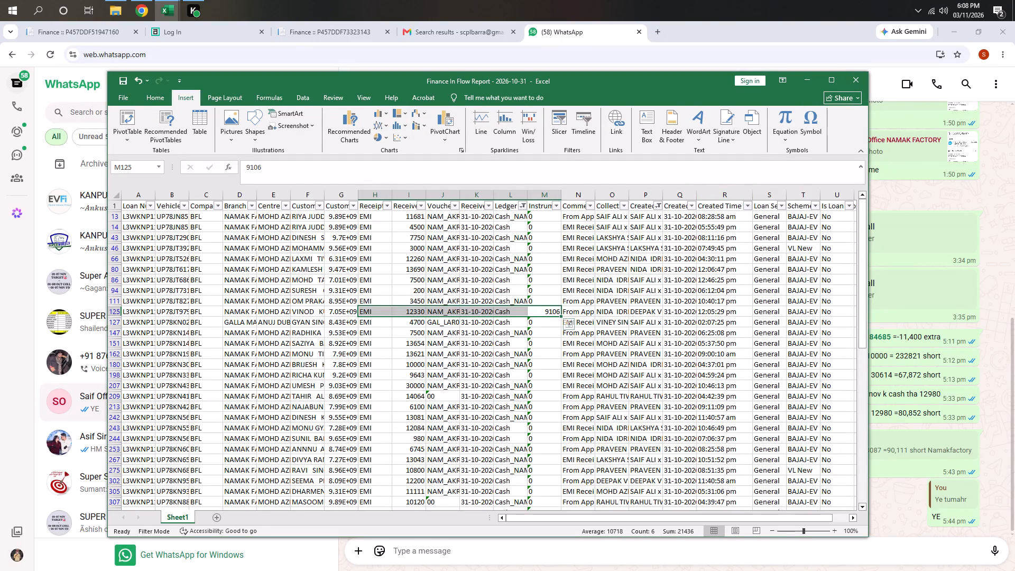
# Extend the Ledger Name filter to include HDFC BANK and ICICI BANK alongside the two cash ledgers.
pyautogui.click(657, 203)
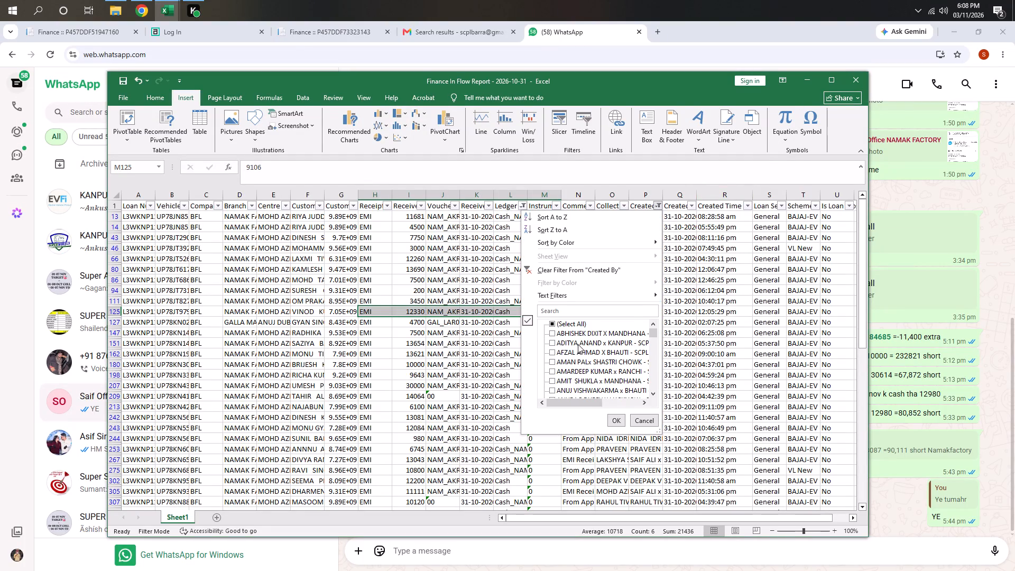
pyautogui.scroll(-1, 578, 344)
pyautogui.click(390, 317)
pyautogui.click(521, 208)
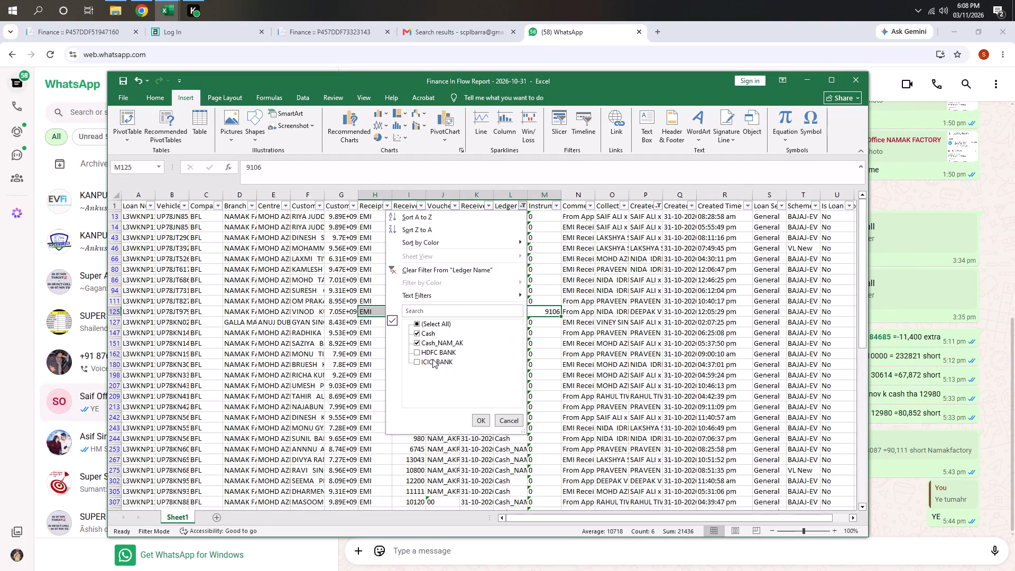
pyautogui.click(436, 365)
pyautogui.click(436, 354)
pyautogui.click(437, 357)
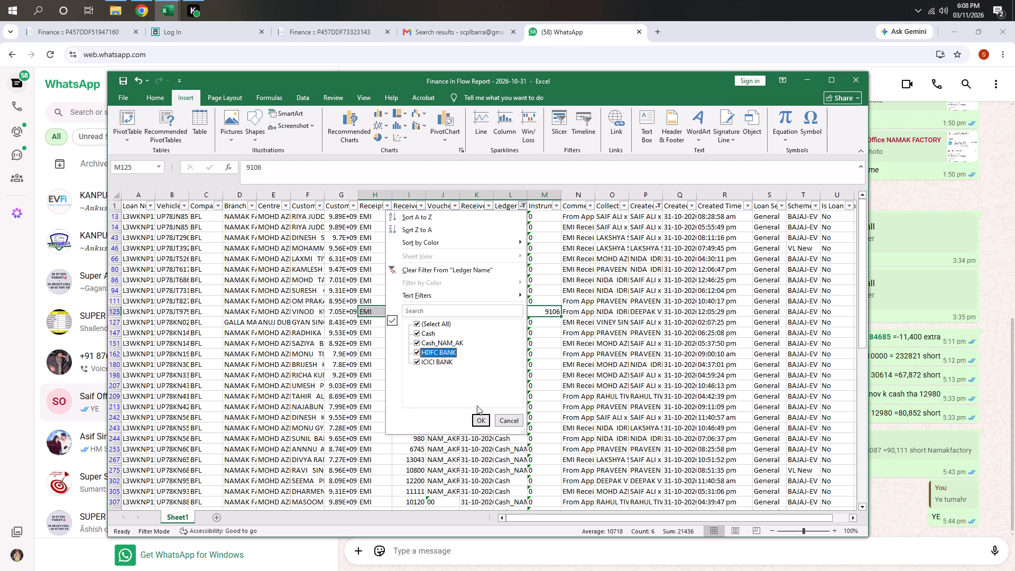
pyautogui.click(480, 419)
# Deselect all staff entries in the Created By filter of the 2026-10-31 report.
pyautogui.click(643, 260)
pyautogui.click(656, 203)
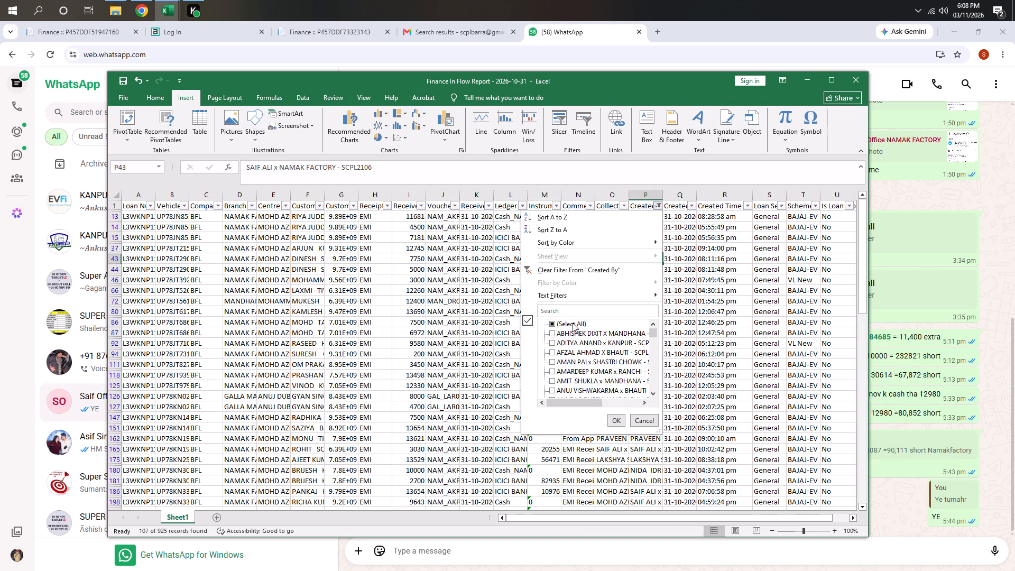
pyautogui.tripleClick(573, 323)
# Find Rajat's Kanpur entry in the Created By filter list and select only that entry.
pyautogui.scroll(-1, 589, 356)
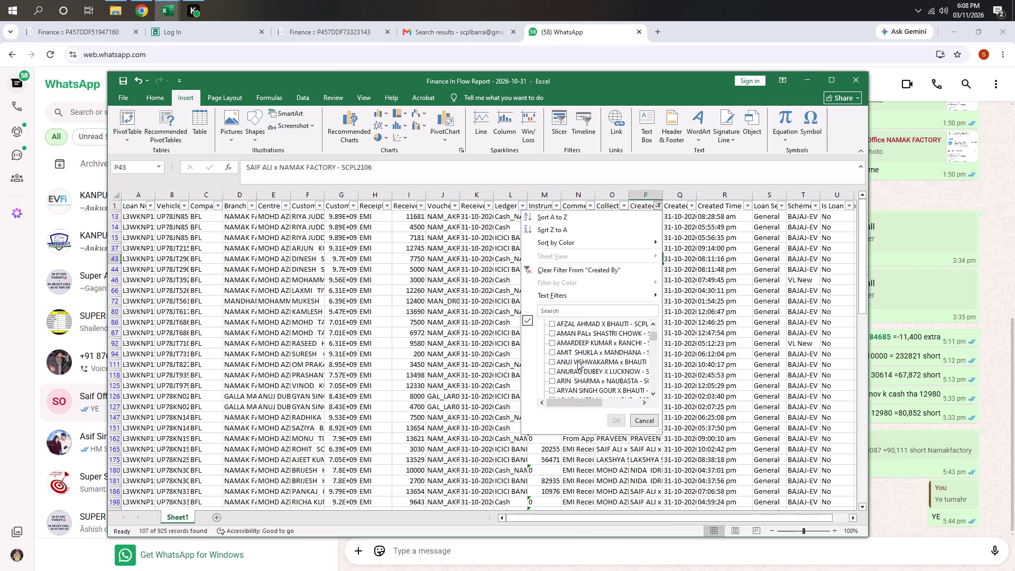
pyautogui.scroll(-2, 577, 362)
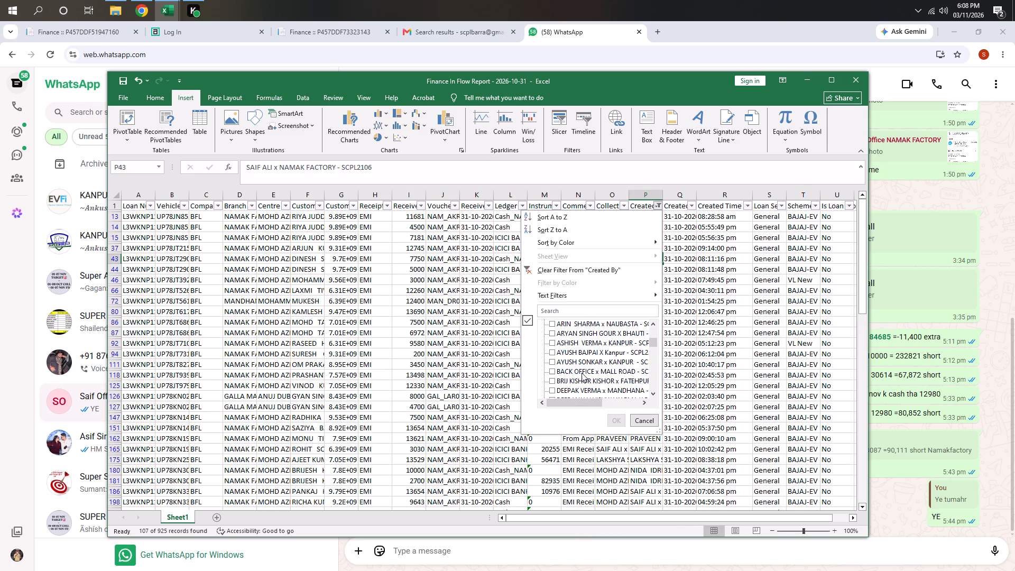
pyautogui.click(585, 379)
pyautogui.press('space')
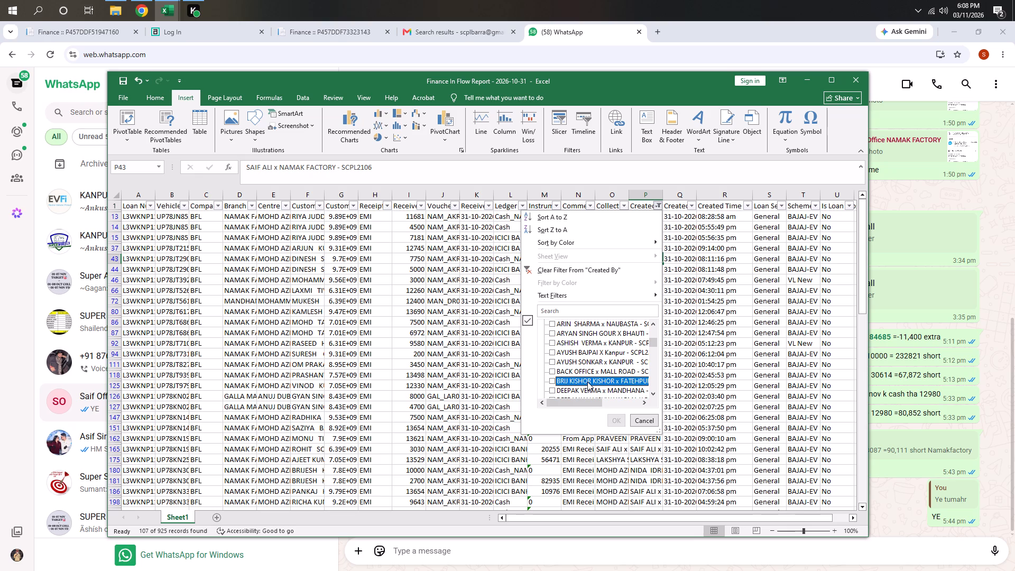
pyautogui.press('Down')
pyautogui.press('Down')
pyautogui.press('Down')
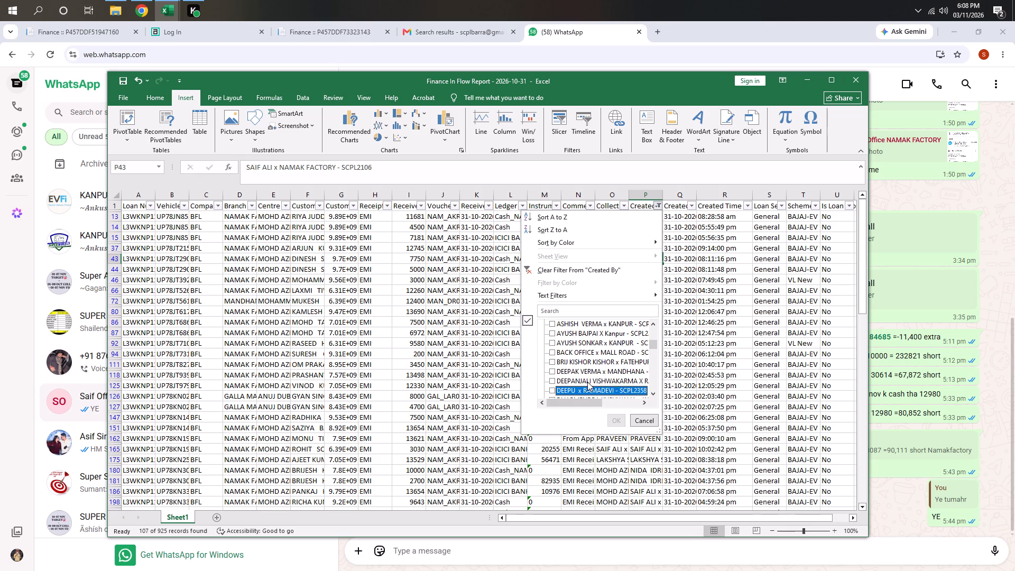
pyautogui.press('Up')
pyautogui.press('Up')
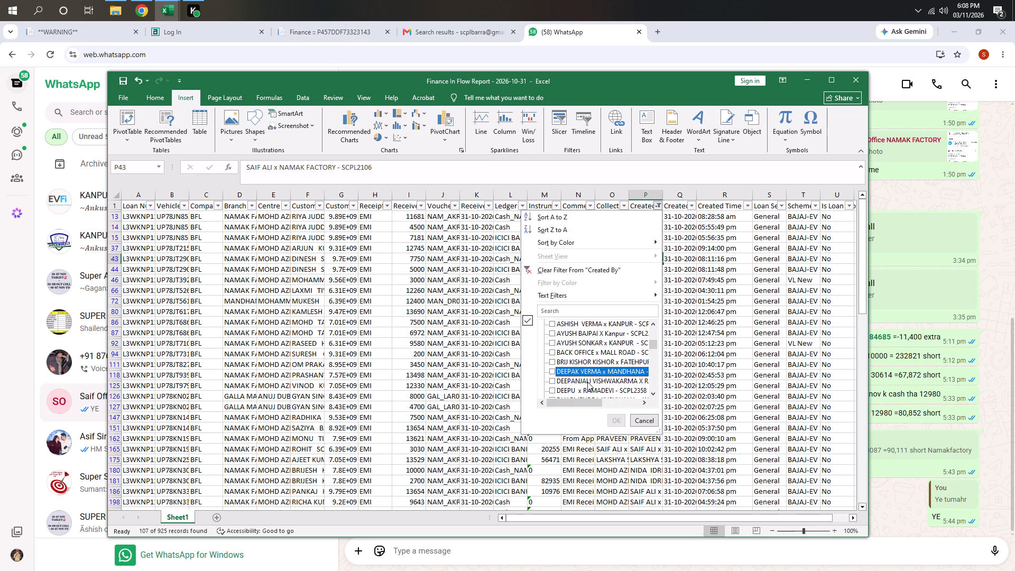
pyautogui.press('Down')
pyautogui.press('Down')
pyautogui.press('Down')
pyautogui.press('Down')
pyautogui.press('Down')
pyautogui.press('Down')
pyautogui.press('Down')
pyautogui.press('Down')
pyautogui.press('Down')
pyautogui.press('Down')
pyautogui.press('Down')
pyautogui.press('Down')
pyautogui.press('Down')
pyautogui.press('Down')
pyautogui.press('Down')
pyautogui.press('Down')
pyautogui.press('Down')
pyautogui.press('Down')
pyautogui.press('Down')
pyautogui.press('Down')
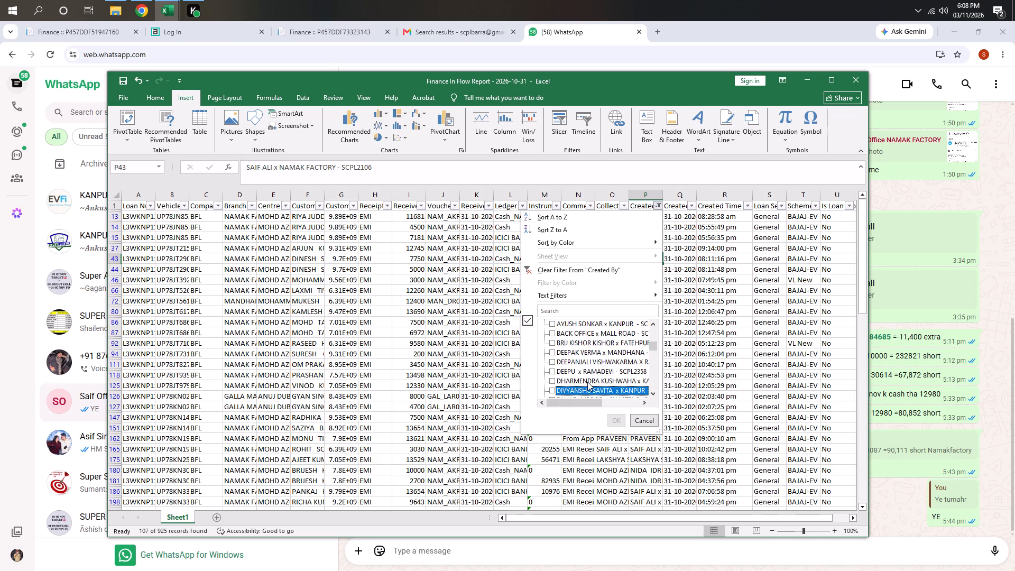
pyautogui.press('Up')
pyautogui.press('Up')
pyautogui.press('Up')
pyautogui.press('Up')
pyautogui.press('Up')
pyautogui.press('Up')
pyautogui.press('Up')
pyautogui.press('Up')
pyautogui.press('Up')
pyautogui.press('Up')
pyautogui.press('Up')
pyautogui.press('Up')
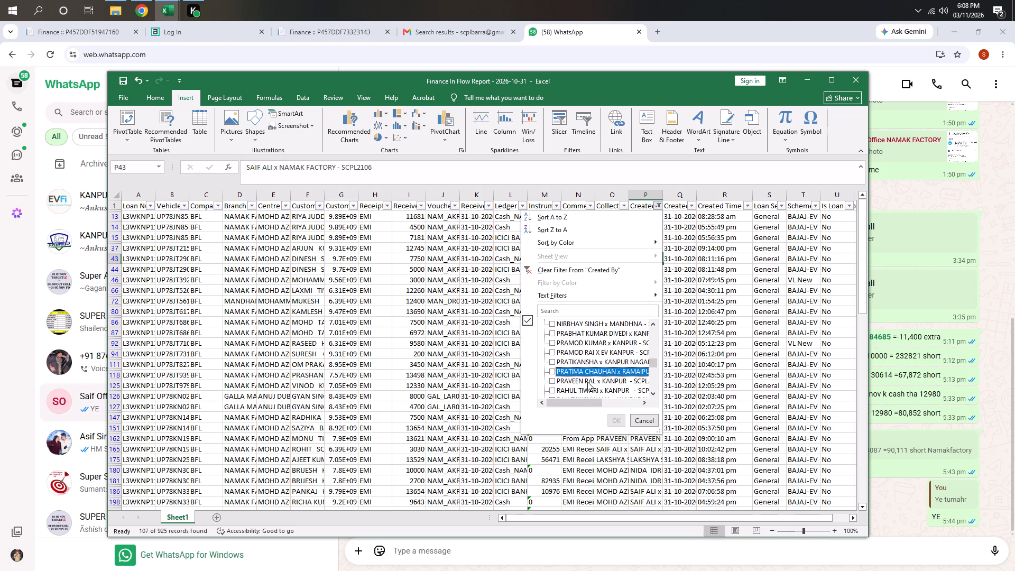
pyautogui.press('Down')
pyautogui.press('Down')
pyautogui.press('Down')
pyautogui.press('Down')
pyautogui.press('Down')
pyautogui.press('Down')
pyautogui.press('Down')
pyautogui.press('Down')
pyautogui.press('Down')
pyautogui.press('Down')
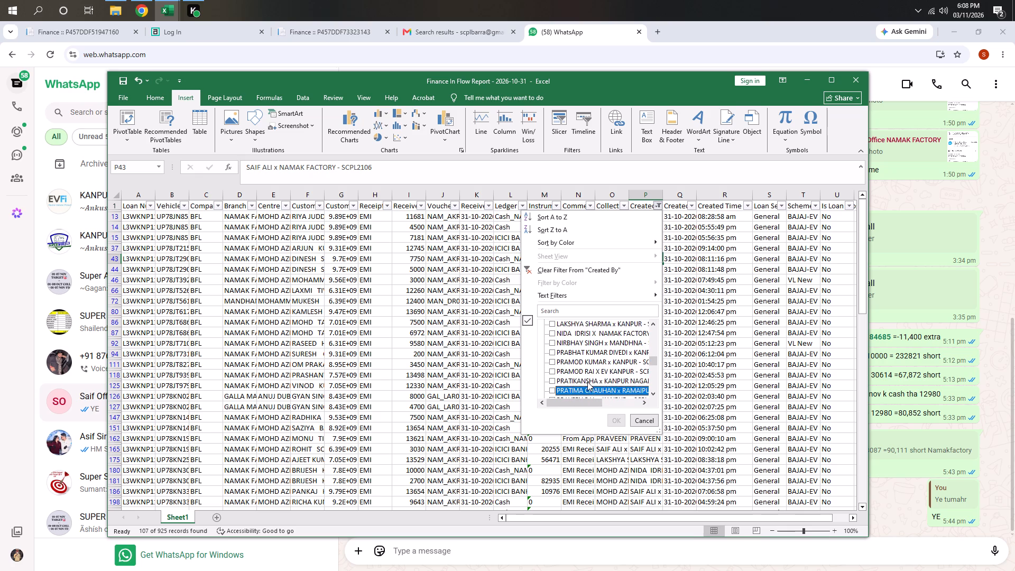
pyautogui.press('Down')
pyautogui.press('Down')
pyautogui.press('Down')
pyautogui.press('Down')
pyautogui.press('space')
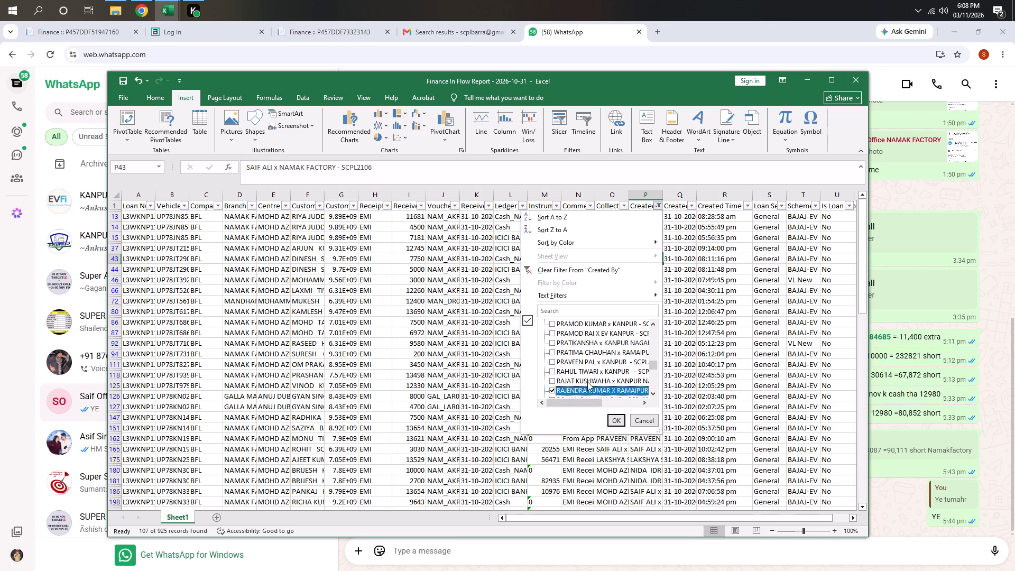
pyautogui.press('Up')
pyautogui.press('space')
pyautogui.press('Down')
pyautogui.press('space')
# Add Shubham's Namak Factory entry to the Created By filter selection.
pyautogui.press('Down')
pyautogui.press('Down')
pyautogui.press('Down')
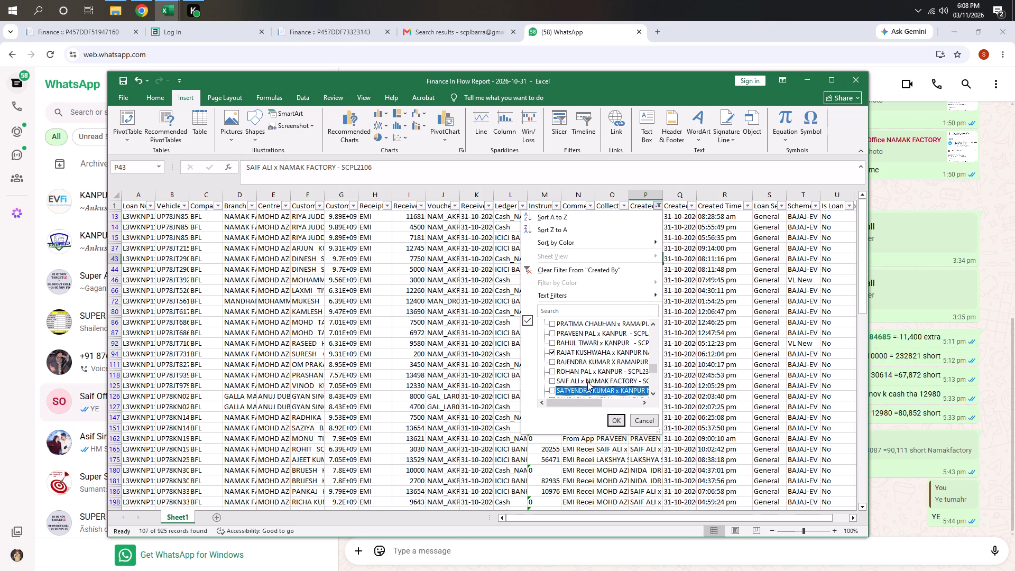
pyautogui.press('Down')
pyautogui.press('Down')
pyautogui.press('Down')
pyautogui.press('Down')
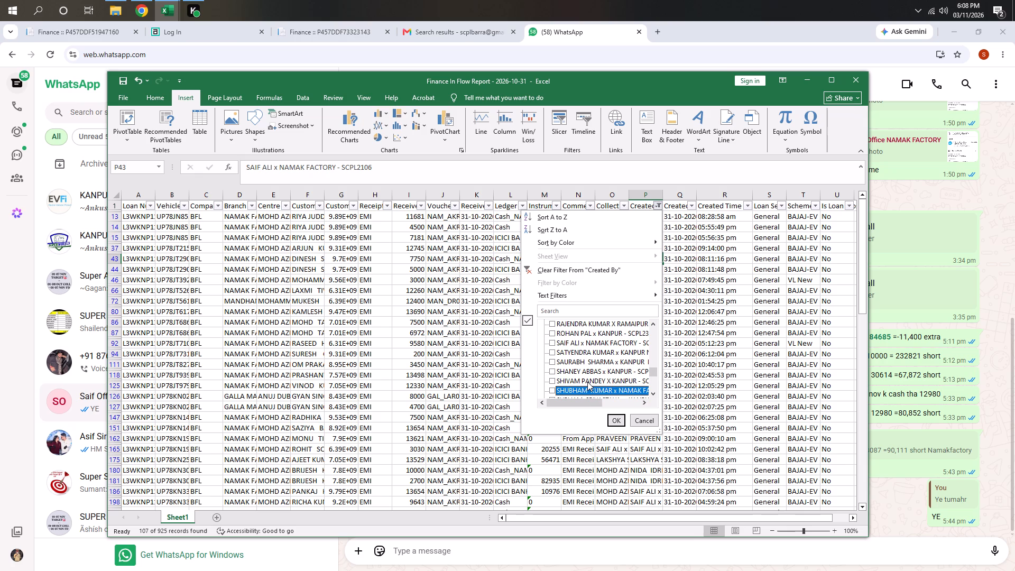
pyautogui.press('space')
pyautogui.press('Down')
pyautogui.press('Down')
pyautogui.press('Down')
pyautogui.press('Down')
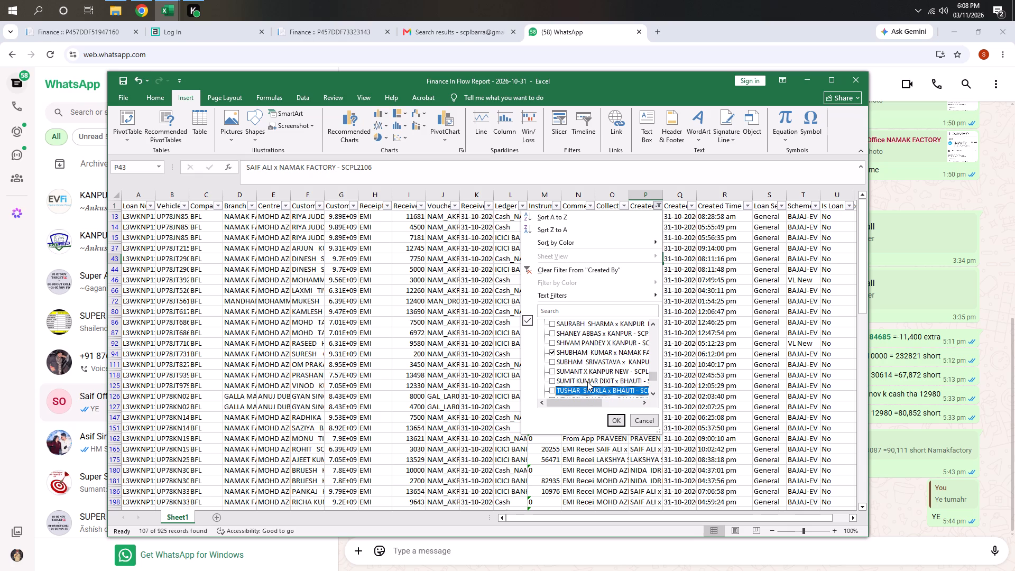
pyautogui.press('Up')
pyautogui.press('Down')
pyautogui.press('Down')
pyautogui.press('Down')
pyautogui.press('Down')
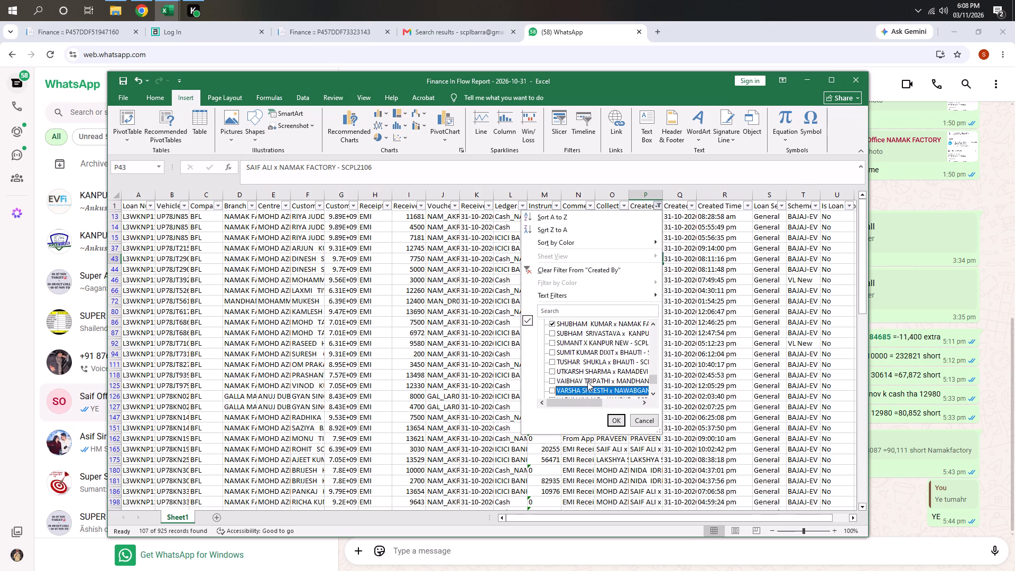
pyautogui.press('Down')
pyautogui.press('Down')
pyautogui.press('Up')
pyautogui.press('Up')
pyautogui.press('space')
pyautogui.press('Down')
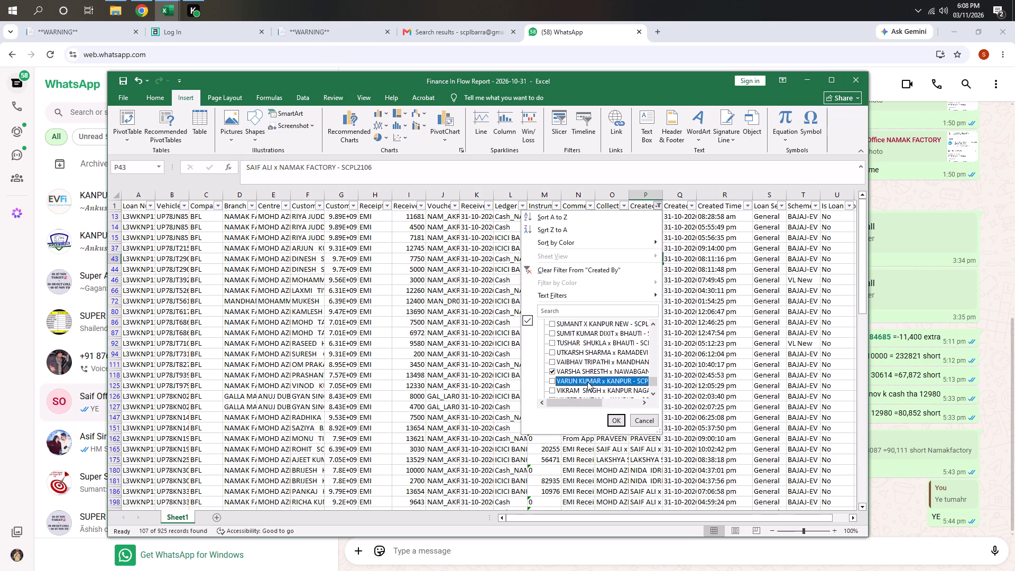
# Add Virendra's Kalpi entry to the Created By filter selection and apply the filter to the 2026-10-31 report.
pyautogui.press('Down')
pyautogui.press('Down')
pyautogui.press('Down')
pyautogui.press('Down')
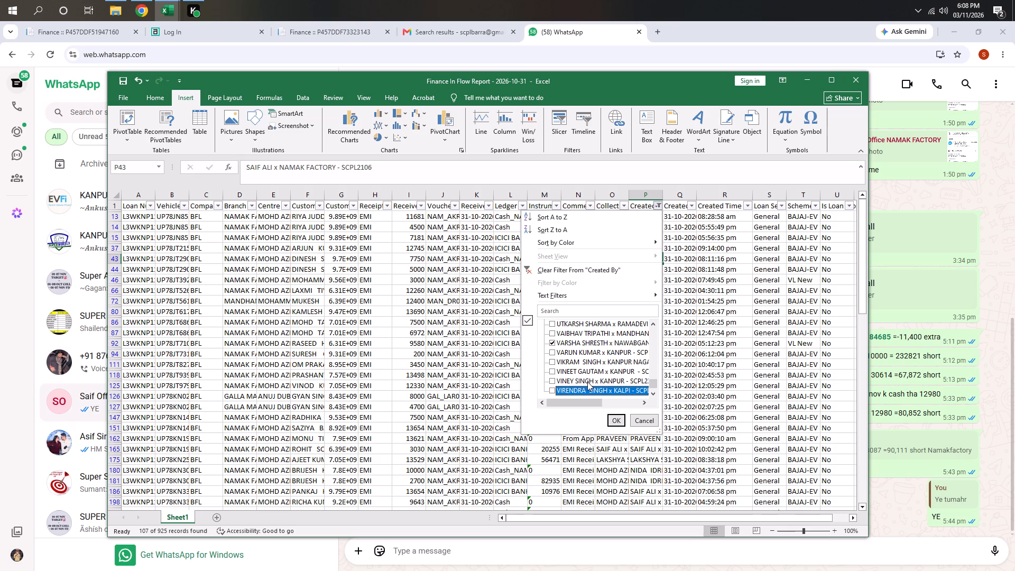
pyautogui.press('Down')
pyautogui.press('Up')
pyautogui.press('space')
pyautogui.press('Return')
# Go to the Ledger Name column heading of the filtered report.
pyautogui.press('Left')
pyautogui.press('Left')
pyautogui.press('Left')
pyautogui.press('Left')
pyautogui.press('Up')
pyautogui.press('Up')
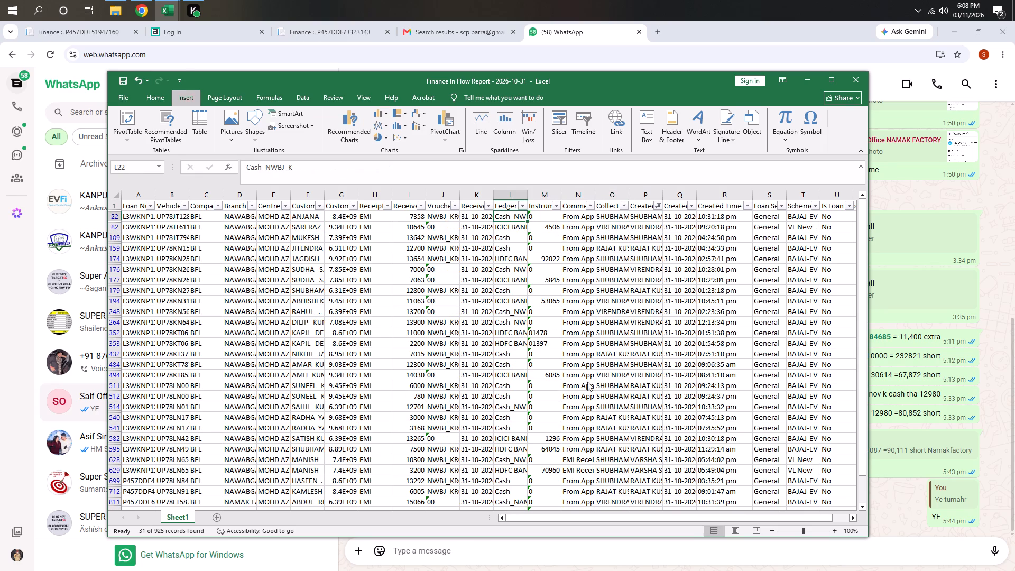
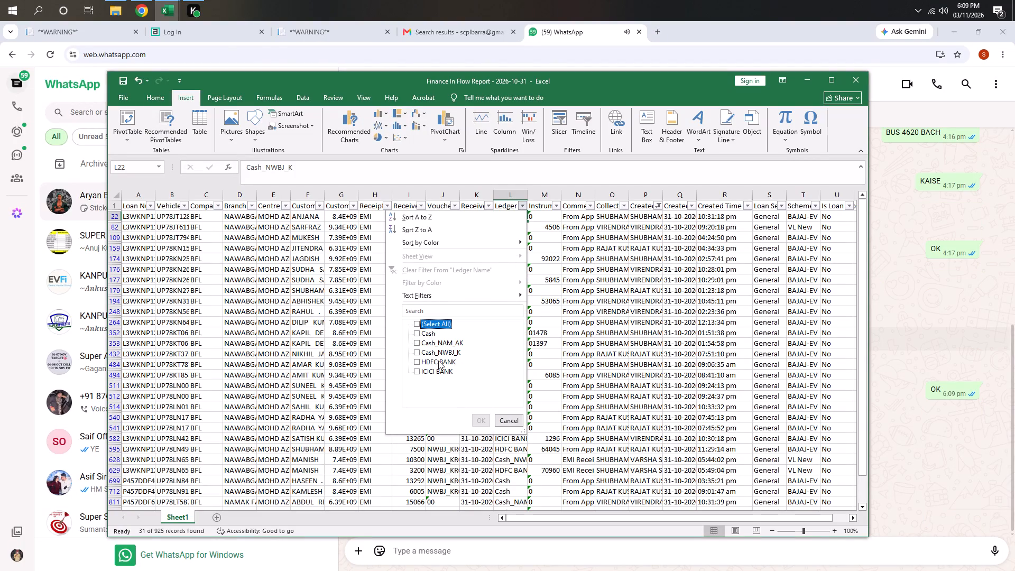
# Set the Ledger Name filter to Cash, Cash_NAM_AK and Cash_NWBJ_K, excluding HDFC BANK and ICICI BANK.
pyautogui.click(427, 330)
pyautogui.click(426, 323)
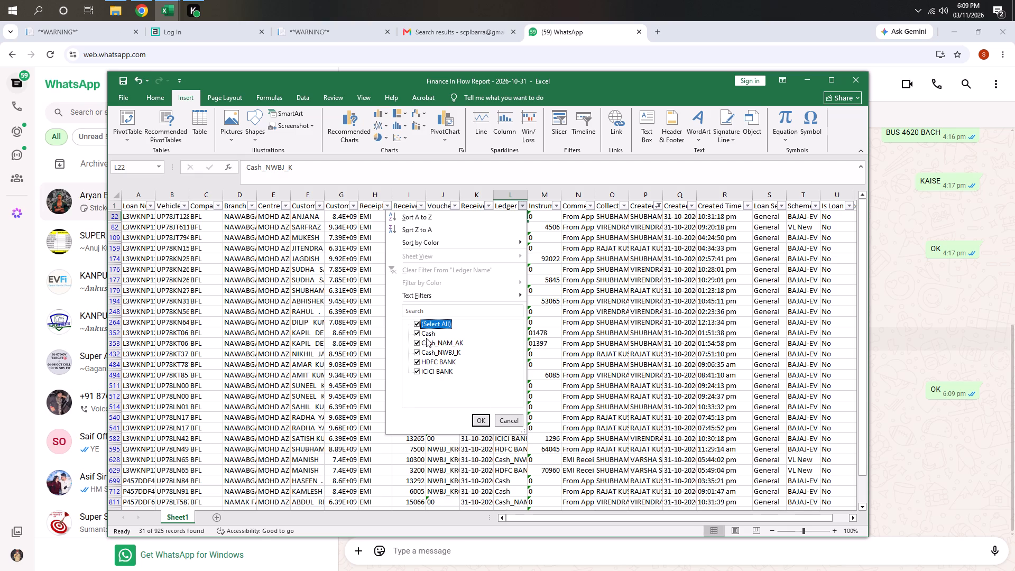
pyautogui.click(417, 363)
pyautogui.click(416, 366)
pyautogui.click(416, 366)
pyautogui.click(416, 371)
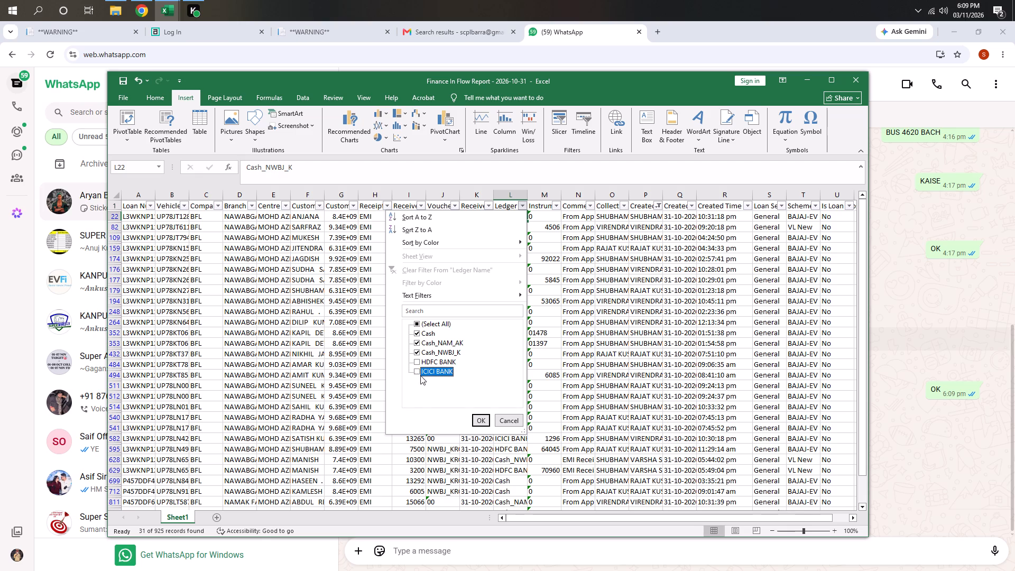
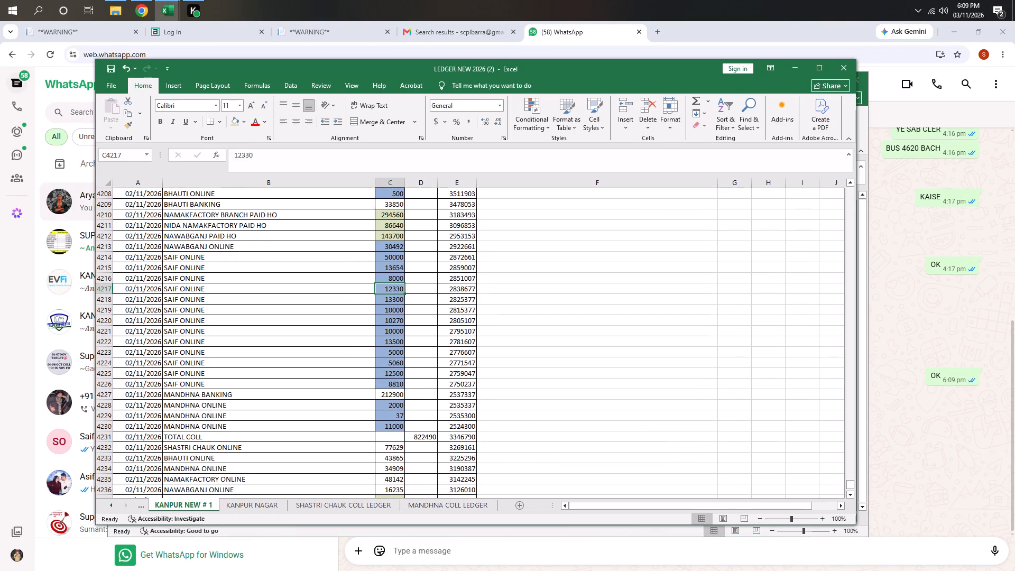
# Select the 02/11/2026 NAWABGANJ PAID HO and NAWABGANJ ONLINE amounts together in the KANPUR NEW # 1 ledger to check their sum.
pyautogui.click(383, 238)
pyautogui.moveTo(393, 237); pyautogui.dragTo(393, 249)
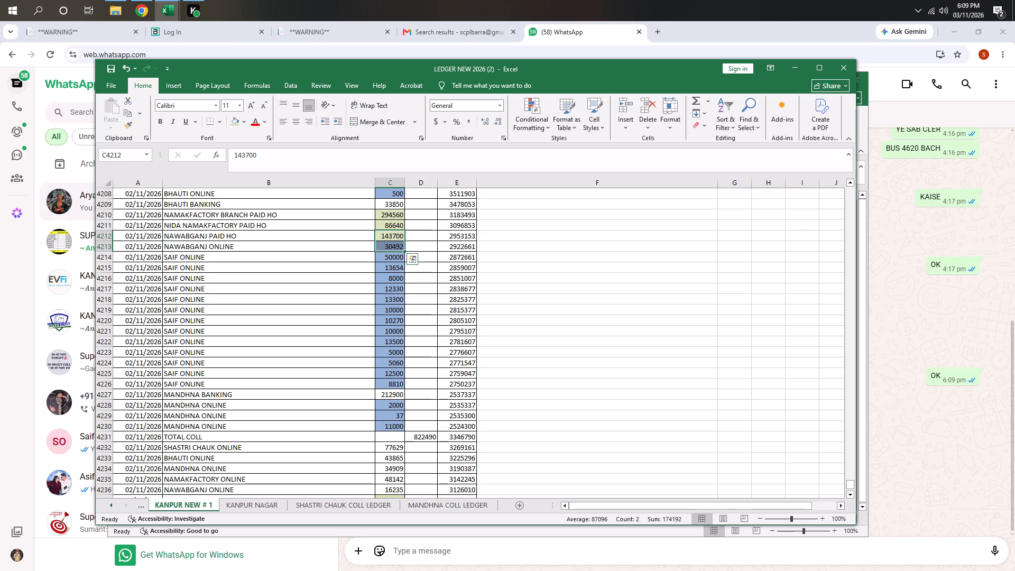
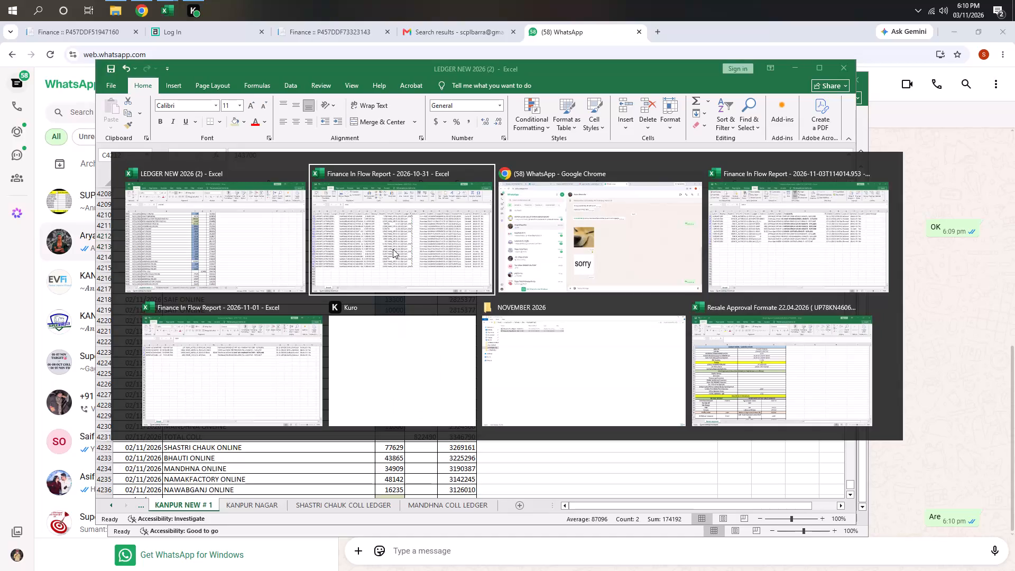
# Switch from the ledger to the Finance In Flow Report dated 2026-10-31 to examine its filtered NAWABGANJ cash receipts.
pyautogui.hotkey('alt', 'Tab')
pyautogui.hotkey('alt', 'Tab')
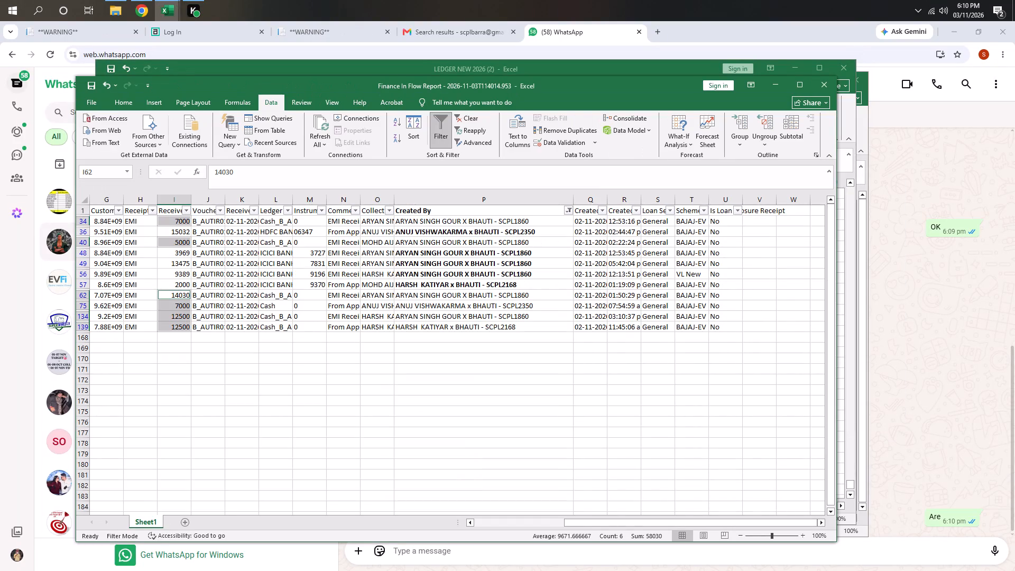
pyautogui.hotkey('alt', 'Tab')
pyautogui.hotkey('alt', 'Tab')
pyautogui.hotkey('alt', 'Tab')
pyautogui.hotkey('alt', 'Tab')
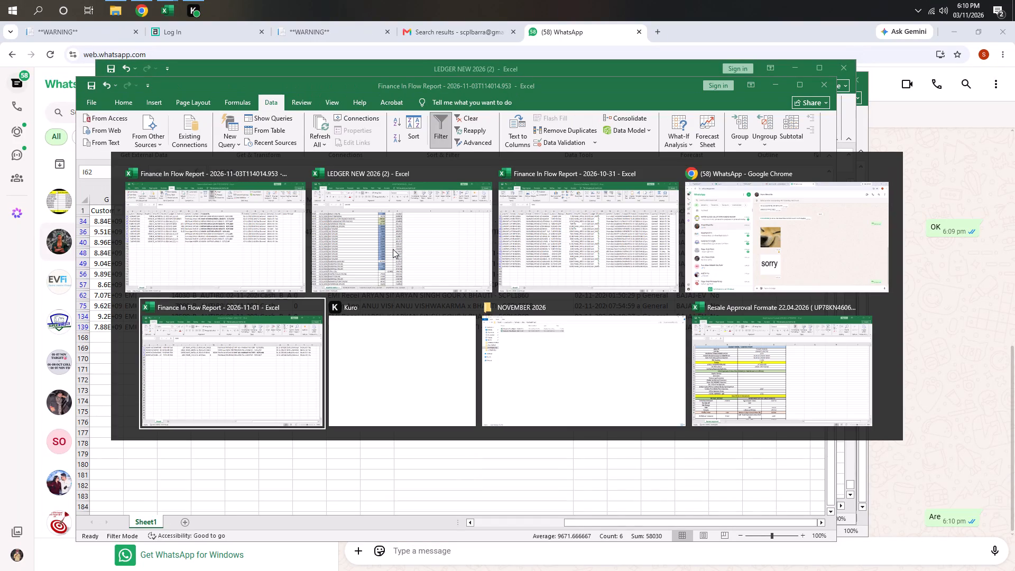
pyautogui.hotkey('alt', 'Tab')
pyautogui.hotkey('alt', 'Tab')
pyautogui.hotkey('alt', 'Tab')
pyautogui.hotkey('alt', 'Tab')
pyautogui.hotkey('alt', 'Tab')
pyautogui.hotkey('alt', 'Tab')
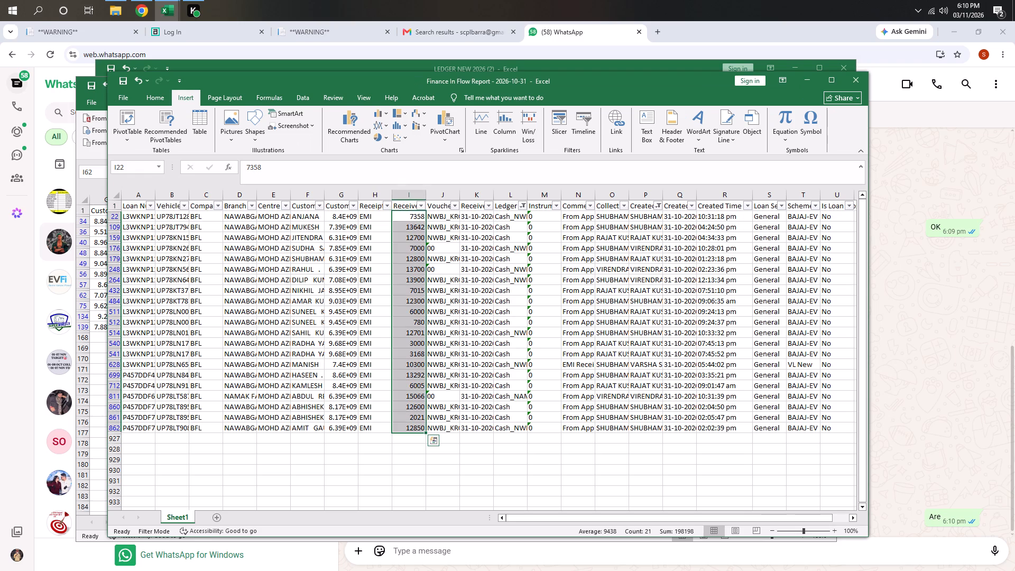
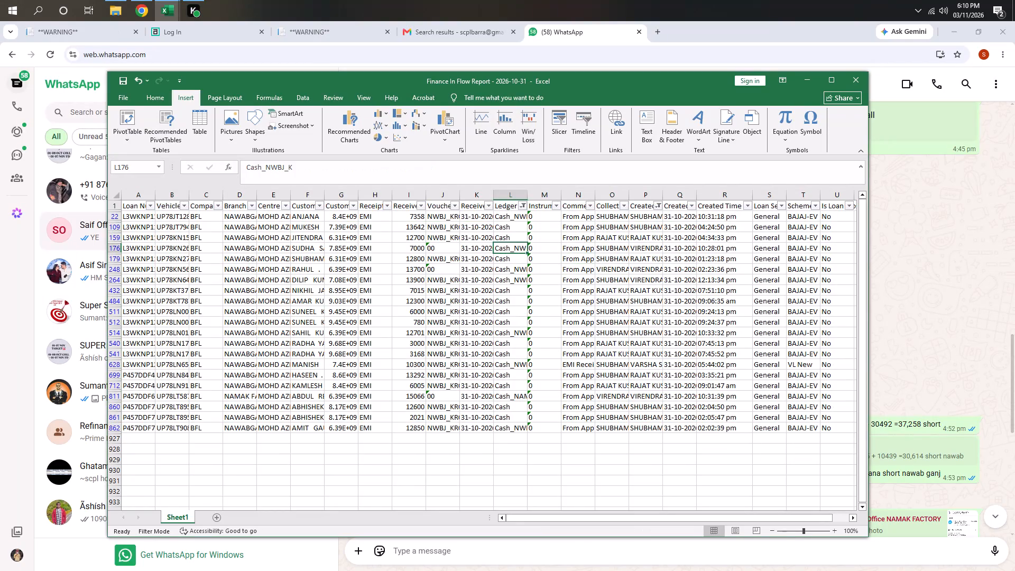
# Select all ledgers in the Ledger Name filter of the 2026-10-31 report so both cash and bank receipts are included.
pyautogui.click(526, 204)
pyautogui.click(434, 323)
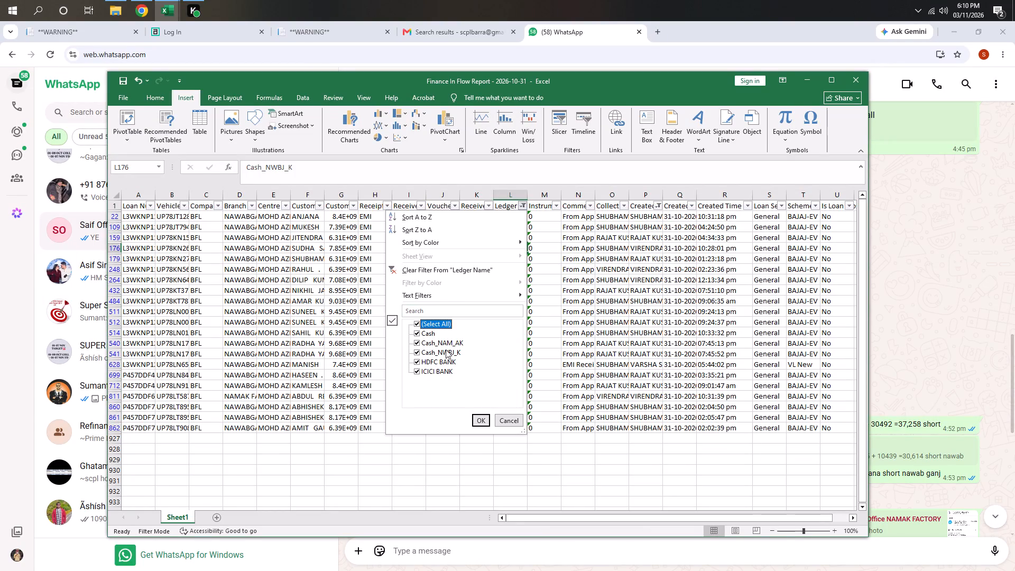
pyautogui.click(482, 425)
pyautogui.click(672, 284)
# Examine the staff names offered by the Created By filter in the 2026-10-31 report.
pyautogui.click(660, 210)
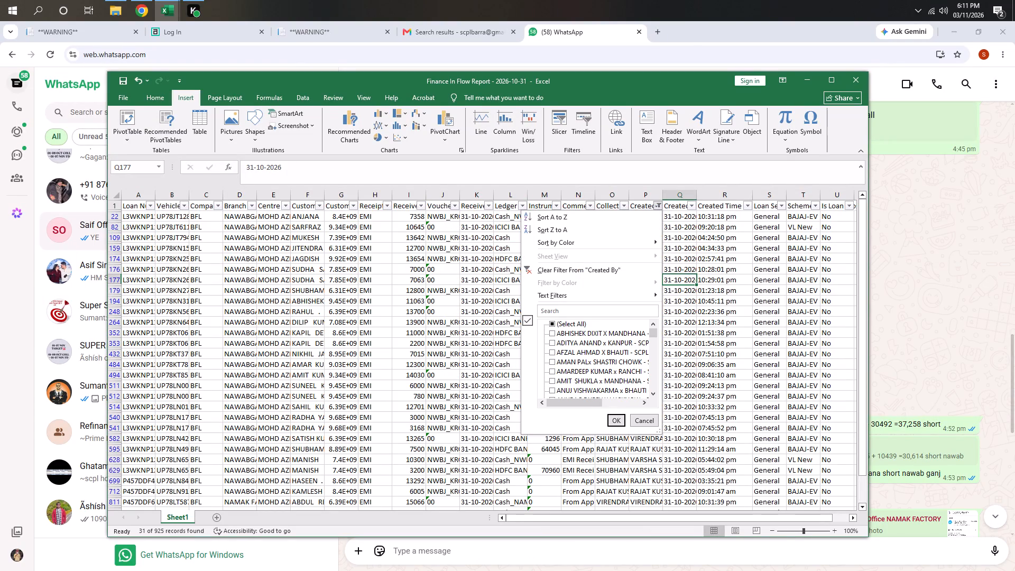
pyautogui.press('Down')
pyautogui.press('Down')
pyautogui.press('Down')
pyautogui.press('Down')
pyautogui.press('Down')
pyautogui.press('Down')
pyautogui.press('Down')
pyautogui.press('Down')
pyautogui.press('Down')
pyautogui.press('Down')
pyautogui.press('Up')
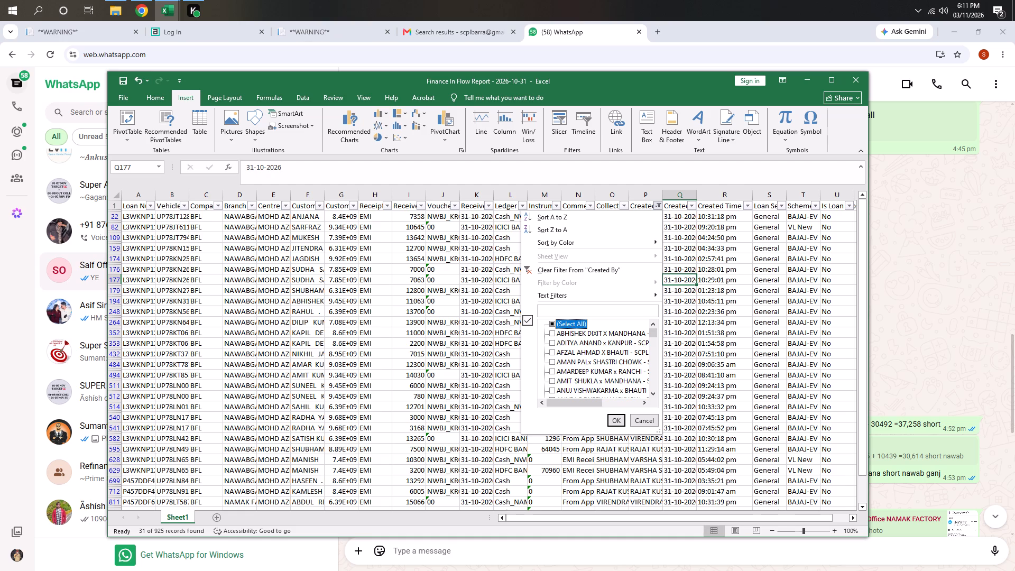
# Switch to the LEDGER NEW 2026 (2) workbook and select the AMAN PAID and two AMAN ONLINE amounts dated 03/11/2026 to check their sum.
pyautogui.hotkey('alt', 'Tab')
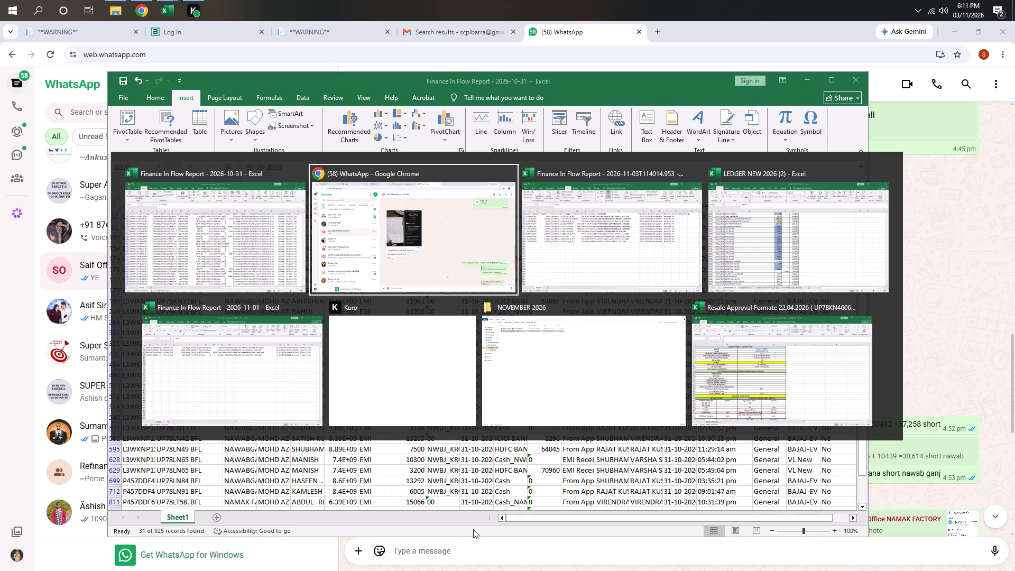
pyautogui.hotkey('alt', 'Tab')
pyautogui.hotkey('alt', 'Tab')
pyautogui.scroll(-6, 269, 400)
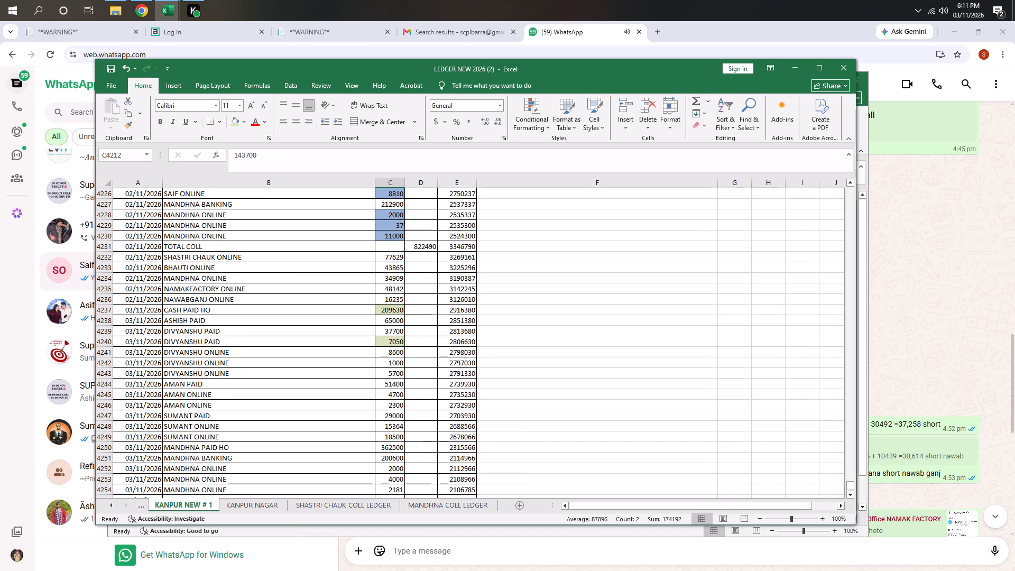
pyautogui.click(243, 383)
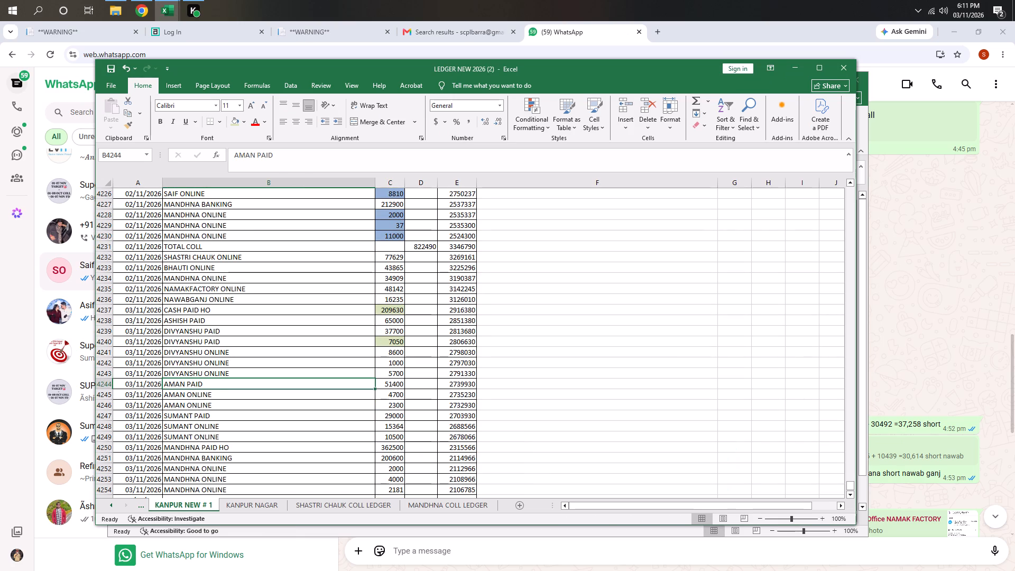
pyautogui.moveTo(394, 382); pyautogui.dragTo(367, 403)
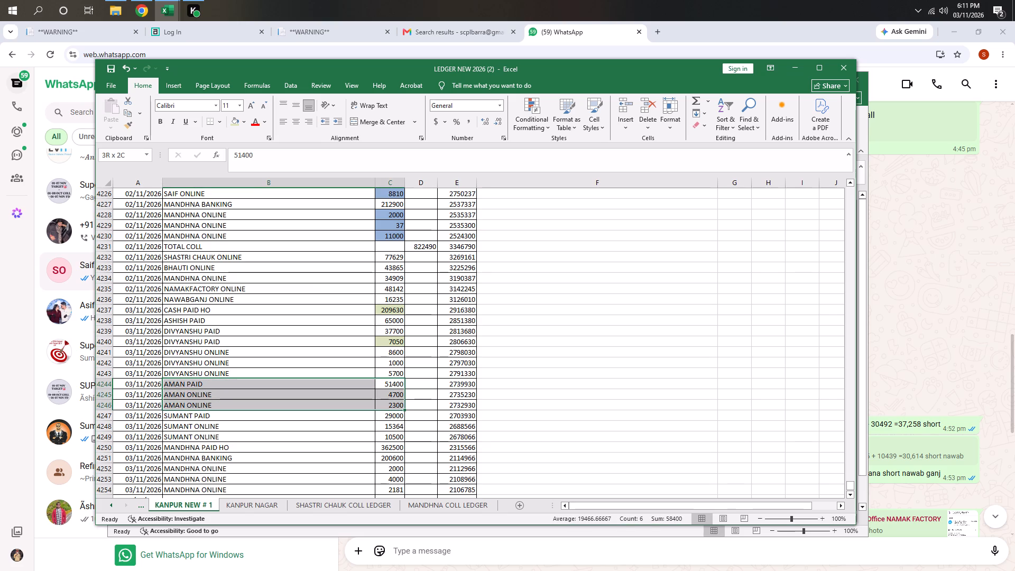
pyautogui.moveTo(367, 403); pyautogui.dragTo(394, 408)
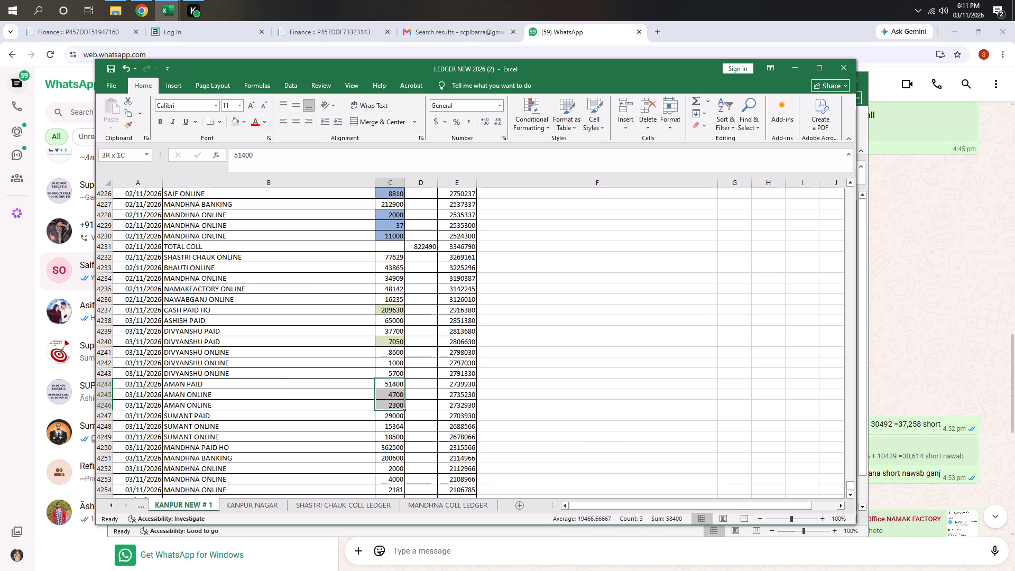
pyautogui.moveTo(394, 408); pyautogui.dragTo(394, 408)
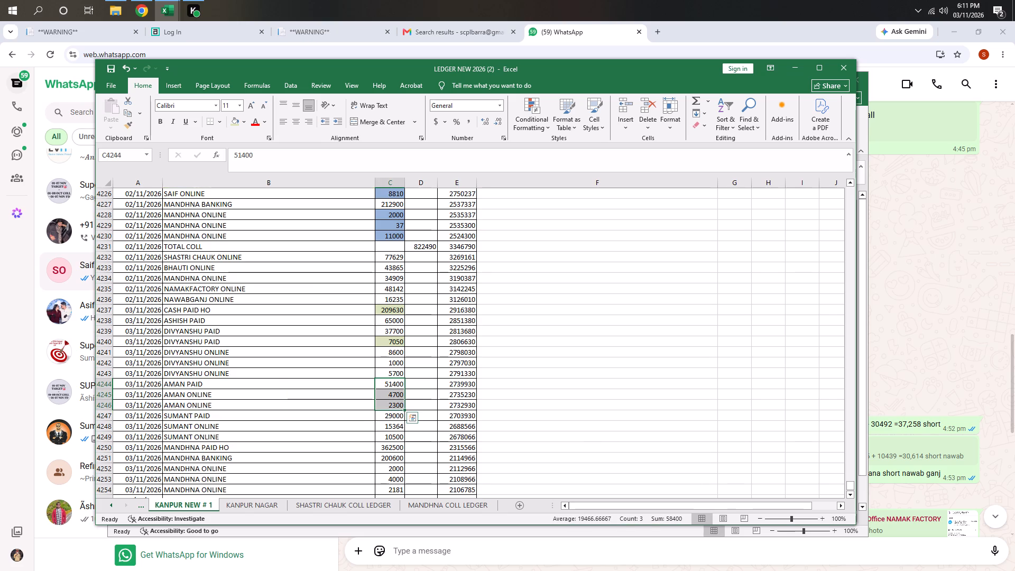
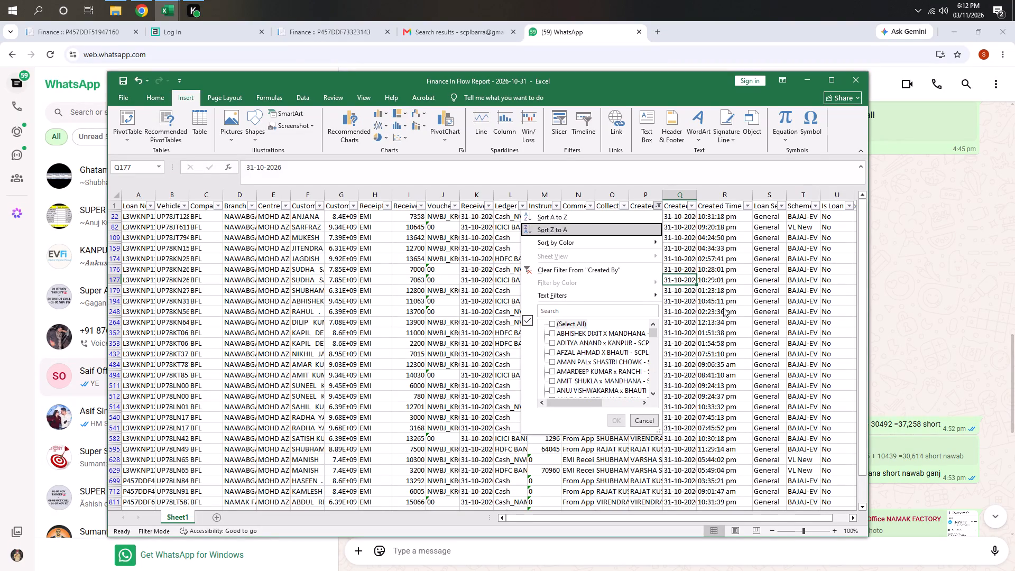
# Filter the 2026-10-31 report's Created By column to RAJAT (Kanpur), SHUBHAM (Namak Factory), VARSHA (Nawabganj) and VIRENDRA (Kalpi).
pyautogui.press('Up')
pyautogui.press('space')
pyautogui.press('space')
pyautogui.press('Down')
pyautogui.press('Down')
pyautogui.press('Down')
pyautogui.press('Down')
pyautogui.press('Down')
pyautogui.press('Down')
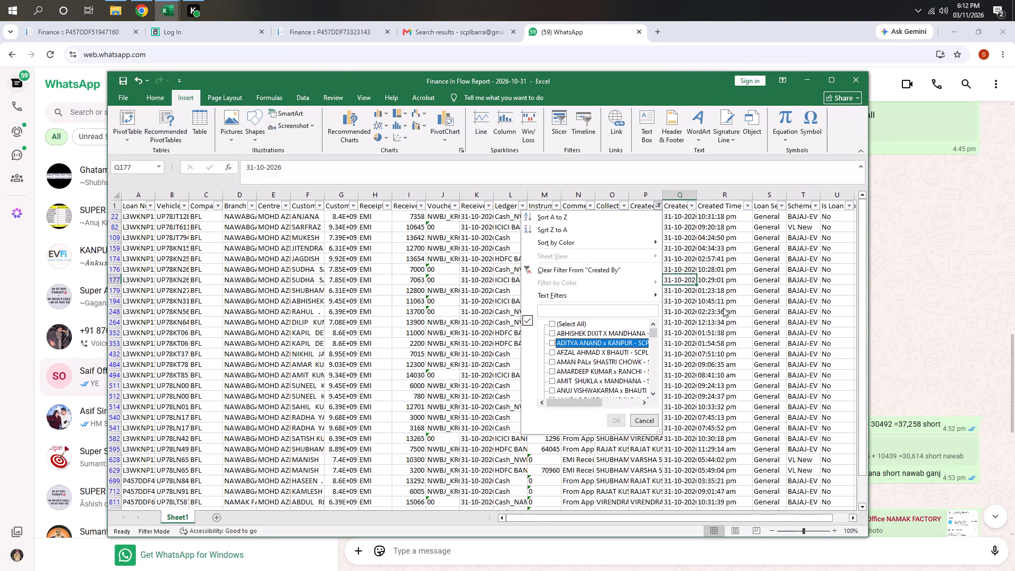
pyautogui.press('Down')
pyautogui.press('Down')
pyautogui.press('Down')
pyautogui.press('Down')
pyautogui.press('Down')
pyautogui.press('Down')
pyautogui.press('Down')
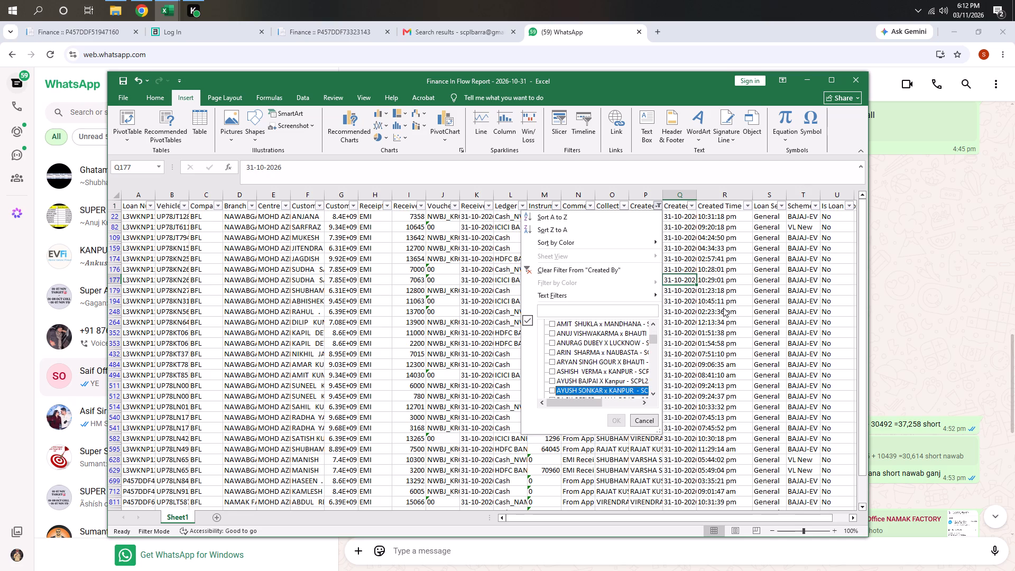
pyautogui.press('Down')
pyautogui.press('Down')
pyautogui.press('Down')
pyautogui.press('Down')
pyautogui.press('Down')
pyautogui.press('Down')
pyautogui.press('Down')
pyautogui.press('Down')
pyautogui.press('Down')
pyautogui.press('Down')
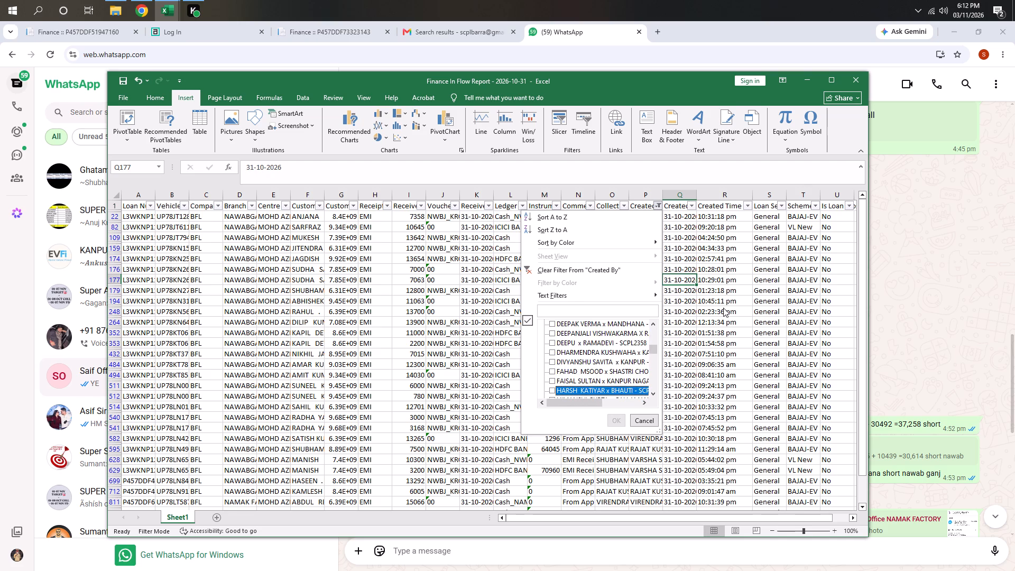
pyautogui.press('Down')
pyautogui.press('Down')
pyautogui.press('Up')
pyautogui.press('Up')
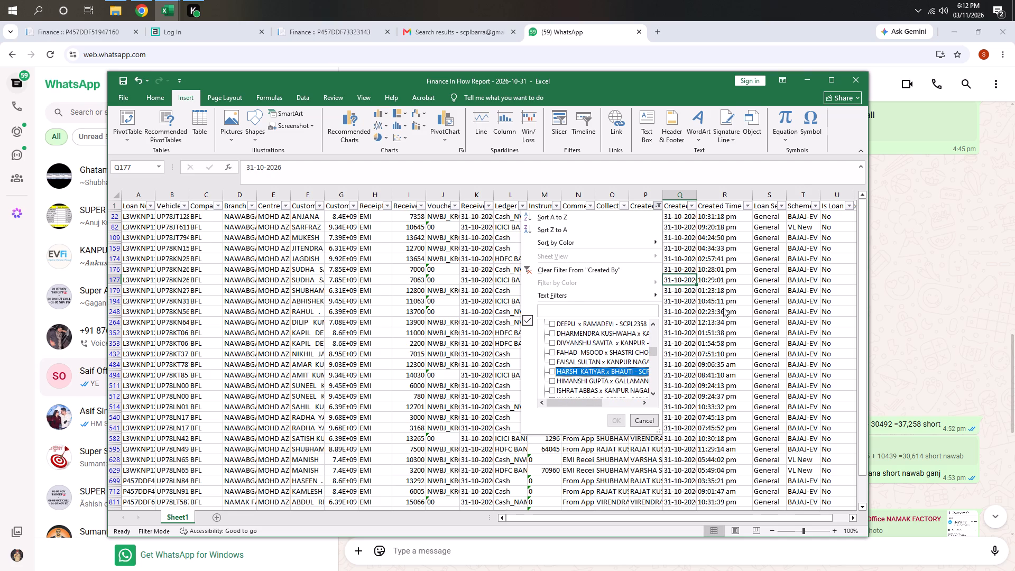
pyautogui.press('Down')
pyautogui.press('Down')
pyautogui.press('Down')
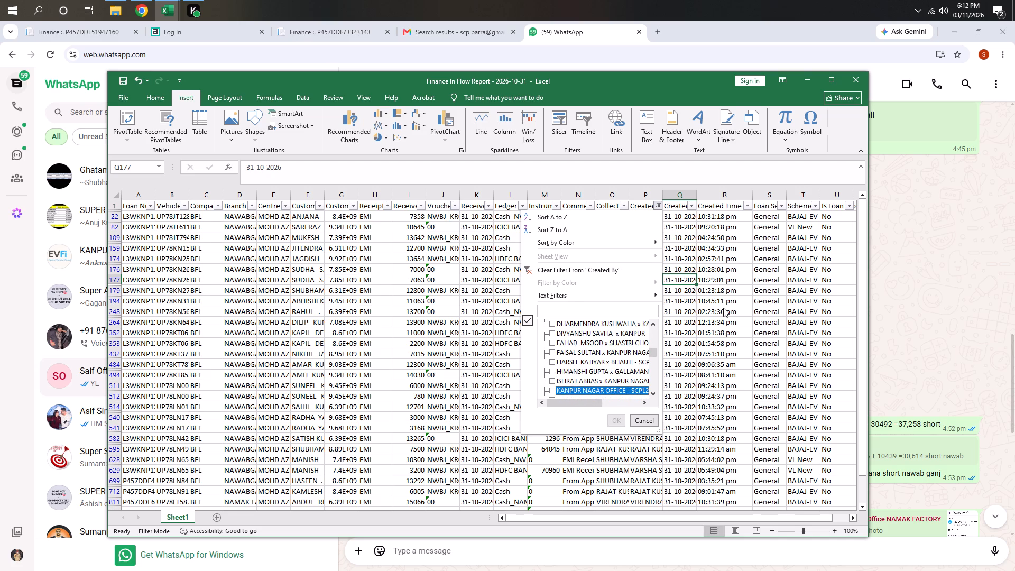
pyautogui.press('Down')
pyautogui.press('Down')
pyautogui.press('Up')
pyautogui.press('Down')
pyautogui.press('Down')
pyautogui.press('Down')
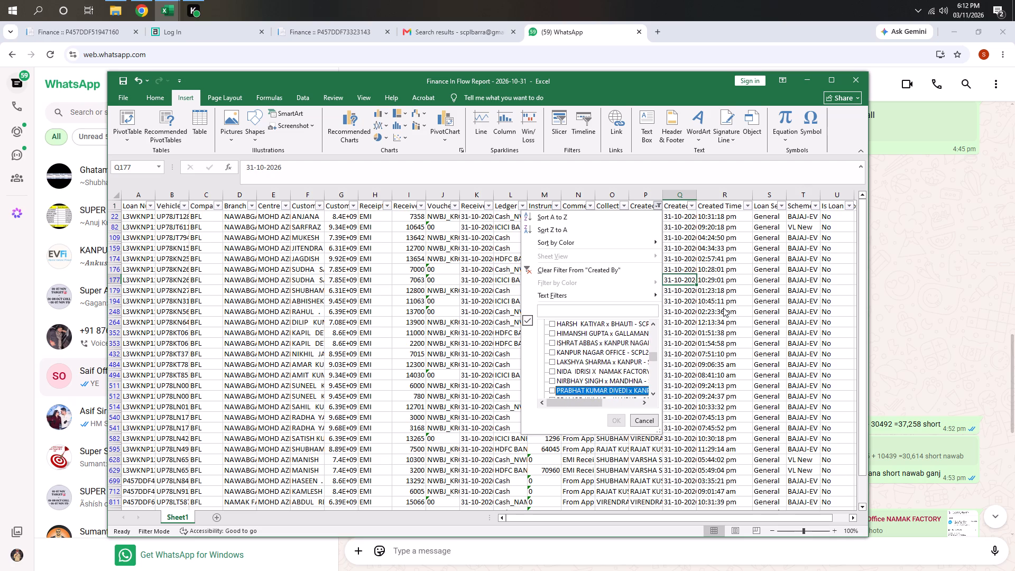
pyautogui.press('Down')
pyautogui.press('Down')
pyautogui.press('Down')
pyautogui.press('Down')
pyautogui.press('Down')
pyautogui.press('Down')
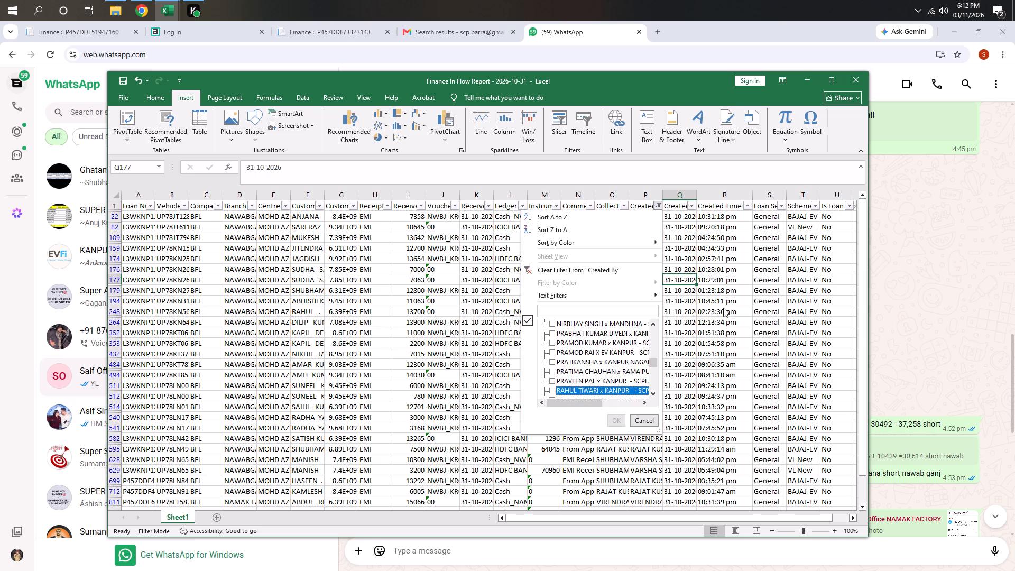
pyautogui.press('Down')
pyautogui.press('Up')
pyautogui.press('Down')
pyautogui.press('space')
pyautogui.press('Down')
pyautogui.press('Down')
pyautogui.press('Down')
pyautogui.press('Down')
pyautogui.press('Up')
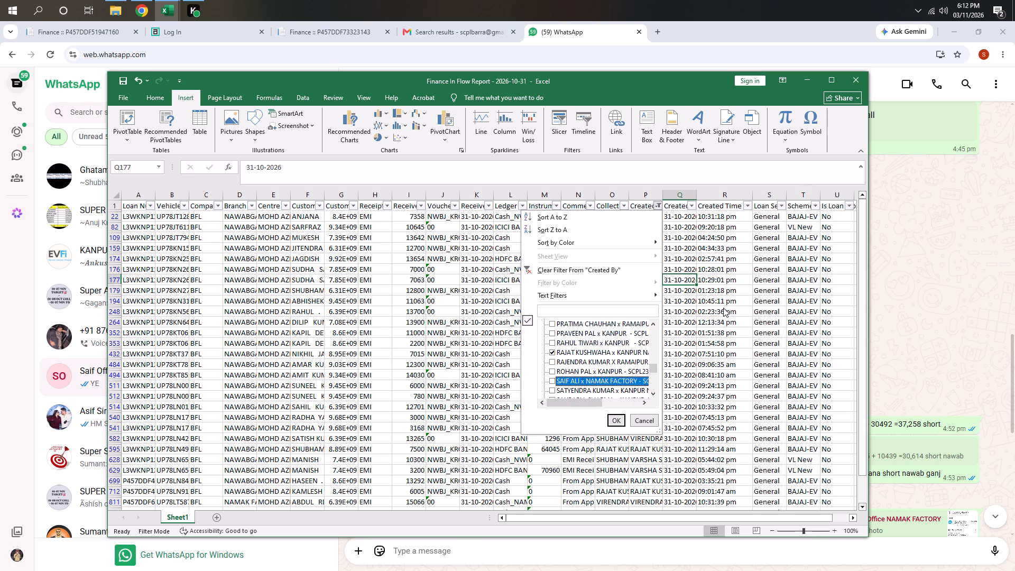
pyautogui.press('Down')
pyautogui.press('Down')
pyautogui.press('Down')
pyautogui.press('Down')
pyautogui.press('Down')
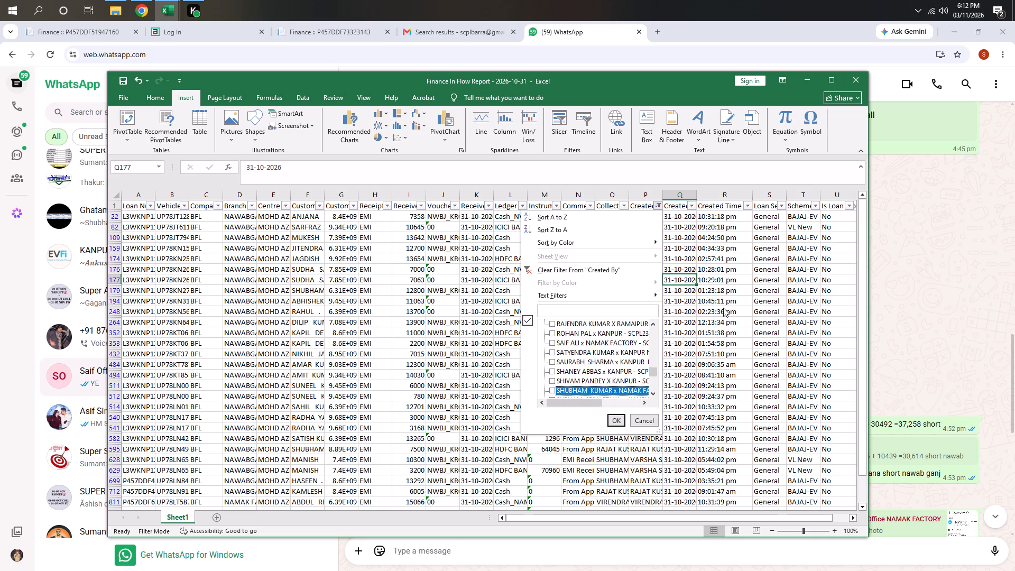
pyautogui.press('space')
pyautogui.press('Down')
pyautogui.press('Down')
pyautogui.press('Down')
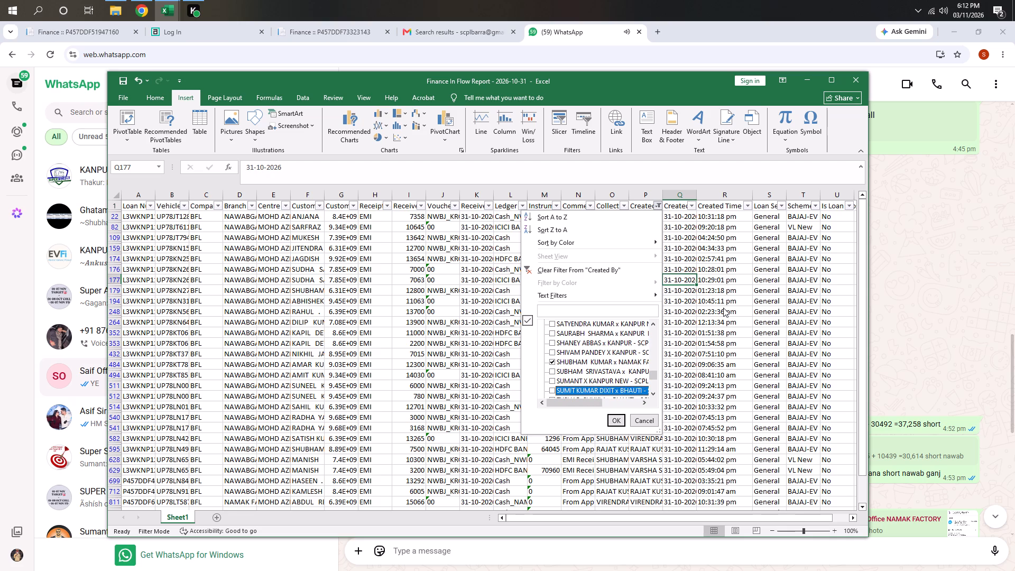
pyautogui.press('Down')
pyautogui.press('Down')
pyautogui.press('Down')
pyautogui.press('Down')
pyautogui.press('Up')
pyautogui.press('Down')
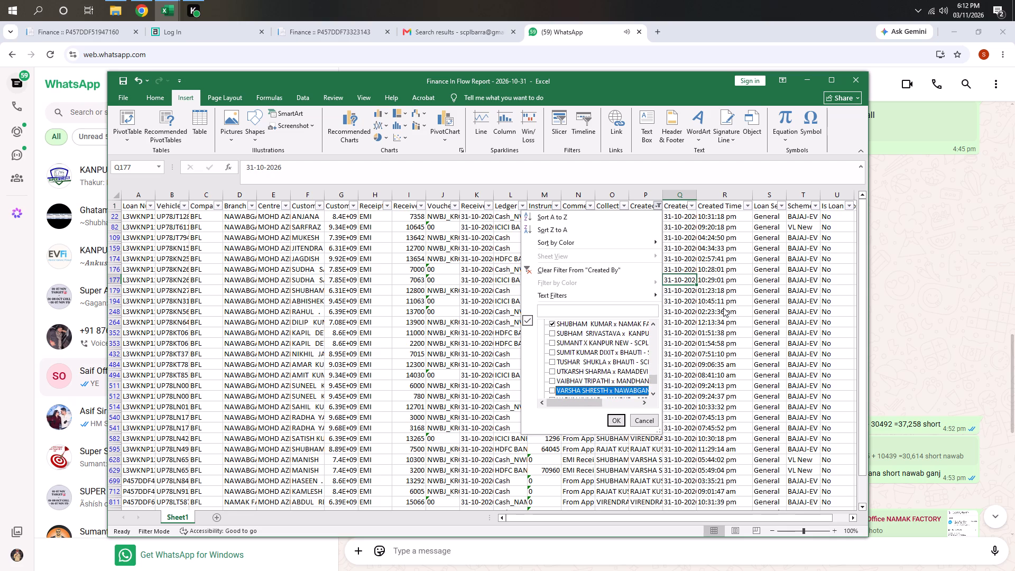
pyautogui.press('space')
pyautogui.press('Down')
pyautogui.press('Down')
pyautogui.press('Down')
pyautogui.press('Down')
pyautogui.press('Down')
pyautogui.press('Down')
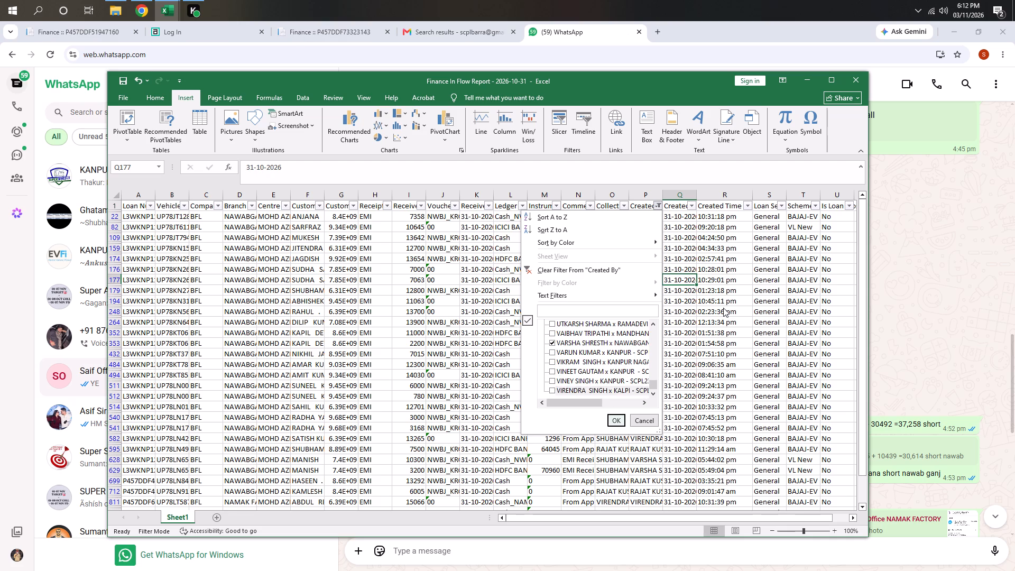
pyautogui.press('Up')
pyautogui.press('space')
pyautogui.press('Down')
pyautogui.press('Down')
pyautogui.press('Up')
pyautogui.press('Return')
pyautogui.press('Left')
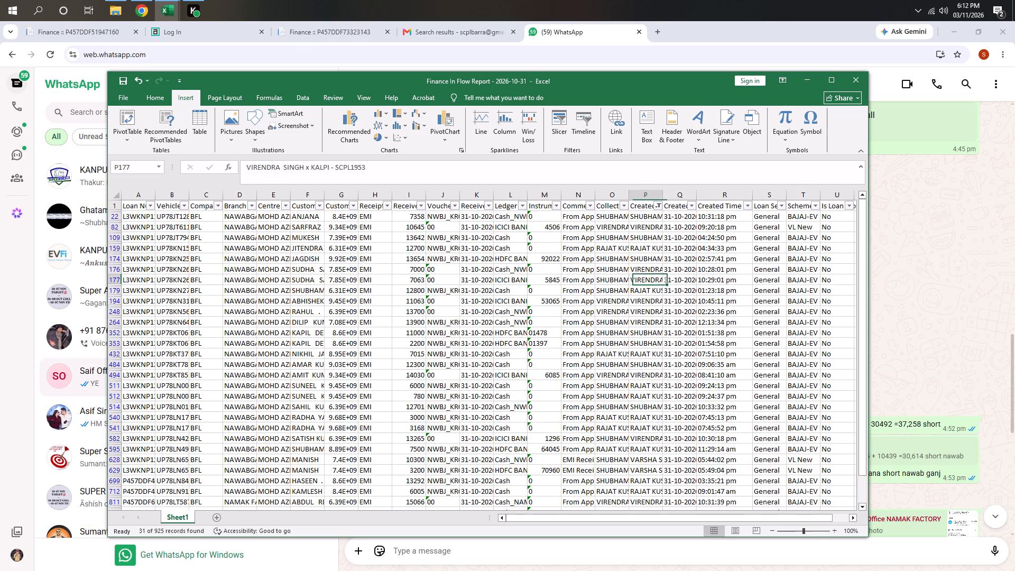
# Exclude HDFC BANK and ICICI BANK from the 2026-10-31 report's Ledger Name filter, keeping only the cash ledgers.
pyautogui.press('Left')
pyautogui.press('Left')
pyautogui.press('Left')
pyautogui.hotkey('ctrl', 'Up')
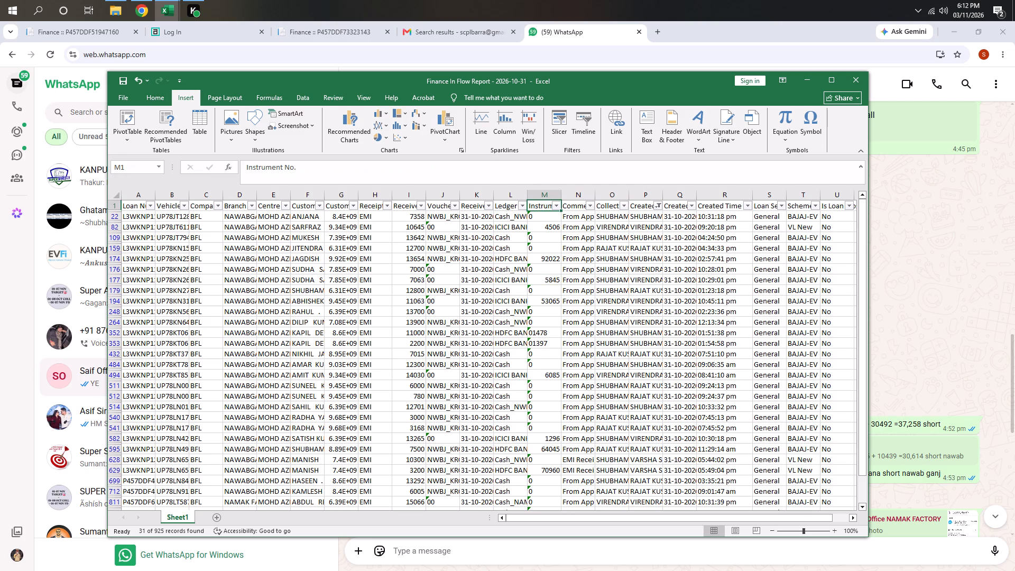
pyautogui.press('Left')
pyautogui.hotkey('alt', 'Down')
pyautogui.press('Down')
pyautogui.press('Down')
pyautogui.press('Down')
pyautogui.press('Down')
pyautogui.press('Down')
pyautogui.press('Down')
pyautogui.press('Down')
pyautogui.press('Down')
pyautogui.press('Down')
pyautogui.press('Down')
pyautogui.press('Down')
pyautogui.press('Down')
pyautogui.press('Down')
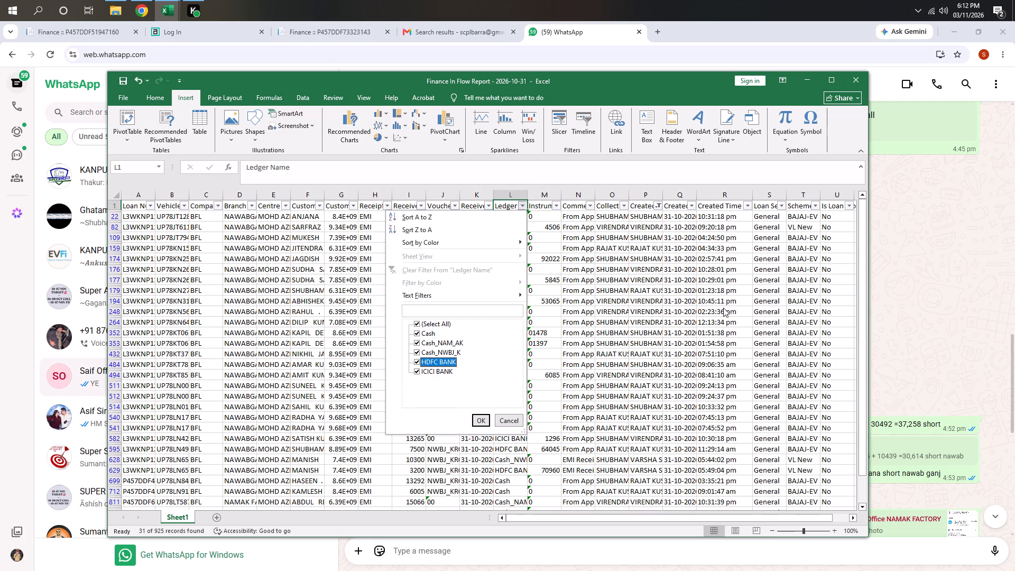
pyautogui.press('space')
pyautogui.press('Down')
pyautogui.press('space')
pyautogui.press('Return')
# Select all the filtered received amounts in column I to check their cash sum.
pyautogui.press('Left')
pyautogui.press('Left')
pyautogui.press('Left')
pyautogui.press('Down')
pyautogui.hotkey('ctrl', 'shift', 'Down')
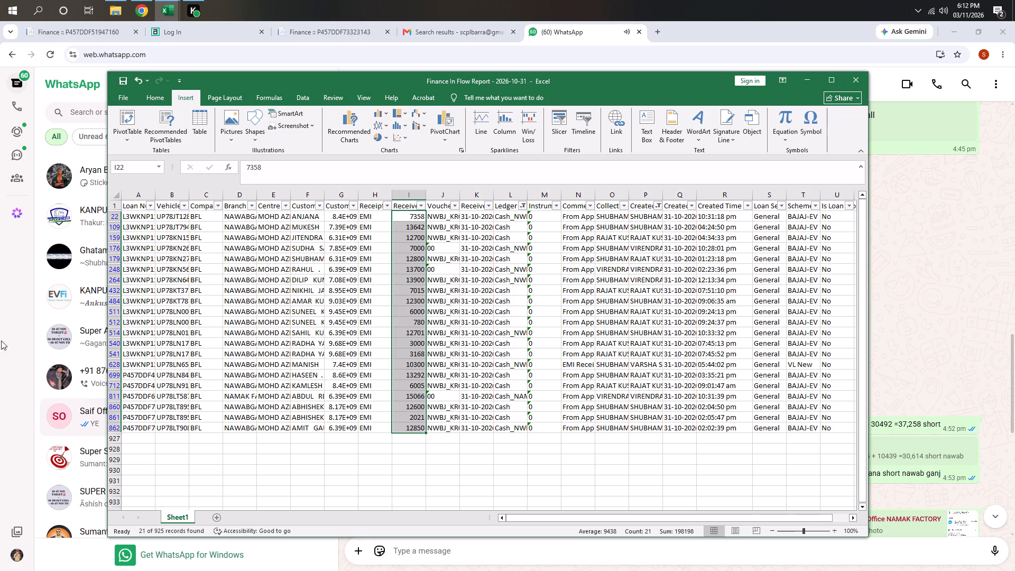
pyautogui.scroll(2, 696, 362)
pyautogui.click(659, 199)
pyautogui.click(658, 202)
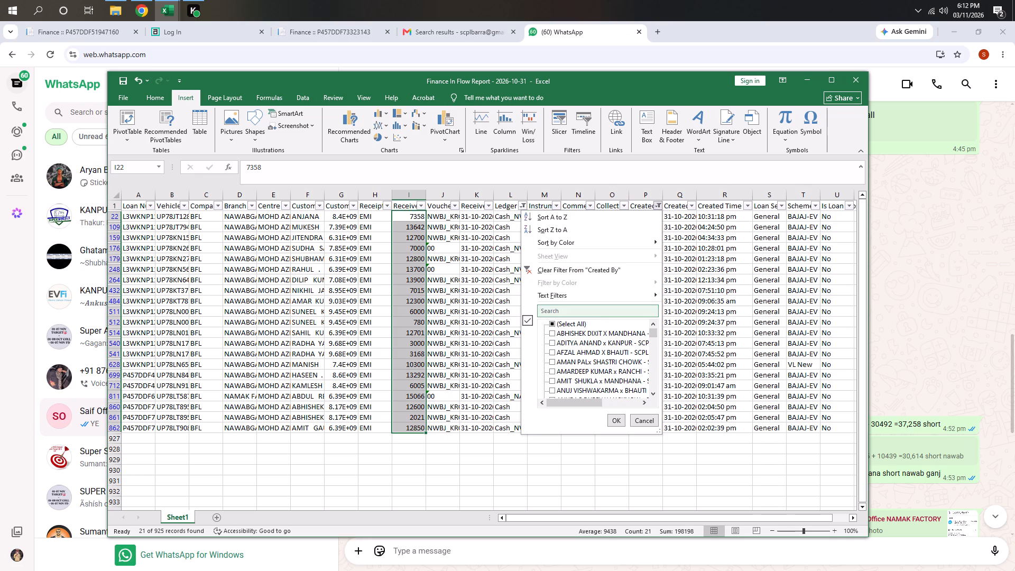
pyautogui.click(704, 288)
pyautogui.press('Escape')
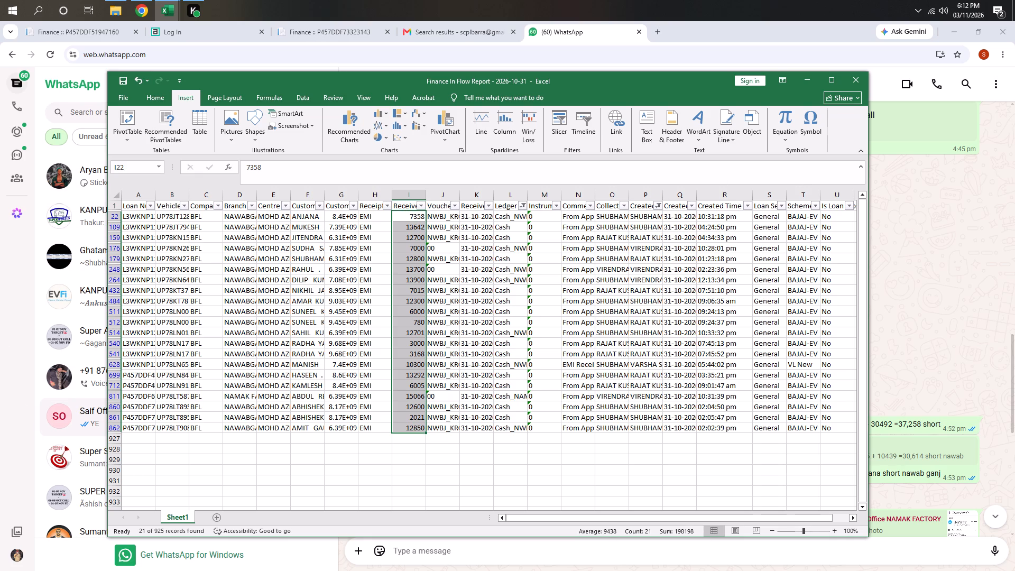
# Close the Finance In Flow Report - 2026-10-31 workbook.
pyautogui.click(847, 81)
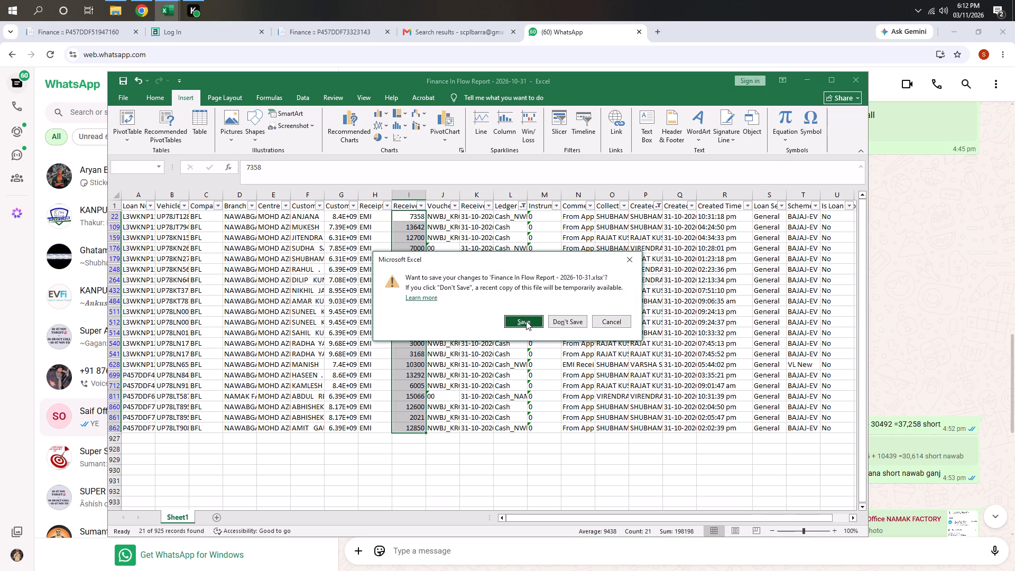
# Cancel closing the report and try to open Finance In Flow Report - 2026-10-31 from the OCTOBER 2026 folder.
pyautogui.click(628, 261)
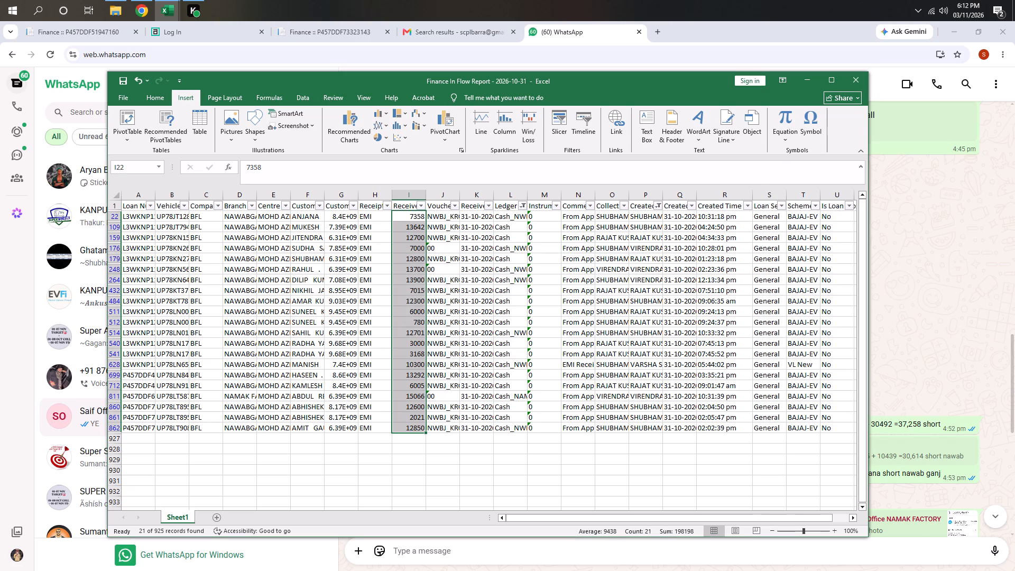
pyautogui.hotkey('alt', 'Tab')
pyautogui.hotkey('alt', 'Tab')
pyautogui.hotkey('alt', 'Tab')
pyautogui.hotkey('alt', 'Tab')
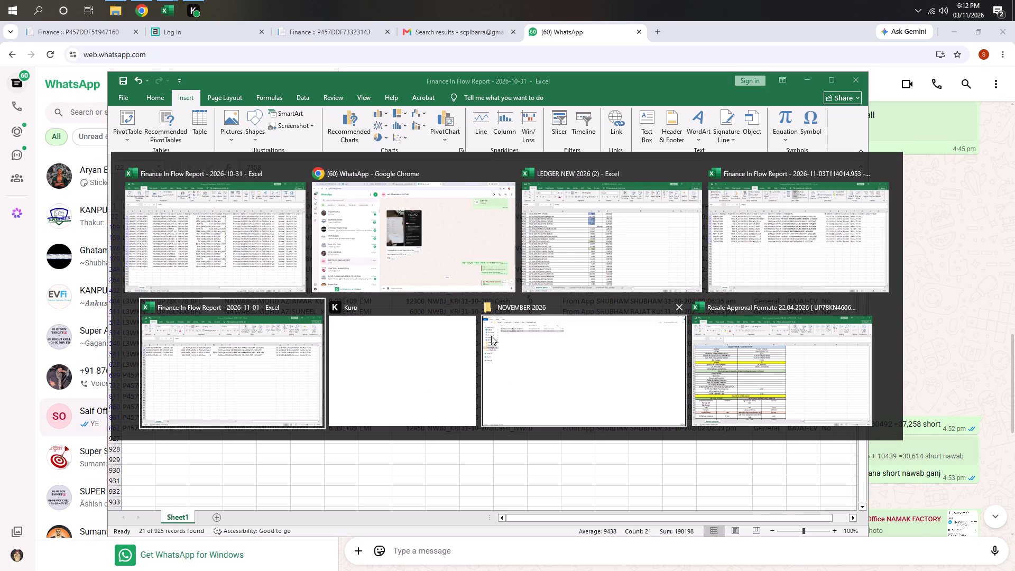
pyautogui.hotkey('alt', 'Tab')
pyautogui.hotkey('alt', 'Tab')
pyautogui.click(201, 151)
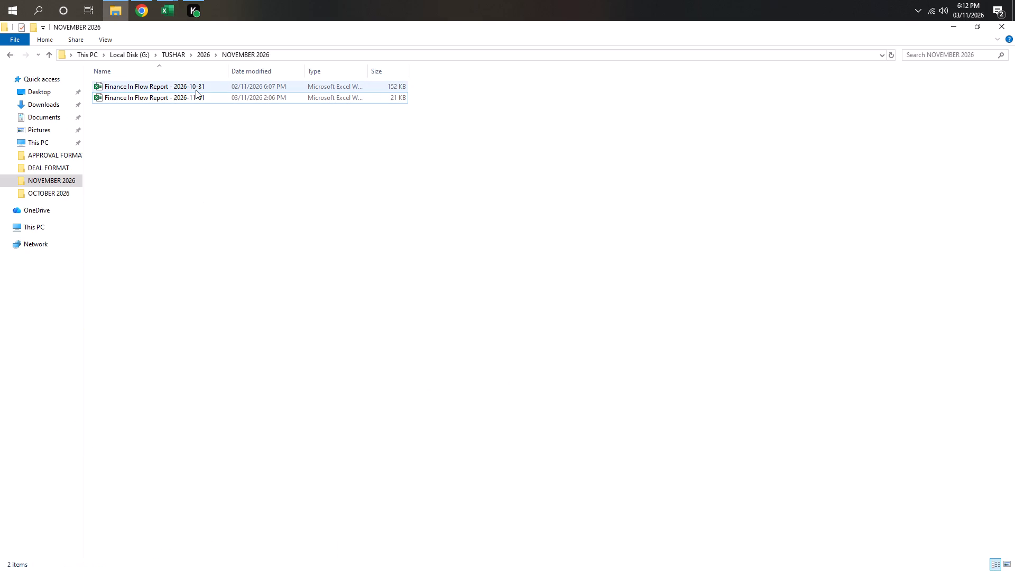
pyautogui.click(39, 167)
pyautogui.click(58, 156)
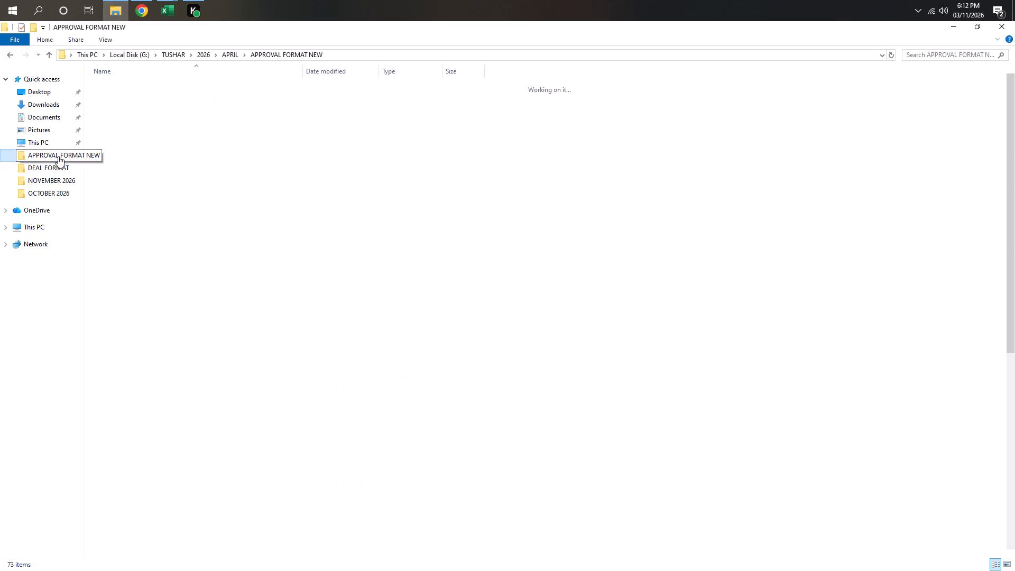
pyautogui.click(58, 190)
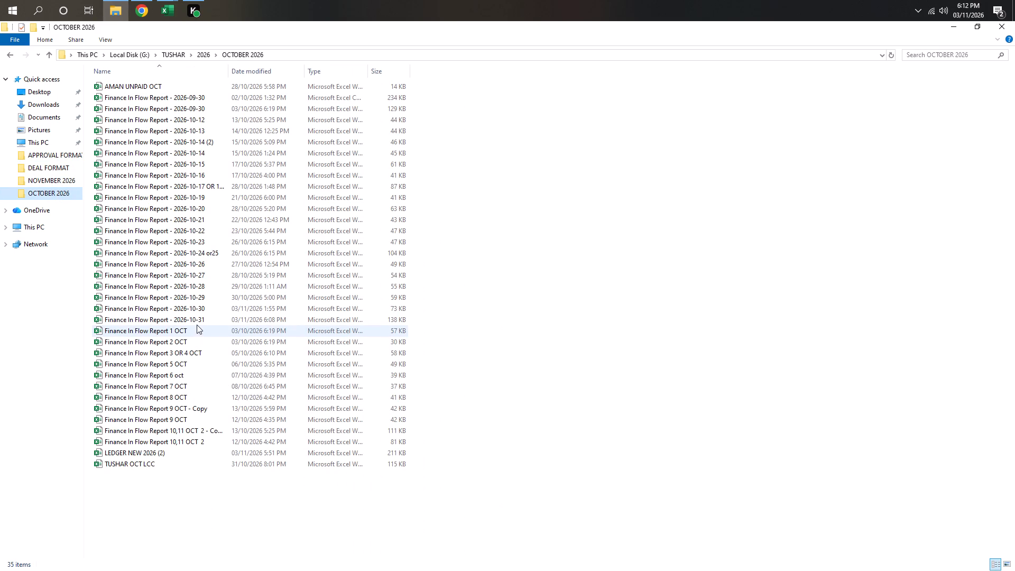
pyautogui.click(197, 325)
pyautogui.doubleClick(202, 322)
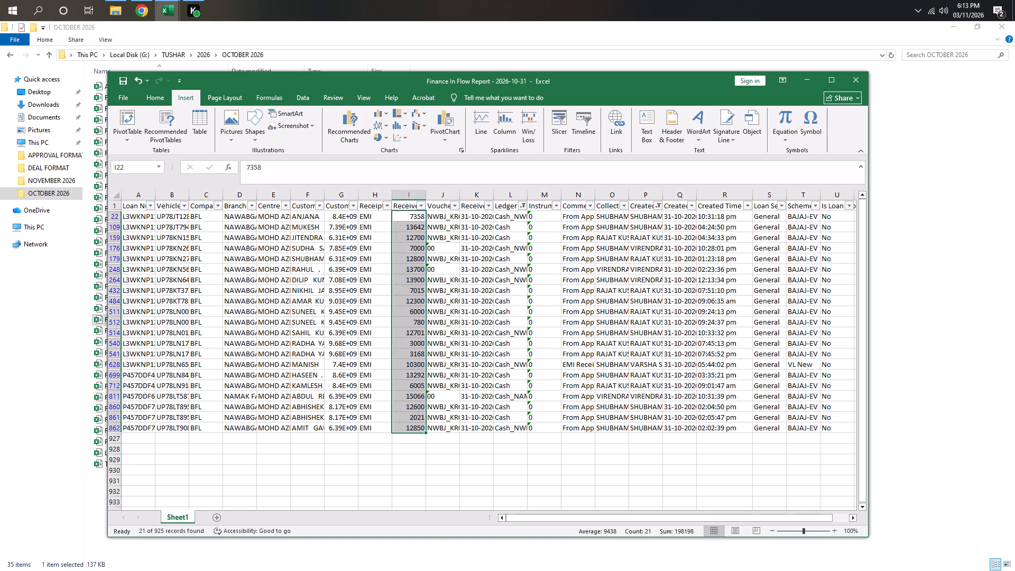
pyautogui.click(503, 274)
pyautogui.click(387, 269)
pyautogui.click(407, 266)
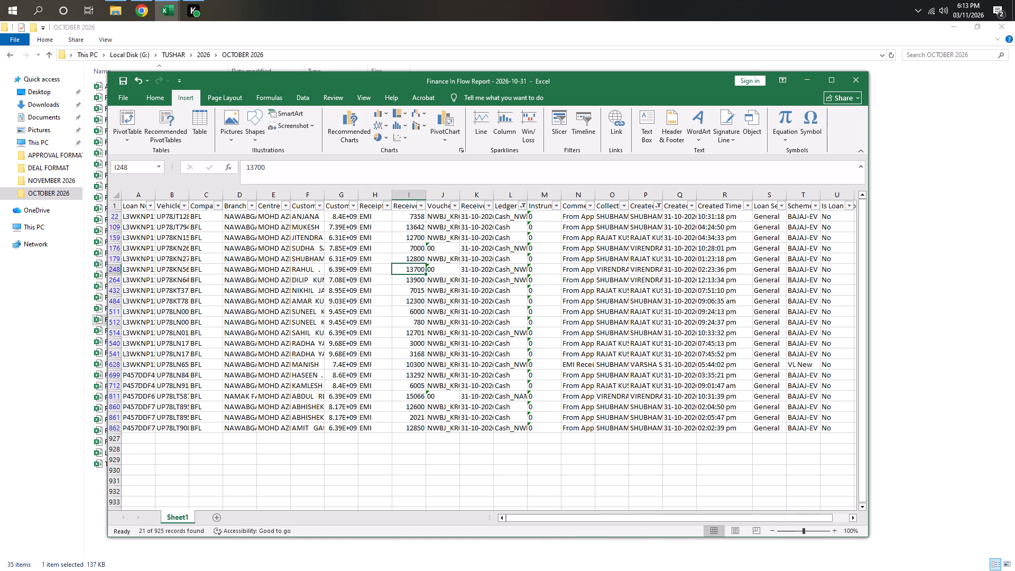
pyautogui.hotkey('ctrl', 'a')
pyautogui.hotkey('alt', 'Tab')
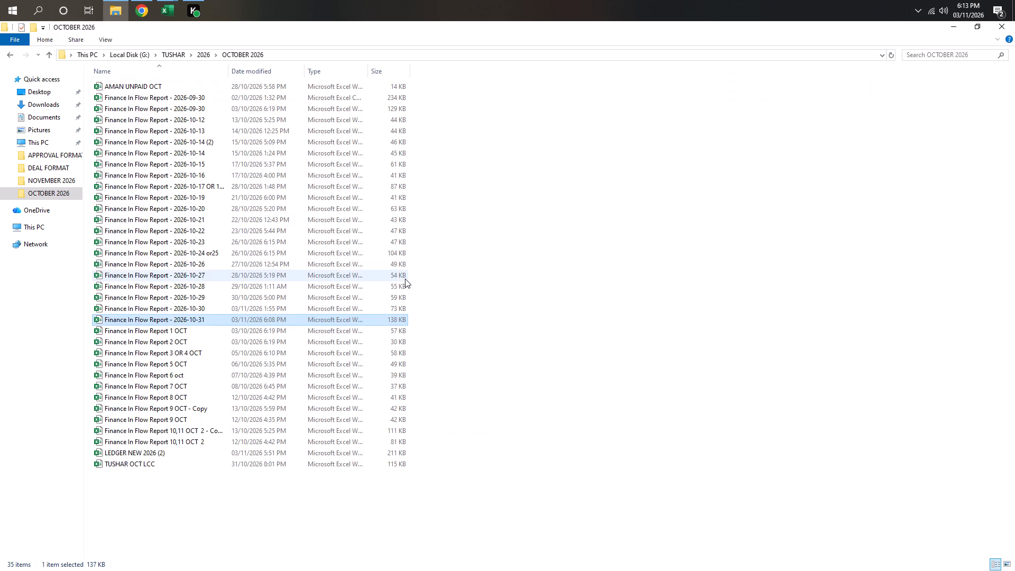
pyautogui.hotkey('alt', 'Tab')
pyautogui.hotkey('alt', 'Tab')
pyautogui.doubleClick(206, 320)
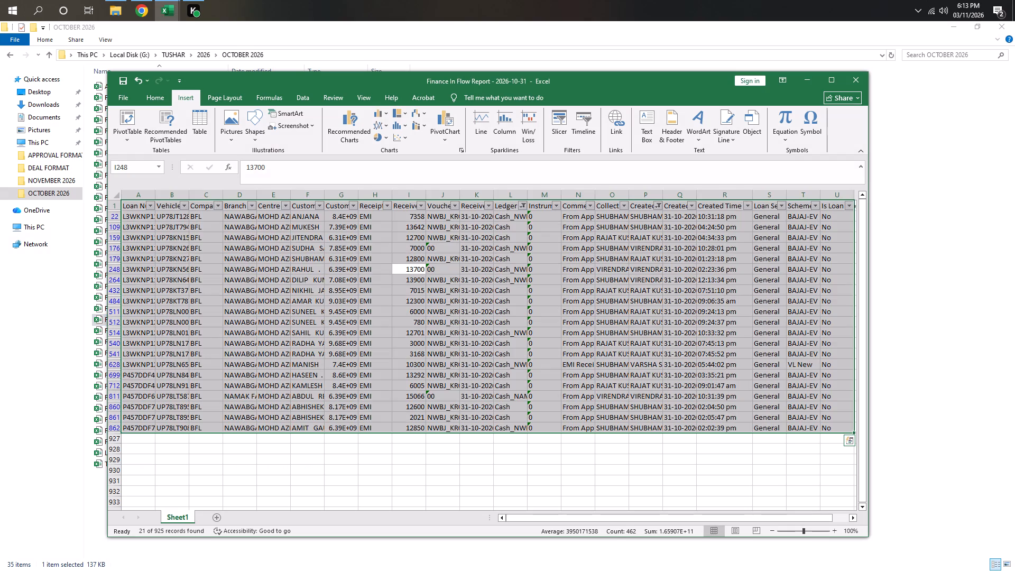
# Close the open Finance In Flow Report - 2026-10-31 workbook without saving its changes.
pyautogui.click(850, 82)
pyautogui.click(566, 323)
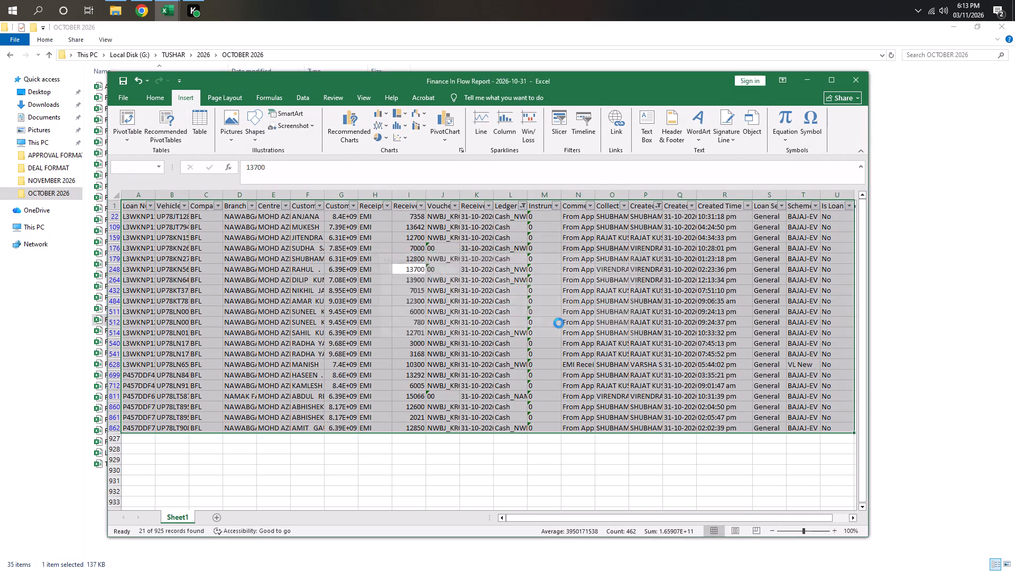
# Open Finance In Flow Report - 2026-10-31 from the OCTOBER 2026 folder.
pyautogui.hotkey('alt', 'Tab')
pyautogui.keyDown('alt'); pyautogui.click(201, 372); pyautogui.keyUp('alt')
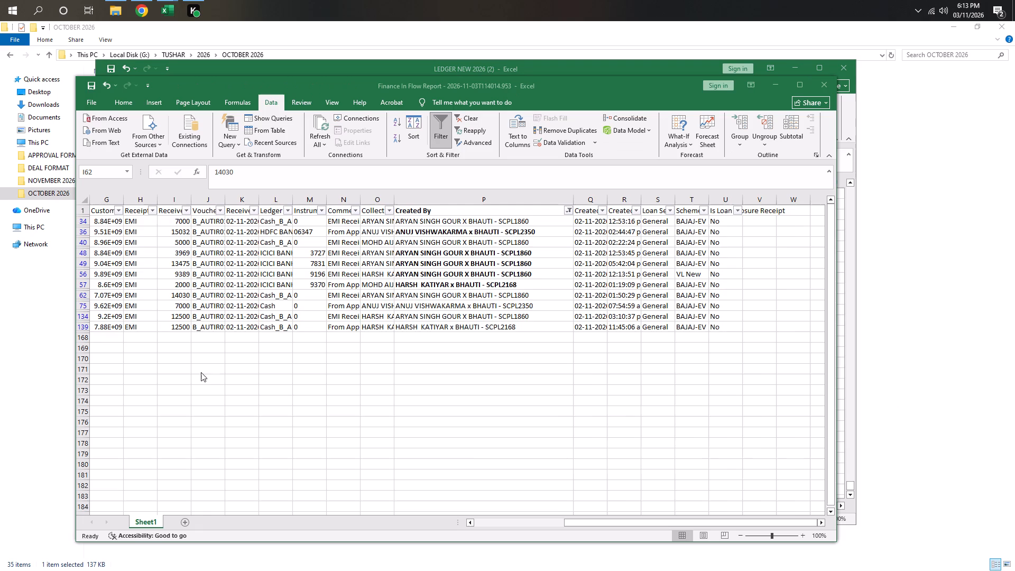
pyautogui.hotkey('alt', 'Tab')
pyautogui.hotkey('alt', 'Tab')
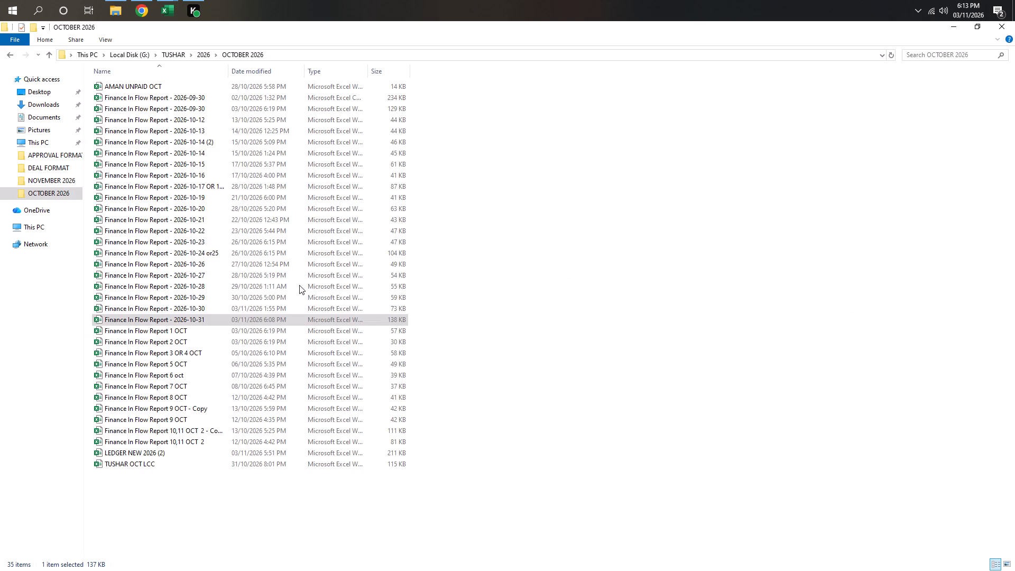
pyautogui.doubleClick(226, 323)
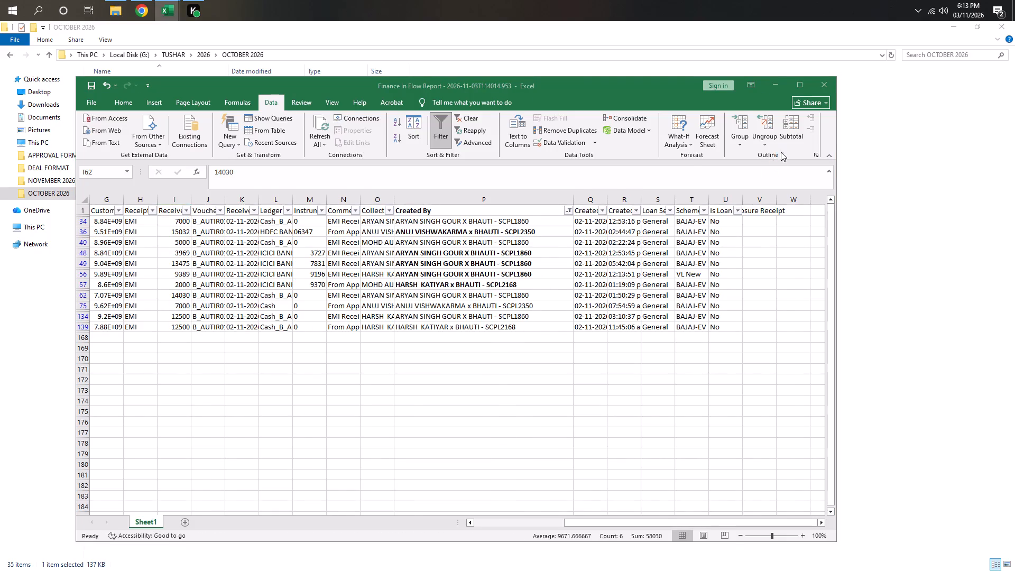
# Select all filtered received amounts in column I of the October copy of the report to check their sum.
pyautogui.scroll(7, 594, 334)
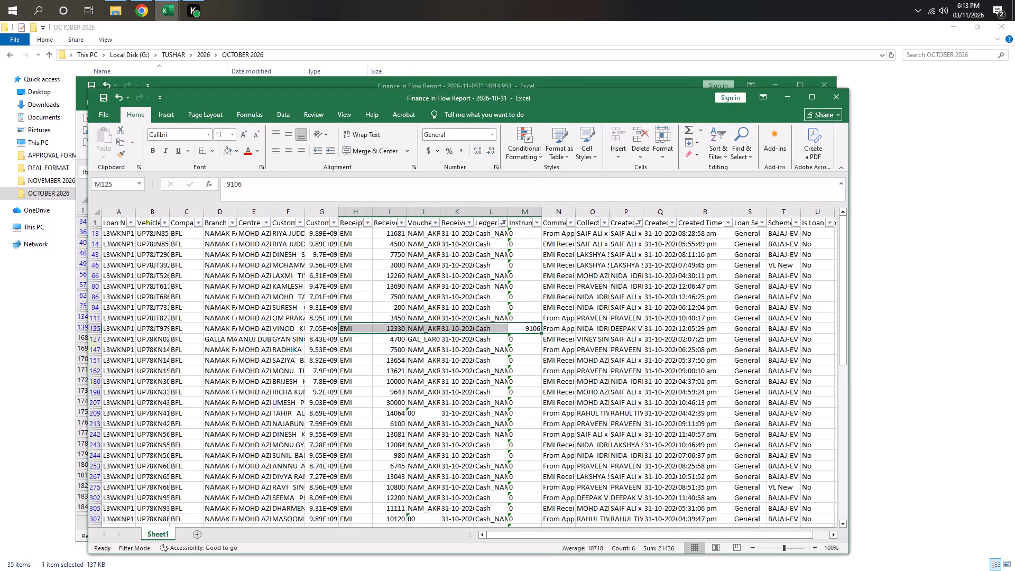
pyautogui.hotkey('ctrl', 'Down')
pyautogui.hotkey('ctrl', 'Up')
pyautogui.hotkey('ctrl', 'Left')
pyautogui.hotkey('ctrl', 'Up')
pyautogui.hotkey('ctrl', 'Left')
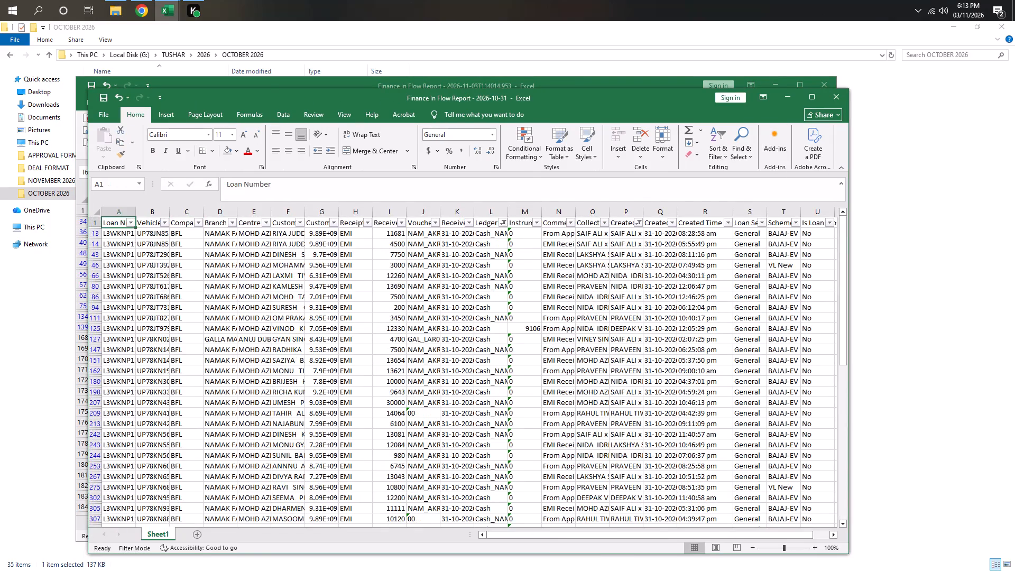
pyautogui.press('Right')
pyautogui.press('Right')
pyautogui.press('Right')
pyautogui.press('Right')
pyautogui.press('Right')
pyautogui.press('Right')
pyautogui.press('Down')
pyautogui.press('Right')
pyautogui.press('Right')
pyautogui.hotkey('ctrl', 'shift', 'Down')
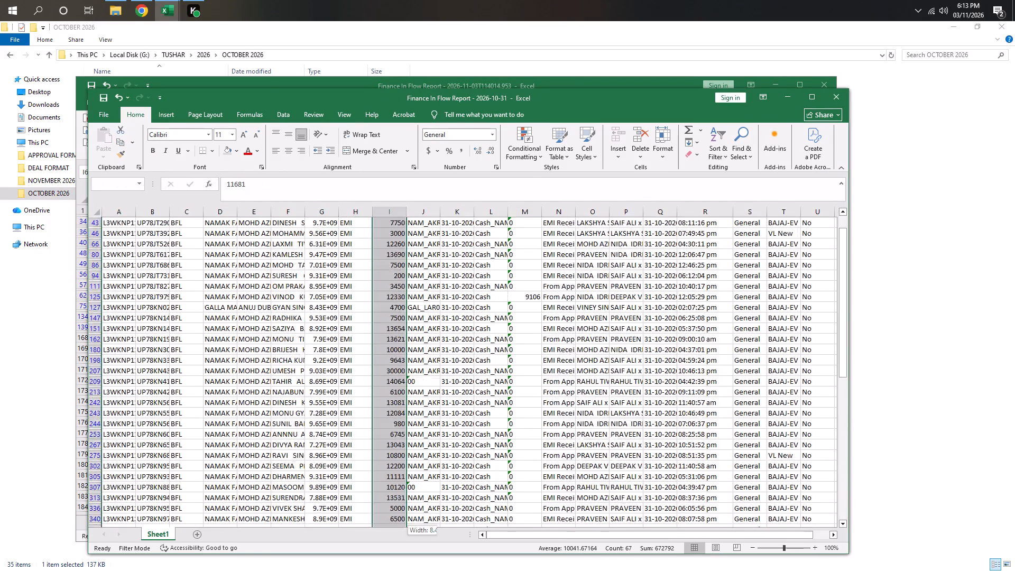
pyautogui.moveTo(599, 99); pyautogui.dragTo(602, 77)
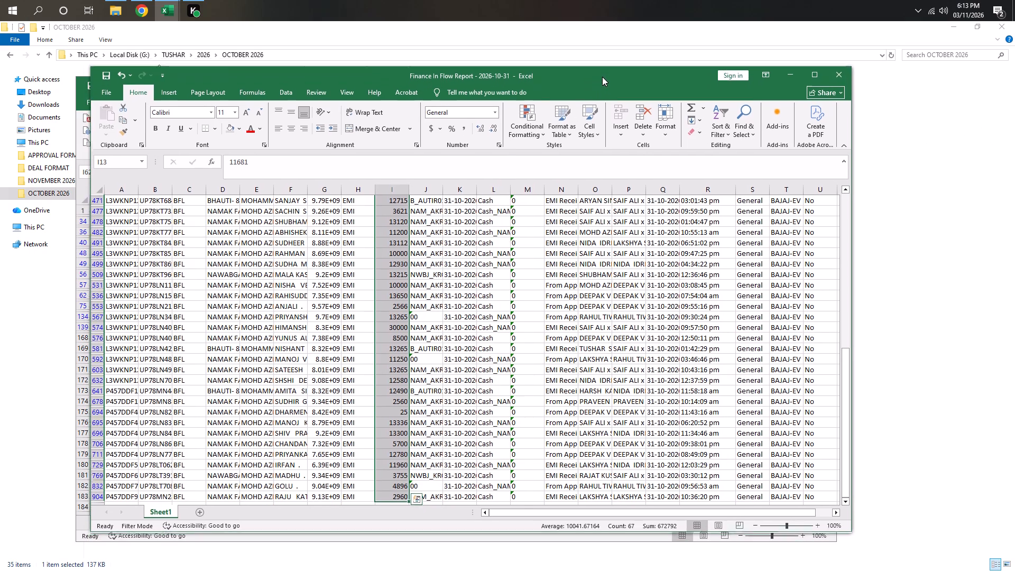
pyautogui.moveTo(602, 77); pyautogui.dragTo(602, 69)
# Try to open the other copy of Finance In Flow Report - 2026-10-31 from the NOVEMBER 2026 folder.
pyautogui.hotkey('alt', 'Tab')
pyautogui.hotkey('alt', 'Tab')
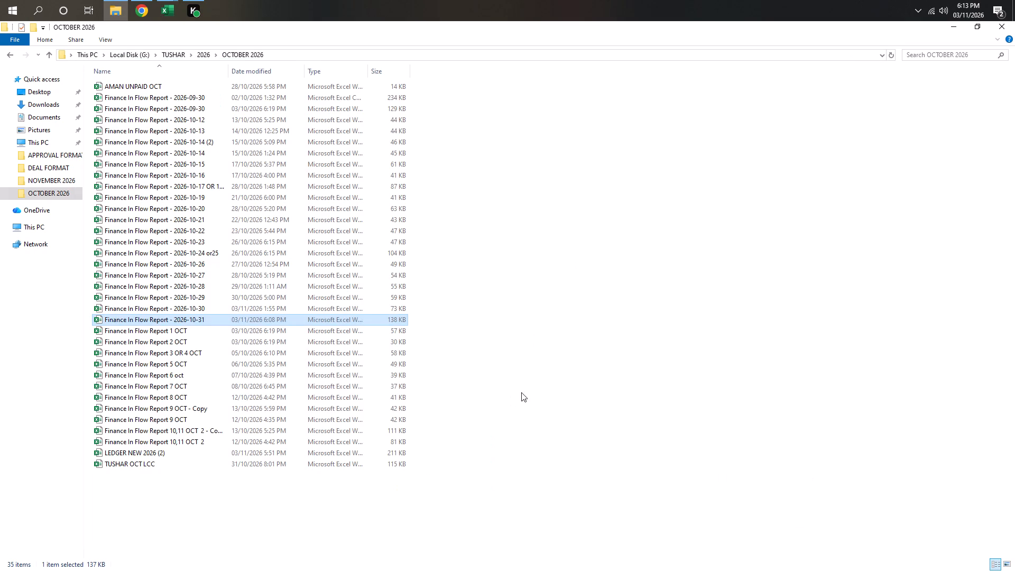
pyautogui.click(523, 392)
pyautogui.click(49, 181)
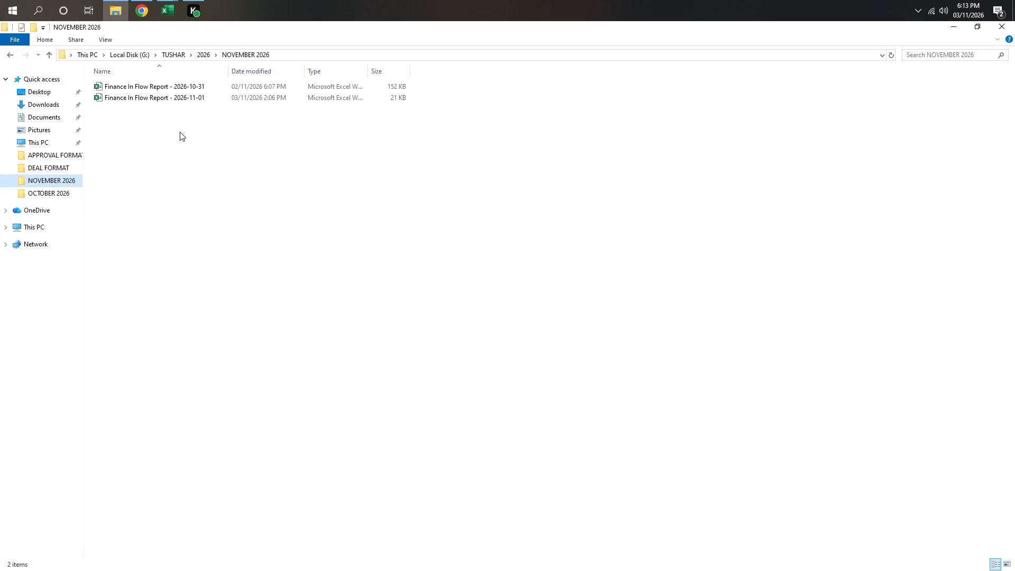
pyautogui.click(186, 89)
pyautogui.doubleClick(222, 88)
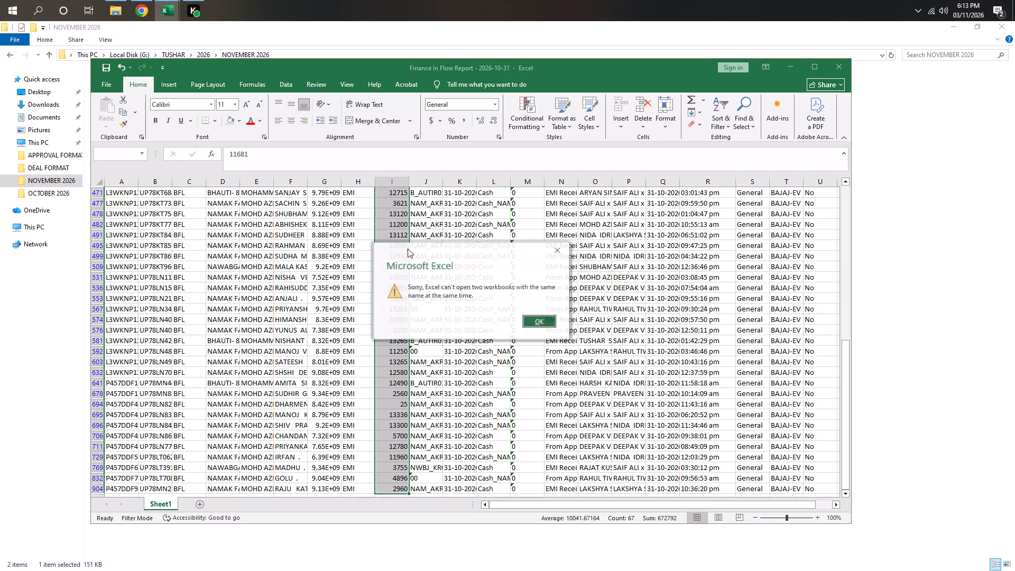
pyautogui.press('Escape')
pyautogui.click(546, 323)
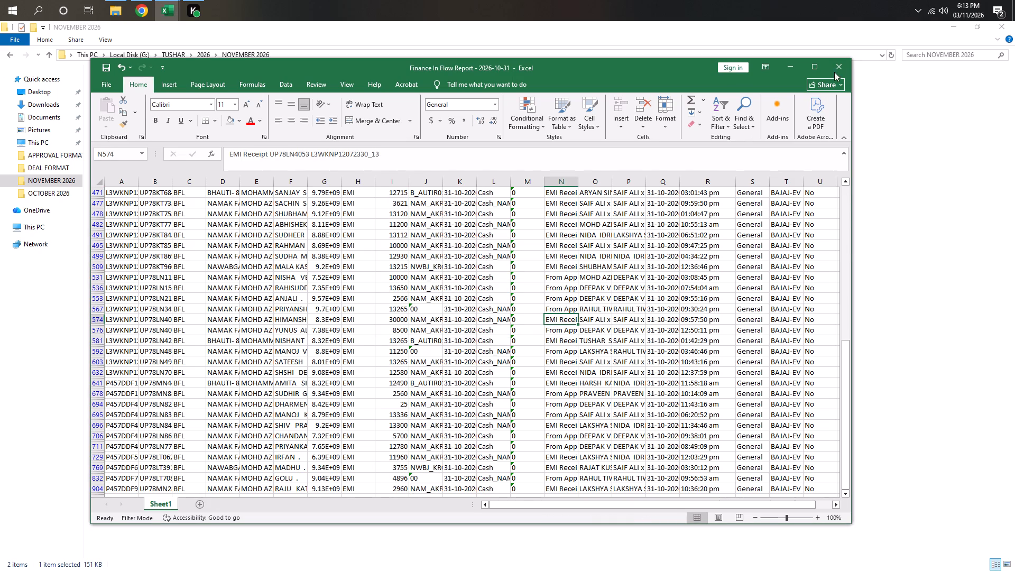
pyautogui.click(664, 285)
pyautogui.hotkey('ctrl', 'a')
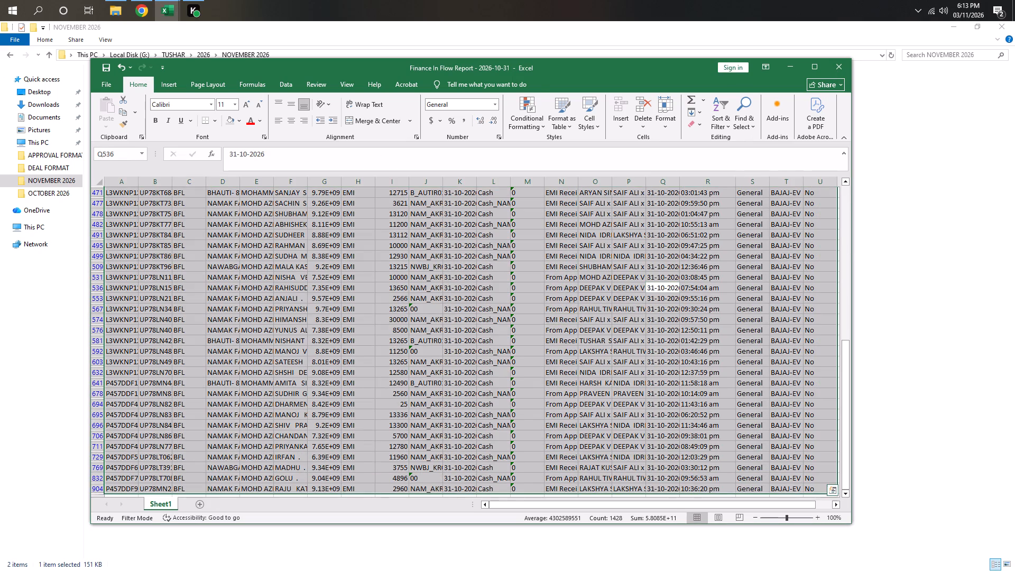
# Clear all active filters in Finance In Flow Report - 2026-10-31 and return to the header row.
pyautogui.hotkey('alt', 'd')
pyautogui.write('FS')
pyautogui.hotkey('ctrl', 'Up')
pyautogui.hotkey('ctrl', 'Left')
pyautogui.hotkey('ctrl', 'Up')
pyautogui.hotkey('ctrl', 'Left')
# Filter the Branch column to exclude Kanpur Nagar.
pyautogui.press('Right')
pyautogui.press('Right')
pyautogui.press('Right')
pyautogui.press('Right')
pyautogui.press('Right')
pyautogui.press('Right')
pyautogui.press('Right')
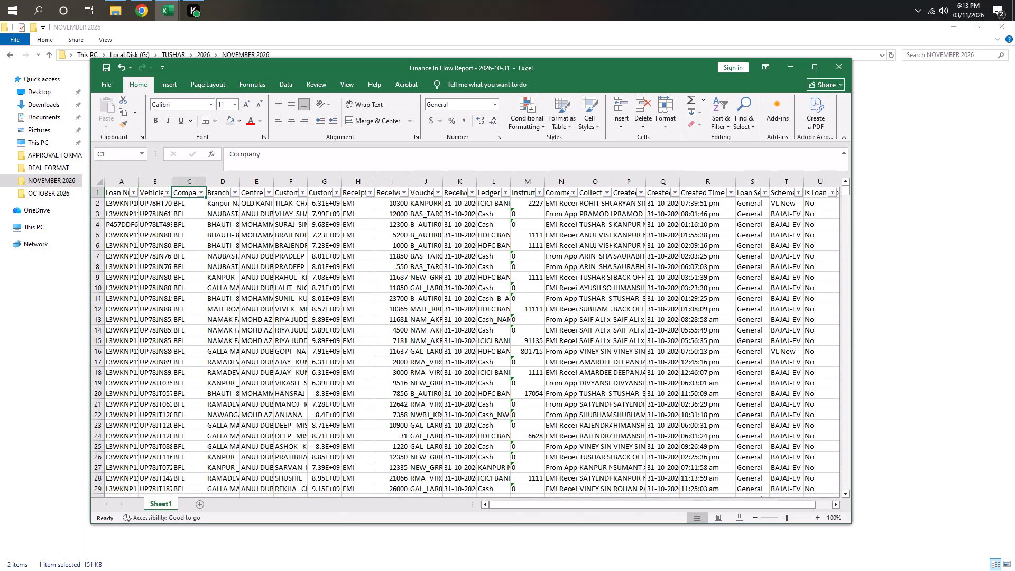
pyautogui.press('Right')
pyautogui.press('Right')
pyautogui.press('Right')
pyautogui.press('Left')
pyautogui.press('Left')
pyautogui.press('Left')
pyautogui.press('Left')
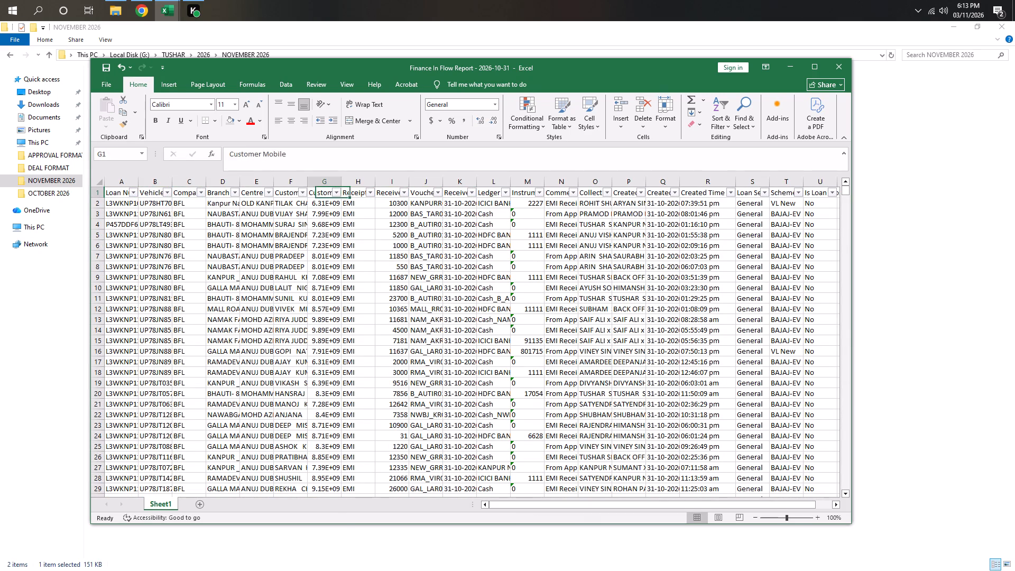
pyautogui.press('Left')
pyautogui.press('Left')
pyautogui.press('Left')
pyautogui.hotkey('alt', 'Down')
pyautogui.press('Down')
pyautogui.press('Down')
pyautogui.press('Down')
pyautogui.press('Down')
pyautogui.press('Down')
pyautogui.press('Down')
pyautogui.press('Down')
pyautogui.press('Down')
pyautogui.press('Down')
pyautogui.press('Down')
pyautogui.press('Down')
pyautogui.press('Down')
pyautogui.press('Down')
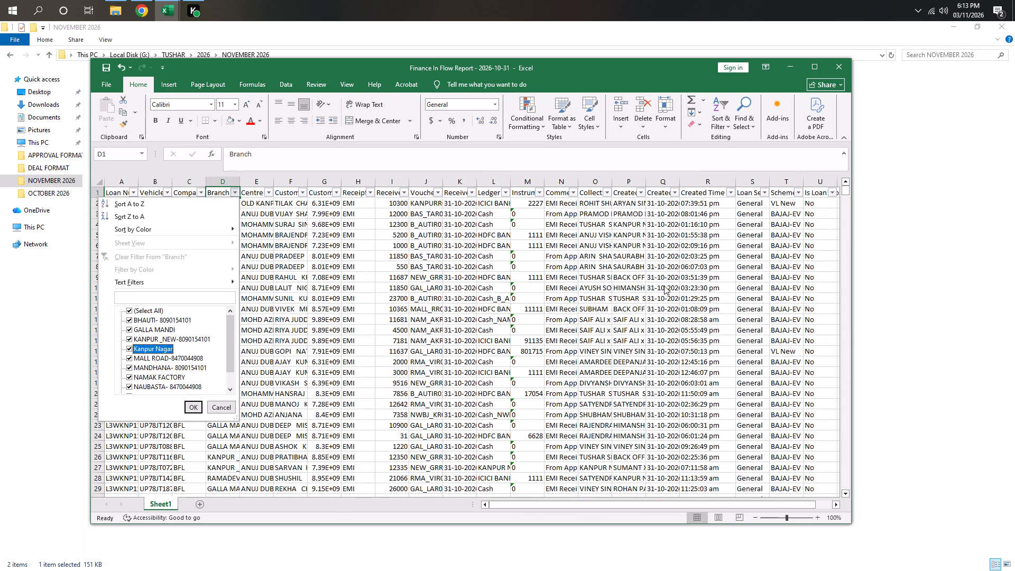
pyautogui.press('space')
pyautogui.press('Return')
# Open the Created By column's filter and deselect every staff entry.
pyautogui.press('Right')
pyautogui.press('Right')
pyautogui.press('Right')
pyautogui.press('Right')
pyautogui.press('Right')
pyautogui.press('Right')
pyautogui.press('Right')
pyautogui.press('Right')
pyautogui.press('Right')
pyautogui.press('Right')
pyautogui.press('Right')
pyautogui.press('Right')
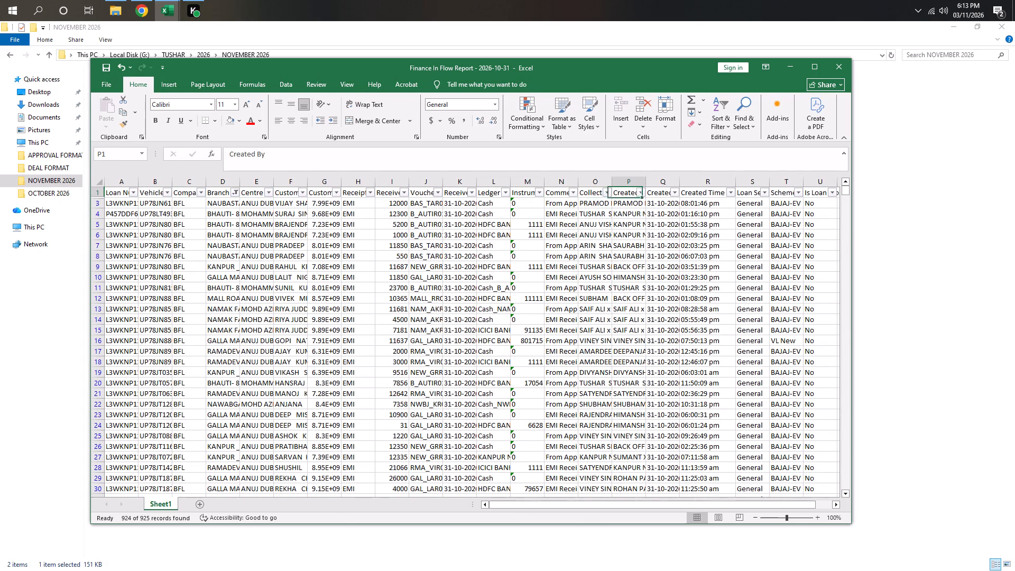
pyautogui.hotkey('alt', 'Down')
pyautogui.press('Down')
pyautogui.press('Down')
pyautogui.press('Down')
pyautogui.press('Down')
pyautogui.press('Down')
pyautogui.press('Down')
pyautogui.press('Down')
pyautogui.press('Down')
pyautogui.press('Down')
pyautogui.press('space')
# Include Abhishek and Amit of Mandhana, Afzal and Anuj of Bhauti, and Aman of Shastri Chowk in the Created By filter.
pyautogui.press('Down')
pyautogui.press('Down')
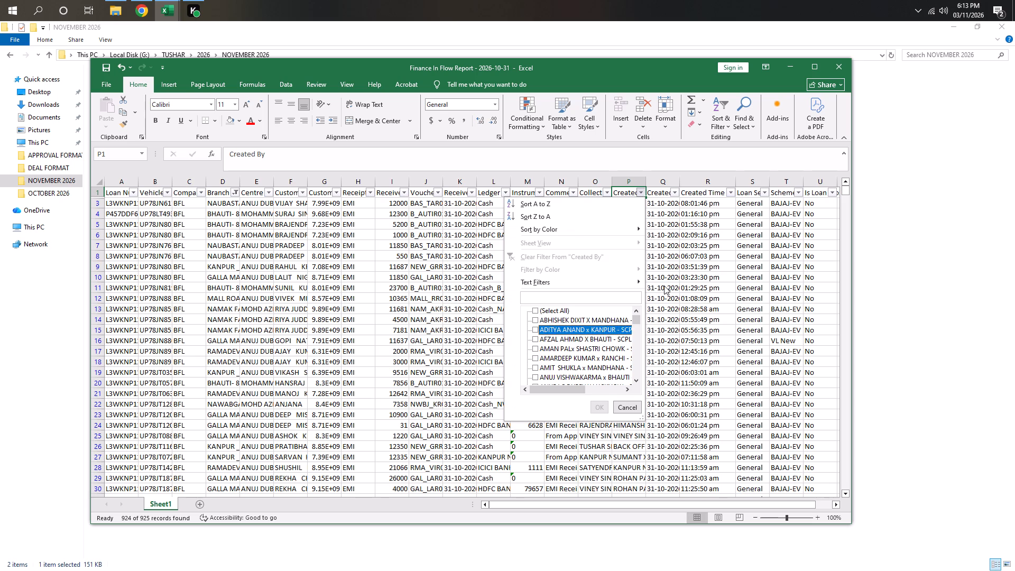
pyautogui.press('Up')
pyautogui.press('space')
pyautogui.press('Down')
pyautogui.press('Down')
pyautogui.press('space')
pyautogui.press('Down')
pyautogui.press('space')
pyautogui.press('Down')
pyautogui.press('Down')
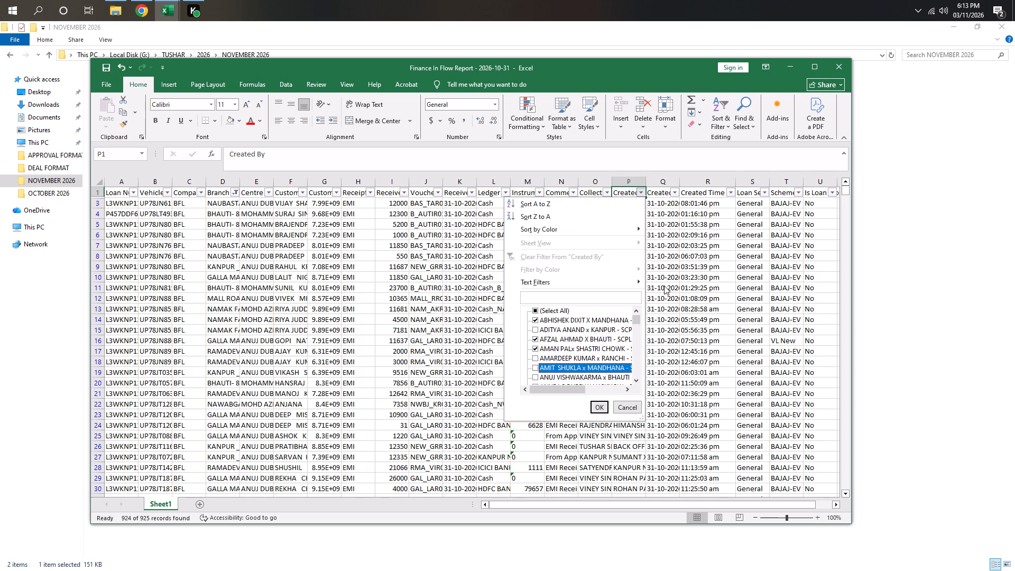
pyautogui.press('space')
pyautogui.press('Down')
pyautogui.press('space')
# Add Aryan of Bhauti and Ashish of Kanpur to the Created By filter selection.
pyautogui.press('Down')
pyautogui.press('Down')
pyautogui.press('Down')
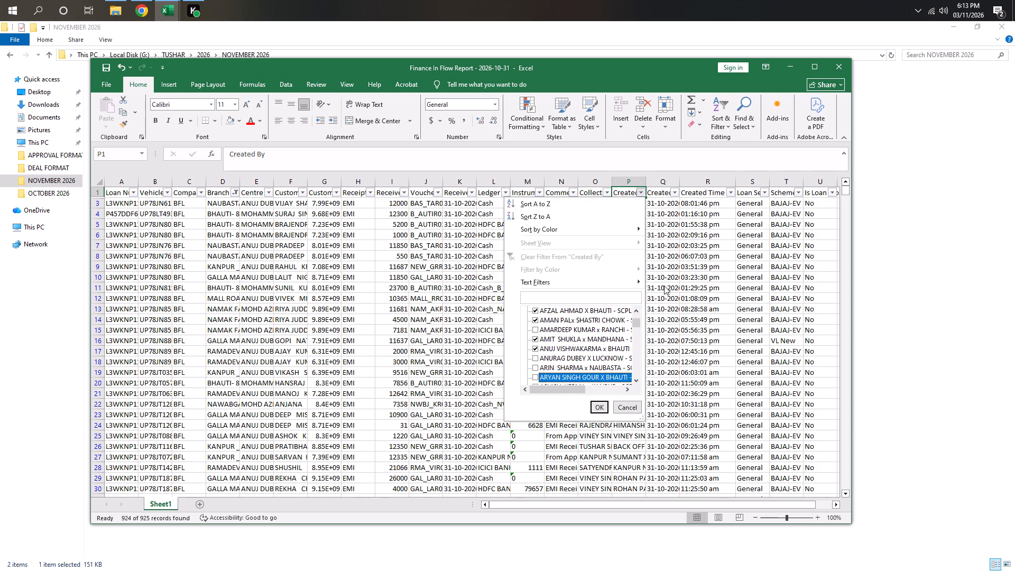
pyautogui.press('Up')
pyautogui.press('Up')
pyautogui.press('Up')
pyautogui.press('Down')
pyautogui.press('Down')
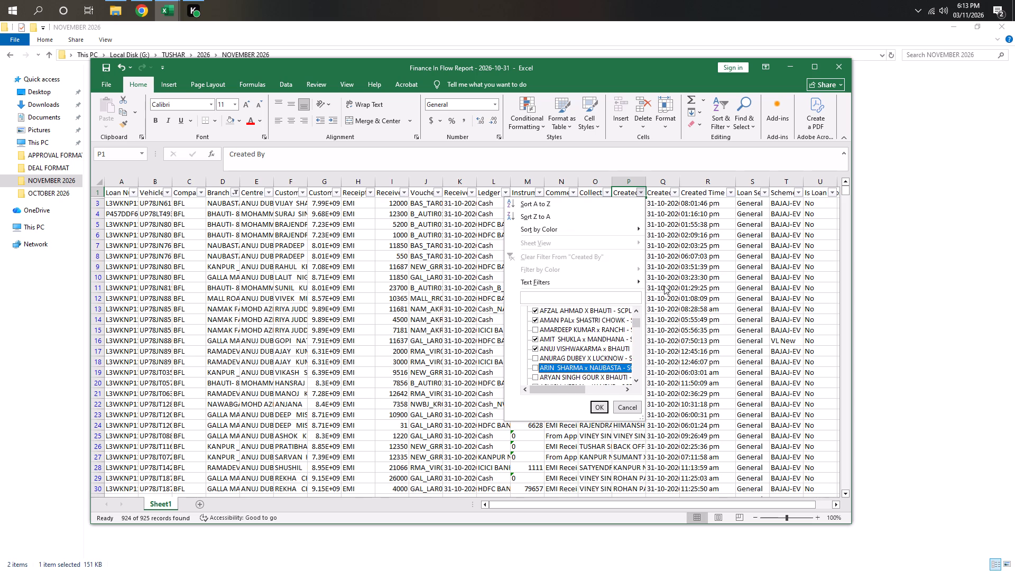
pyautogui.press('Up')
pyautogui.press('Up')
pyautogui.press('Down')
pyautogui.press('Down')
pyautogui.press('Down')
pyautogui.press('space')
pyautogui.press('Down')
pyautogui.press('space')
# Add Deepak of Mandhana, Dharmendra, Divyanshu of Kanpur and Harsh of Bhauti to the Created By filter selection.
pyautogui.press('Down')
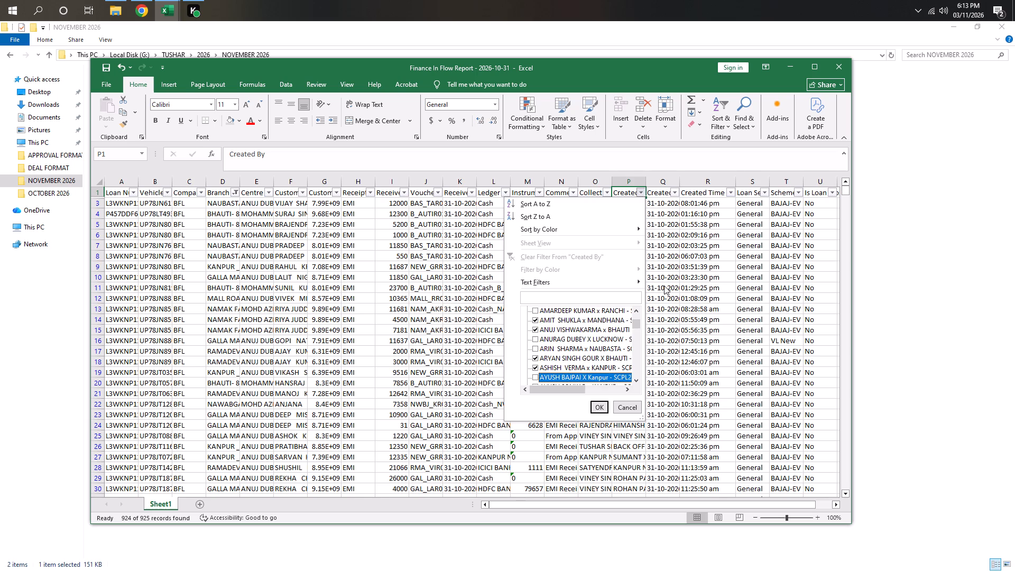
pyautogui.press('Down')
pyautogui.press('Down')
pyautogui.press('Down')
pyautogui.press('Down')
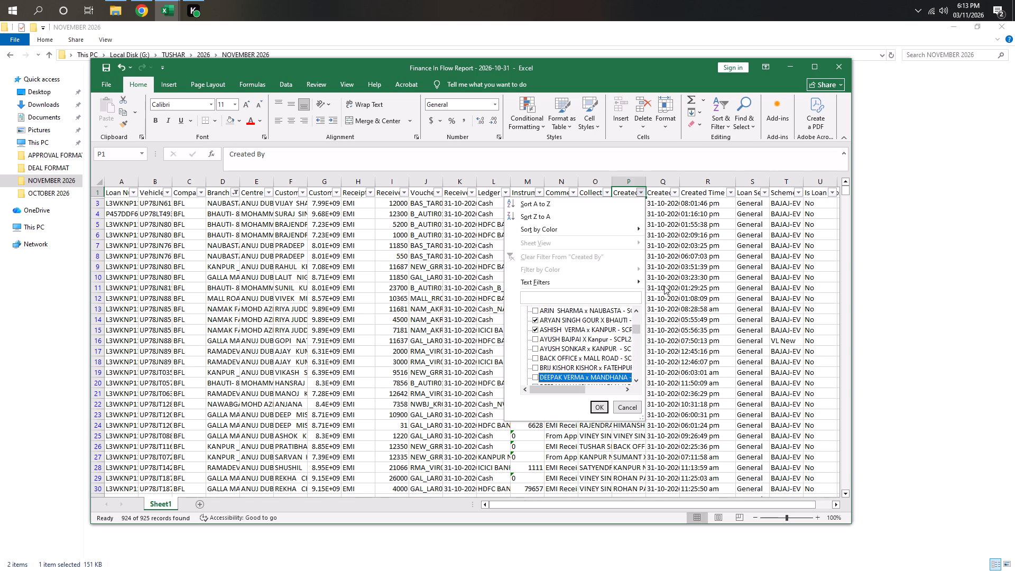
pyautogui.press('space')
pyautogui.press('Down')
pyautogui.press('Down')
pyautogui.press('Down')
pyautogui.press('space')
pyautogui.press('Down')
pyautogui.press('Down')
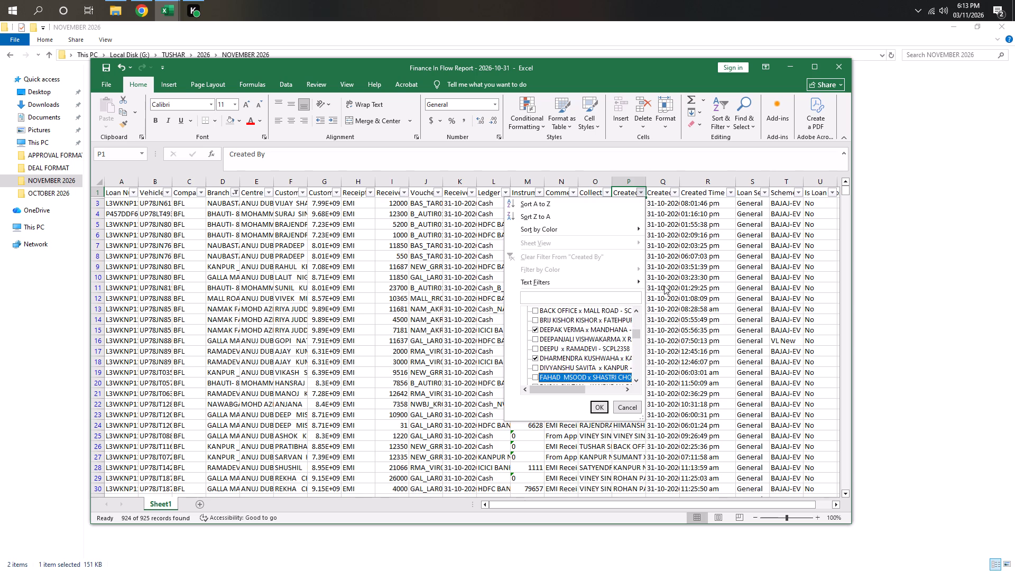
pyautogui.press('Up')
pyautogui.press('space')
pyautogui.press('Down')
pyautogui.press('Down')
pyautogui.press('Down')
pyautogui.press('space')
pyautogui.press('Down')
pyautogui.press('Down')
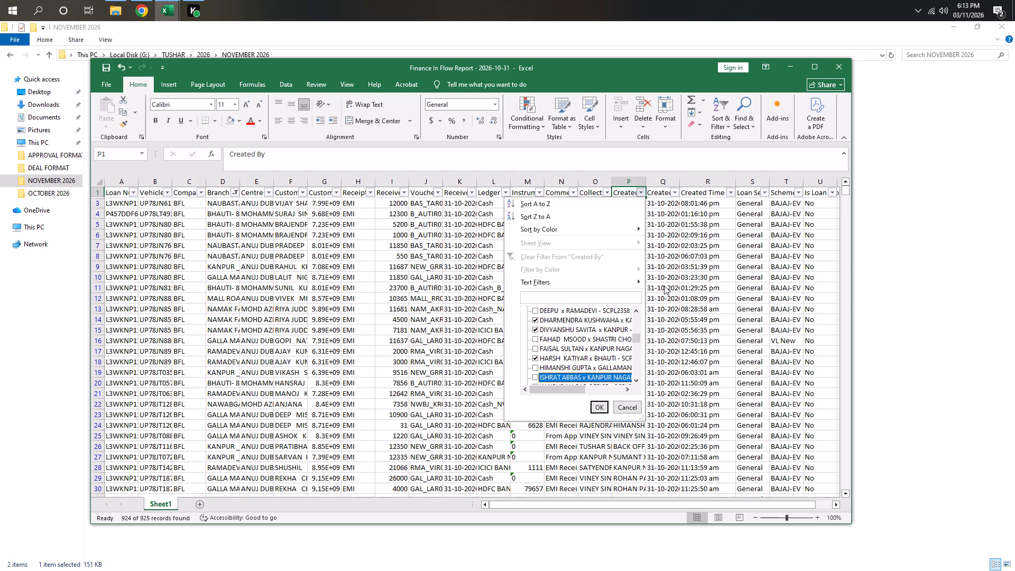
pyautogui.press('Down')
pyautogui.press('Down')
pyautogui.press('Up')
pyautogui.press('space')
pyautogui.press('Down')
pyautogui.press('space')
pyautogui.press('Down')
pyautogui.press('space')
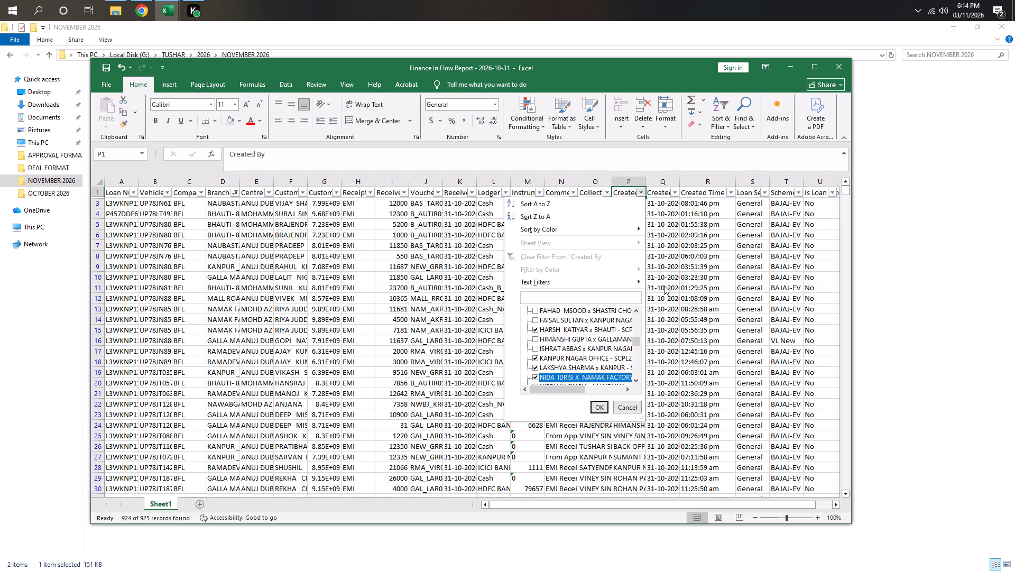
pyautogui.press('Down')
pyautogui.press('space')
# Add Praveen and Rahul of Kanpur and Rajat of Kanpur Nagar to the Created By filter selection.
pyautogui.press('Down')
pyautogui.press('Down')
pyautogui.press('Up')
pyautogui.press('Down')
pyautogui.press('Down')
pyautogui.press('Down')
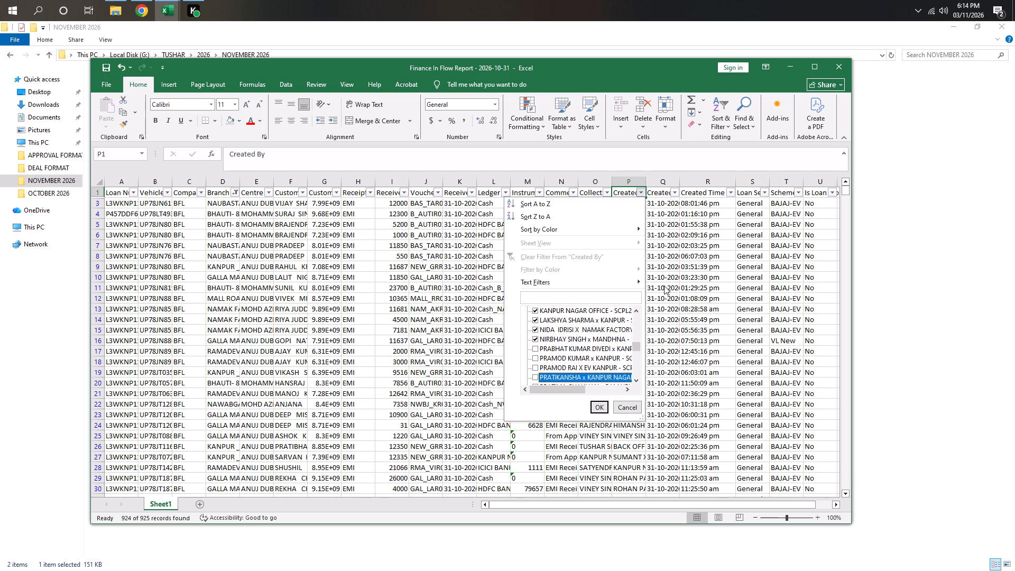
pyautogui.press('Down')
pyautogui.press('Down')
pyautogui.press('Up')
pyautogui.press('Down')
pyautogui.press('space')
pyautogui.press('Down')
pyautogui.press('space')
pyautogui.press('Down')
pyautogui.press('Down')
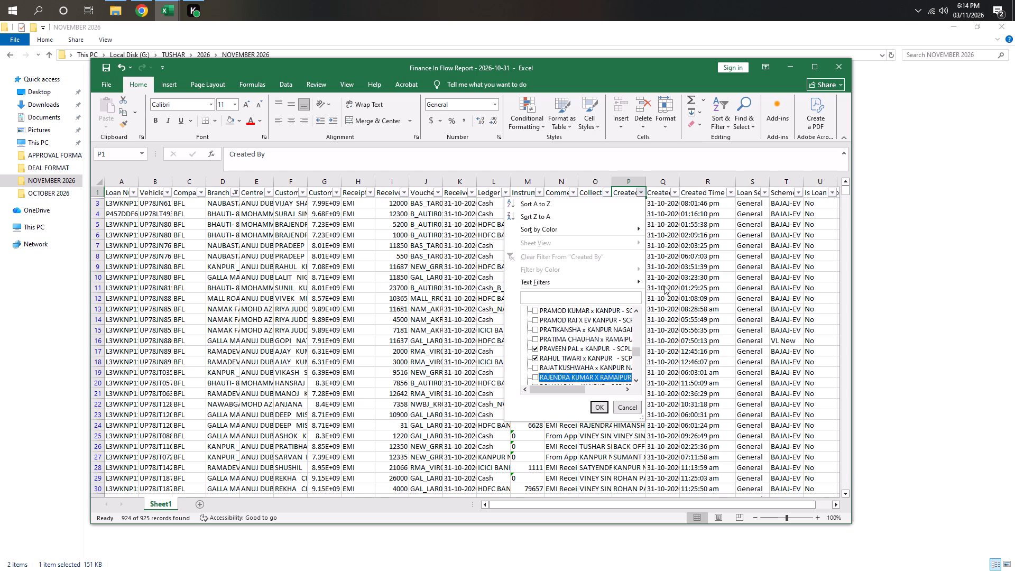
pyautogui.press('Down')
pyautogui.press('Up')
pyautogui.press('Up')
pyautogui.press('space')
pyautogui.press('Down')
pyautogui.press('Down')
pyautogui.press('Down')
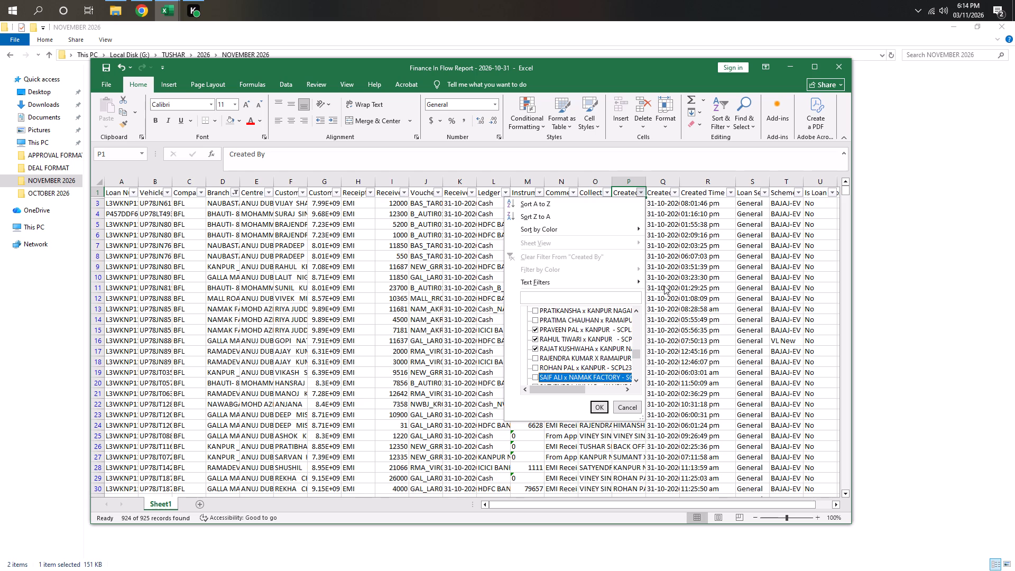
pyautogui.press('space')
pyautogui.press('Down')
pyautogui.press('Down')
pyautogui.press('Up')
pyautogui.press('Down')
pyautogui.press('Down')
pyautogui.press('Down')
pyautogui.press('Down')
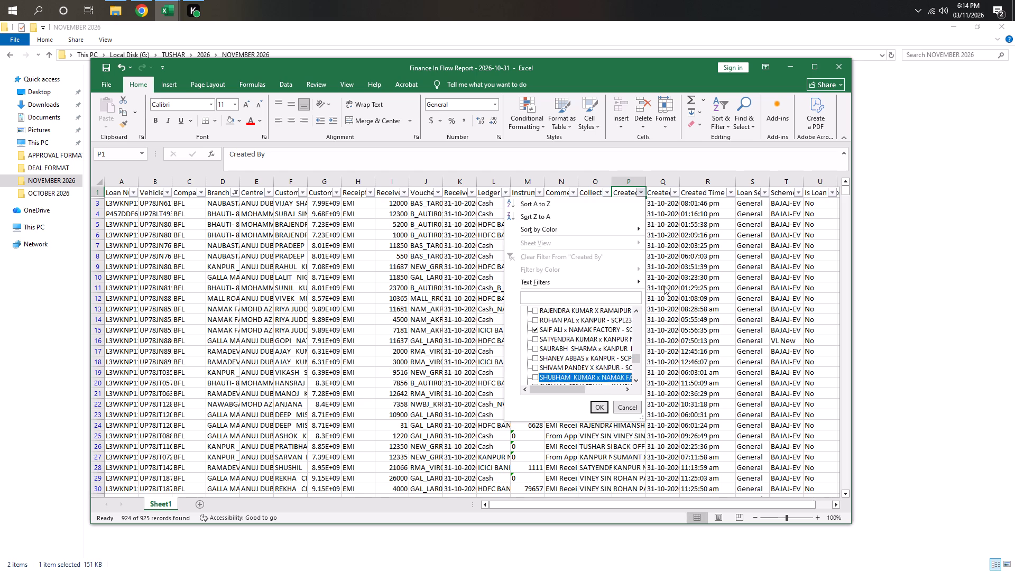
pyautogui.press('Down')
pyautogui.press('Up')
pyautogui.press('space')
# Add Sumant of Kanpur New, Sumit and Tushar of Bhauti, and Vaibhav of Mandhana to the Created By filter selection.
pyautogui.press('Down')
pyautogui.press('Down')
pyautogui.press('Down')
pyautogui.press('Up')
pyautogui.press('space')
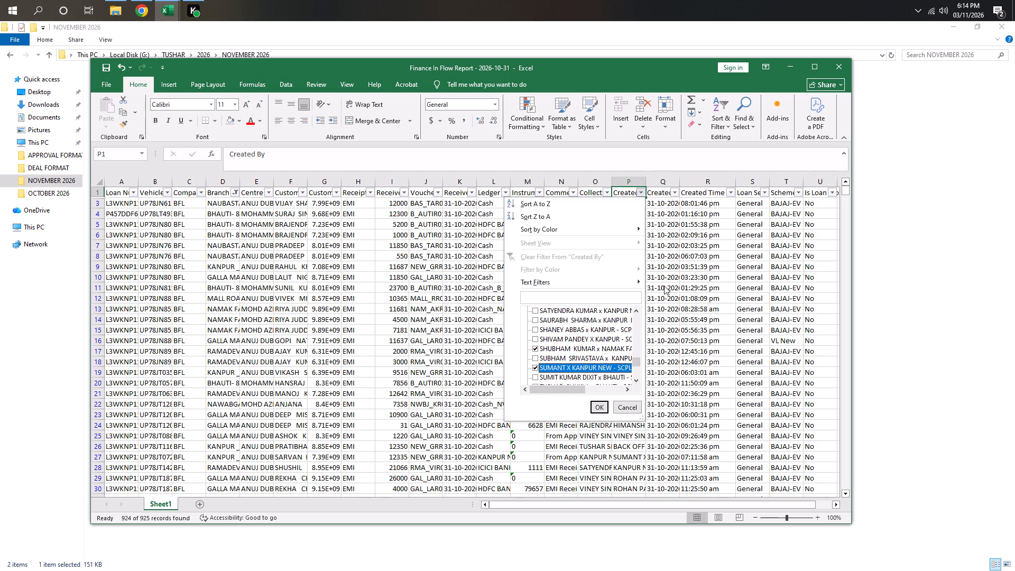
pyautogui.press('Down')
pyautogui.press('space')
pyautogui.press('Down')
pyautogui.press('Down')
pyautogui.press('Up')
pyautogui.press('space')
pyautogui.press('Down')
pyautogui.press('Down')
pyautogui.press('space')
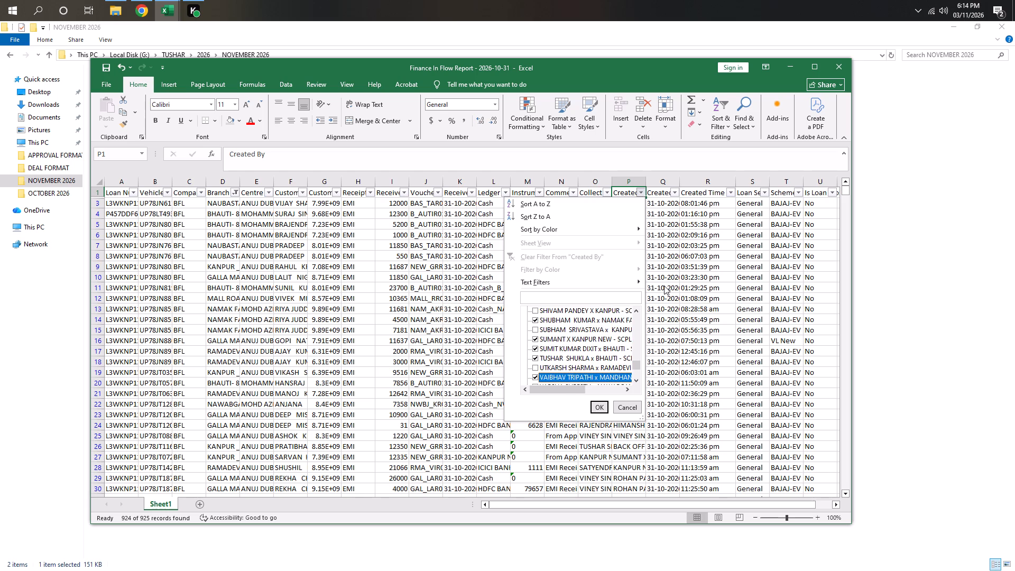
# Add Varsha of Nawabganj and Vineet of Kanpur to the Created By filter selection, leaving Varun of Kanpur unticked.
pyautogui.press('Down')
pyautogui.press('Down')
pyautogui.press('space')
pyautogui.press('Up')
pyautogui.press('space')
pyautogui.press('Down')
pyautogui.press('space')
pyautogui.press('Down')
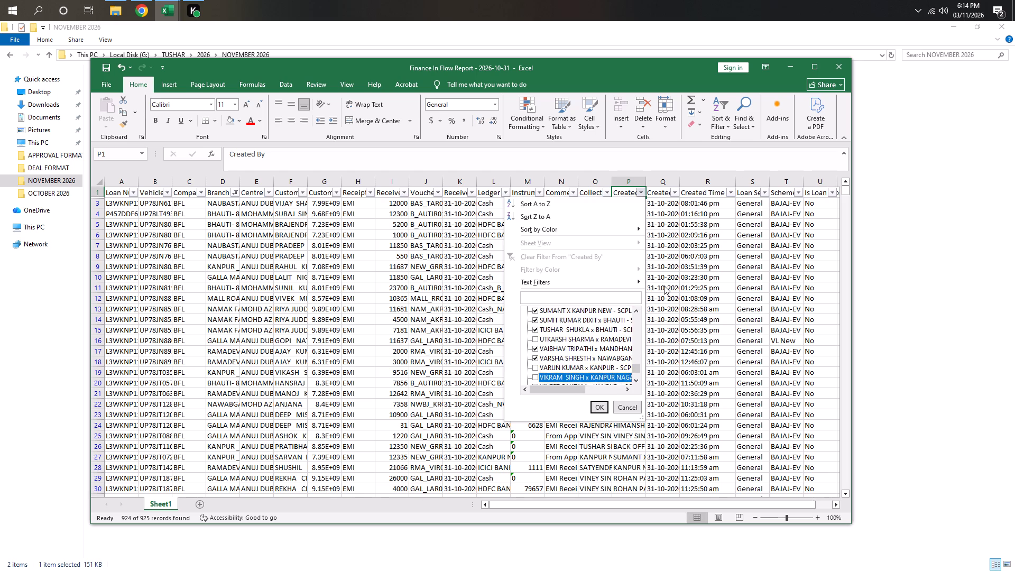
pyautogui.press('Down')
pyautogui.press('Up')
pyautogui.press('Down')
pyautogui.press('space')
# Add Virendra of Kalpi to the Created By selection and apply the filter.
pyautogui.press('Down')
pyautogui.press('Down')
pyautogui.press('Down')
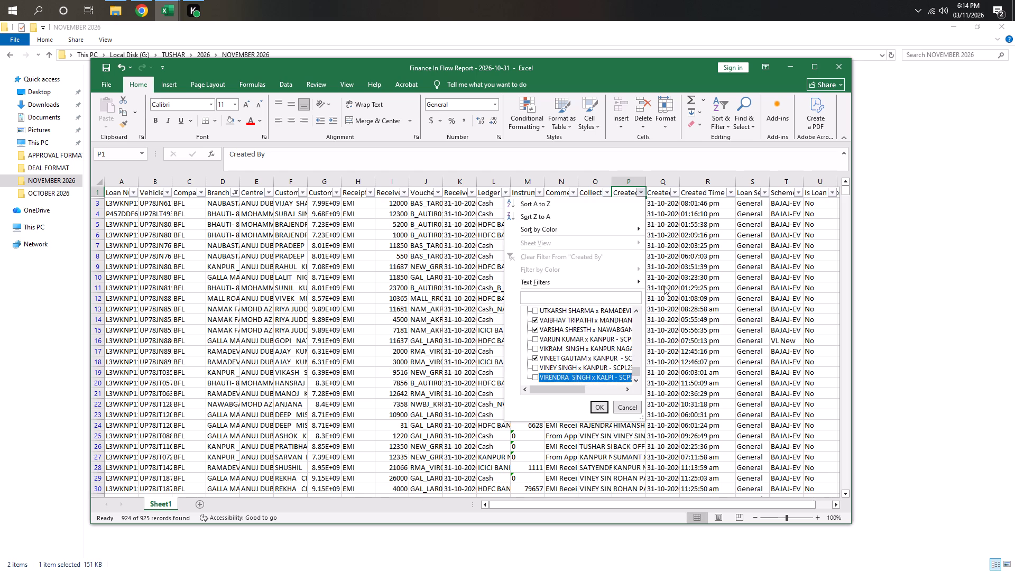
pyautogui.press('Up')
pyautogui.press('space')
pyautogui.press('Down')
pyautogui.press('Down')
pyautogui.press('Up')
pyautogui.press('Return')
# Select the filtered Received Amount column down to its last row to check its sum.
pyautogui.press('Left')
pyautogui.press('Left')
pyautogui.press('Left')
pyautogui.press('Left')
pyautogui.press('Left')
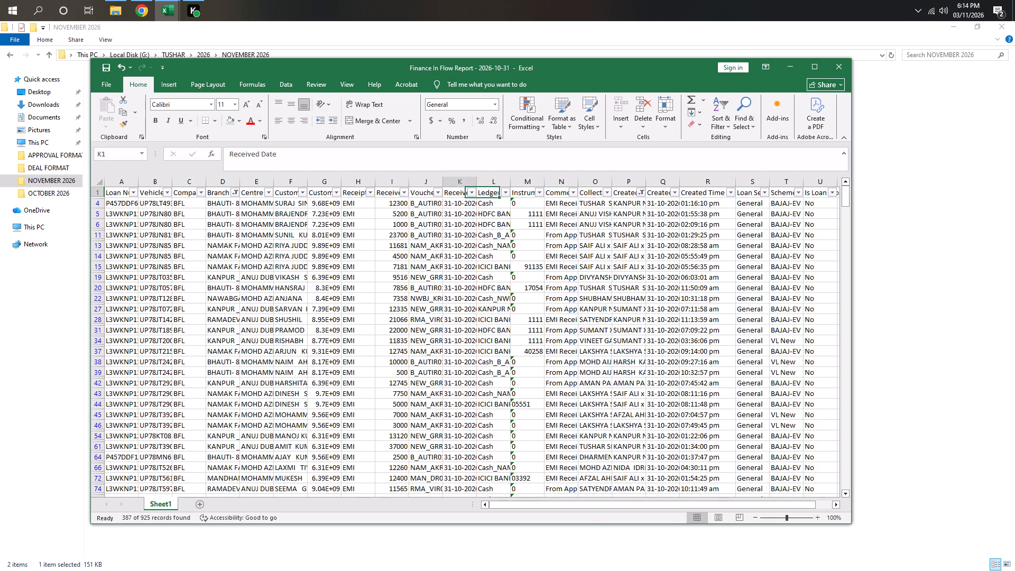
pyautogui.press('Left')
pyautogui.press('Left')
pyautogui.hotkey('ctrl', 'shift', 'Down')
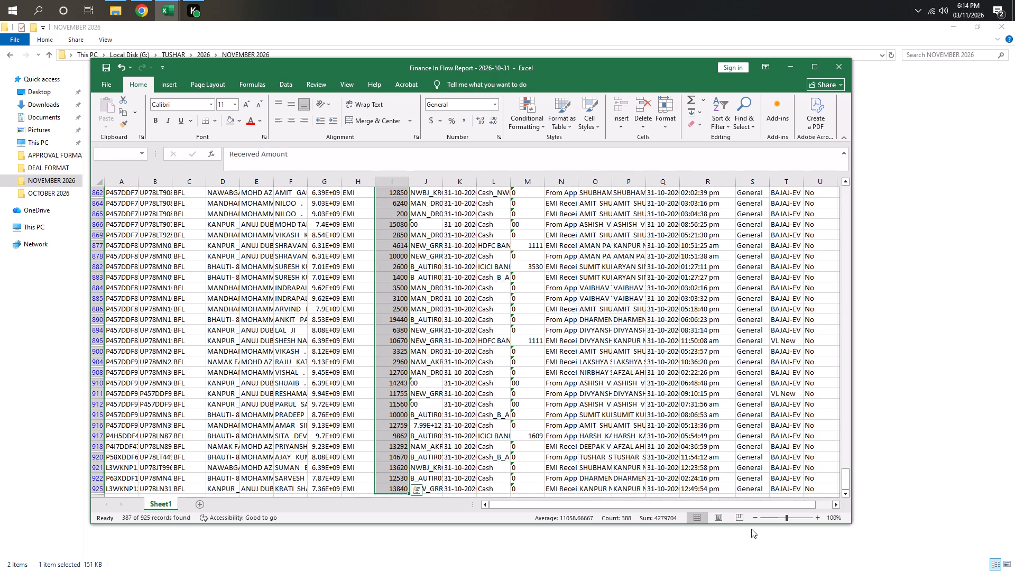
# Switch to the LEDGER NEW 2026 (2) workbook and check the 31/10/2026 TOTAL COLL amount in the November ledger.
pyautogui.hotkey('alt', 'Tab')
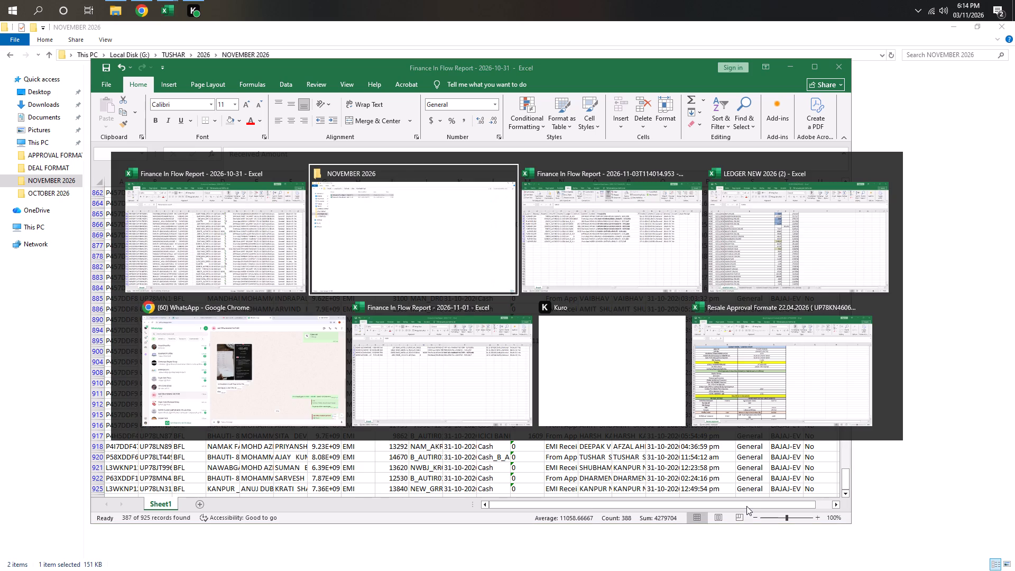
pyautogui.hotkey('alt', 'Tab')
pyautogui.hotkey('alt', 'Tab')
pyautogui.scroll(11, 360, 417)
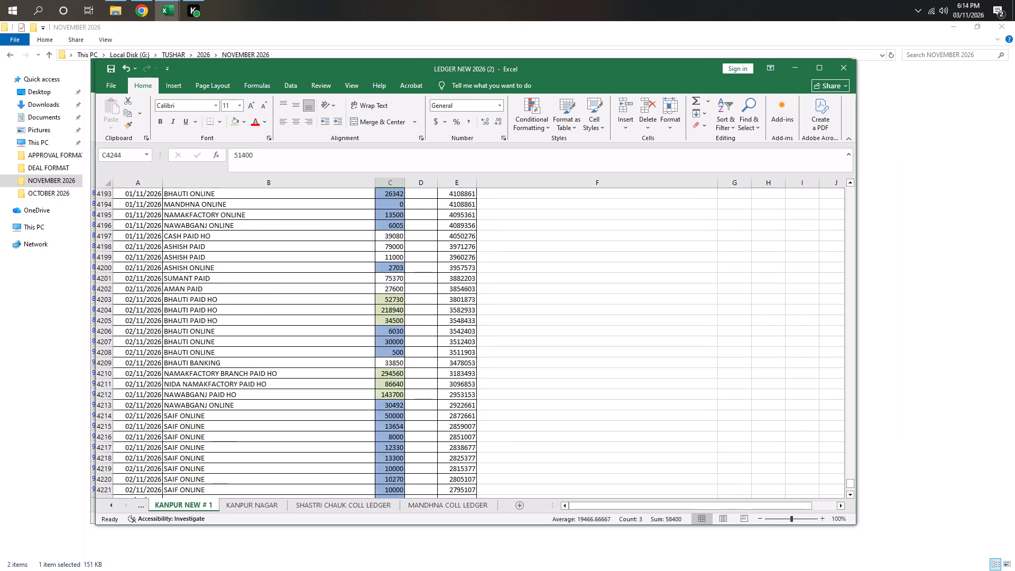
pyautogui.scroll(16, 407, 385)
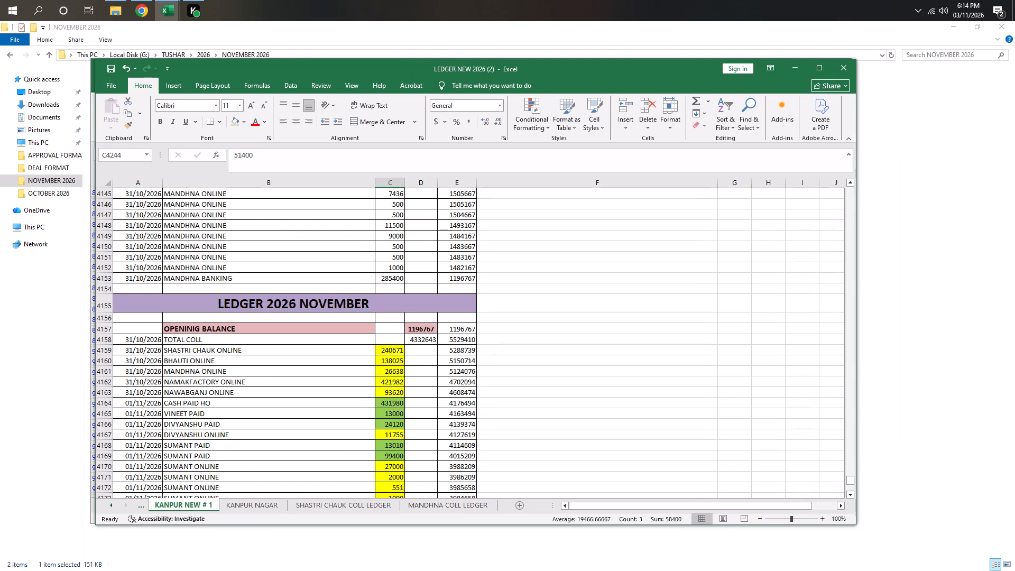
pyautogui.click(418, 342)
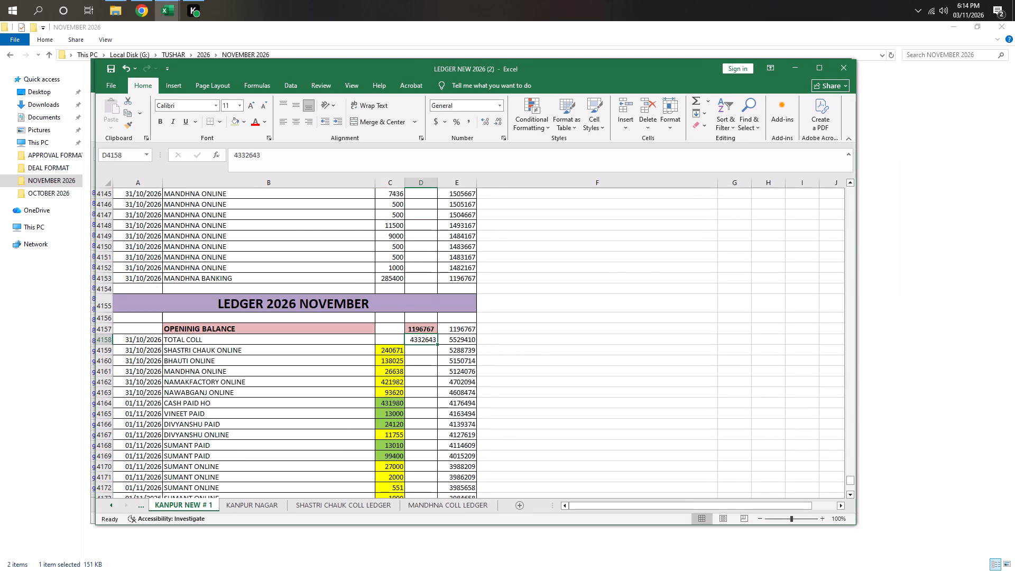
# Return to the 2026-10-31 Finance In Flow Report and review the Created By filter selection from the start through Deepak of Mandhana.
pyautogui.hotkey('alt', 'Tab')
pyautogui.hotkey('ctrl', 'Up')
pyautogui.press('Right')
pyautogui.press('Right')
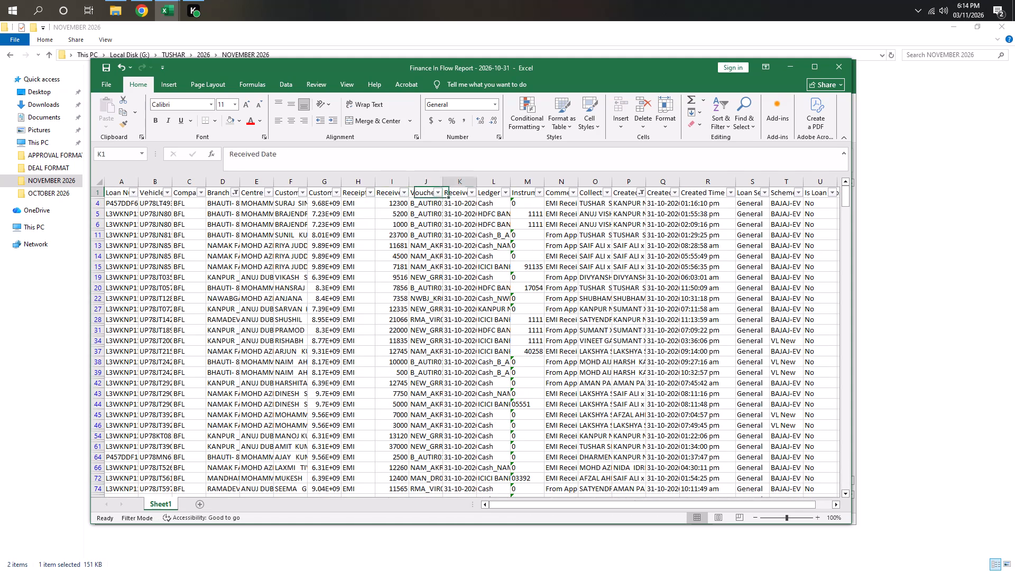
pyautogui.press('Right')
pyautogui.press('Right')
pyautogui.press('Right')
pyautogui.press('Right')
pyautogui.press('Right')
pyautogui.hotkey('alt', 'Down')
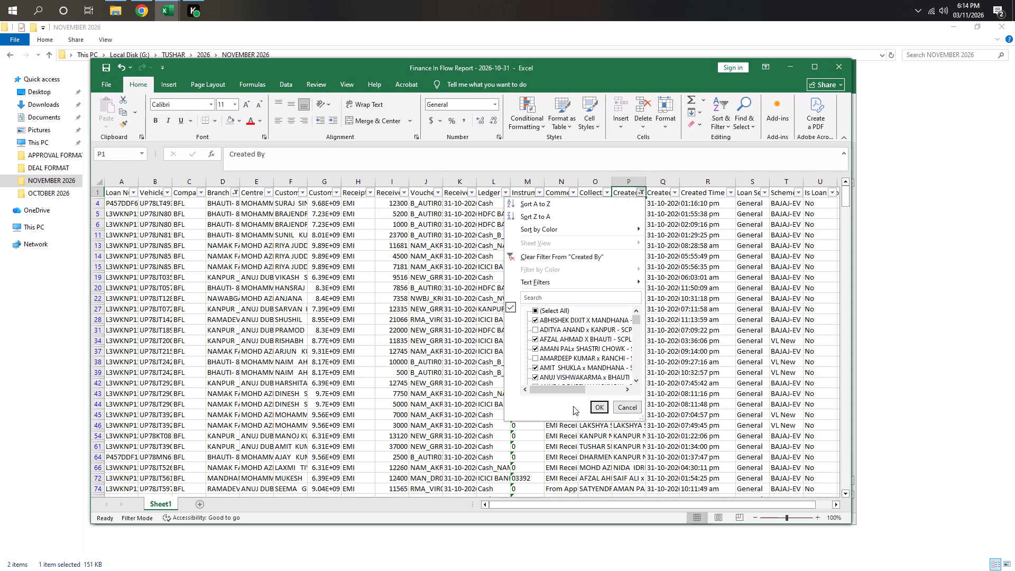
pyautogui.press('Down')
pyautogui.press('Down')
pyautogui.press('Down')
pyautogui.press('Down')
pyautogui.press('Down')
pyautogui.press('Down')
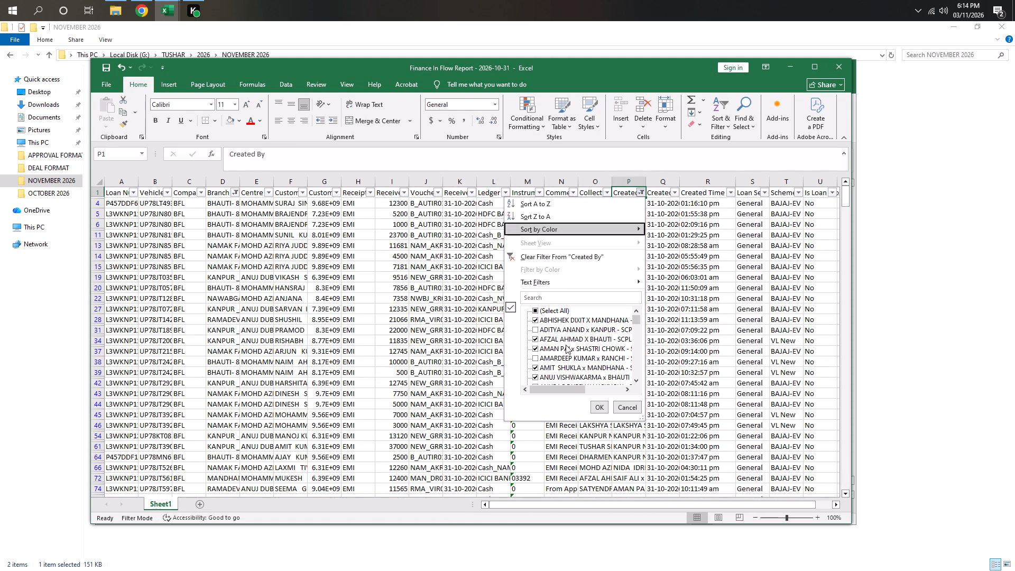
pyautogui.press('Down')
pyautogui.press('Down')
pyautogui.press('Down')
pyautogui.press('Down')
pyautogui.press('Down')
pyautogui.press('Down')
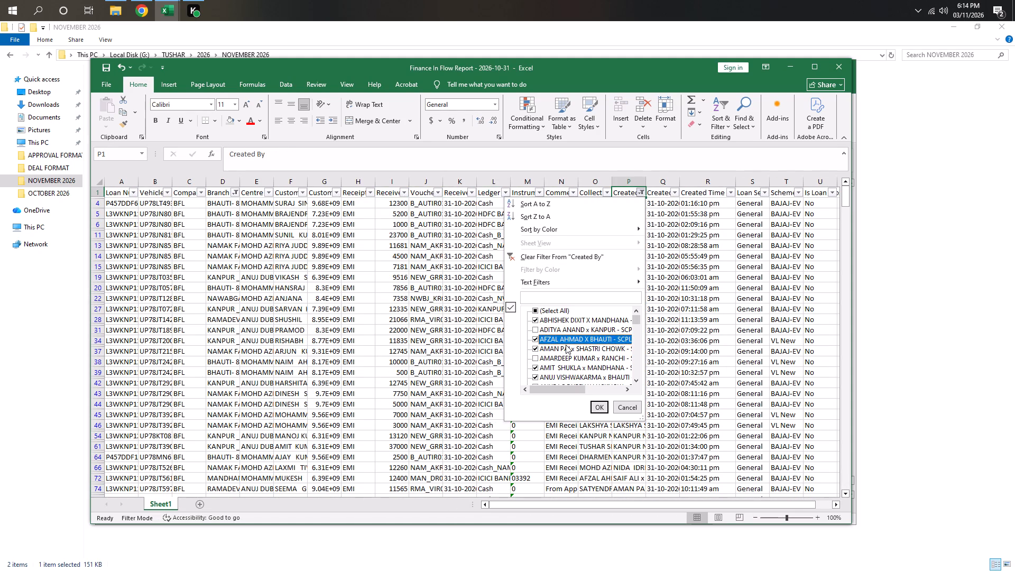
pyautogui.press('Down')
pyautogui.press('Down')
pyautogui.press('Down')
pyautogui.press('Down')
pyautogui.press('Down')
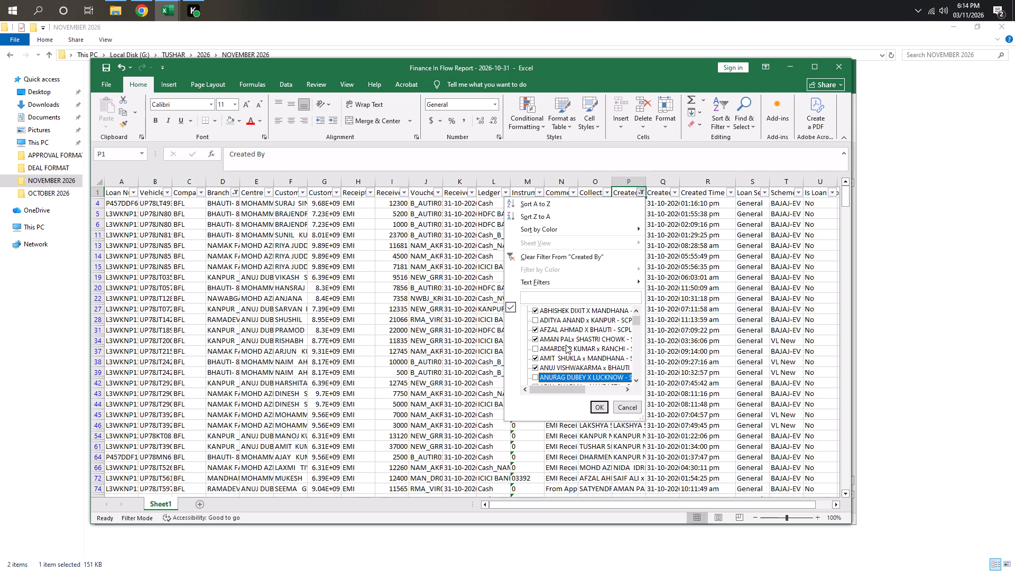
pyautogui.press('Down')
pyautogui.press('Down')
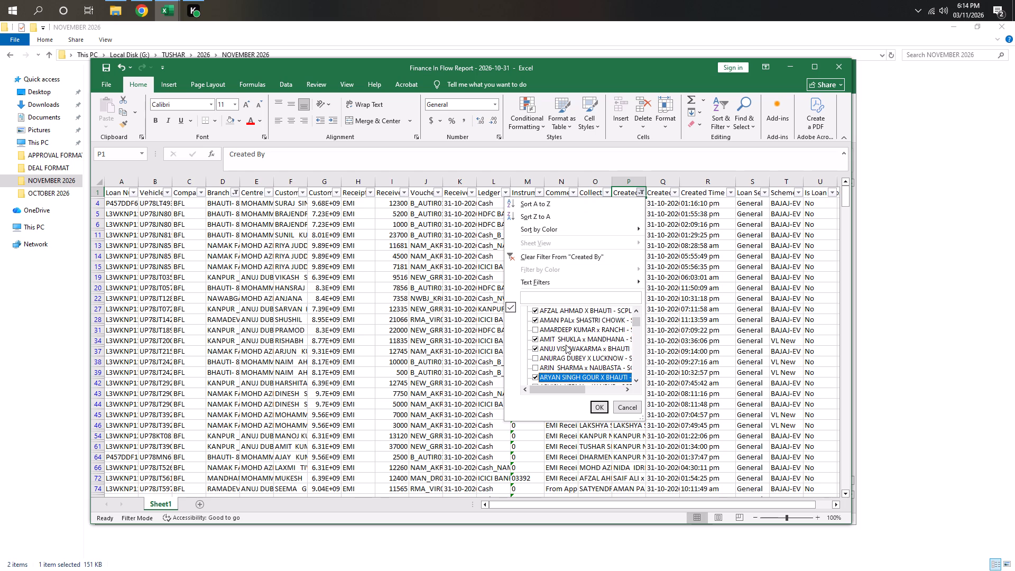
pyautogui.press('Down')
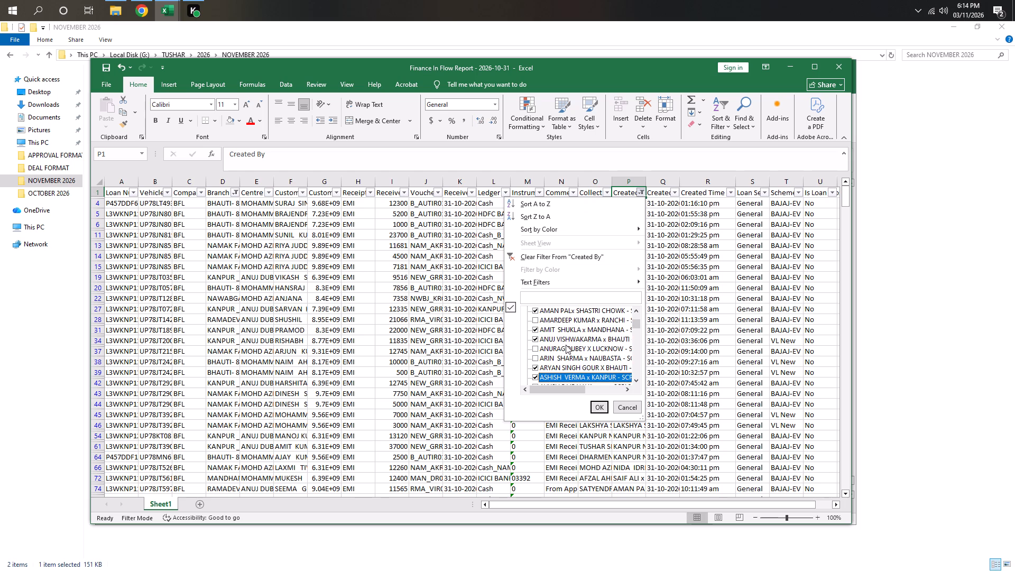
pyautogui.press('Down')
pyautogui.press('Down')
pyautogui.press('Down')
pyautogui.press('Down')
pyautogui.press('Down')
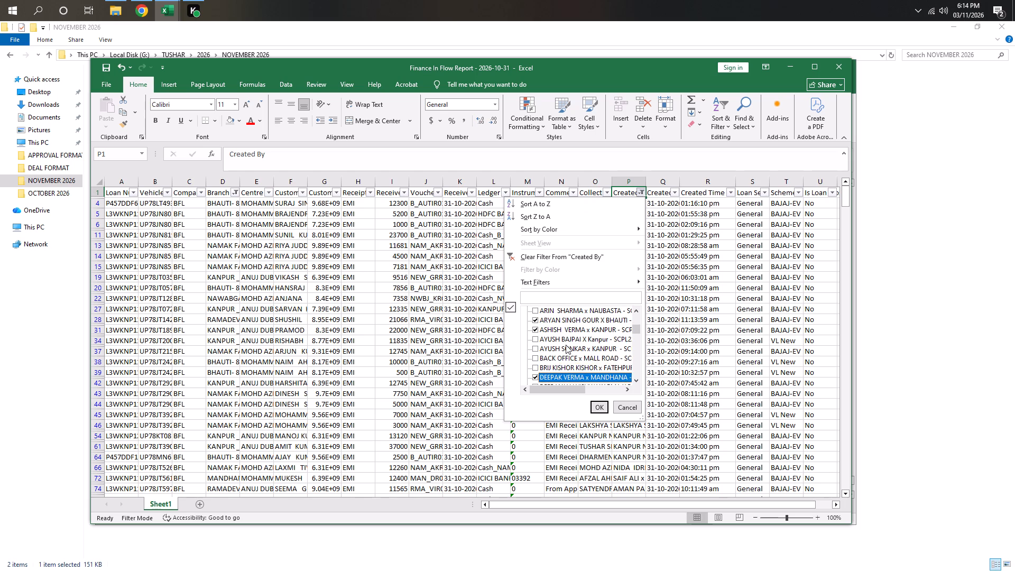
# Review the Created By filter selection from the entries after Deepak of Mandhana through Praveen of Kanpur.
pyautogui.press('Down')
pyautogui.press('Down')
pyautogui.press('Down')
pyautogui.press('Down')
pyautogui.press('Down')
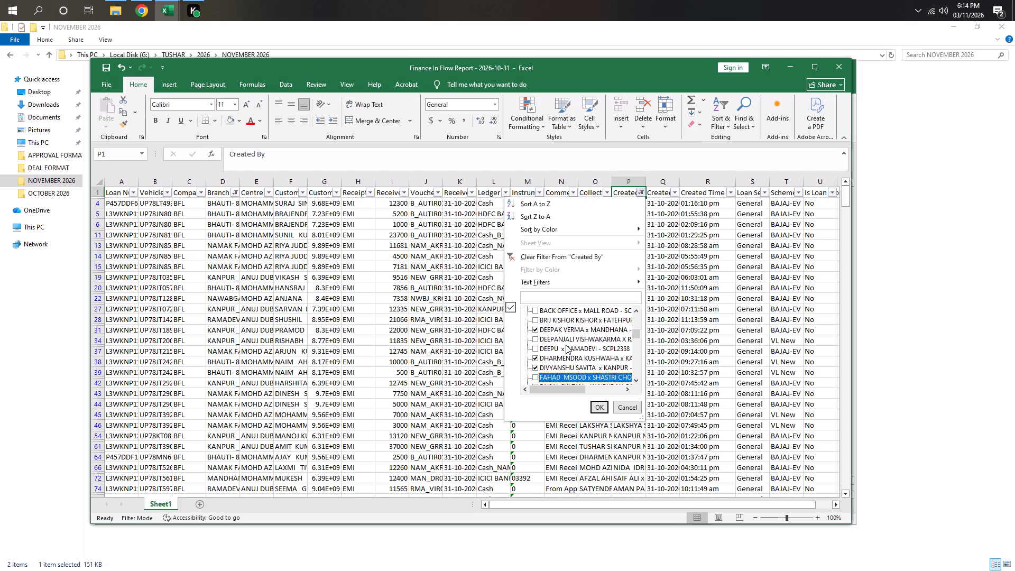
pyautogui.press('Down')
pyautogui.press('Down')
pyautogui.press('Down')
pyautogui.press('Down')
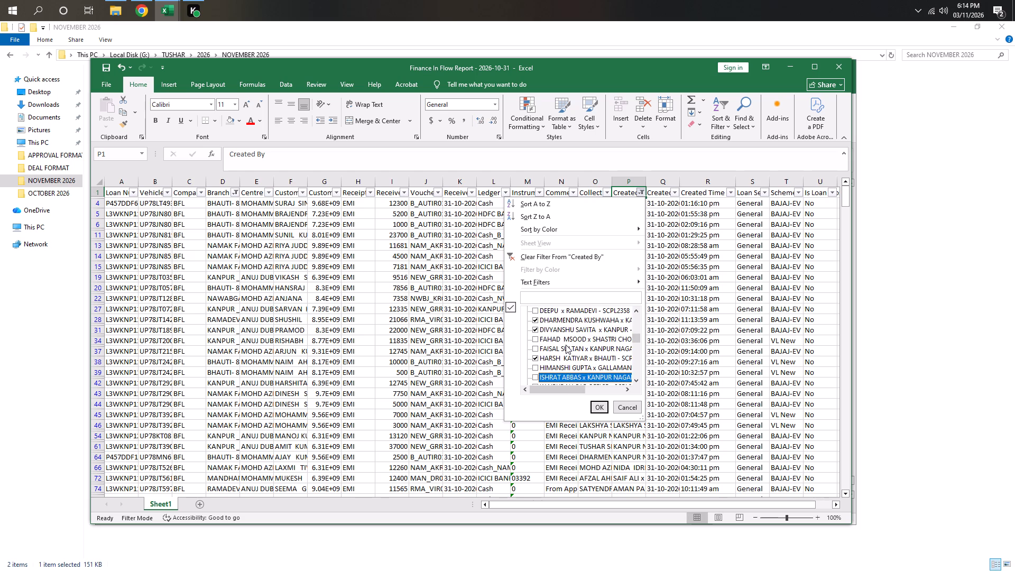
pyautogui.press('Down')
pyautogui.press('Down')
pyautogui.press('Down')
pyautogui.press('Down')
pyautogui.press('Down')
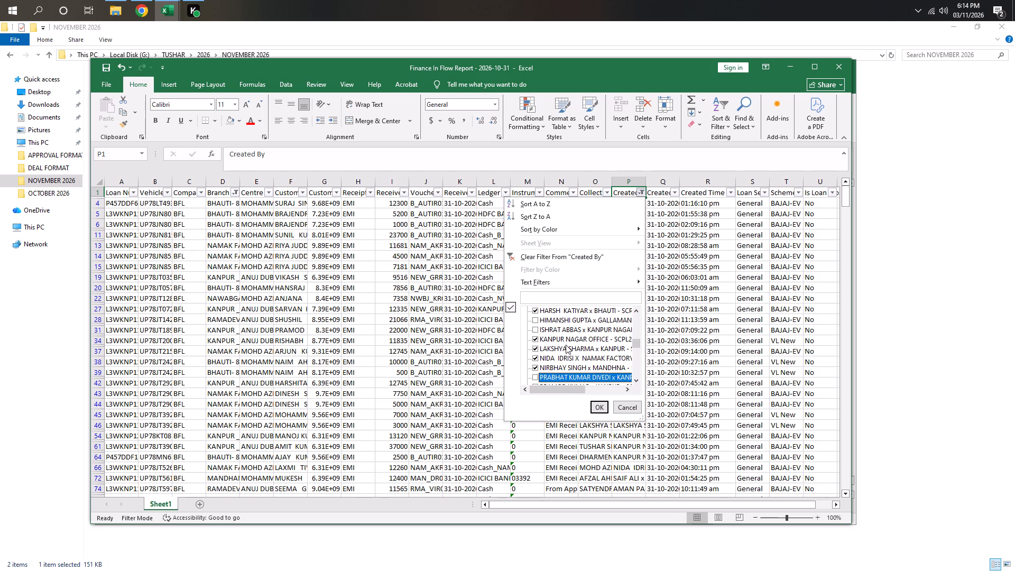
pyautogui.press('Down')
pyautogui.press('Down')
pyautogui.press('Down')
pyautogui.press('Down')
pyautogui.press('Down')
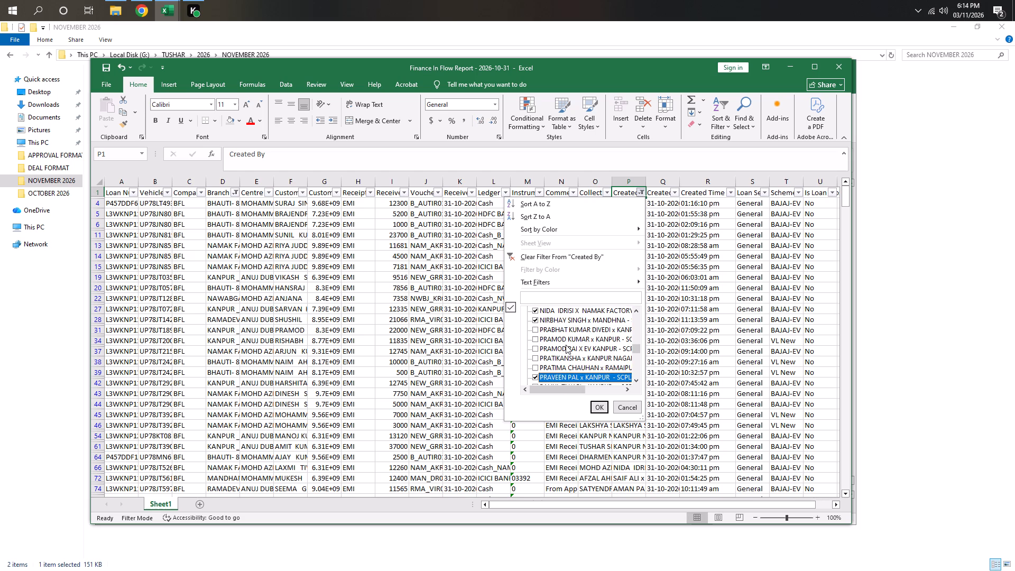
pyautogui.press('Down')
pyautogui.press('Down')
pyautogui.press('Down')
pyautogui.press('Down')
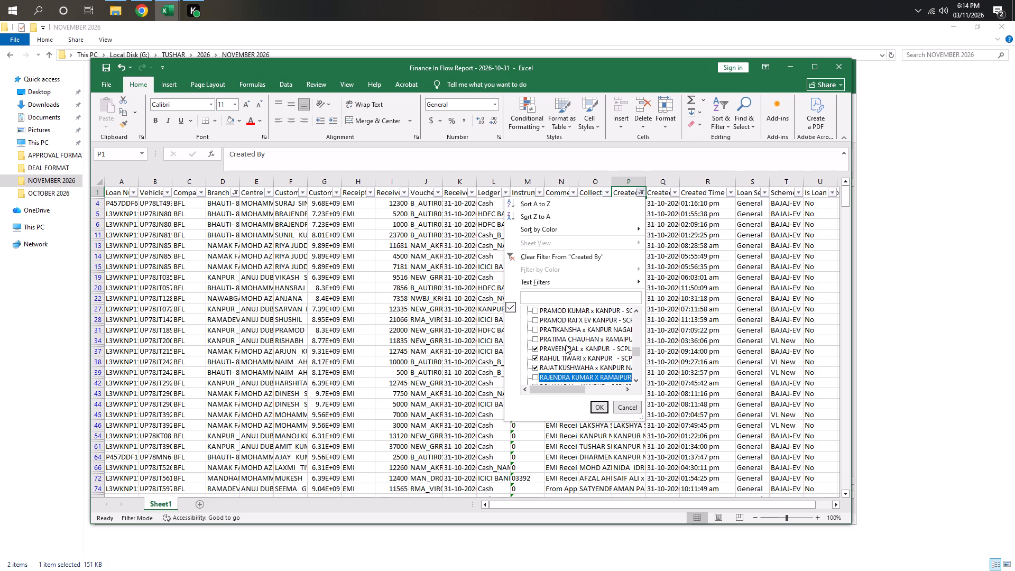
pyautogui.press('Down')
pyautogui.press('Down')
pyautogui.press('Down')
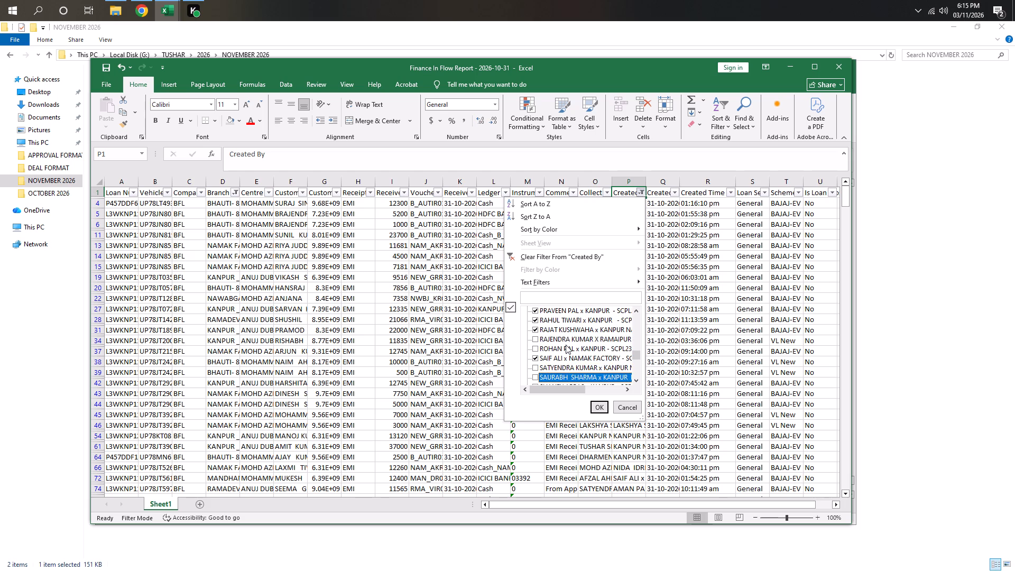
pyautogui.press('Down')
pyautogui.press('Down')
pyautogui.press('Down')
pyautogui.press('Down')
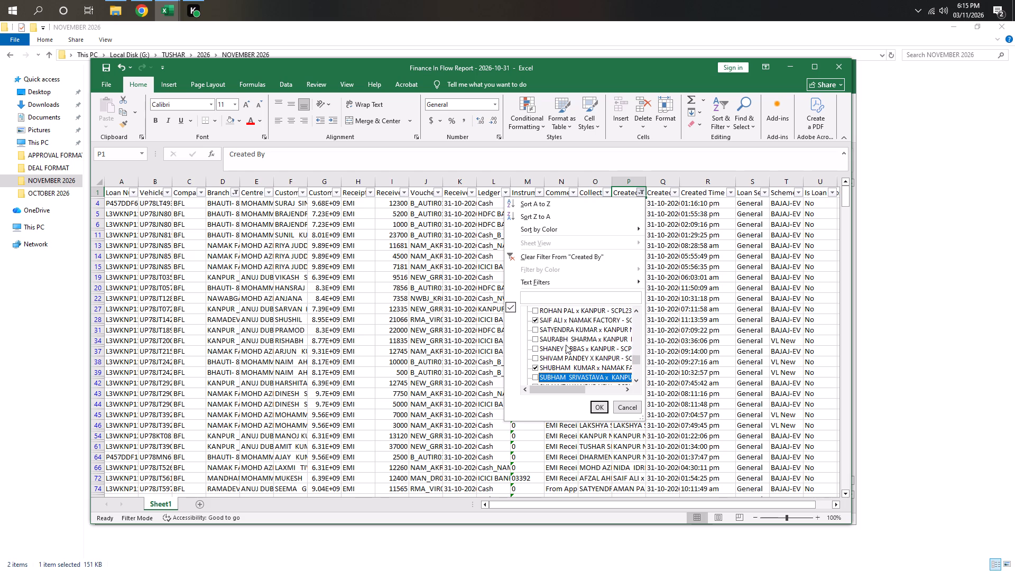
pyautogui.press('Down')
pyautogui.press('Down')
pyautogui.press('Down')
pyautogui.press('Down')
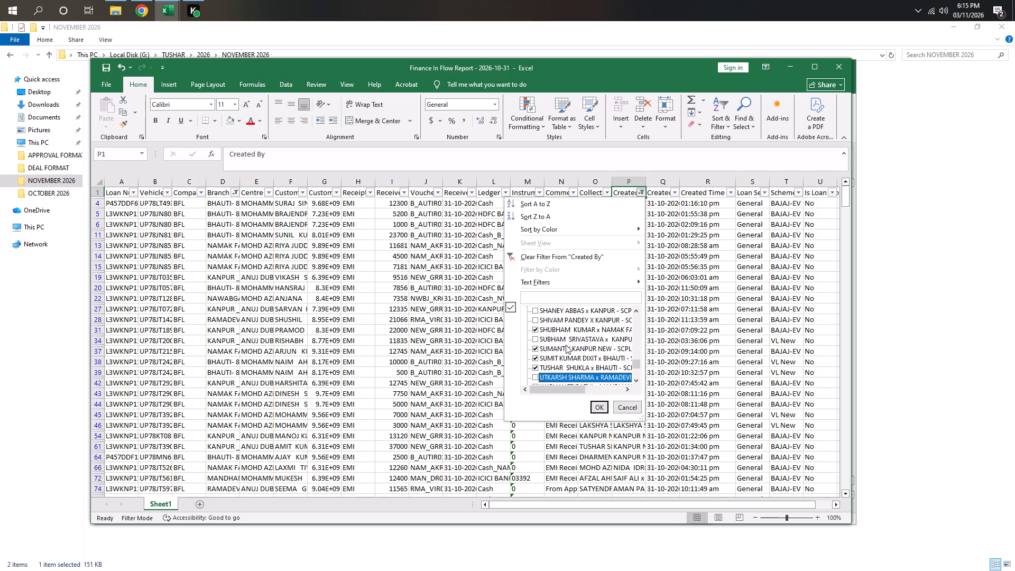
pyautogui.press('Down')
pyautogui.press('Down')
pyautogui.press('Down')
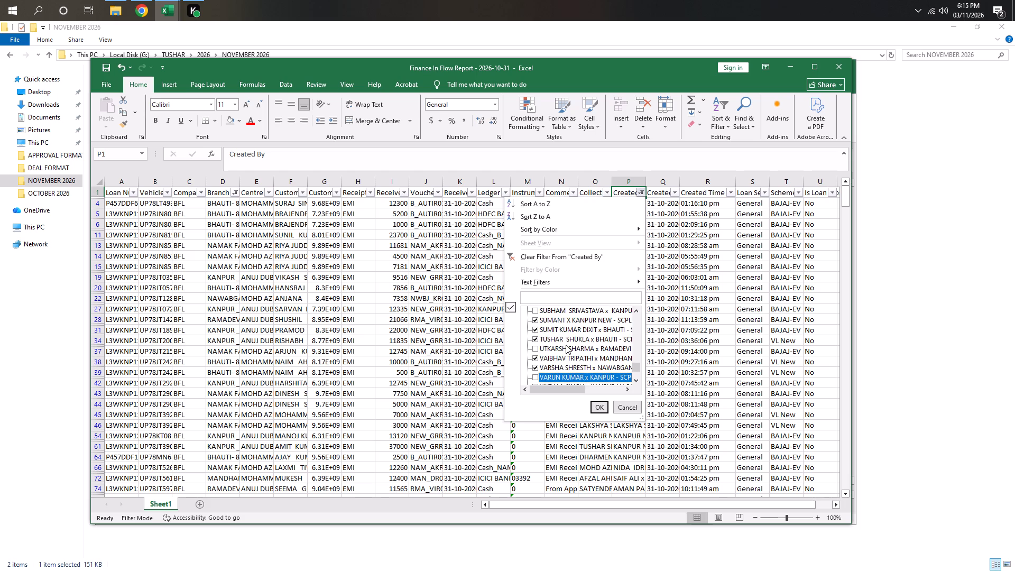
pyautogui.press('Down')
pyautogui.press('Down')
pyautogui.press('Down')
pyautogui.press('Down')
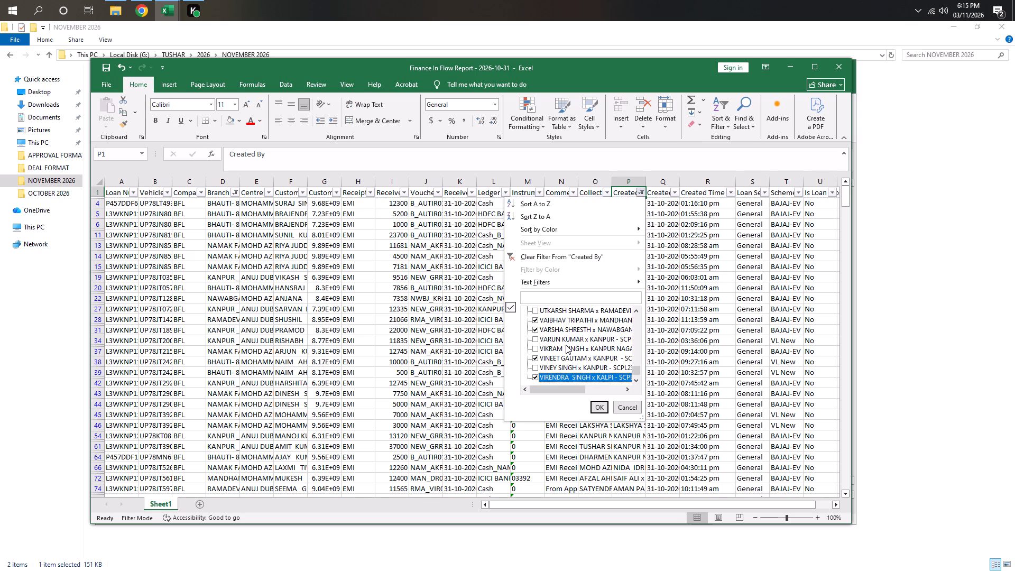
pyautogui.press('Return')
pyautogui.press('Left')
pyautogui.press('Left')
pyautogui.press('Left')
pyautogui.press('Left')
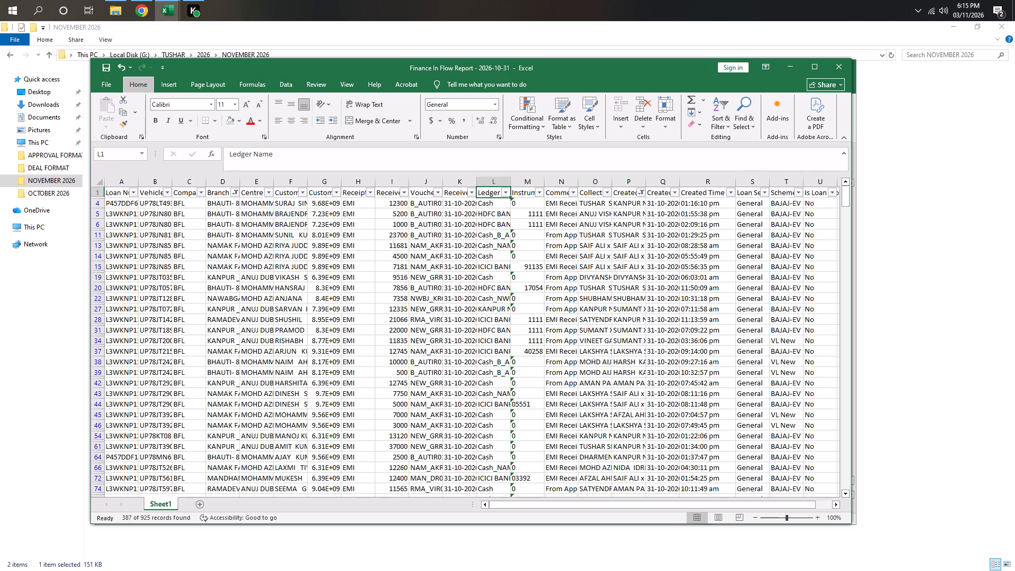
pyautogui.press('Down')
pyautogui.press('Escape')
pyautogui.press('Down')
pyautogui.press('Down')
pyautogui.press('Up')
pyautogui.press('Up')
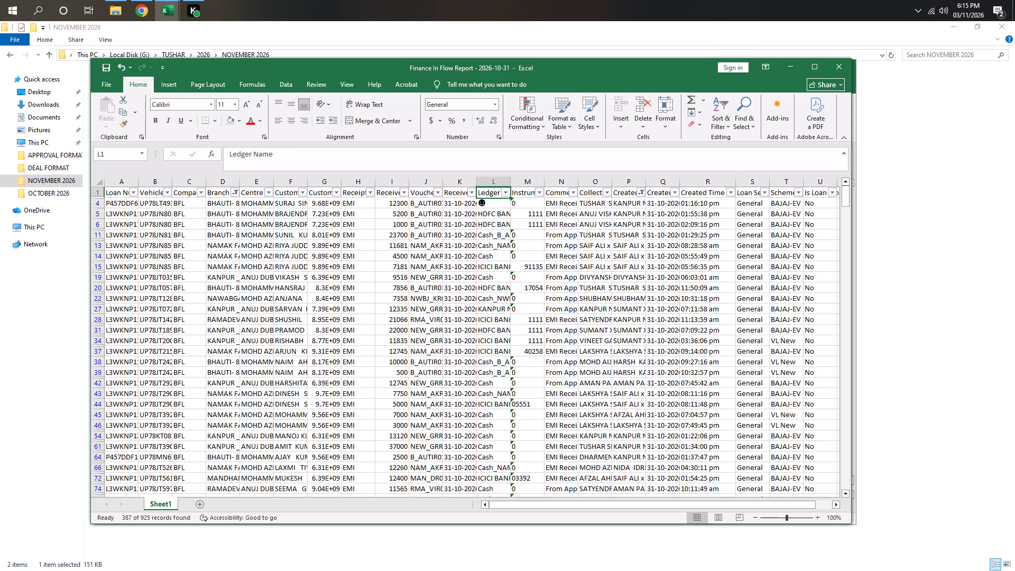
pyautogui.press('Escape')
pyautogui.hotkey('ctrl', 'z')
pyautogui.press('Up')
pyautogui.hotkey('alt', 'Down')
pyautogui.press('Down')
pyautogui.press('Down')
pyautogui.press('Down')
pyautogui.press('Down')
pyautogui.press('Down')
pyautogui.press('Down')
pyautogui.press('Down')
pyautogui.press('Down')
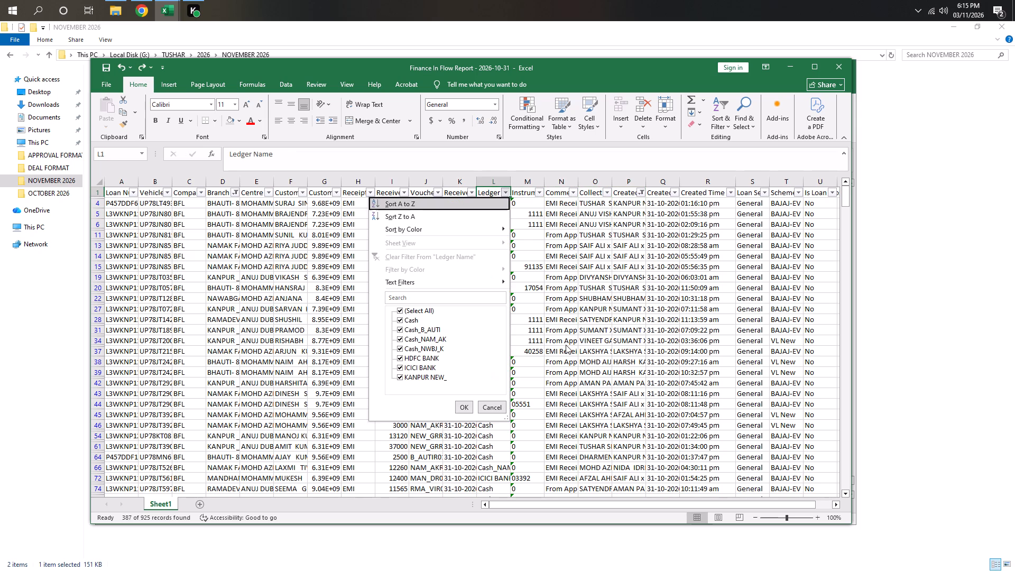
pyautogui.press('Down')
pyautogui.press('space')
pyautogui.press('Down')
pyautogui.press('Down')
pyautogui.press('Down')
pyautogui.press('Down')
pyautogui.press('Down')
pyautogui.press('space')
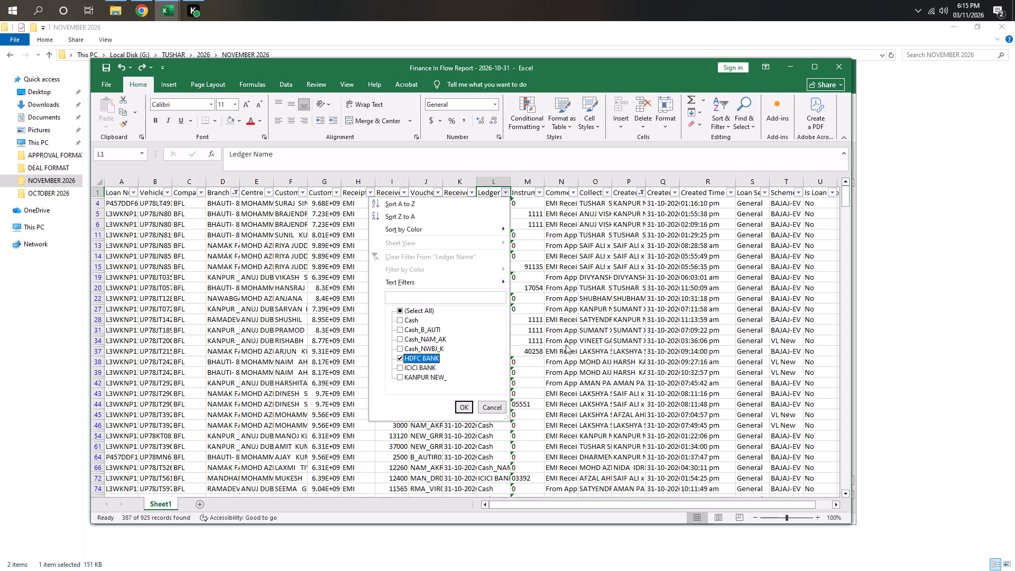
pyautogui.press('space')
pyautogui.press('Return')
# Filter the Ledger Name column of the 2026-10-31 report to HDFC BANK and ICICI BANK only.
pyautogui.hotkey('alt', 'Down')
pyautogui.press('Down')
pyautogui.press('Down')
pyautogui.press('Down')
pyautogui.press('Down')
pyautogui.press('Down')
pyautogui.press('Down')
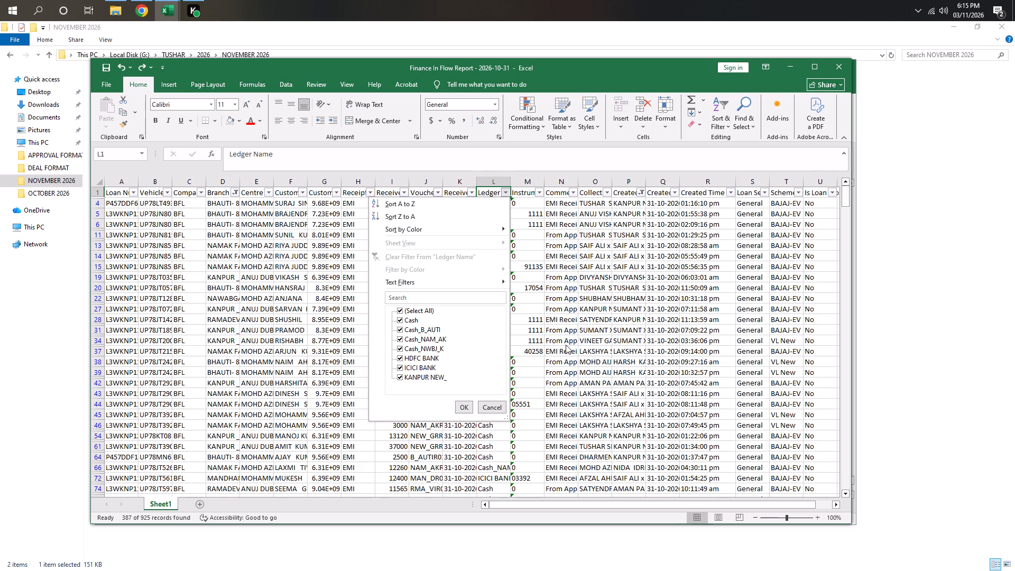
pyautogui.press('Down')
pyautogui.press('Down')
pyautogui.press('Down')
pyautogui.press('space')
pyautogui.press('Down')
pyautogui.press('Down')
pyautogui.press('Down')
pyautogui.press('Down')
pyautogui.press('Down')
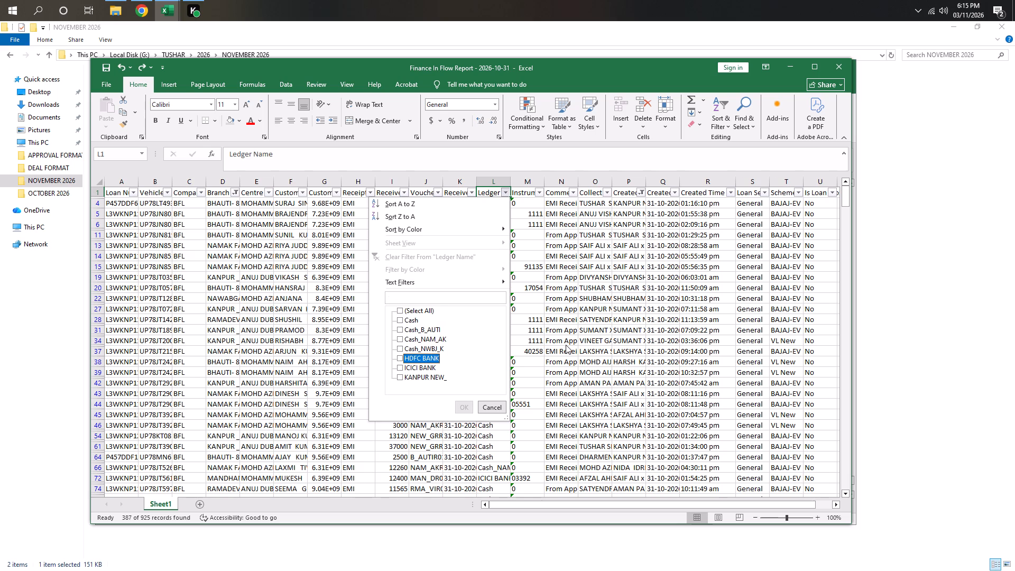
pyautogui.press('space')
pyautogui.press('space')
pyautogui.press('space')
pyautogui.press('Down')
pyautogui.press('space')
pyautogui.press('Return')
# Select all the filtered received amounts to check the total of the bank receipts.
pyautogui.press('Down')
pyautogui.press('Left')
pyautogui.press('Left')
pyautogui.press('Left')
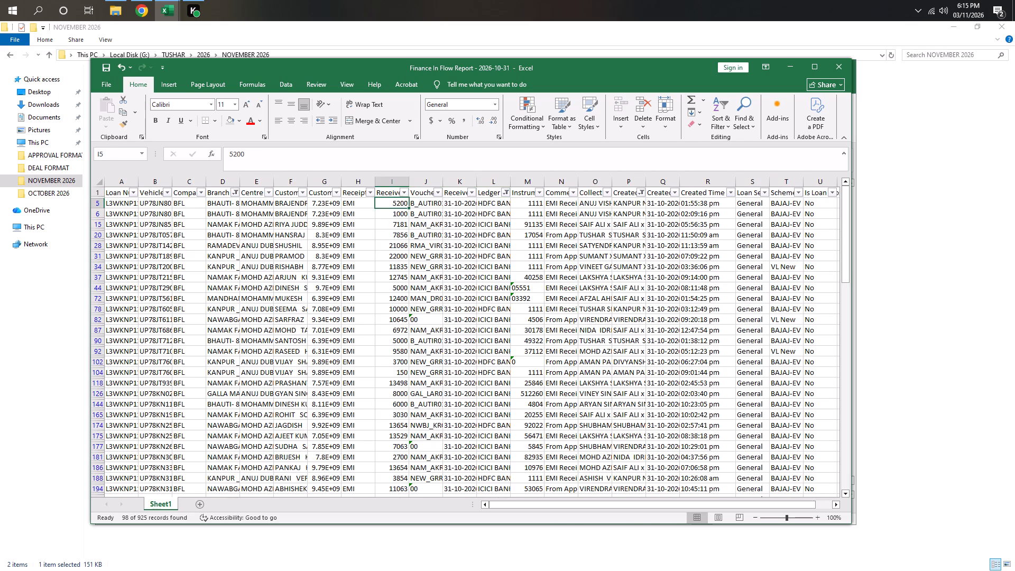
pyautogui.hotkey('ctrl', 'shift', 'Down')
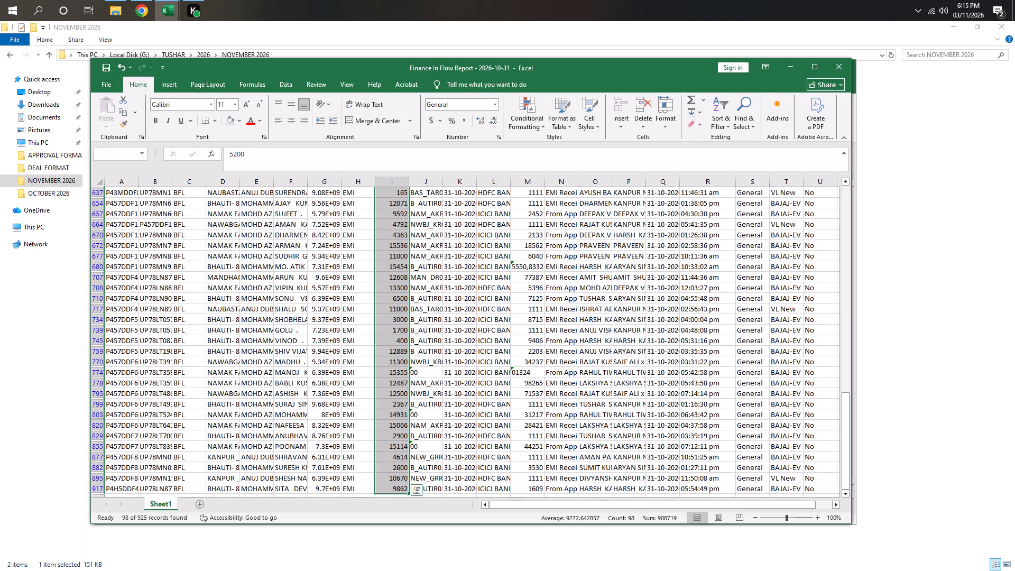
# Switch to the LEDGER NEW 2026 (2) workbook and select the five 31/10/2026 online amounts, SHASTRI CHAUK through NAWABGANJ, to check their sum.
pyautogui.hotkey('alt', 'Tab')
pyautogui.keyDown('alt'); pyautogui.click(380, 265); pyautogui.keyUp('alt')
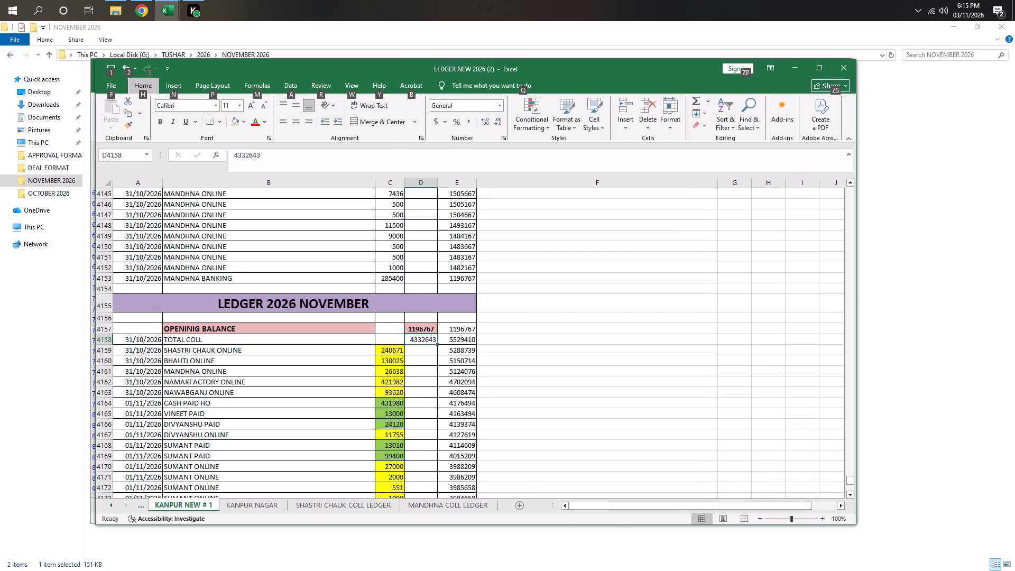
pyautogui.moveTo(382, 352); pyautogui.dragTo(361, 397)
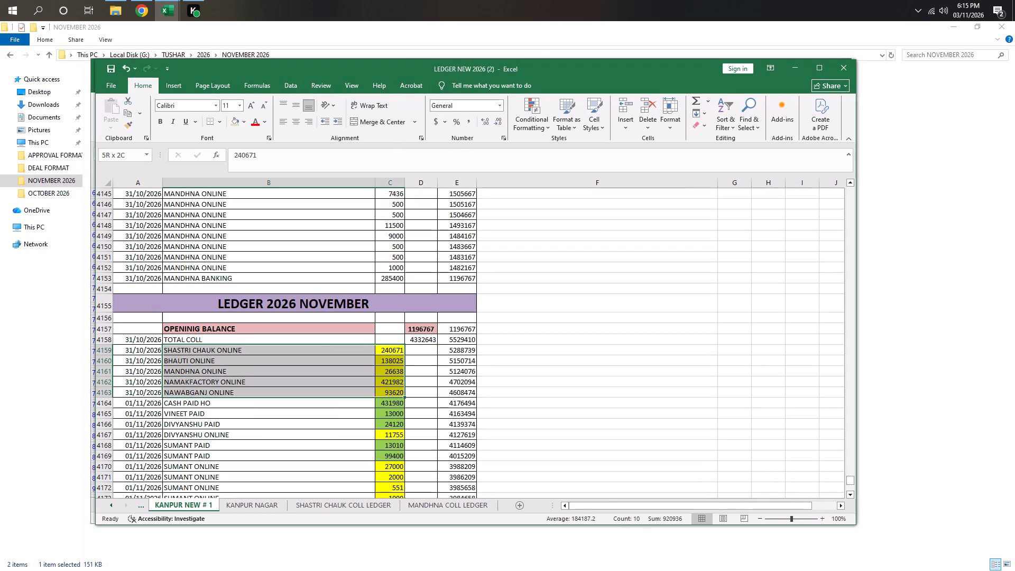
pyautogui.moveTo(361, 397); pyautogui.dragTo(387, 392)
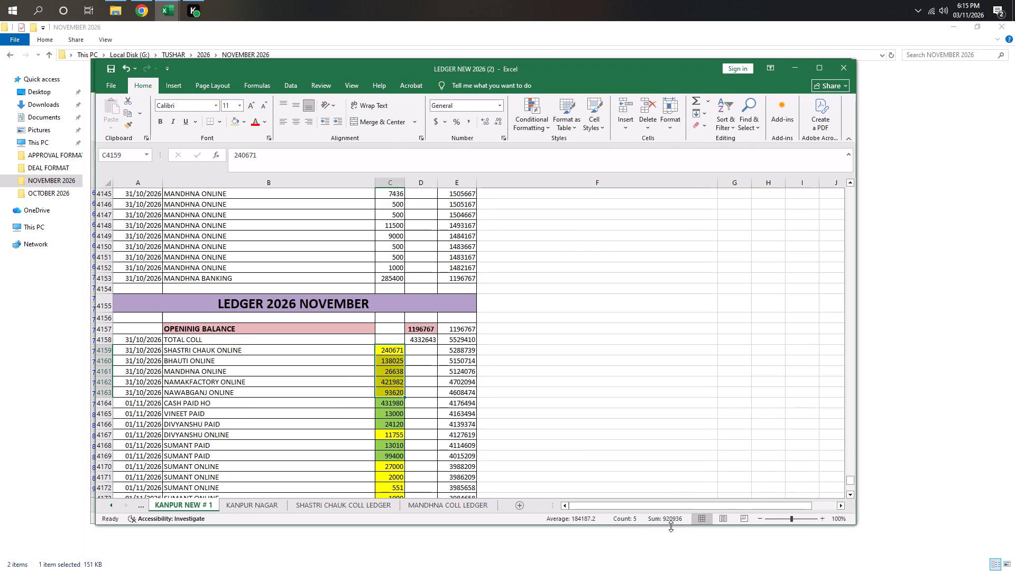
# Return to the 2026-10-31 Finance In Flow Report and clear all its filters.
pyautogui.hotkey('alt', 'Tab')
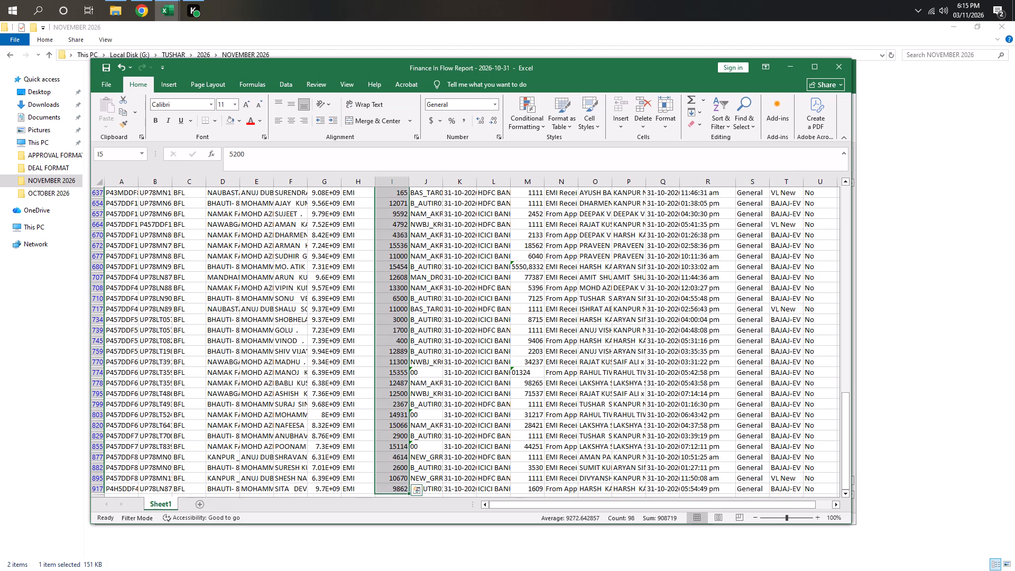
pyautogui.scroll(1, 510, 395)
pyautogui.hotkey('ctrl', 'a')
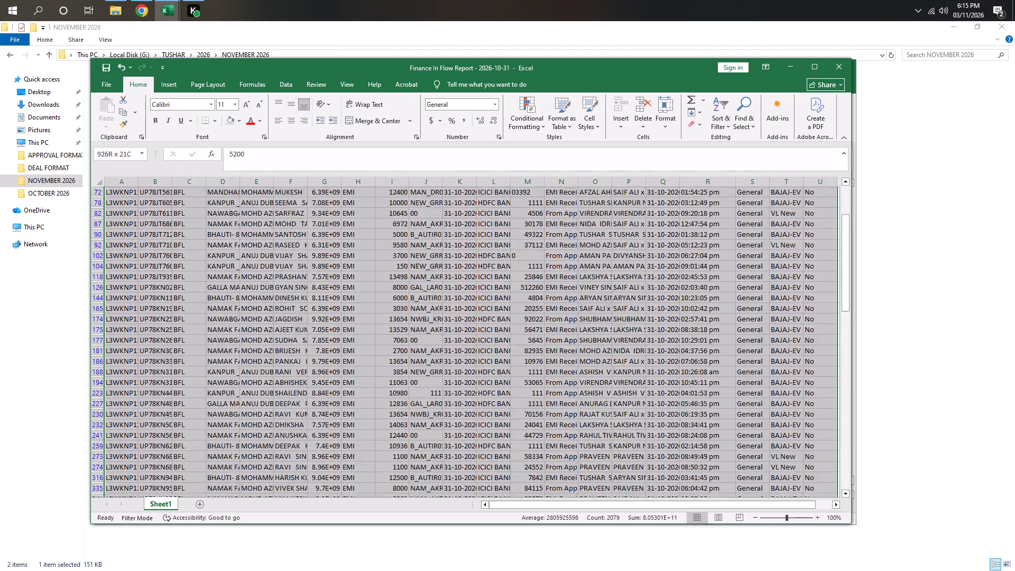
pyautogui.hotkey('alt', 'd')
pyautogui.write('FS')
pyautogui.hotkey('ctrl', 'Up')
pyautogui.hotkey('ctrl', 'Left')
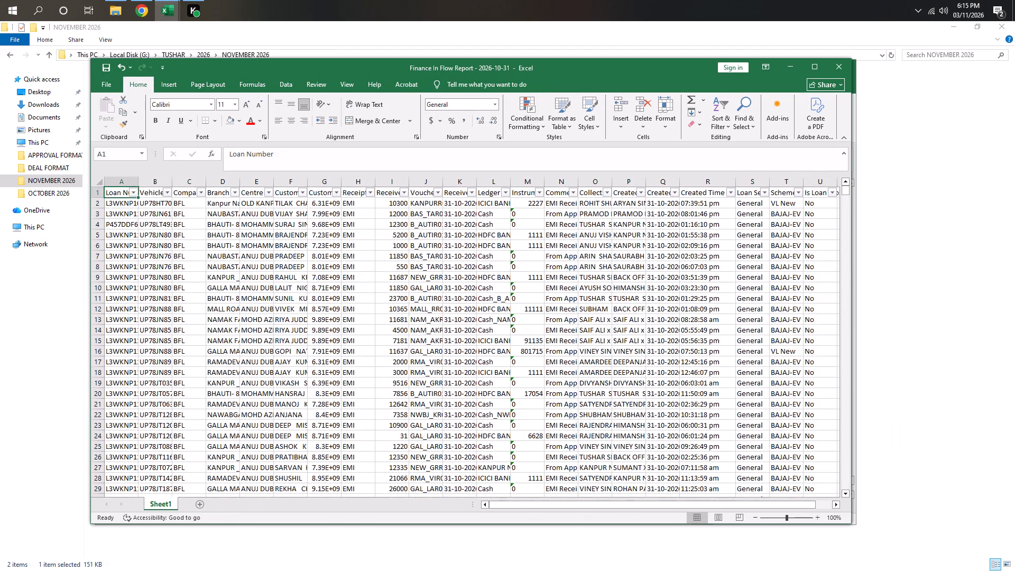
# Review the Branch filter entries down to RAMADEVI and close the list without changing the selection.
pyautogui.press('Right')
pyautogui.press('Right')
pyautogui.press('Right')
pyautogui.hotkey('alt', 'Down')
pyautogui.press('Down')
pyautogui.press('Down')
pyautogui.press('Down')
pyautogui.press('Down')
pyautogui.press('Down')
pyautogui.press('Down')
pyautogui.press('Down')
pyautogui.press('Down')
pyautogui.press('Down')
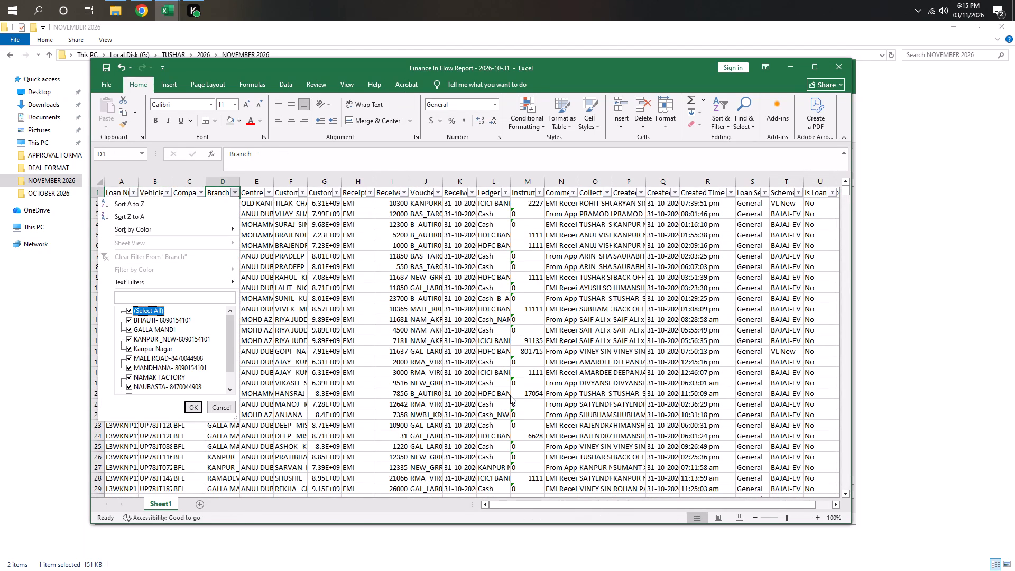
pyautogui.press('Down')
pyautogui.press('Down')
pyautogui.press('Down')
pyautogui.press('Down')
pyautogui.press('Down')
pyautogui.press('Down')
pyautogui.press('Down')
pyautogui.press('Down')
pyautogui.press('Down')
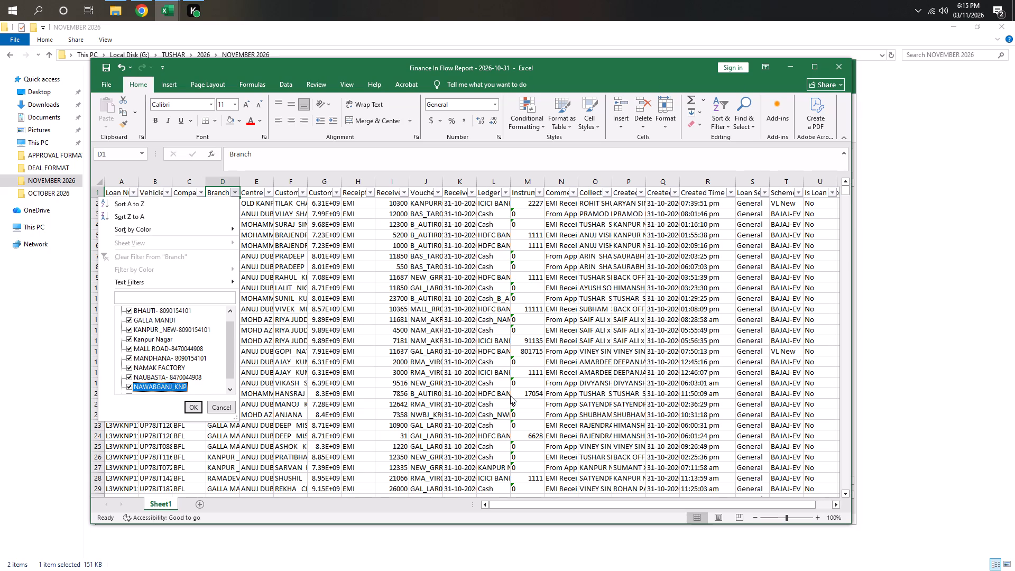
pyautogui.press('Down')
pyautogui.press('Down')
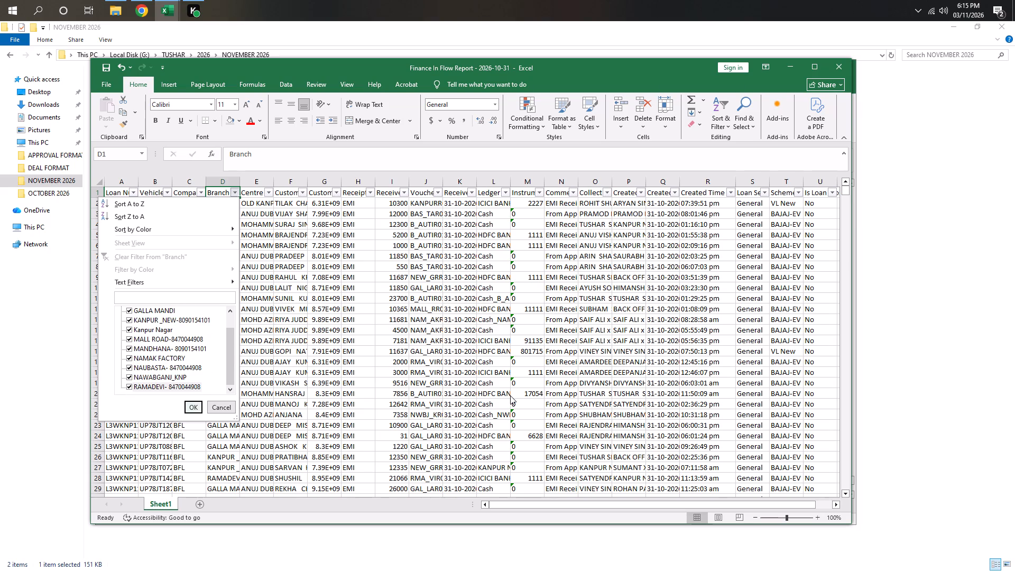
pyautogui.click(370, 356)
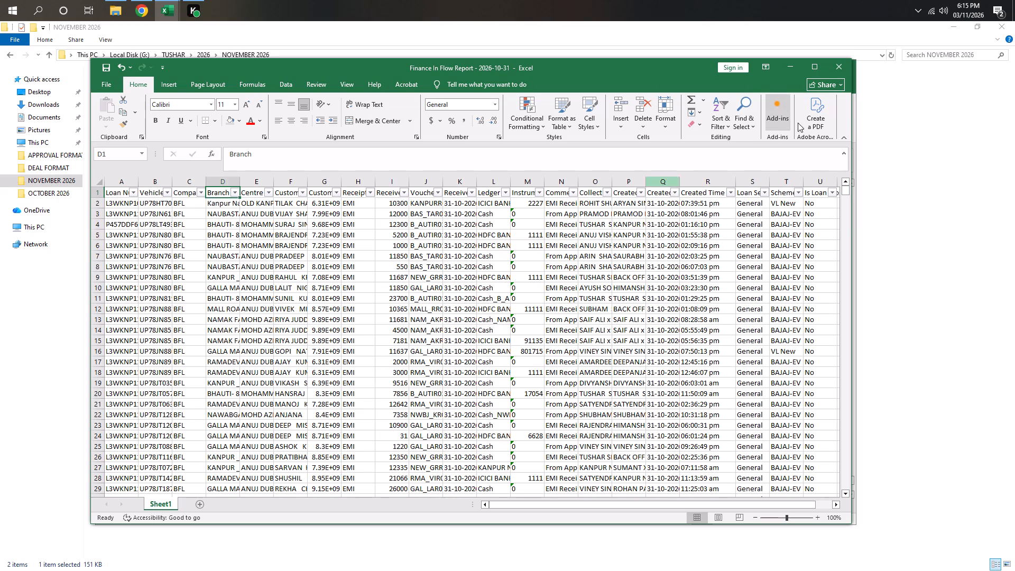
# Close the Finance In Flow Report - 2026-10-31 workbook without saving the changes.
pyautogui.click(843, 62)
pyautogui.click(528, 318)
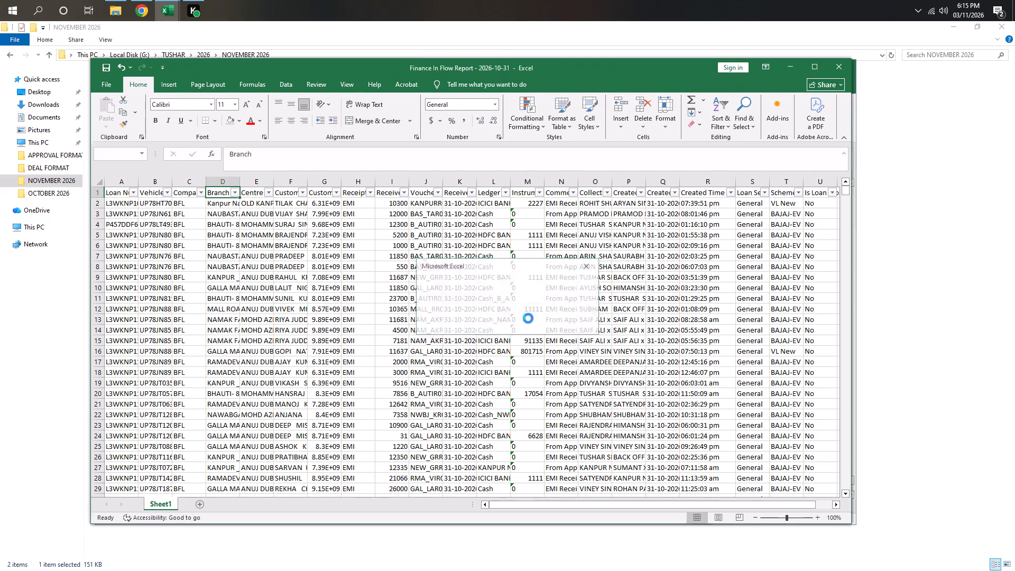
# Switch to File Explorer and delete Finance In Flow Report - 2026-10-31 from the NOVEMBER 2026 folder.
pyautogui.hotkey('alt', 'Tab')
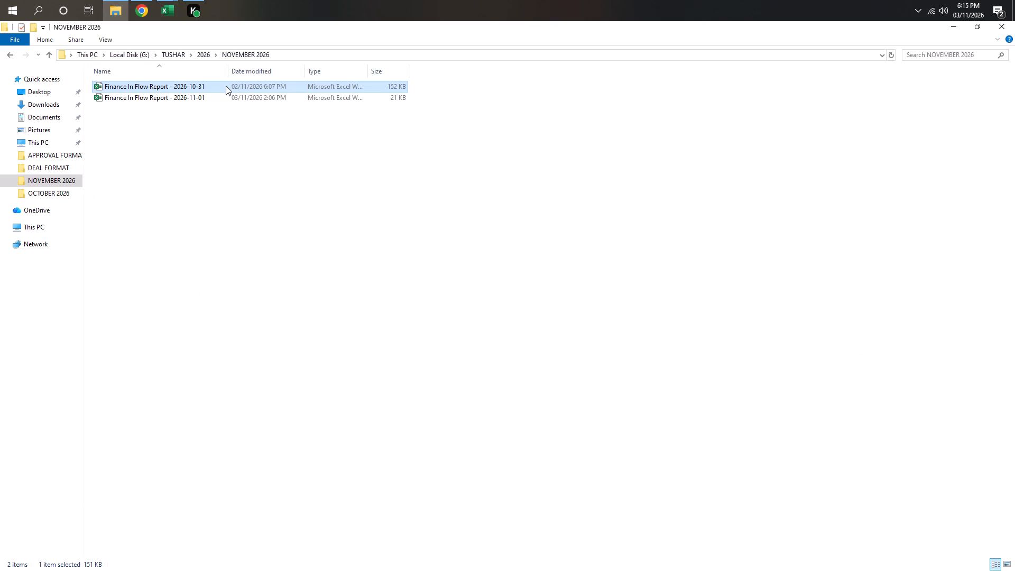
pyautogui.press('Delete')
pyautogui.click(242, 202)
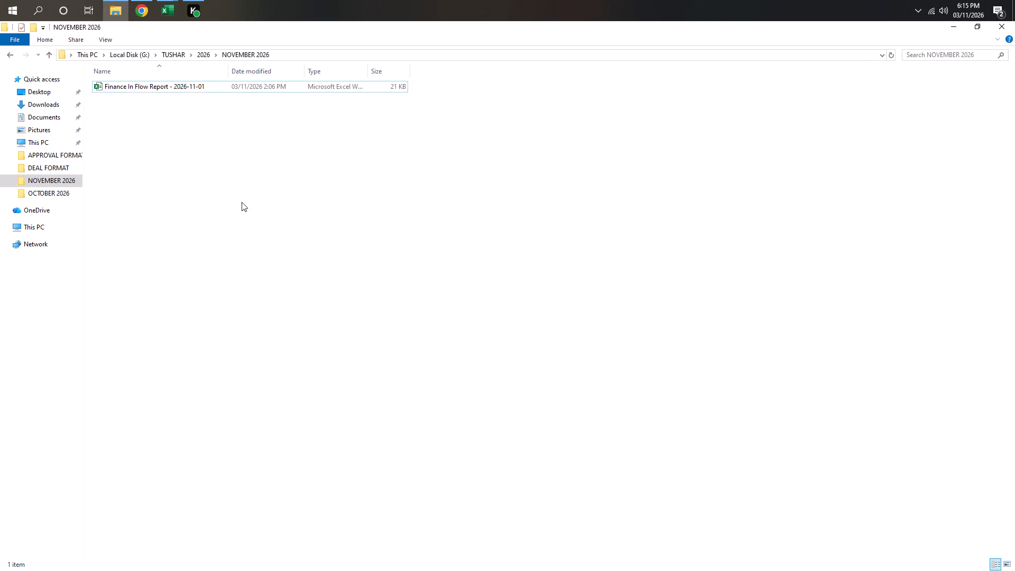
# Open the Finance In Flow Report - 2026-10-31 workbook from the OCTOBER 2026 folder.
pyautogui.hotkey('alt', 'Tab')
pyautogui.hotkey('alt', 'Tab')
pyautogui.hotkey('alt', 'Tab')
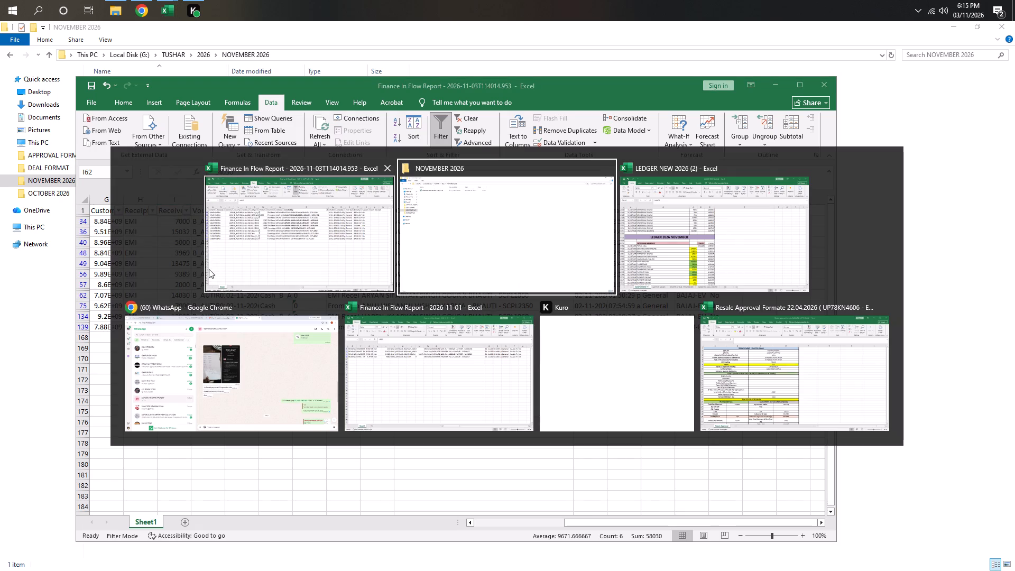
pyautogui.click(48, 189)
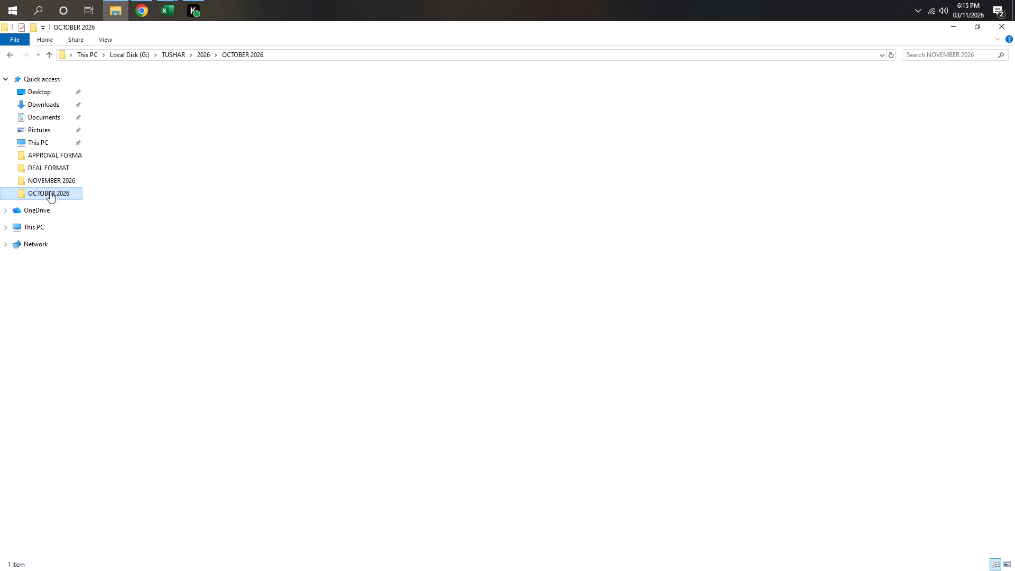
pyautogui.click(184, 317)
pyautogui.doubleClick(197, 317)
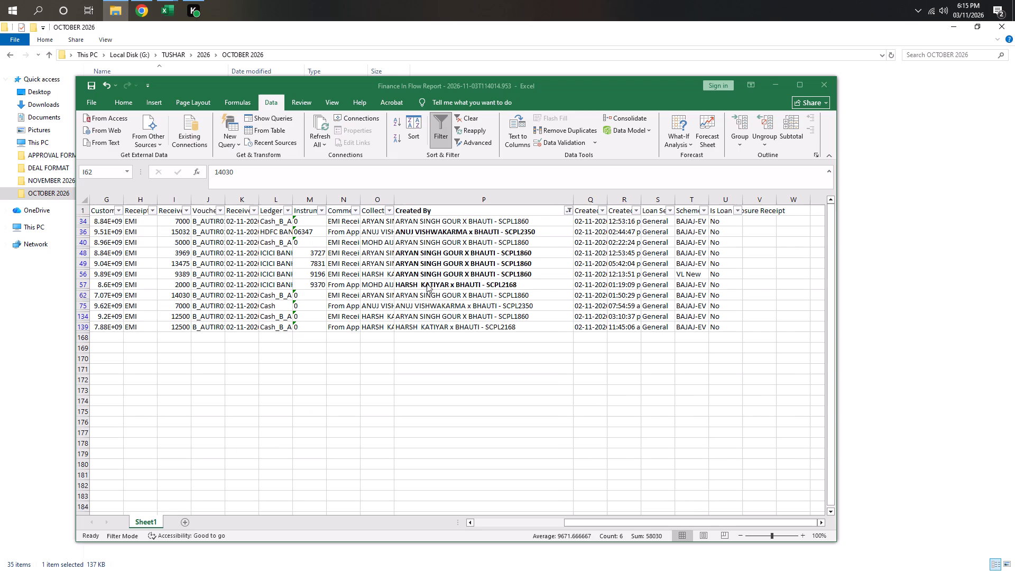
# Clear all filters in the 2026-10-31 report so every record is listed.
pyautogui.click(366, 315)
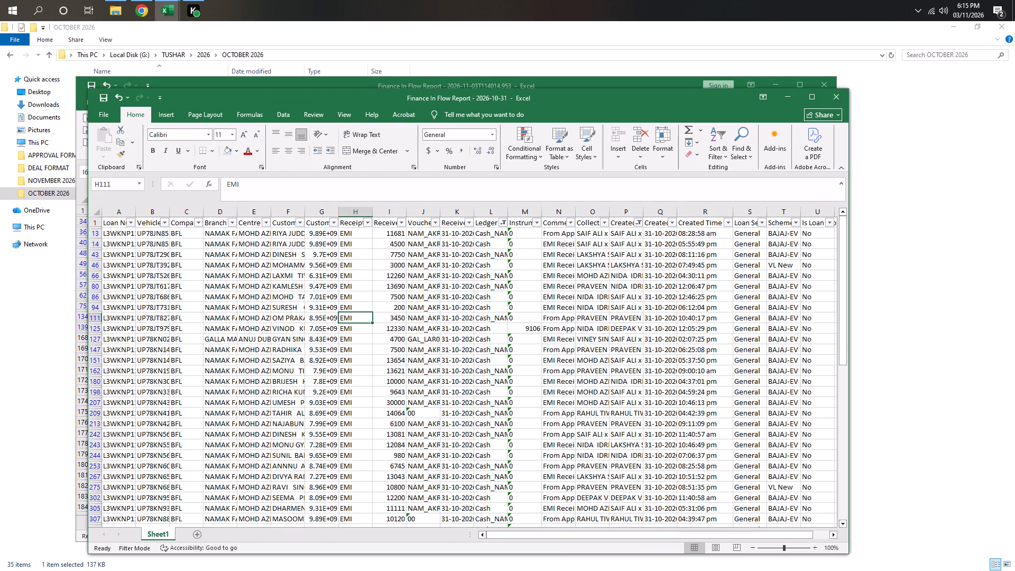
pyautogui.click(515, 263)
pyautogui.click(415, 320)
pyautogui.hotkey('ctrl', 'a')
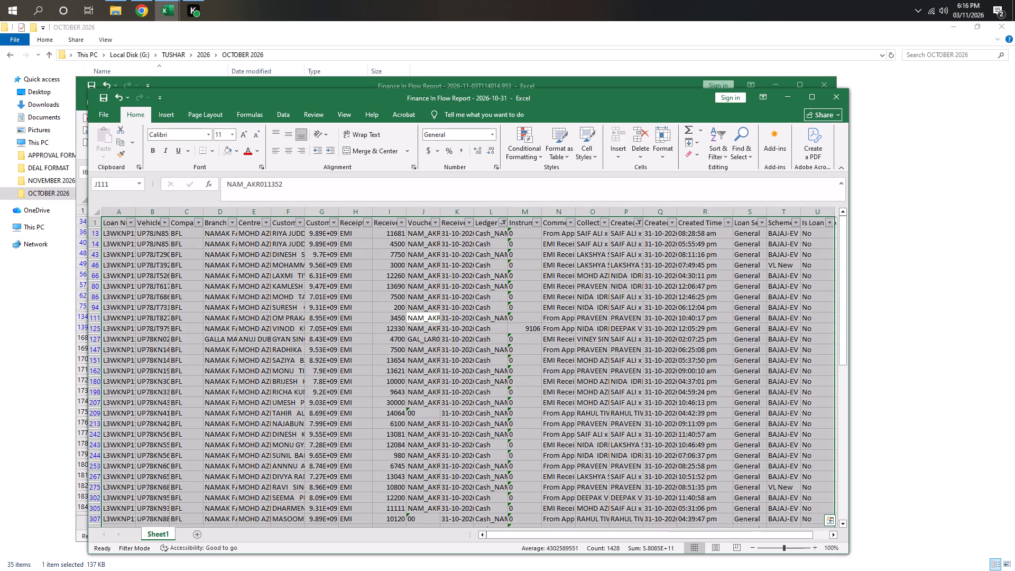
pyautogui.hotkey('alt', 'd')
pyautogui.write('FS')
pyautogui.hotkey('ctrl', 'Up')
# Review the Branch filter entries down to RAMADEVI in the reopened report, leaving the filter unchanged.
pyautogui.press('Left')
pyautogui.press('Left')
pyautogui.press('Left')
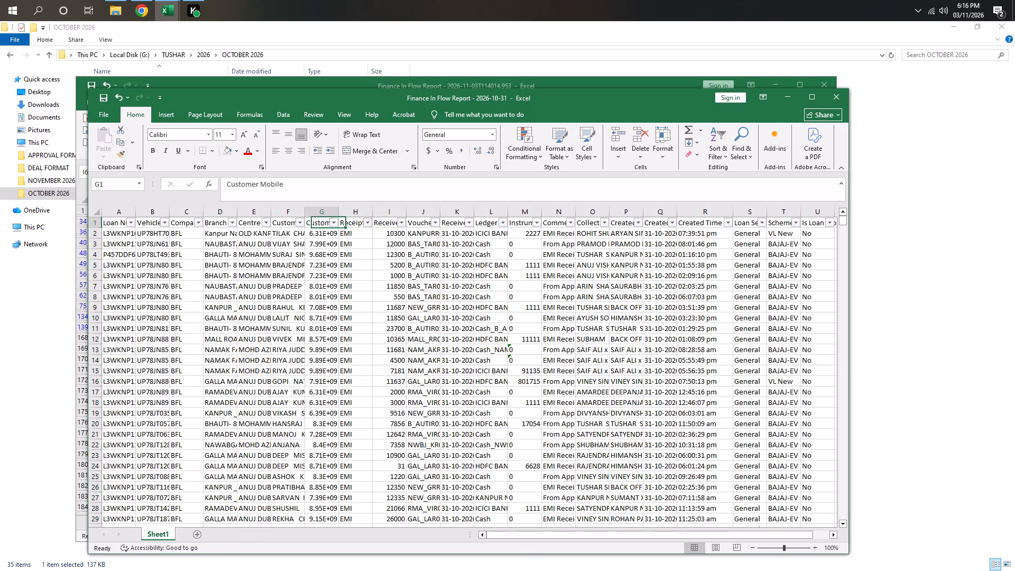
pyautogui.press('Left')
pyautogui.press('Left')
pyautogui.press('Left')
pyautogui.hotkey('alt', 'Down')
pyautogui.press('Down')
pyautogui.press('Down')
pyautogui.press('Down')
pyautogui.press('Down')
pyautogui.press('Down')
pyautogui.press('Down')
pyautogui.press('Down')
pyautogui.press('Down')
pyautogui.press('Down')
pyautogui.press('Down')
pyautogui.press('Down')
pyautogui.press('Down')
pyautogui.press('Down')
pyautogui.press('Down')
pyautogui.press('Down')
pyautogui.press('Down')
pyautogui.press('Down')
pyautogui.press('Down')
pyautogui.press('Down')
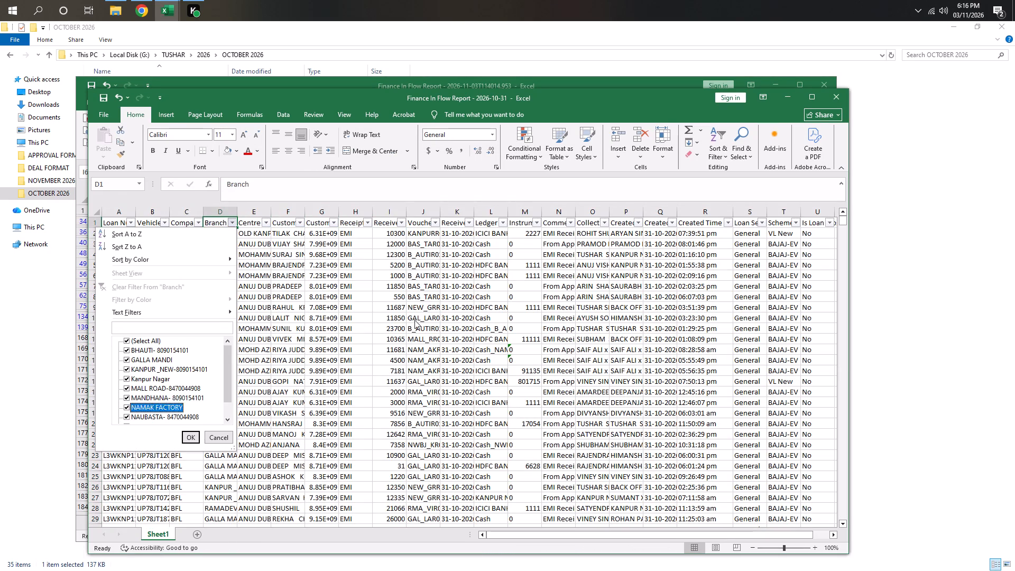
pyautogui.press('Down')
pyautogui.press('Down')
pyautogui.press('Up')
pyautogui.press('Up')
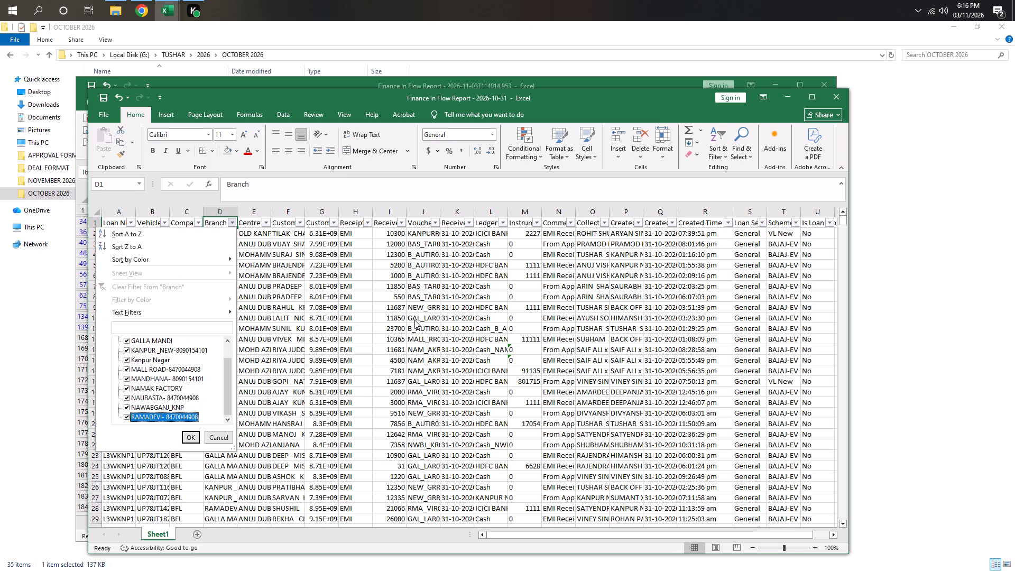
pyautogui.press('Escape')
pyautogui.press('Up')
pyautogui.press('Down')
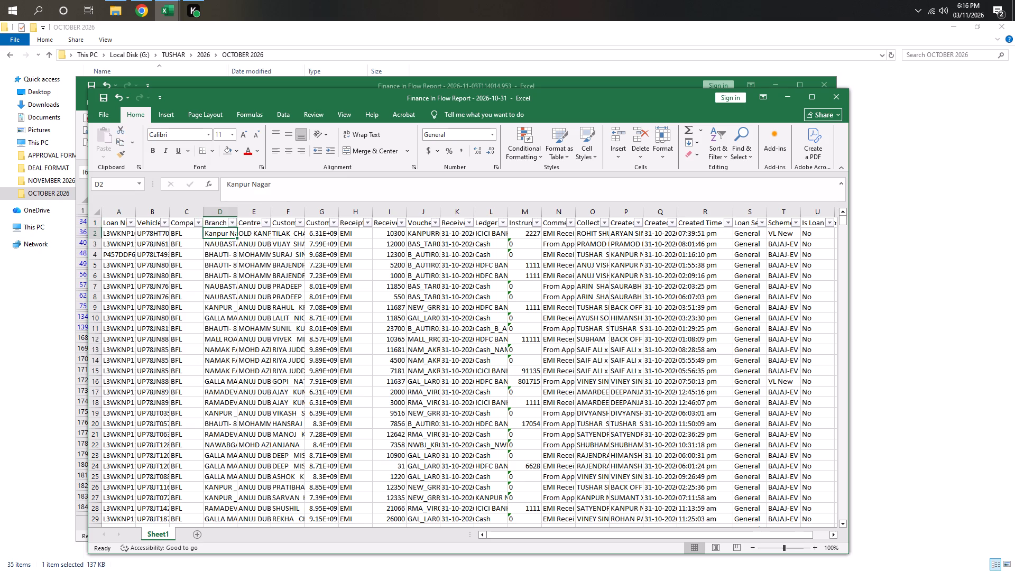
pyautogui.press('Up')
pyautogui.press('Escape')
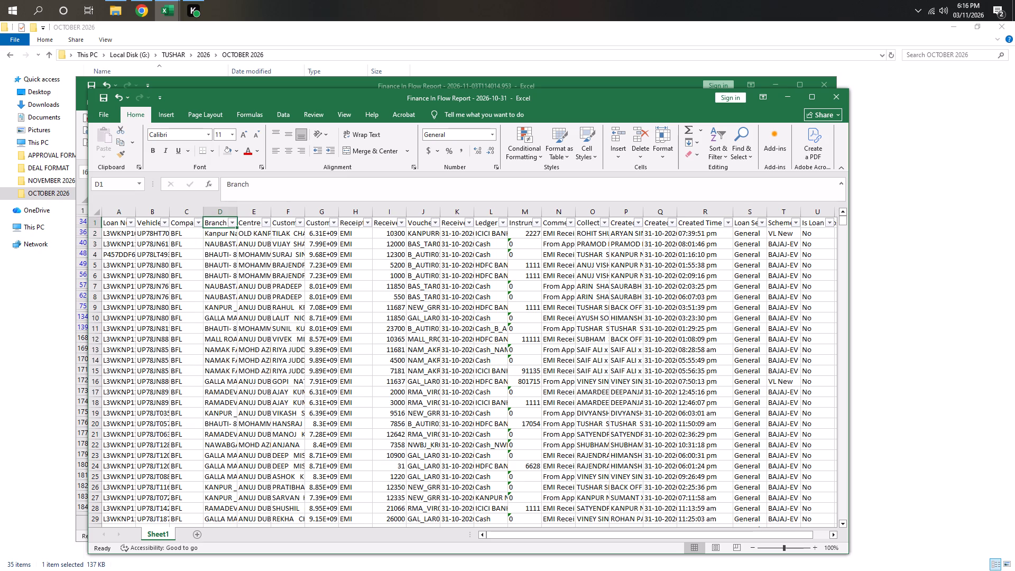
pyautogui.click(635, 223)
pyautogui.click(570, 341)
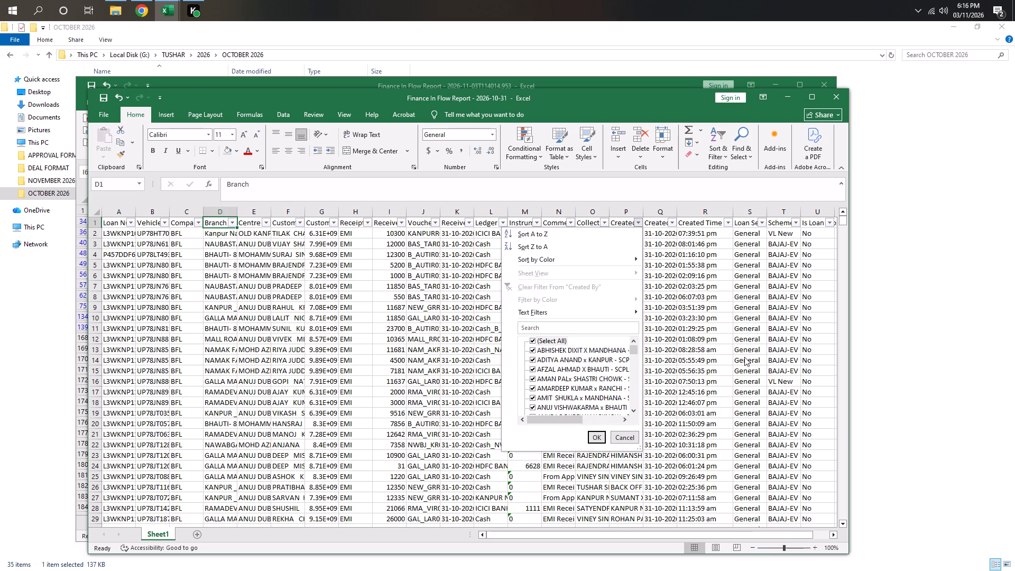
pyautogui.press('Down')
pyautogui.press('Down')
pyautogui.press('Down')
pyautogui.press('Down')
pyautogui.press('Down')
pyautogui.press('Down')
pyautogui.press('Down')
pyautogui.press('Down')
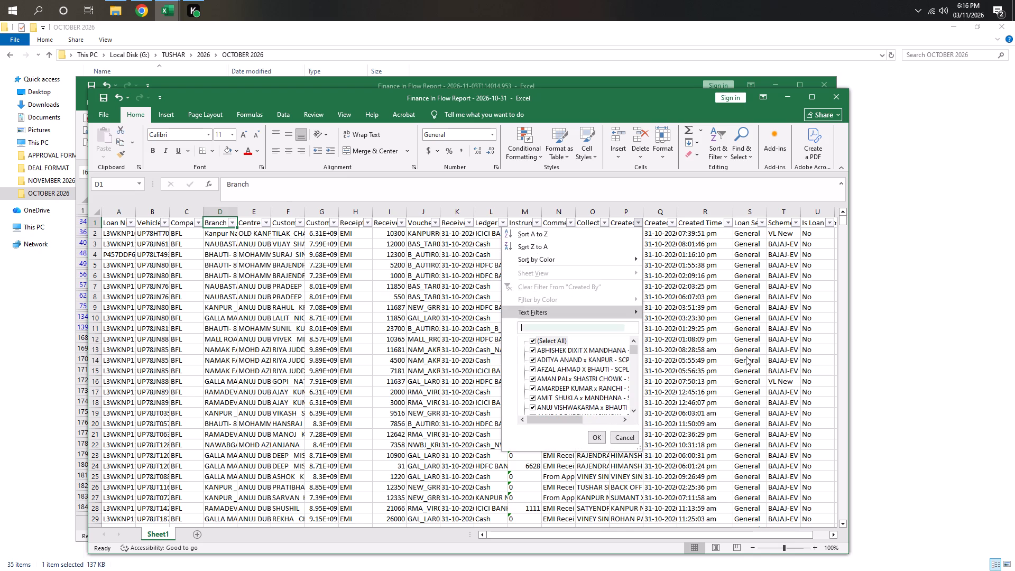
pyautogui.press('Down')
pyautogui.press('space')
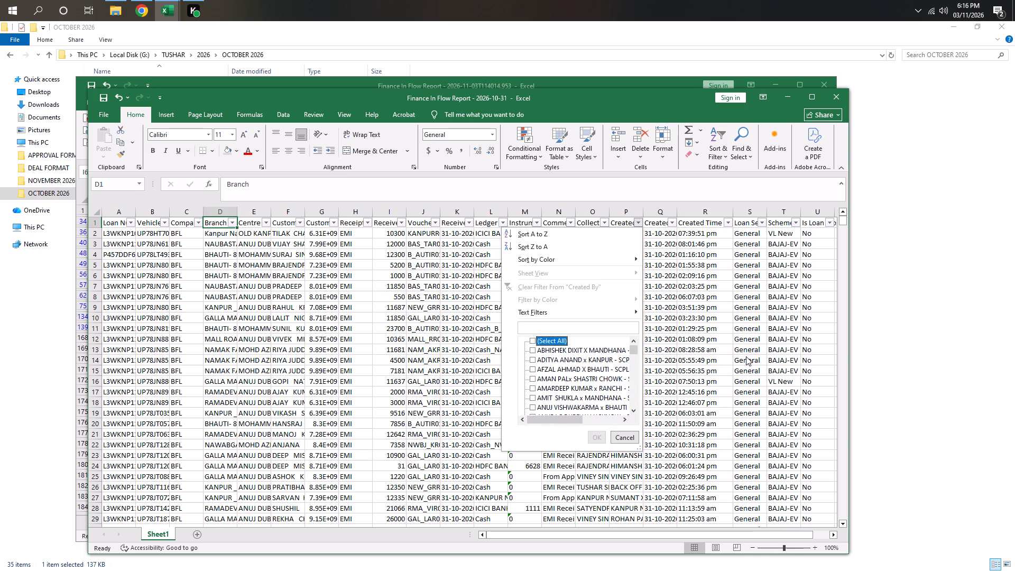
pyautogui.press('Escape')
# Switch to File Explorer and undo the deletion of Finance In Flow Report - 2026-10-31 in the NOVEMBER 2026 folder.
pyautogui.hotkey('alt', 'Tab')
pyautogui.press('Escape')
pyautogui.click(410, 326)
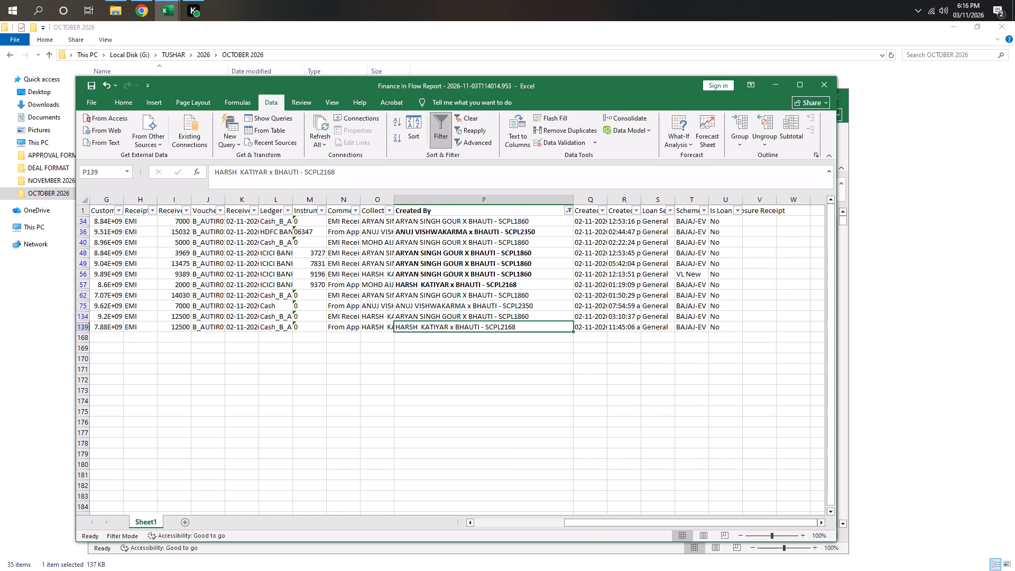
pyautogui.hotkey('alt', 'Tab')
pyautogui.hotkey('alt', 'Tab')
pyautogui.hotkey('alt', 'Tab')
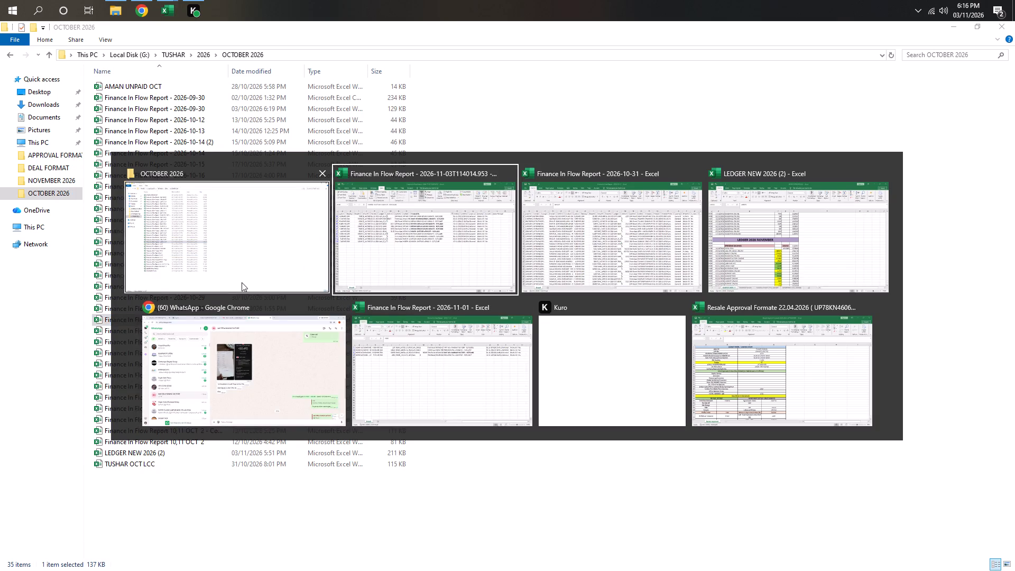
pyautogui.keyDown('alt'); pyautogui.click(242, 282); pyautogui.keyUp('alt')
pyautogui.hotkey('ctrl', 'z')
pyautogui.hotkey('ctrl', 'z')
pyautogui.hotkey('ctrl', 'z')
pyautogui.hotkey('ctrl', 'z')
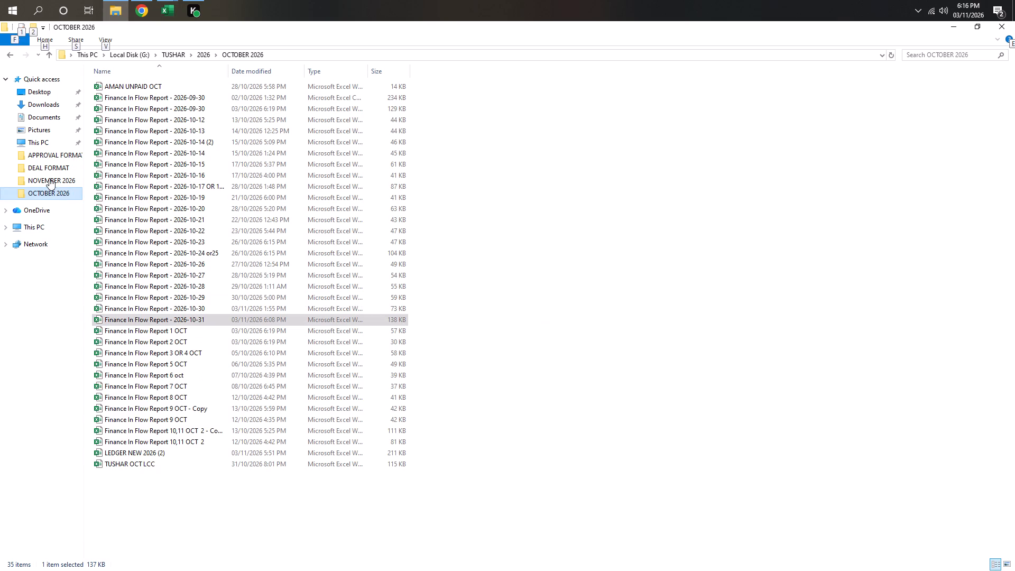
pyautogui.click(57, 156)
pyautogui.click(57, 173)
pyautogui.click(61, 187)
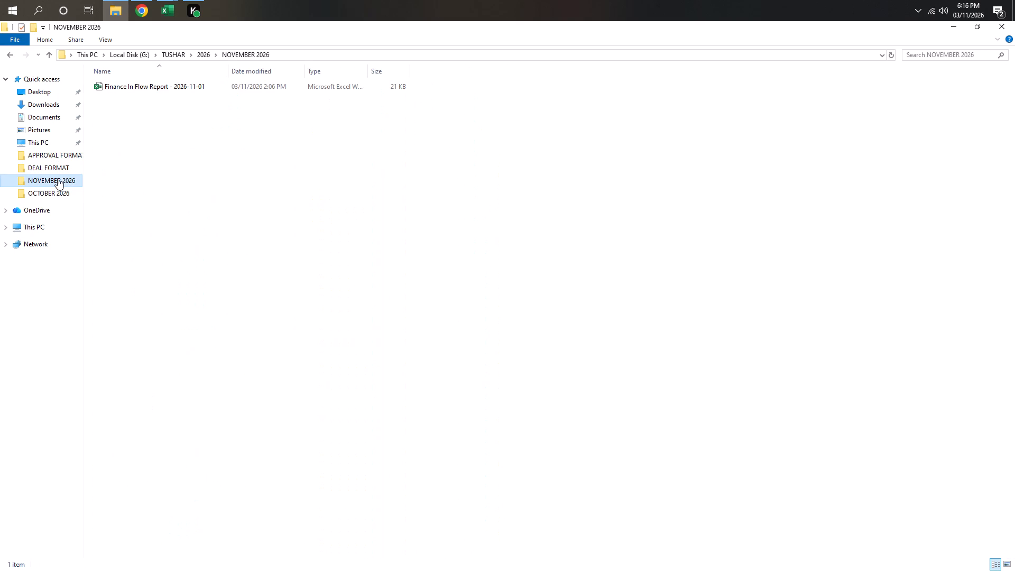
pyautogui.click(58, 178)
pyautogui.keyDown('ctrl'); pyautogui.click(244, 184); pyautogui.keyUp('ctrl')
pyautogui.hotkey('ctrl', 'z')
pyautogui.hotkey('ctrl', 'z')
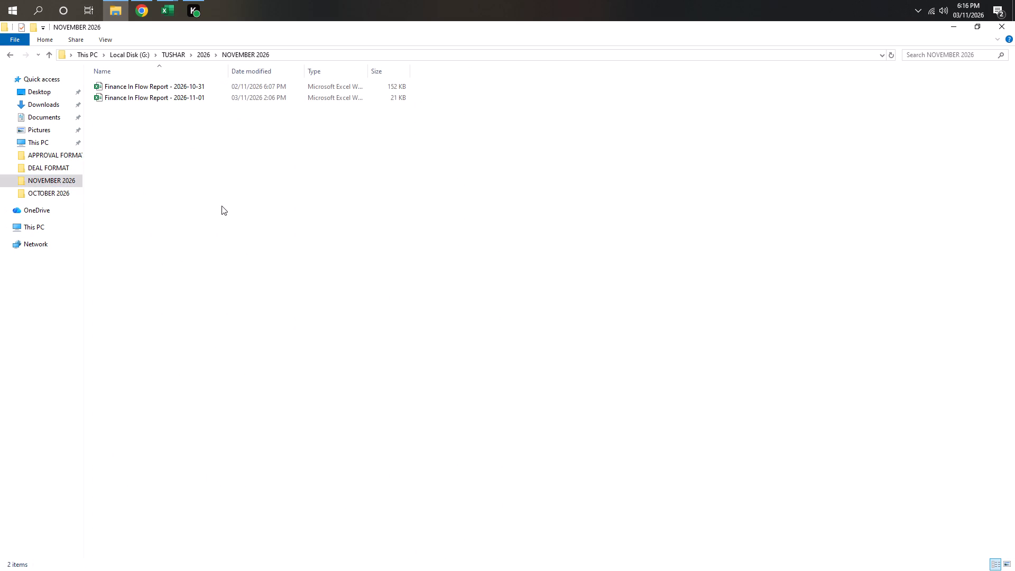
pyautogui.click(222, 206)
pyautogui.click(196, 86)
# Switch to the open 2026-10-31 report and filter the Branch column to exclude the first record's Kanpur Na... entry.
pyautogui.hotkey('alt', 'Tab')
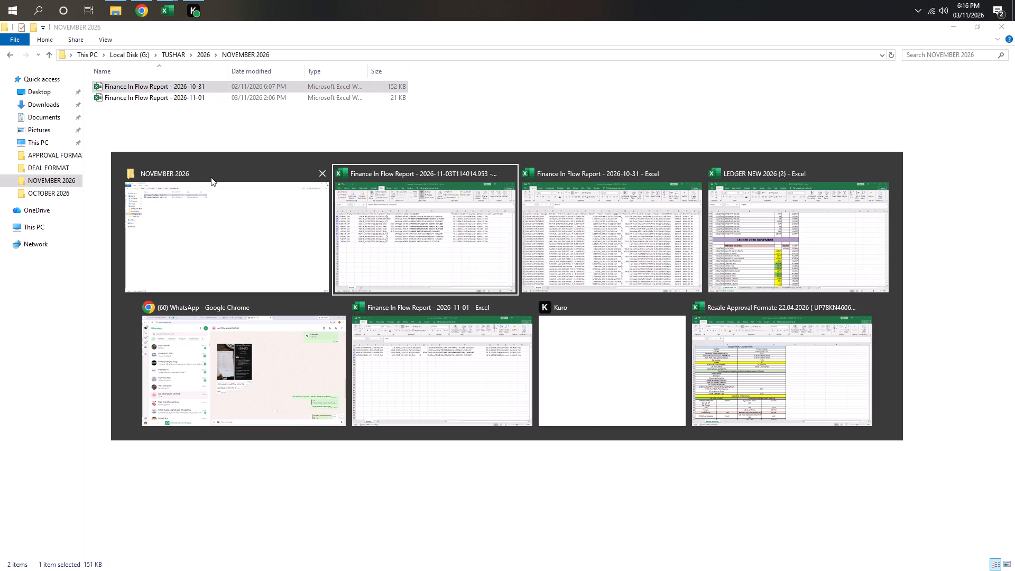
pyautogui.hotkey('alt', 'Tab')
pyautogui.click(506, 254)
pyautogui.click(579, 233)
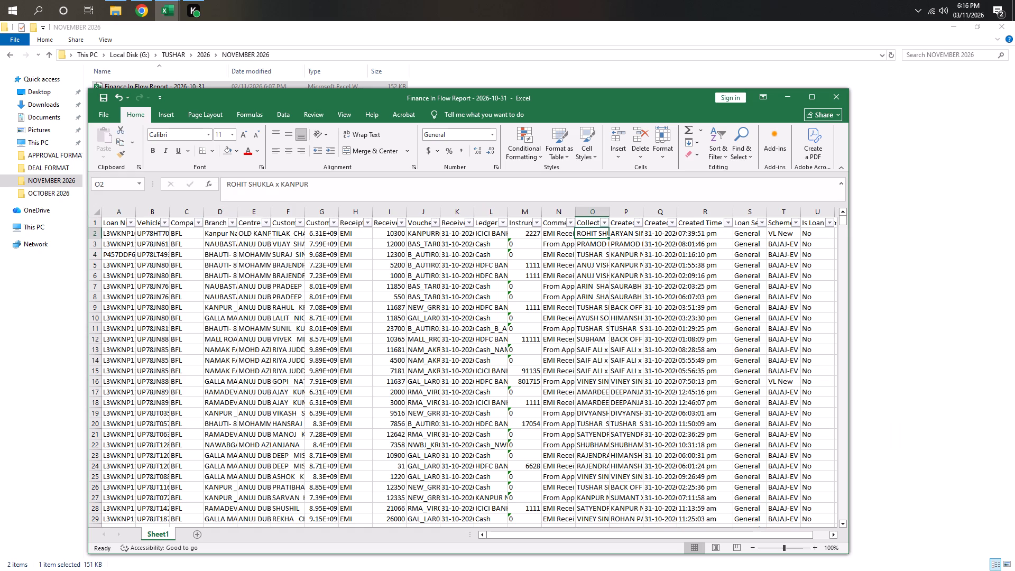
pyautogui.click(641, 224)
pyautogui.press('Down')
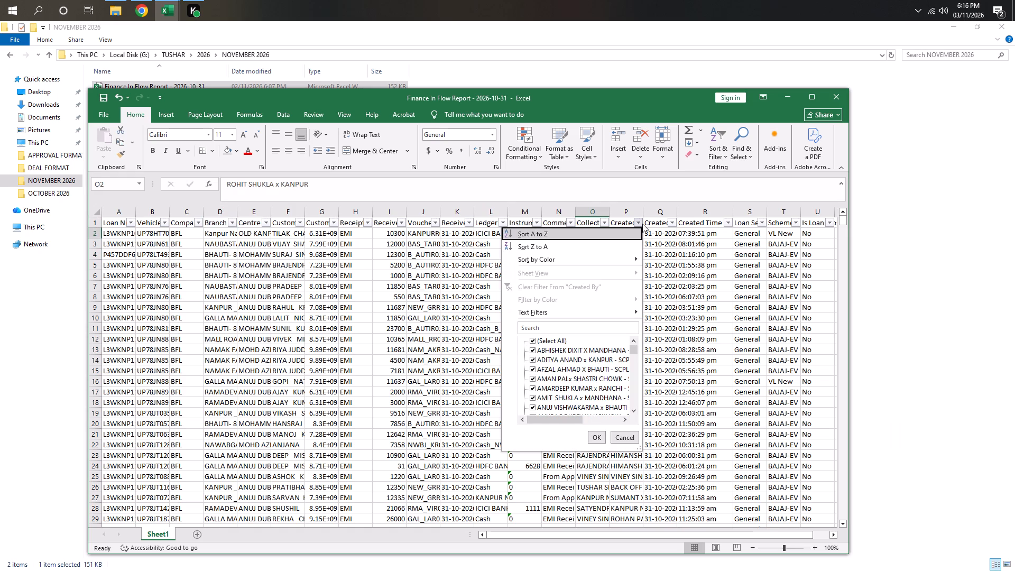
pyautogui.press('Escape')
pyautogui.press('Left')
pyautogui.hotkey('ctrl', 'Left')
pyautogui.press('Right')
pyautogui.press('Right')
pyautogui.press('Up')
pyautogui.press('Right')
pyautogui.hotkey('alt', 'Down')
pyautogui.hotkey('alt', 'Down')
pyautogui.hotkey('alt', 'Down')
pyautogui.hotkey('alt', 'Down')
pyautogui.hotkey('alt', 'Down')
pyautogui.hotkey('alt', 'Down')
pyautogui.hotkey('alt', 'Down')
pyautogui.hotkey('alt', 'Down')
pyautogui.hotkey('alt', 'Down')
pyautogui.hotkey('alt', 'Down')
pyautogui.hotkey('alt', 'Down')
pyautogui.hotkey('alt', 'Down')
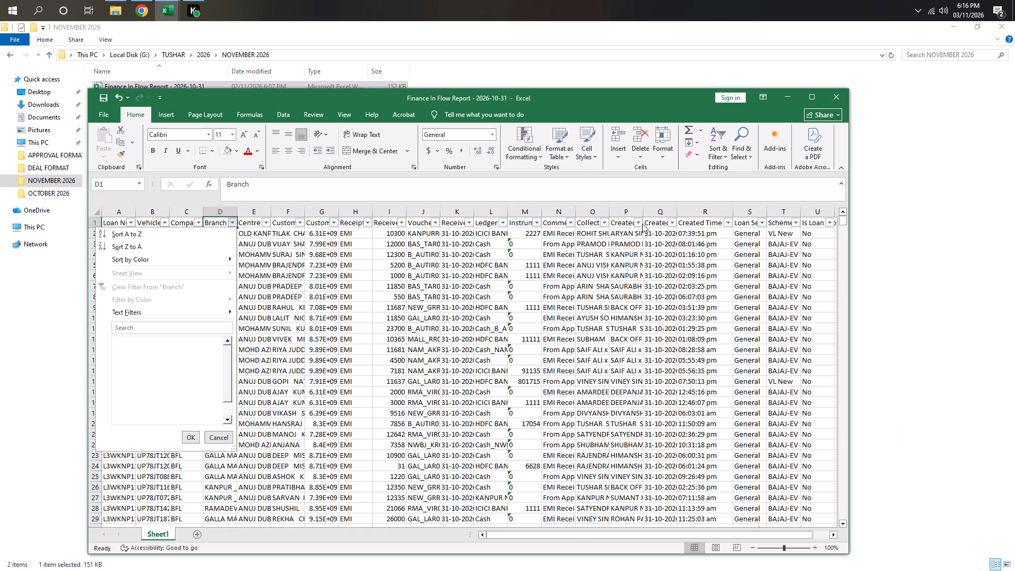
pyautogui.press('Down')
pyautogui.press('Down')
pyautogui.press('space')
pyautogui.press('Return')
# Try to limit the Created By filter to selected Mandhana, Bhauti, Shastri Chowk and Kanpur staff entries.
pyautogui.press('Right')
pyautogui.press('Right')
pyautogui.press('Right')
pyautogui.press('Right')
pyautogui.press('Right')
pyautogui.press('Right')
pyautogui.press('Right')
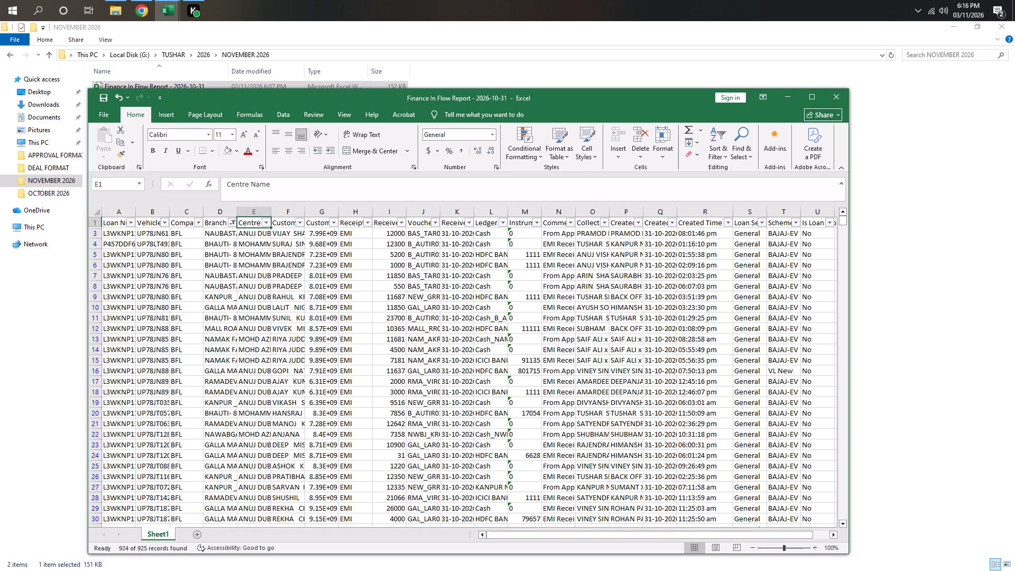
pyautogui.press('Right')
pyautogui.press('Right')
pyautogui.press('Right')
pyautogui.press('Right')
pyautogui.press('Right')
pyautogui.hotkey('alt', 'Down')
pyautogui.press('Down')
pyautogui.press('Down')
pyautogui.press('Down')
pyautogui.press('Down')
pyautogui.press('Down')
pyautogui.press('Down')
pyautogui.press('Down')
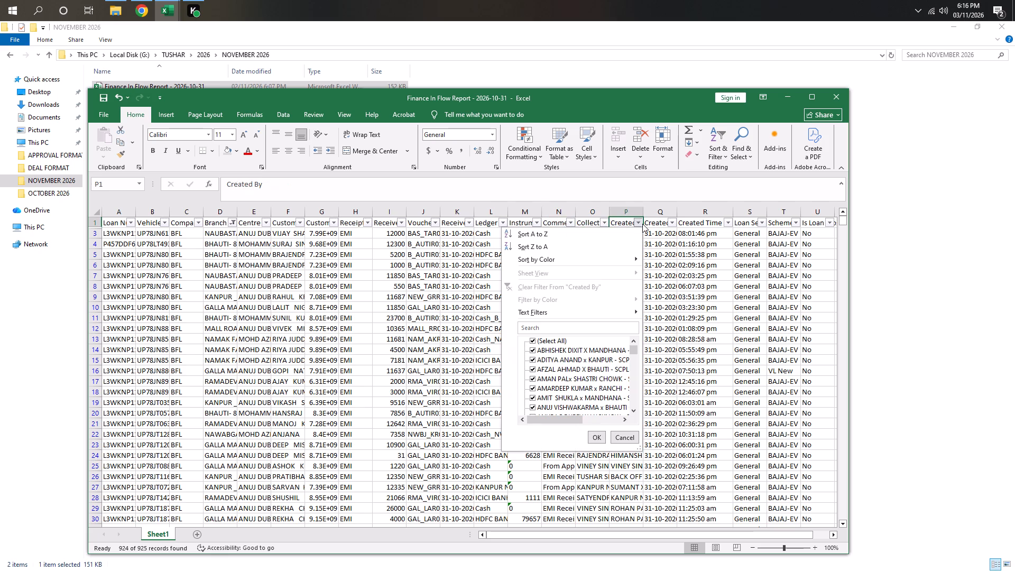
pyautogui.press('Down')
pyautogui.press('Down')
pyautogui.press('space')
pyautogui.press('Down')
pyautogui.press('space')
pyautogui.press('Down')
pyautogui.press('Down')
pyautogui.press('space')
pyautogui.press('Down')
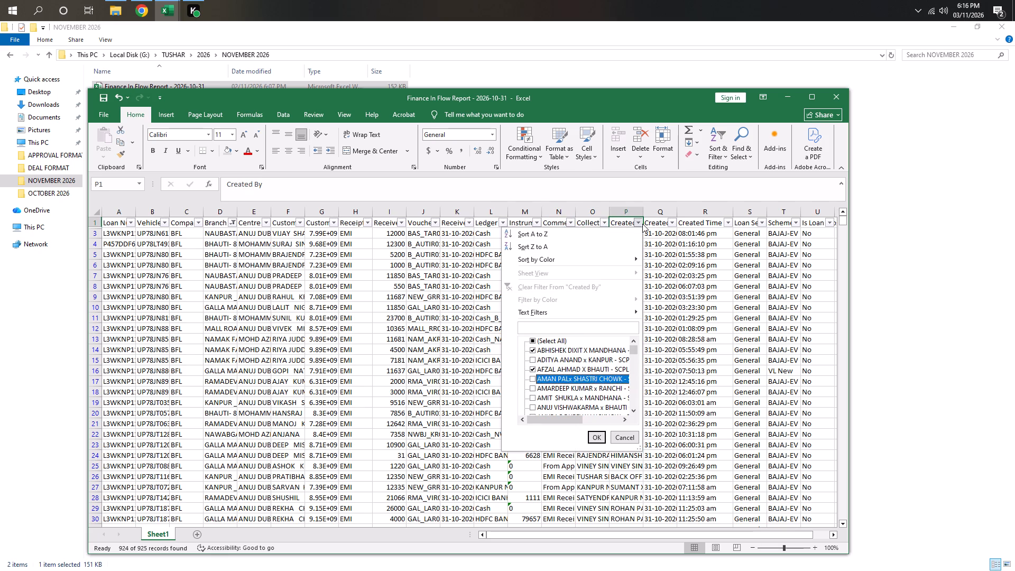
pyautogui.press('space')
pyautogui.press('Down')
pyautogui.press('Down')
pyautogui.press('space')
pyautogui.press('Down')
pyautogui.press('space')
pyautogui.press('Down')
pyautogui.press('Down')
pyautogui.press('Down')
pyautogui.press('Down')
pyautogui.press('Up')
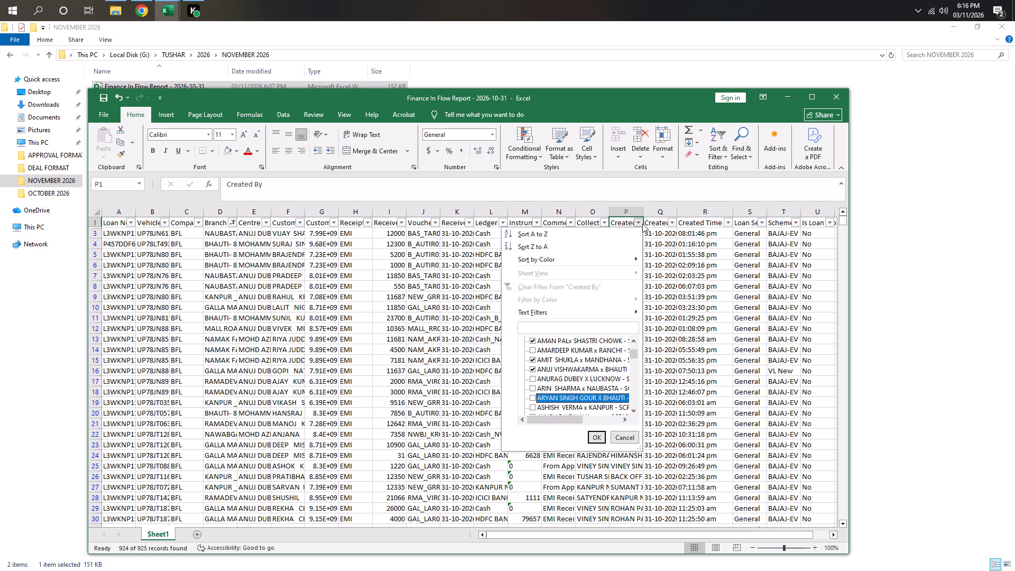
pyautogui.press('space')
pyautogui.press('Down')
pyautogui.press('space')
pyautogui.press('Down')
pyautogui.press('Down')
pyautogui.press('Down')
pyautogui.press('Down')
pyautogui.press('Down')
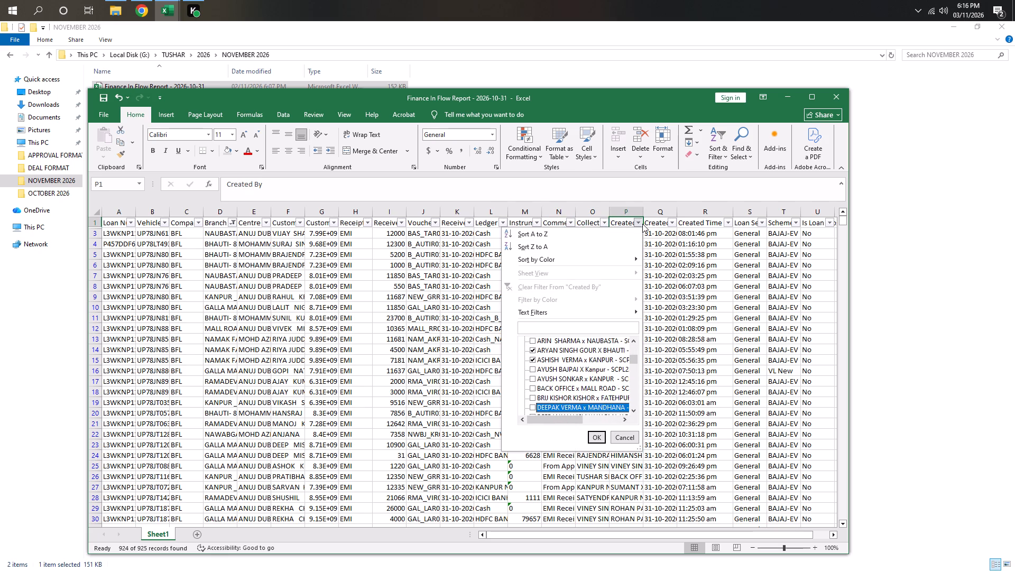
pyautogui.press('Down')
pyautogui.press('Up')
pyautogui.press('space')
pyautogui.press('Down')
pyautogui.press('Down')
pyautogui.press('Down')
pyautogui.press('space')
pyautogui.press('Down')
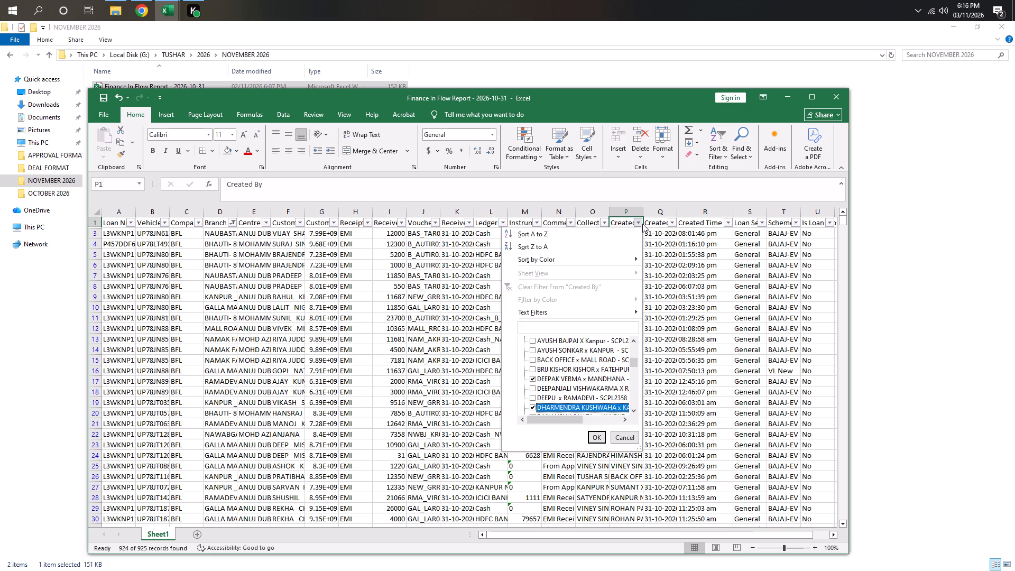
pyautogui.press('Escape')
# Close the Finance In Flow Report - 2026-10-31 workbook.
pyautogui.click(834, 96)
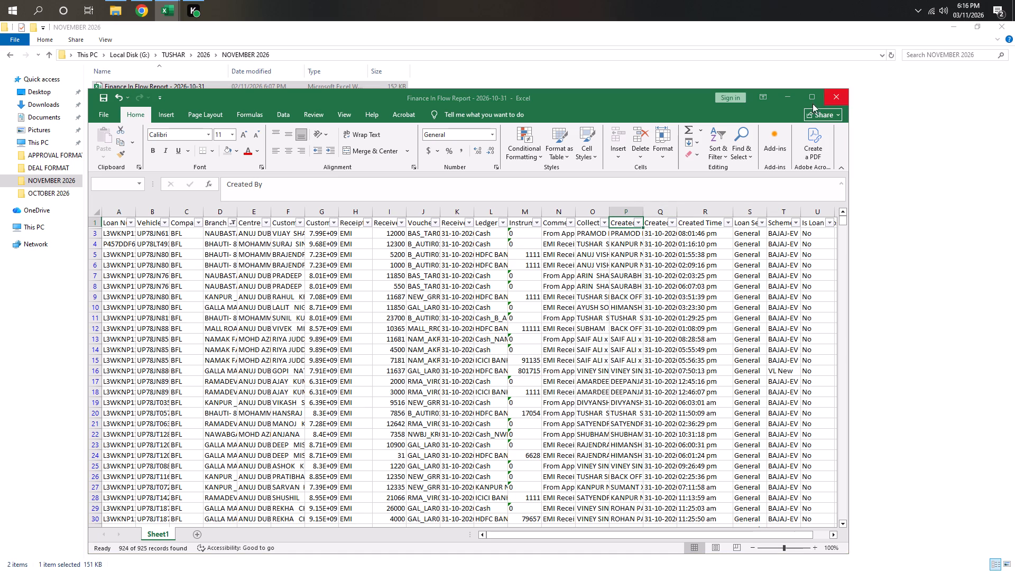
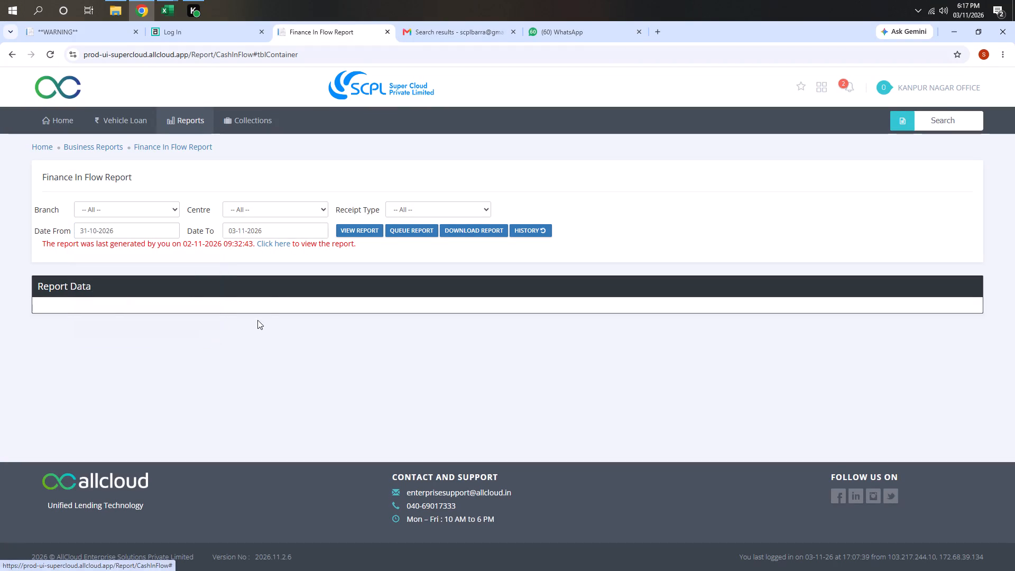
# Set the Finance In Flow Report's end date to 31-10-2026 and view the report.
pyautogui.keyDown('alt'); pyautogui.click(272, 228); pyautogui.keyUp('alt')
pyautogui.keyDown('alt'); pyautogui.click(234, 247); pyautogui.keyUp('alt')
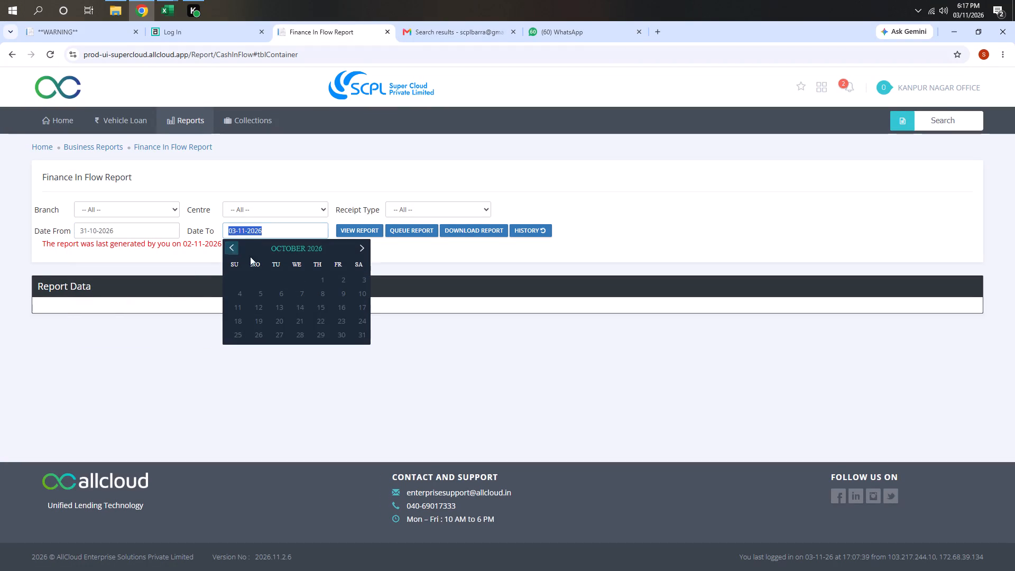
pyautogui.keyDown('alt'); pyautogui.click(361, 333); pyautogui.keyUp('alt')
pyautogui.keyDown('alt'); pyautogui.click(348, 234); pyautogui.keyUp('alt')
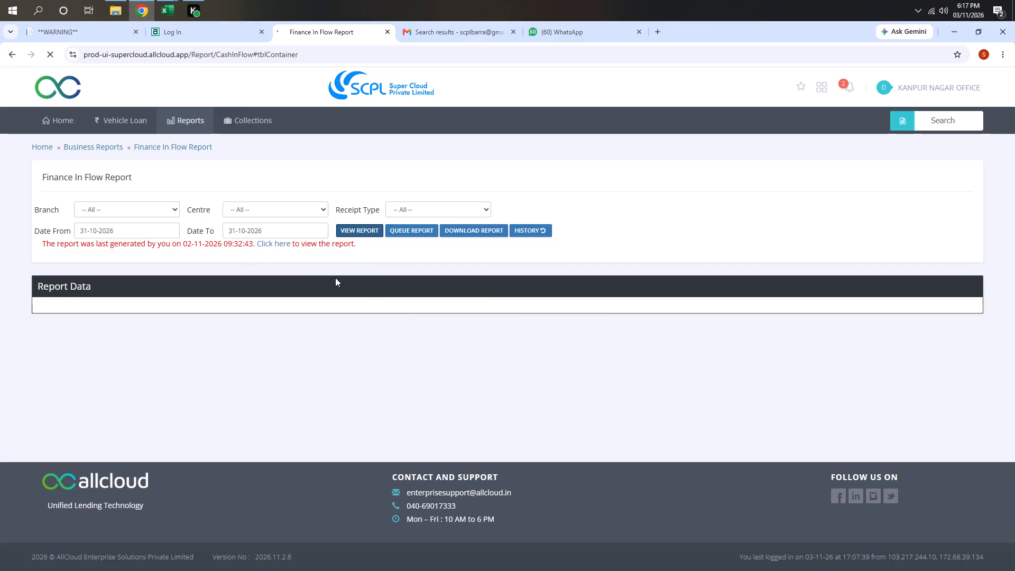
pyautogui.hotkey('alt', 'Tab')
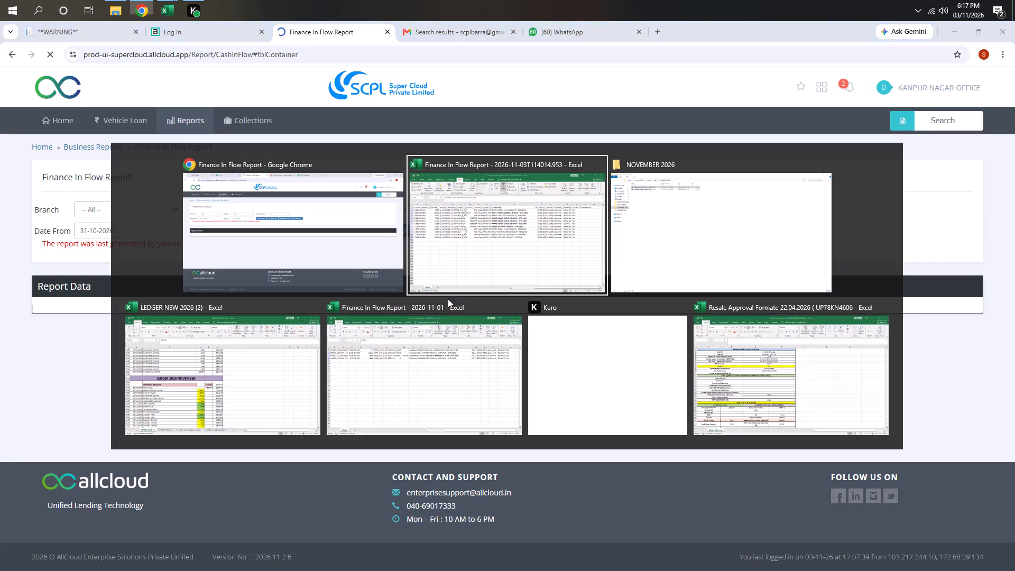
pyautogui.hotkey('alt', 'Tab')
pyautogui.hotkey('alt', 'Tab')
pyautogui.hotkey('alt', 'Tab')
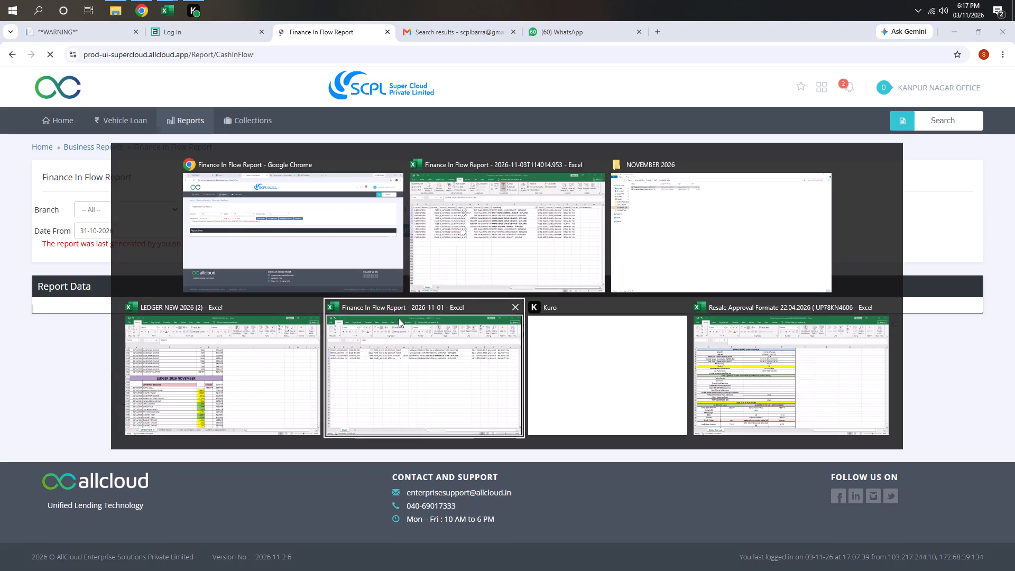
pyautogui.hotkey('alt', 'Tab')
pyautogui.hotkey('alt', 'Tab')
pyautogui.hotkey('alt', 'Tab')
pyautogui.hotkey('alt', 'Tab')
# Export the 31-10-2026 Finance In Flow Report data to Excel.
pyautogui.keyDown('alt'); pyautogui.click(314, 252); pyautogui.keyUp('alt')
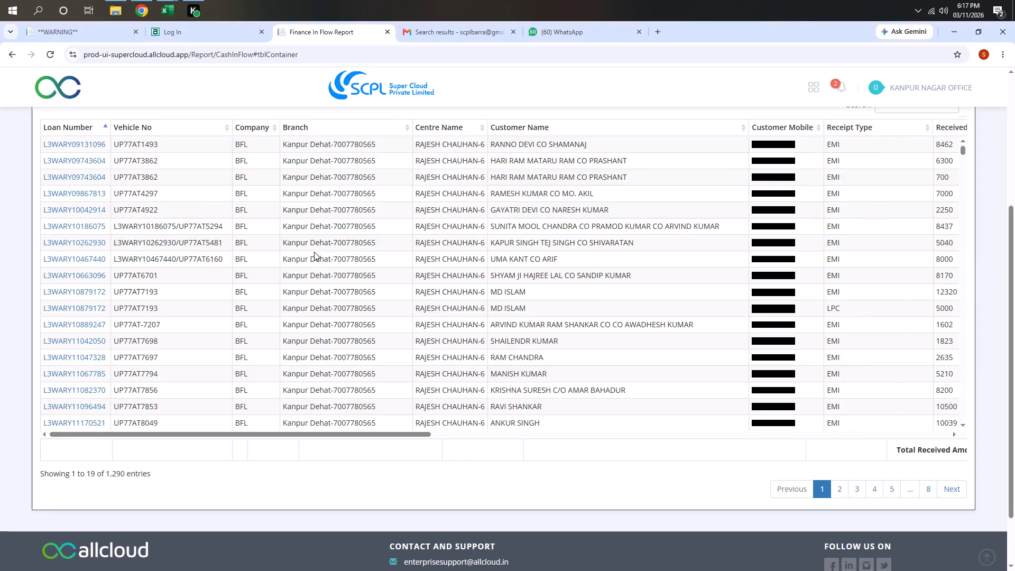
pyautogui.scroll(4, 593, 297)
pyautogui.moveTo(1014, 274); pyautogui.dragTo(1014, 274)
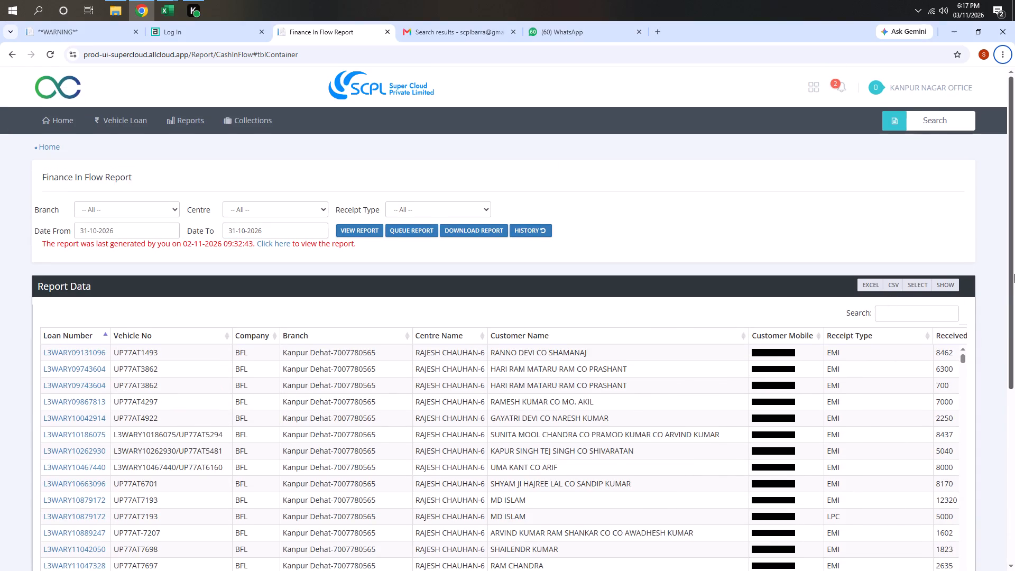
pyautogui.moveTo(1014, 274); pyautogui.dragTo(1014, 291)
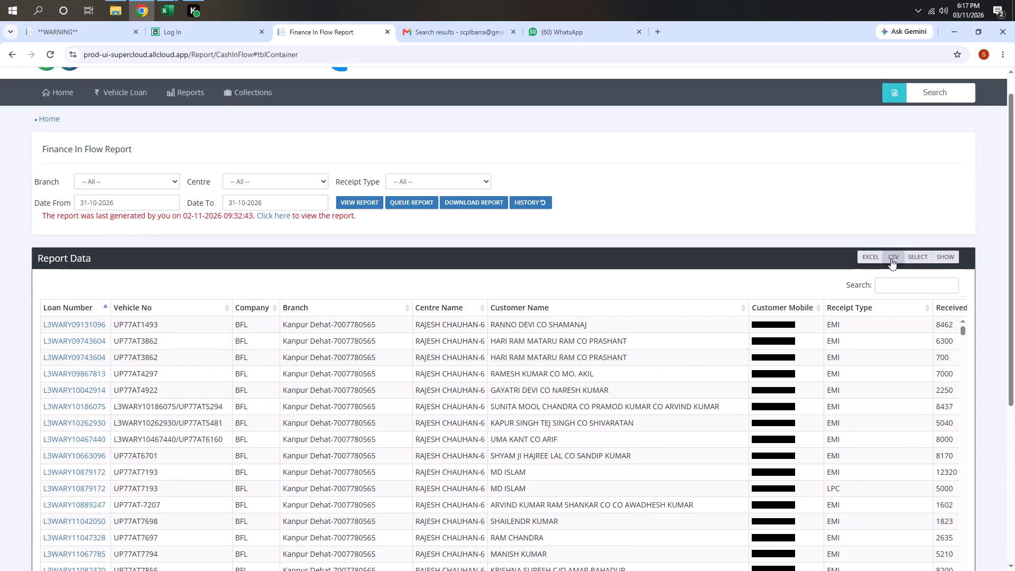
pyautogui.click(877, 257)
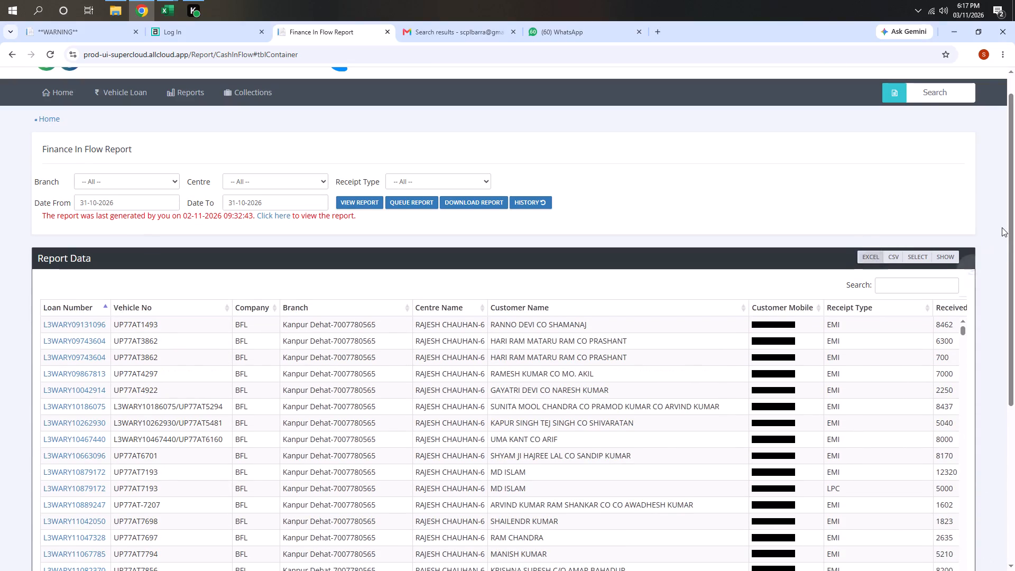
# Open the newly downloaded Finance In Flow Report - 2026-11-03T181725.898 from the download history and enable editing.
pyautogui.click(964, 59)
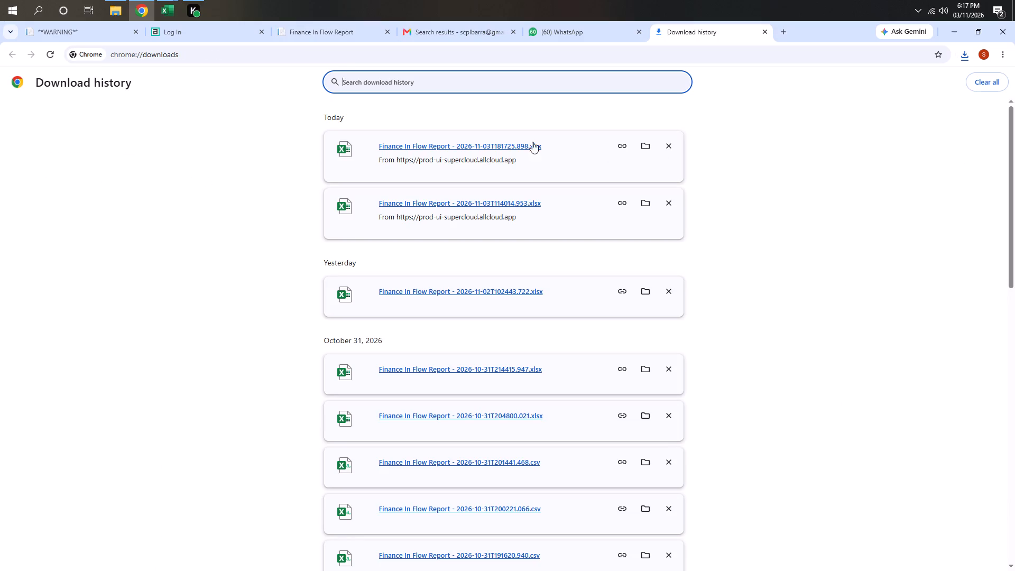
pyautogui.doubleClick(512, 145)
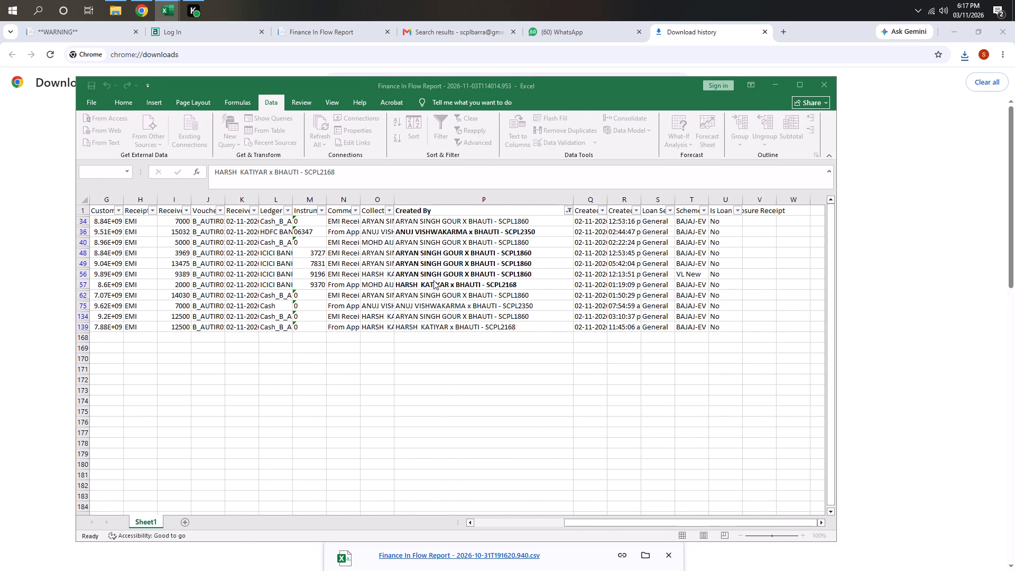
pyautogui.doubleClick(502, 131)
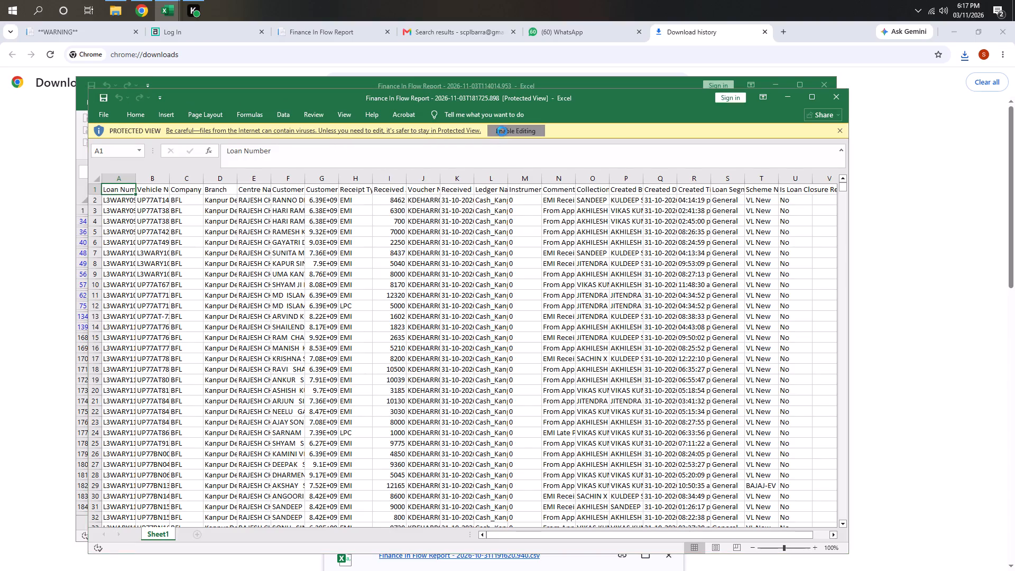
# Add column filters and deselect Bhauti, Galla Mandi, KANPUR_NEW and Kanpur Nagar in the Branch column's filter.
pyautogui.click(343, 271)
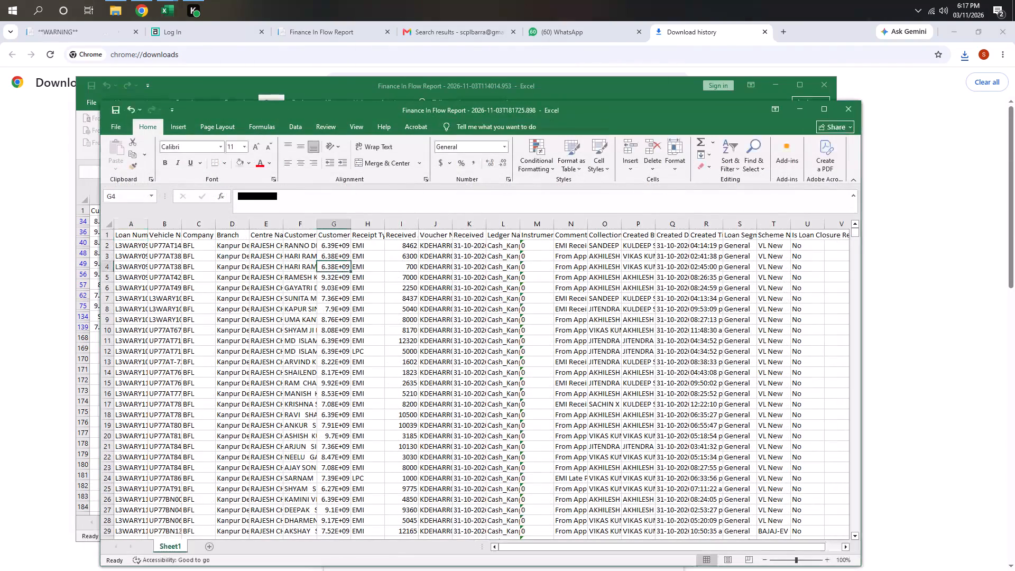
pyautogui.hotkey('ctrl', 'shift', 'l')
pyautogui.hotkey('ctrl', 'Left')
pyautogui.hotkey('ctrl', 'Up')
pyautogui.hotkey('ctrl', 'Up')
pyautogui.press('Right')
pyautogui.press('Right')
pyautogui.press('Right')
pyautogui.hotkey('alt', 'Down')
pyautogui.press('Down')
pyautogui.press('Down')
pyautogui.press('Down')
pyautogui.press('Down')
pyautogui.press('Down')
pyautogui.press('Down')
pyautogui.press('Down')
pyautogui.press('Down')
pyautogui.press('Down')
pyautogui.press('Down')
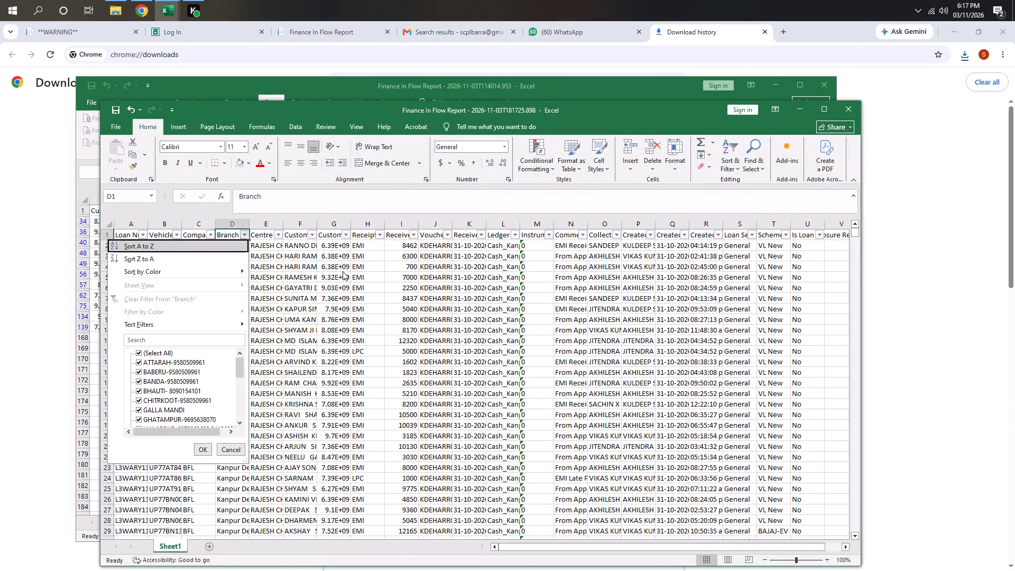
pyautogui.press('Down')
pyautogui.press('Down')
pyautogui.press('Down')
pyautogui.press('space')
pyautogui.press('Down')
pyautogui.press('Down')
pyautogui.press('space')
pyautogui.press('Down')
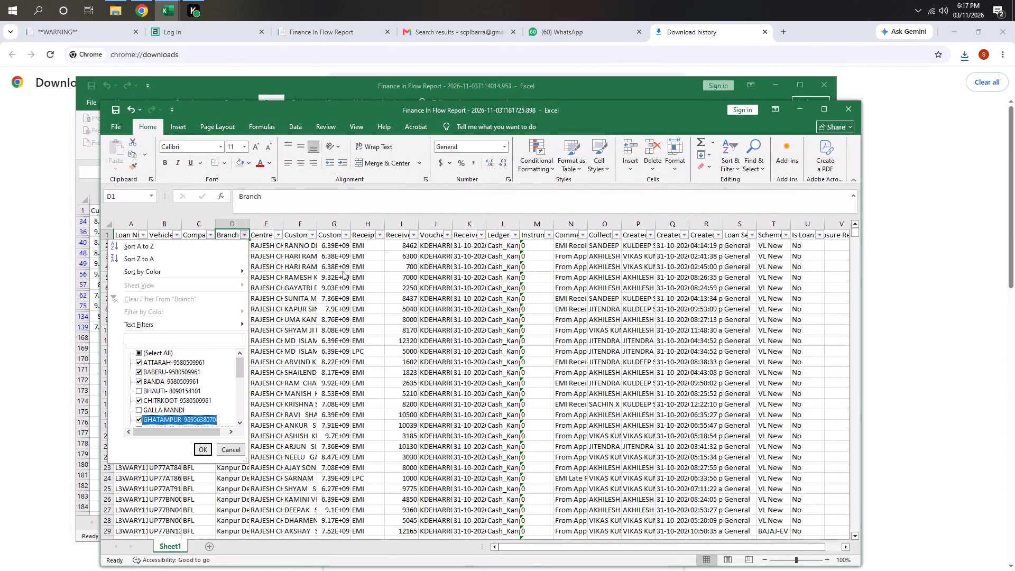
pyautogui.press('Down')
pyautogui.press('Down')
pyautogui.press('Down')
pyautogui.press('Down')
pyautogui.press('Up')
pyautogui.press('space')
pyautogui.press('Down')
pyautogui.press('Down')
pyautogui.press('Down')
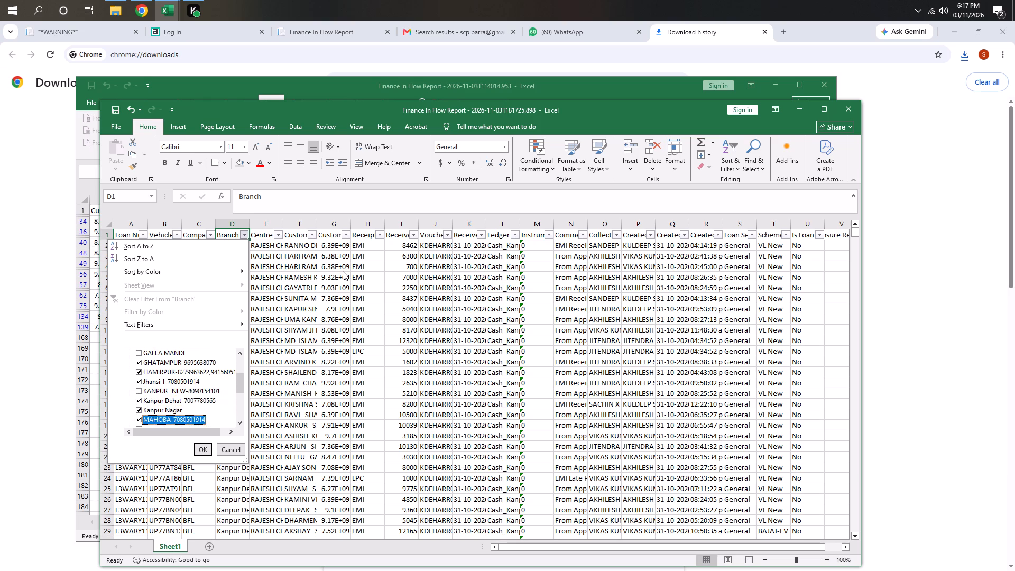
pyautogui.press('Up')
pyautogui.press('space')
pyautogui.press('Down')
# Deselect Mall Road, Mandhana, Namak Factory, Naubasta, NAWABGANJ_KNP and the two branches after it, and apply the Branch filter.
pyautogui.press('Down')
pyautogui.press('space')
pyautogui.press('Down')
pyautogui.press('Down')
pyautogui.press('Up')
pyautogui.press('space')
pyautogui.press('Down')
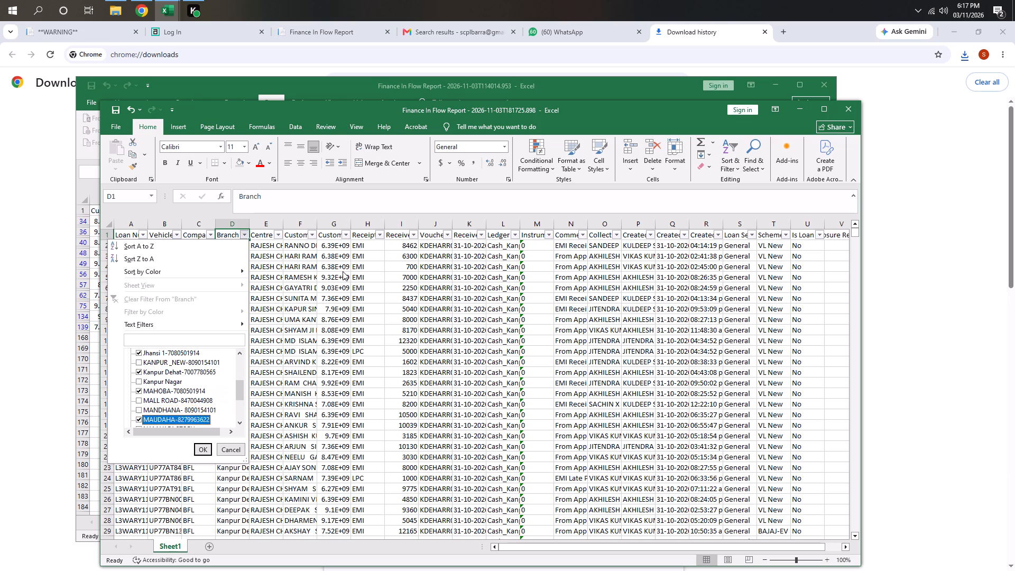
pyautogui.press('Down')
pyautogui.press('Down')
pyautogui.press('Up')
pyautogui.press('space')
pyautogui.press('Down')
pyautogui.press('Down')
pyautogui.press('space')
pyautogui.press('Down')
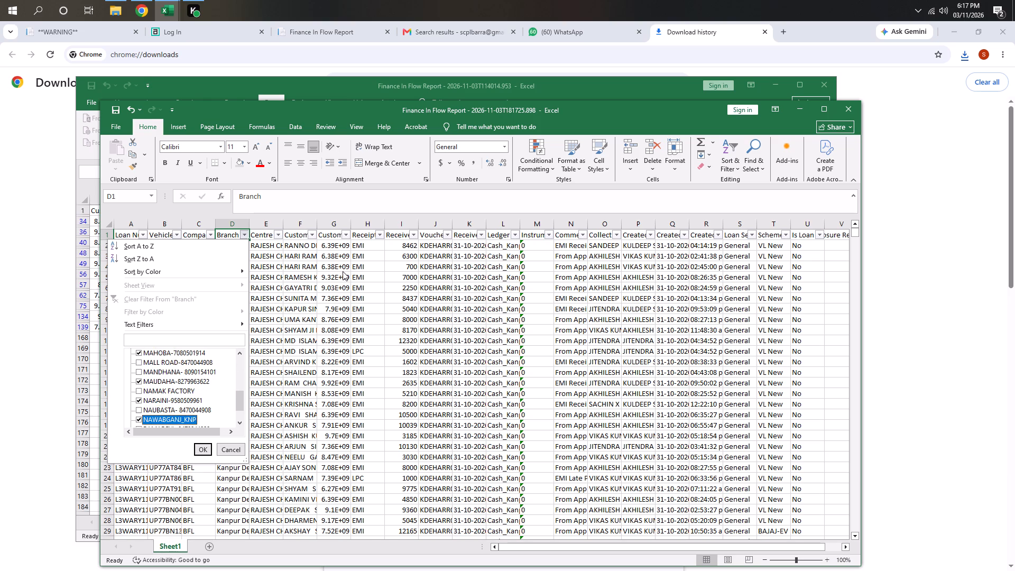
pyautogui.press('space')
pyautogui.press('Down')
pyautogui.press('space')
pyautogui.press('Down')
pyautogui.press('space')
pyautogui.press('Return')
# Delete all filtered data rows below the header and clear the Branch filter.
pyautogui.press('Down')
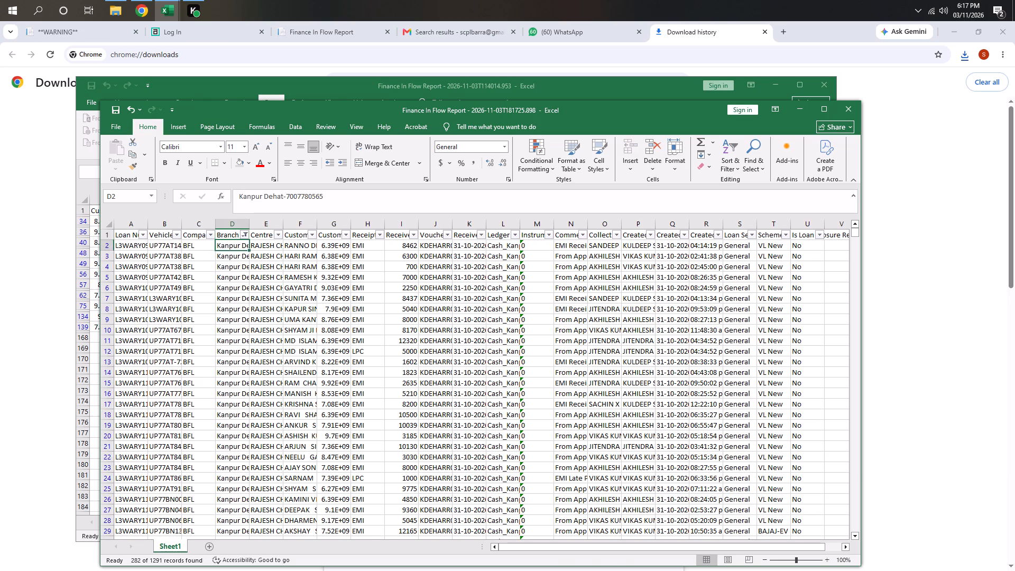
pyautogui.hotkey('shift', 'space')
pyautogui.hotkey('ctrl', 'shift', 'Down')
pyautogui.hotkey('ctrl', '-')
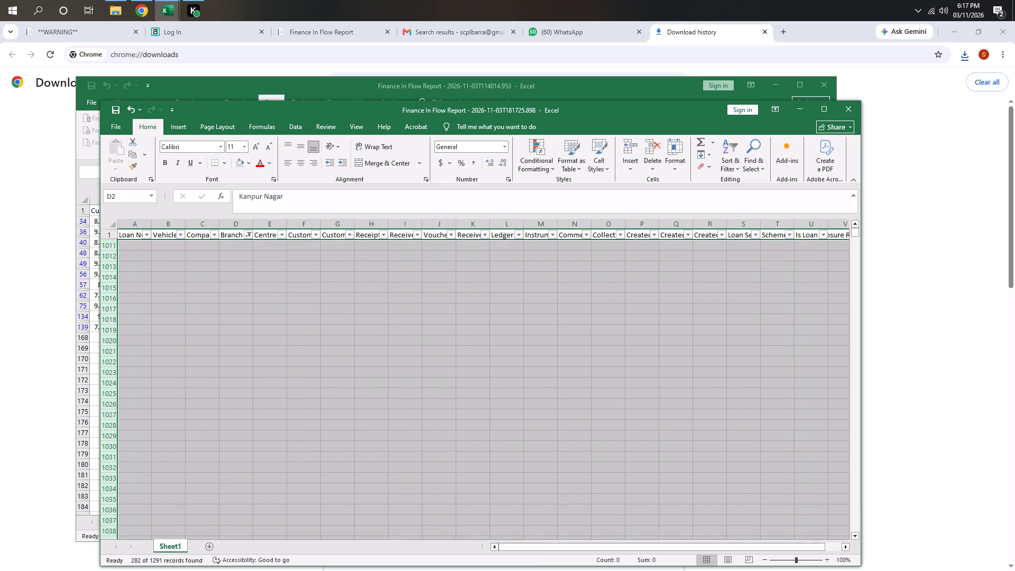
pyautogui.write('DFS')
# Filter the Branch column to exclude Kanpur Nagar.
pyautogui.hotkey('ctrl', 'Up')
pyautogui.hotkey('alt', 'Down')
pyautogui.press('Down')
pyautogui.press('Down')
pyautogui.press('Down')
pyautogui.press('Down')
pyautogui.press('Down')
pyautogui.press('Down')
pyautogui.press('Down')
pyautogui.press('Down')
pyautogui.press('Down')
pyautogui.press('Down')
pyautogui.press('Down')
pyautogui.press('Down')
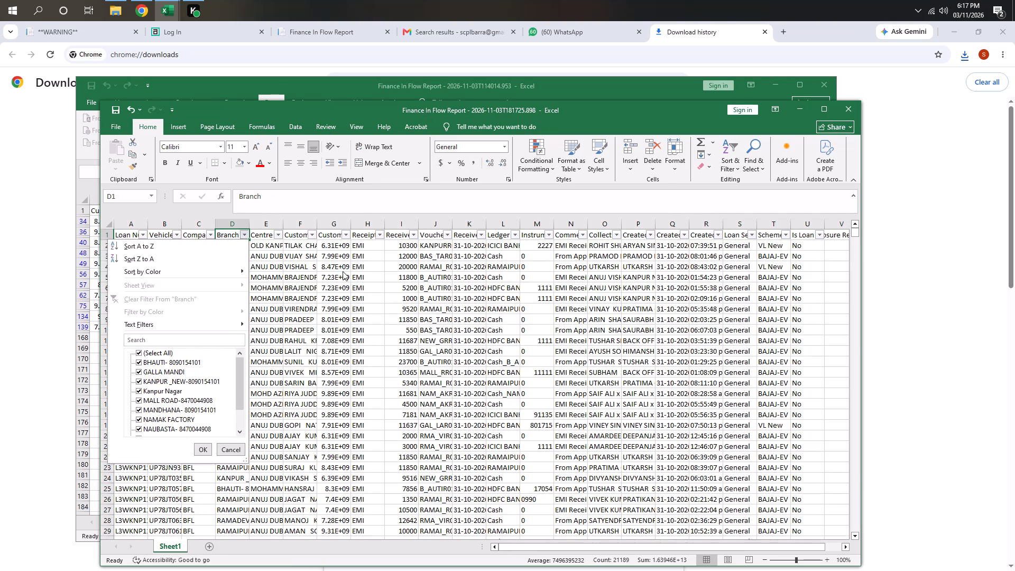
pyautogui.press('Down')
pyautogui.press('space')
pyautogui.press('Return')
# Deselect all entries in the Created By column's filter.
pyautogui.press('Right')
pyautogui.press('Right')
pyautogui.press('Right')
pyautogui.press('Right')
pyautogui.press('Right')
pyautogui.press('Right')
pyautogui.press('Right')
pyautogui.press('Right')
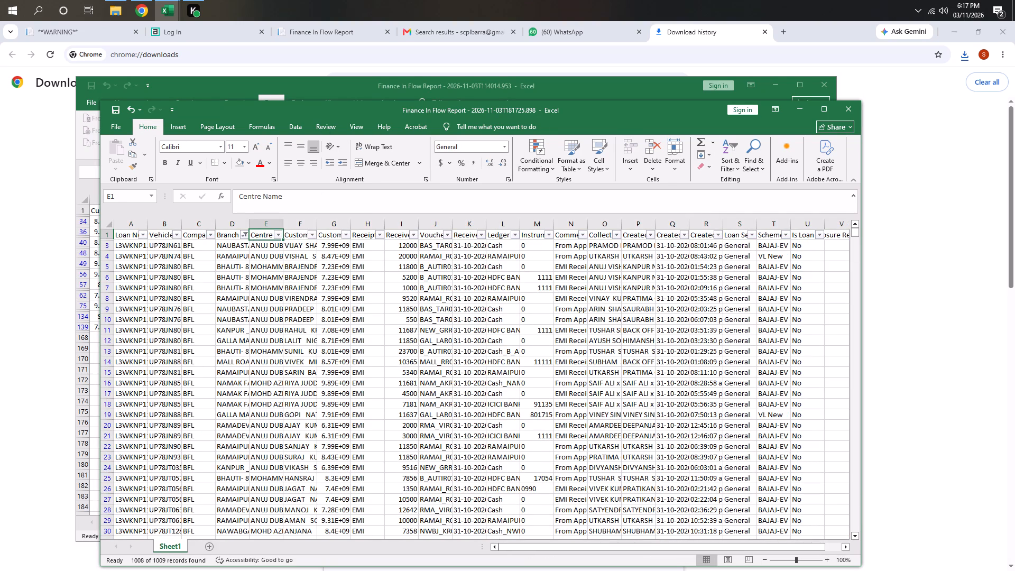
pyautogui.press('Right')
pyautogui.press('Right')
pyautogui.press('Right')
pyautogui.press('Right')
pyautogui.hotkey('alt', 'Down')
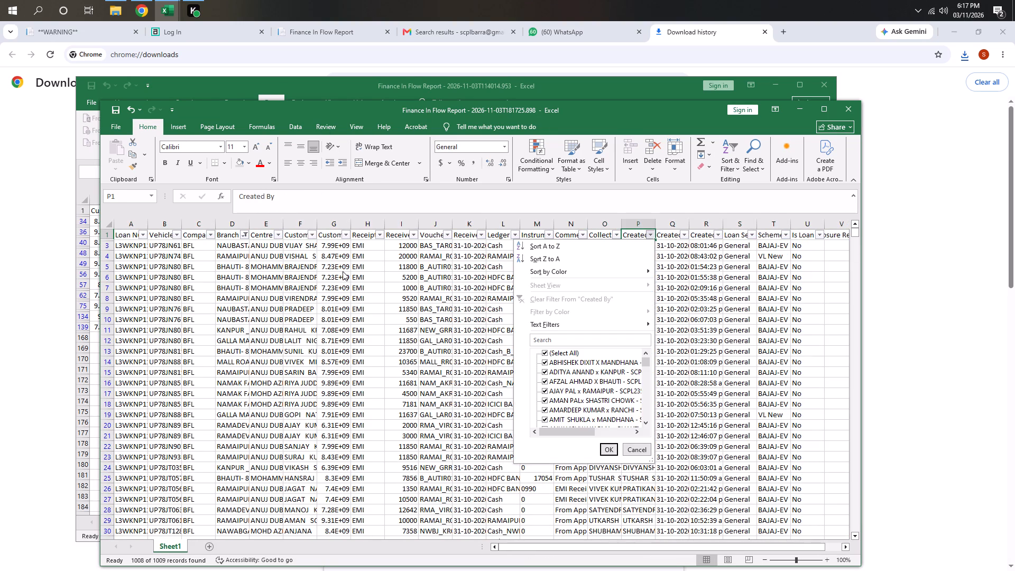
pyautogui.press('Down')
pyautogui.press('Down')
pyautogui.press('Down')
pyautogui.press('Down')
pyautogui.press('Down')
pyautogui.press('Down')
pyautogui.press('Down')
pyautogui.press('Down')
pyautogui.press('Down')
pyautogui.press('space')
# Select Abhishek (Mandhana), Afzal (Bhauti), Aman (Shastri Chowk) and Amit (Mandhana) in the Created By filter.
pyautogui.press('Down')
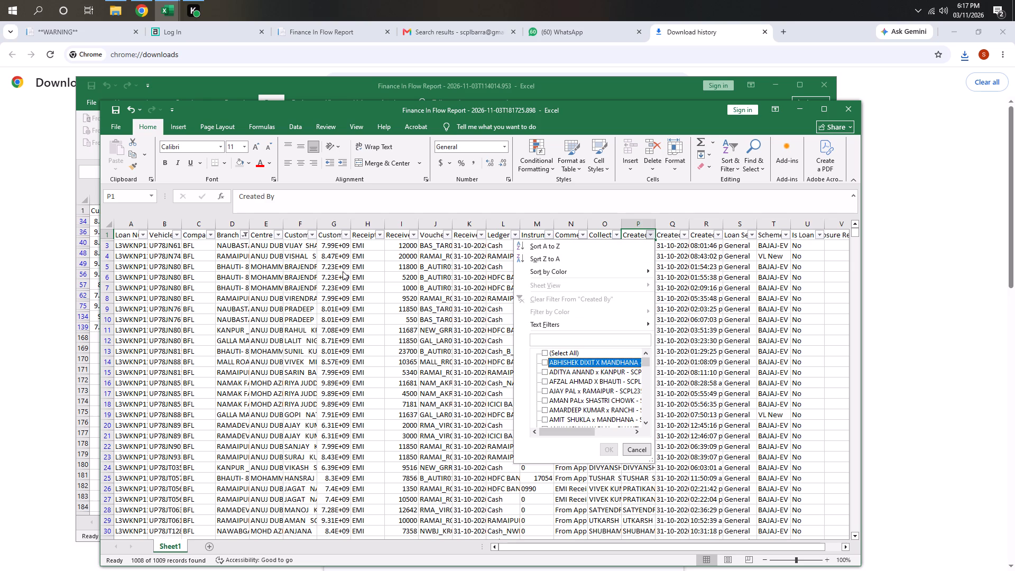
pyautogui.press('space')
pyautogui.press('Down')
pyautogui.press('Down')
pyautogui.press('space')
pyautogui.press('Down')
pyautogui.press('Down')
pyautogui.press('space')
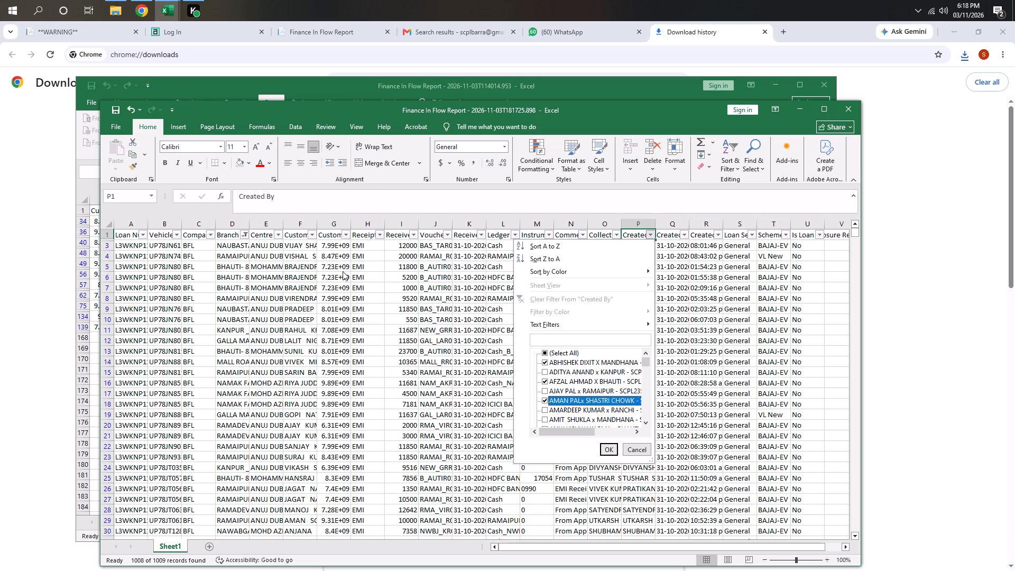
pyautogui.press('Down')
pyautogui.press('Down')
pyautogui.press('space')
# Add Anuj (Bhauti), Aryan (Bhauti) and Ashish (Kanpur) to the Created By filter selection.
pyautogui.press('Down')
pyautogui.press('Down')
pyautogui.press('Up')
pyautogui.press('space')
pyautogui.press('Down')
pyautogui.press('Down')
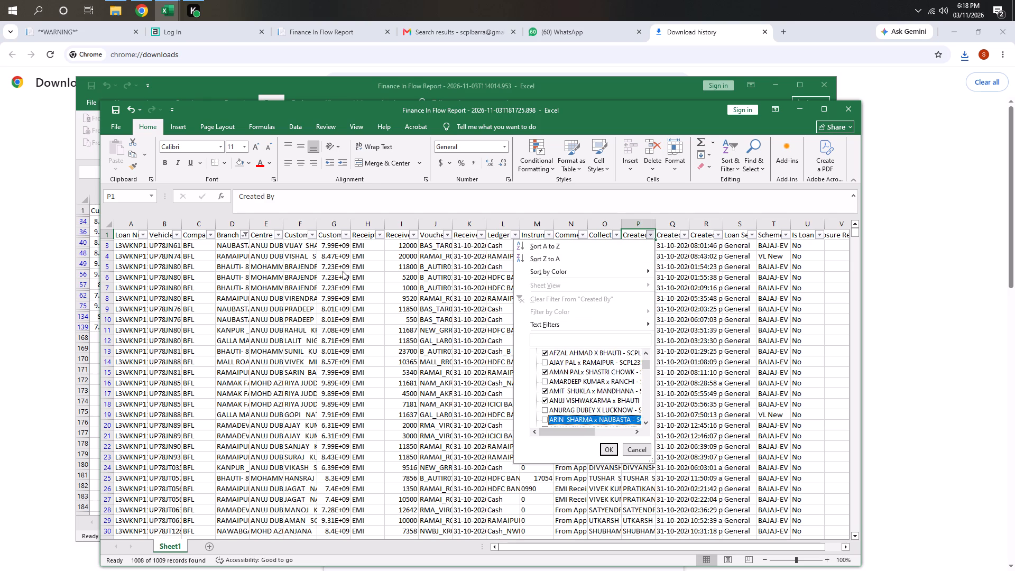
pyautogui.press('Down')
pyautogui.press('space')
pyautogui.press('Down')
pyautogui.press('space')
# Add Deepak (Mandhana) and Dharmendra to the Created By filter selection.
pyautogui.press('Down')
pyautogui.press('Down')
pyautogui.press('Down')
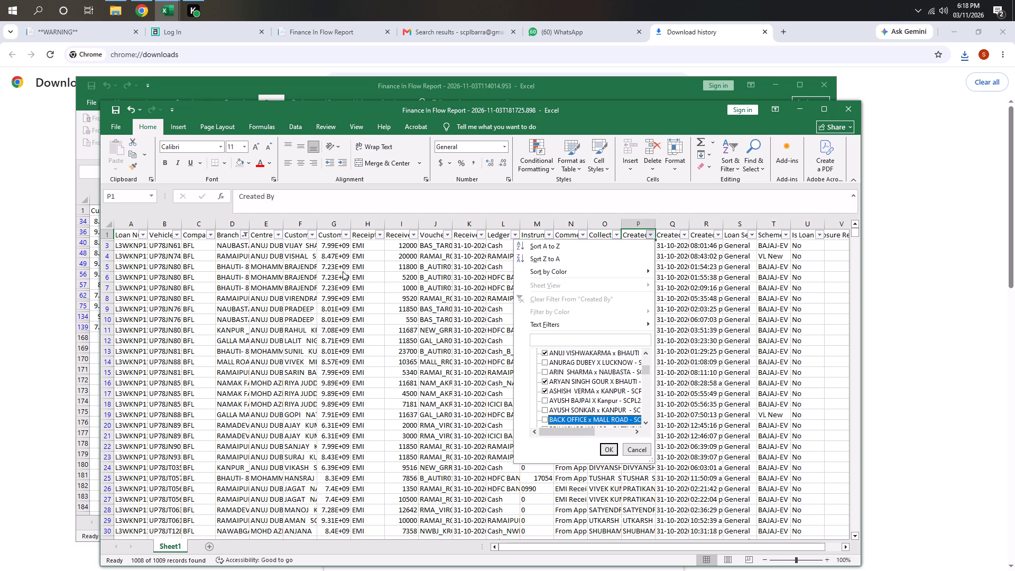
pyautogui.press('Down')
pyautogui.press('Down')
pyautogui.press('Down')
pyautogui.press('Up')
pyautogui.press('space')
pyautogui.press('Down')
pyautogui.press('Down')
pyautogui.press('Down')
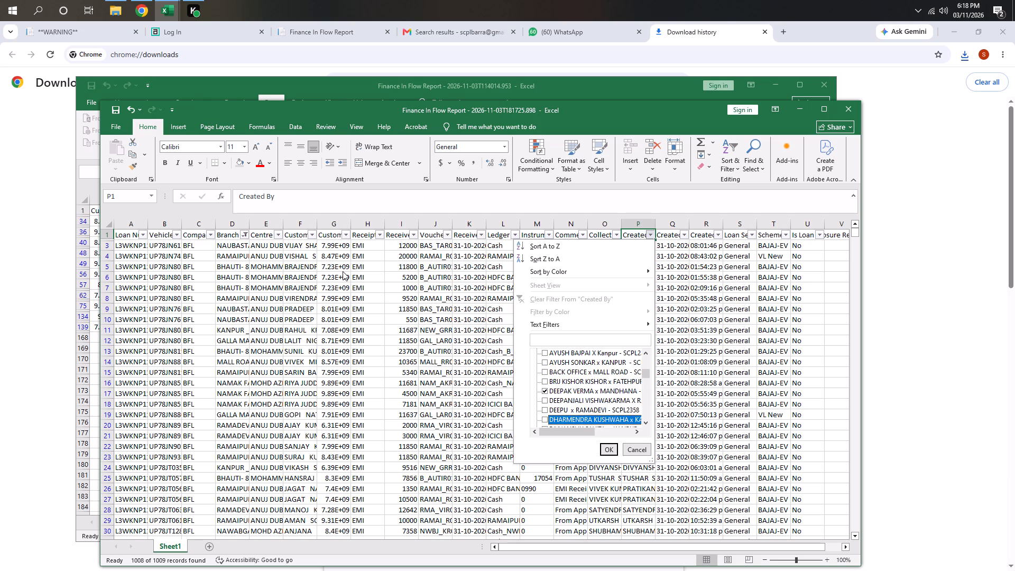
pyautogui.press('Down')
pyautogui.press('Up')
pyautogui.press('space')
# Add Divyanshu (Kanpur) and Harsh (Bhauti) to the Created By filter selection.
pyautogui.press('Down')
pyautogui.press('Down')
pyautogui.press('Up')
pyautogui.press('space')
pyautogui.press('Down')
pyautogui.press('Down')
pyautogui.press('Down')
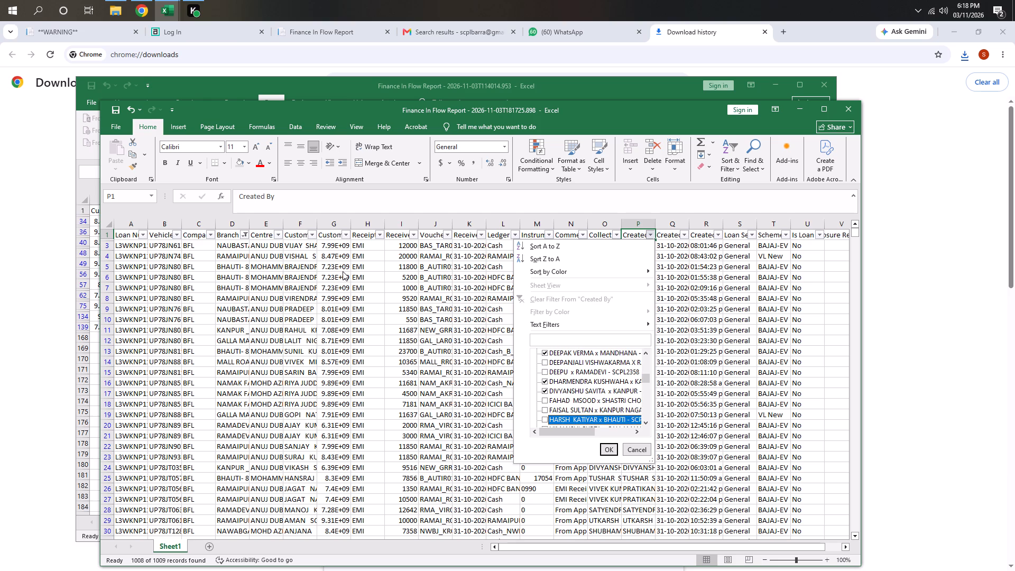
pyautogui.press('space')
# Add Kanpur Nagar Office, Lakshya (Kanpur), Nida (Namak Factory) and Nirbhay (Mandhna) to the Created By filter selection.
pyautogui.press('Down')
pyautogui.press('Down')
pyautogui.press('Down')
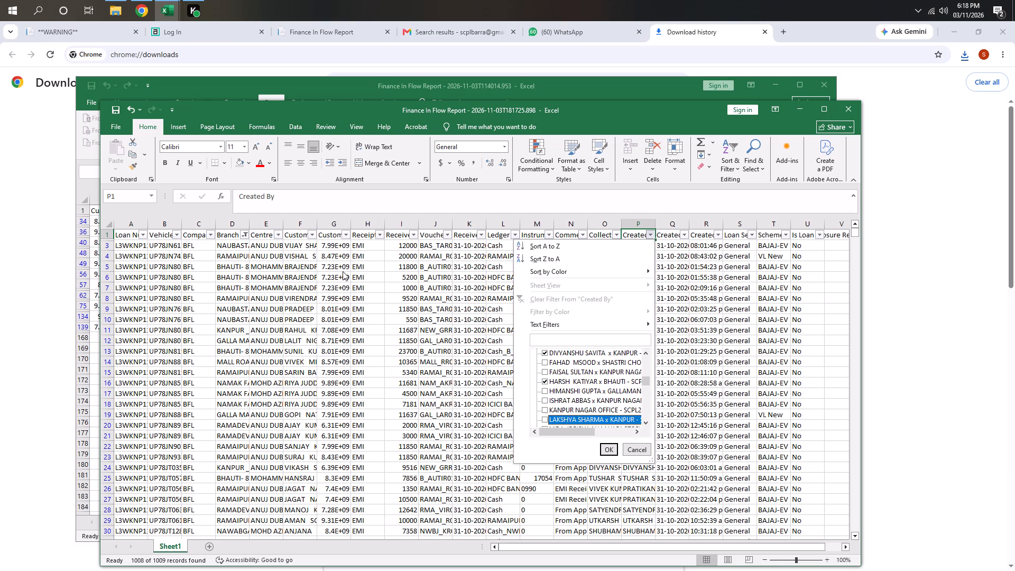
pyautogui.press('Down')
pyautogui.press('Up')
pyautogui.press('space')
pyautogui.press('Down')
pyautogui.press('space')
pyautogui.press('Down')
pyautogui.press('space')
pyautogui.press('Down')
pyautogui.press('Down')
pyautogui.press('Up')
pyautogui.press('space')
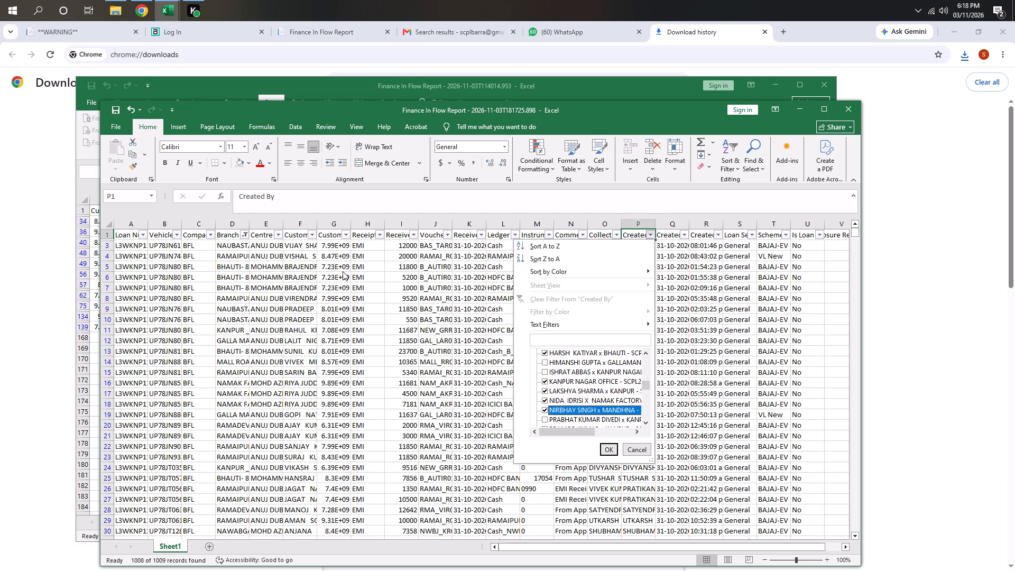
# Add Praveen (Kanpur), Rahul (Kanpur) and Rajat to the Created By filter selection.
pyautogui.press('Down')
pyautogui.press('Down')
pyautogui.press('Down')
pyautogui.press('Down')
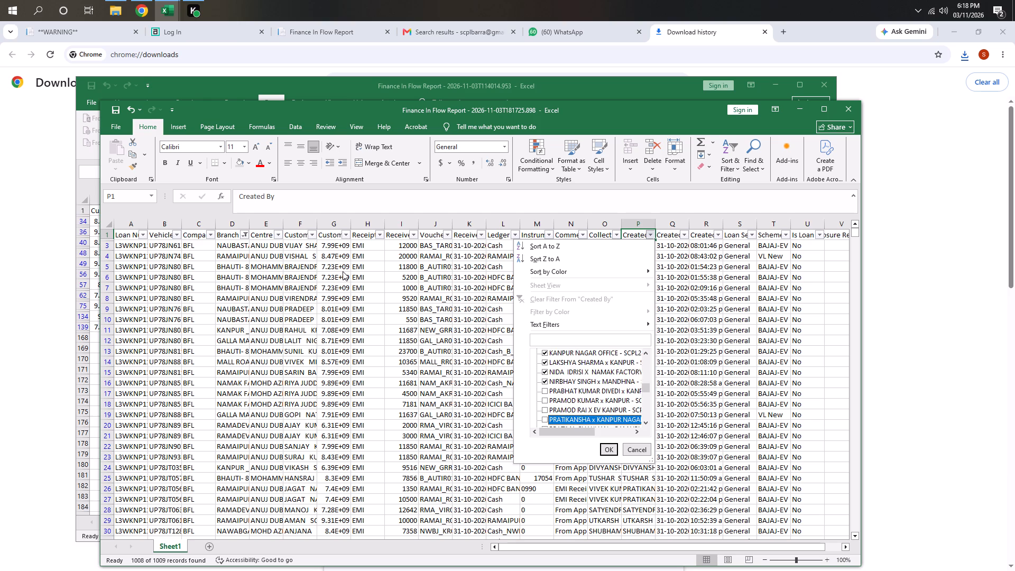
pyautogui.press('Down')
pyautogui.press('Down')
pyautogui.press('space')
pyautogui.press('Down')
pyautogui.press('space')
pyautogui.press('Down')
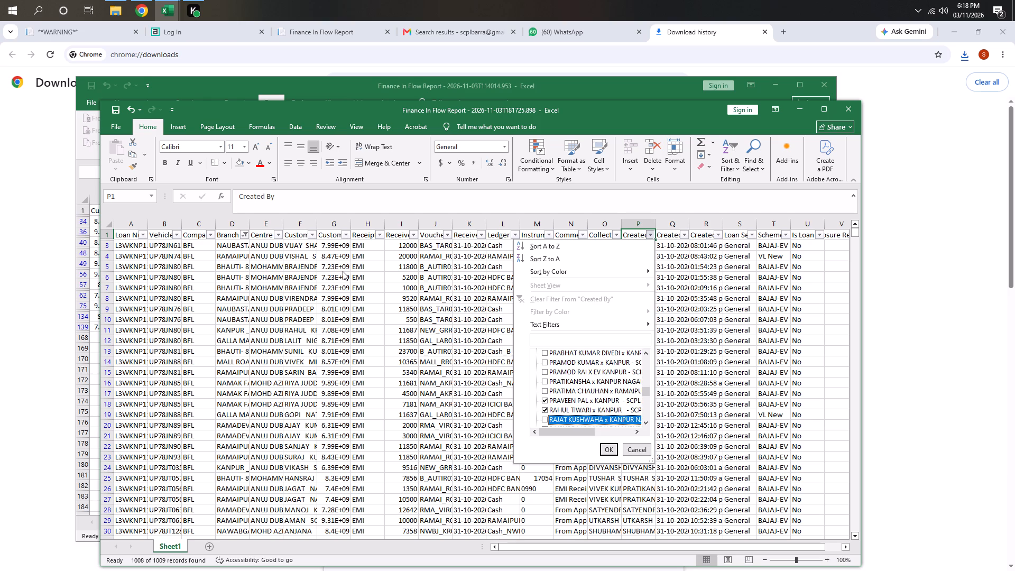
pyautogui.press('space')
# Add Saif and Shubham, both of Namak Factory, to the Created By filter selection.
pyautogui.press('Down')
pyautogui.press('Down')
pyautogui.press('Down')
pyautogui.press('Down')
pyautogui.press('Up')
pyautogui.press('space')
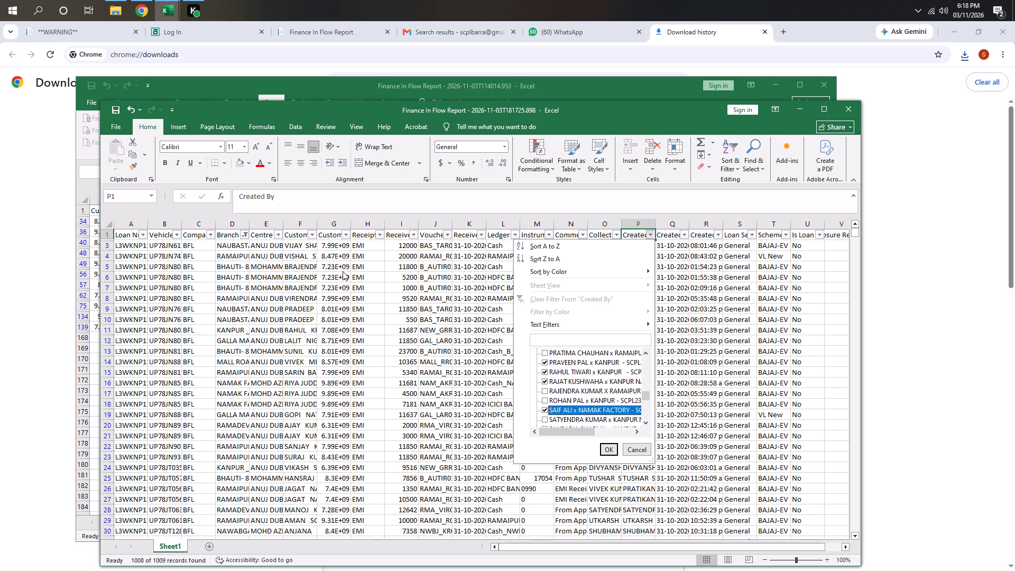
pyautogui.press('Down')
pyautogui.press('Down')
pyautogui.press('Down')
pyautogui.press('Down')
pyautogui.press('Down')
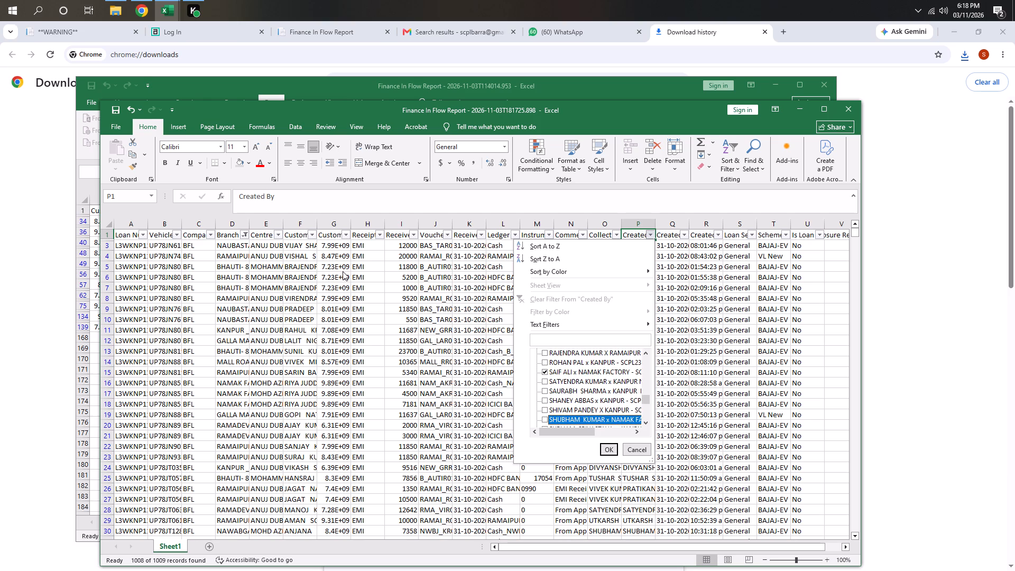
pyautogui.press('Down')
pyautogui.press('Up')
pyautogui.press('space')
# Add Sumant (Kanpur New), Sumit (Bhauti) and Tushar (Bhauti) to the Created By filter selection.
pyautogui.press('Down')
pyautogui.press('Down')
pyautogui.press('Down')
pyautogui.press('Up')
pyautogui.press('space')
pyautogui.press('Down')
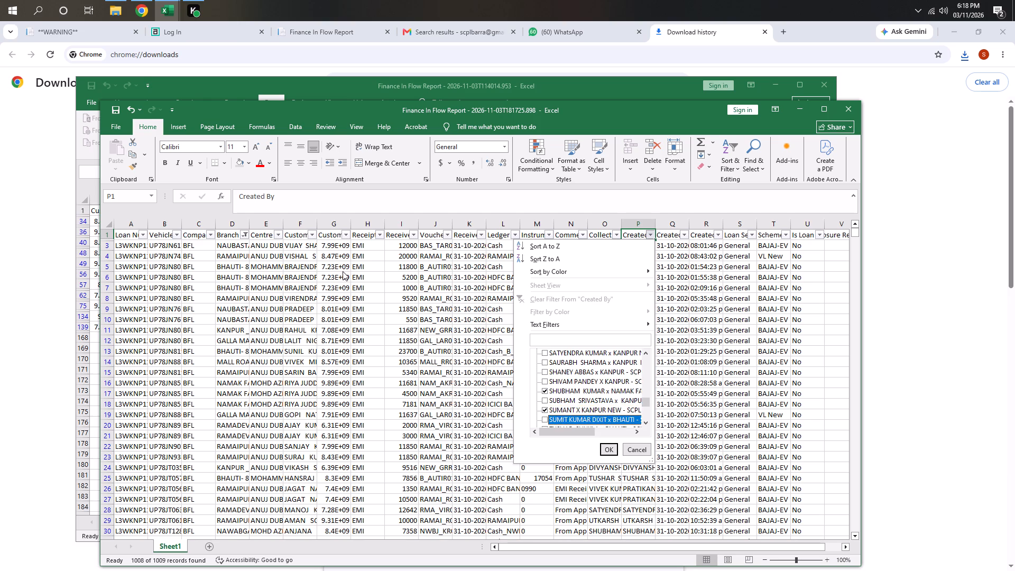
pyautogui.press('space')
pyautogui.press('Down')
pyautogui.press('Down')
pyautogui.press('Up')
pyautogui.press('space')
# Add Vaibhav (Mandhana) and Varsha (Nawabganj) to the Created By filter selection.
pyautogui.press('Down')
pyautogui.press('Down')
pyautogui.press('Up')
pyautogui.press('Down')
pyautogui.press('Down')
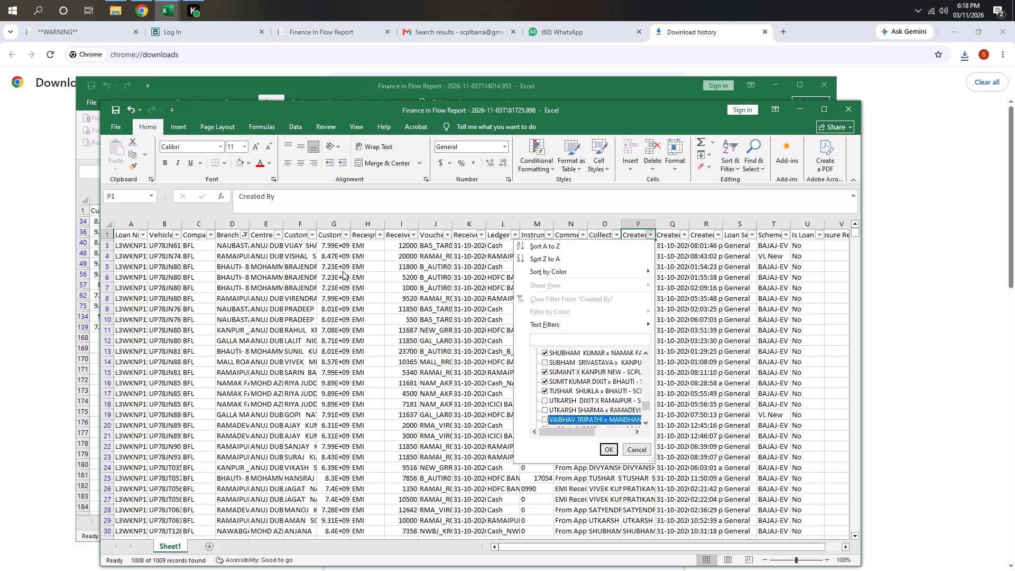
pyautogui.press('Down')
pyautogui.press('Up')
pyautogui.press('space')
pyautogui.press('Down')
pyautogui.press('space')
# Add Vineet (Kanpur) and Virendra (Kalpi) to the Created By selection and apply the filter.
pyautogui.press('Down')
pyautogui.press('Down')
pyautogui.press('Down')
pyautogui.press('Down')
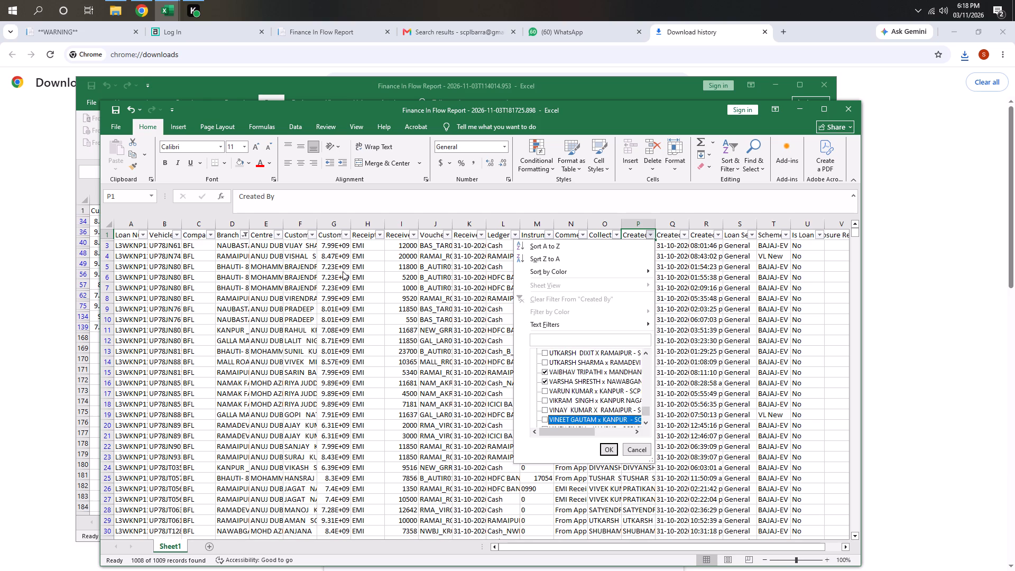
pyautogui.press('Down')
pyautogui.press('Up')
pyautogui.press('space')
pyautogui.press('Down')
pyautogui.press('Down')
pyautogui.press('Down')
pyautogui.press('Up')
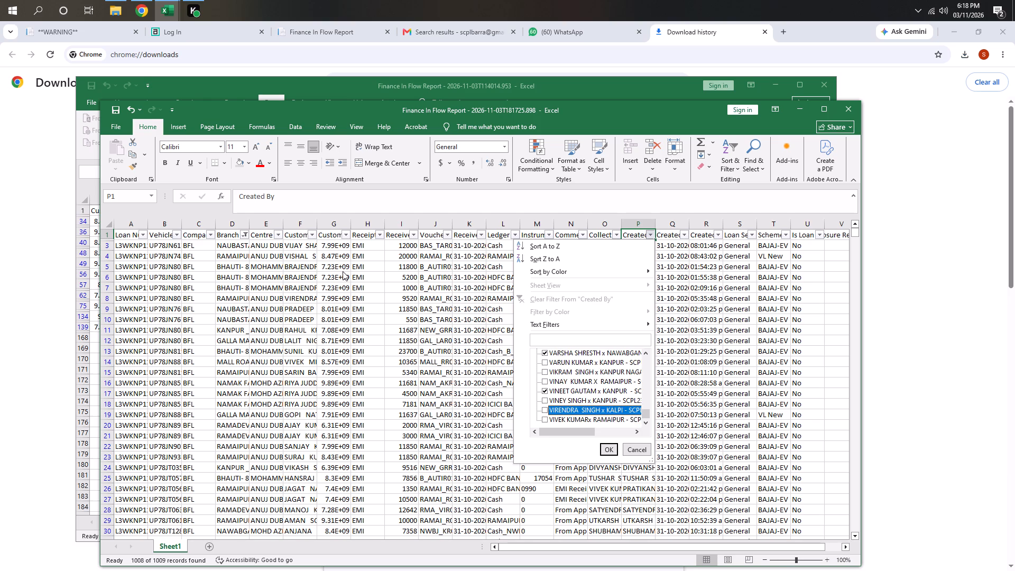
pyautogui.press('space')
pyautogui.press('Down')
pyautogui.press('Down')
pyautogui.press('Return')
# Total the filtered receipt amounts in column I and compare the sum with the ledger's 31/10/2026 TOTAL COLL entry.
pyautogui.press('Left')
pyautogui.press('Left')
pyautogui.press('Left')
pyautogui.press('Left')
pyautogui.press('Left')
pyautogui.press('Left')
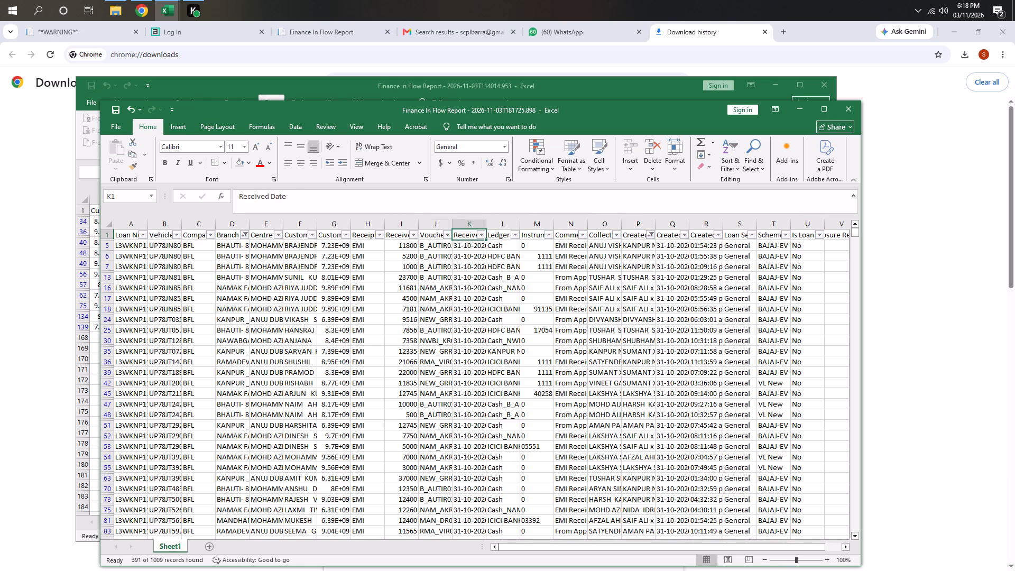
pyautogui.press('Left')
pyautogui.press('Down')
pyautogui.hotkey('ctrl', 'shift', 'Down')
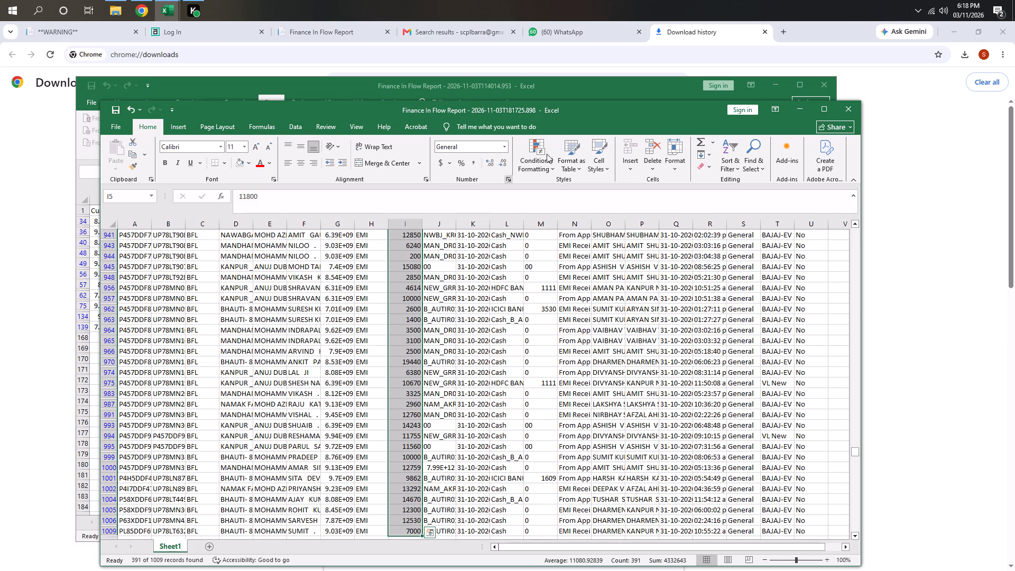
pyautogui.moveTo(622, 109); pyautogui.dragTo(625, 79)
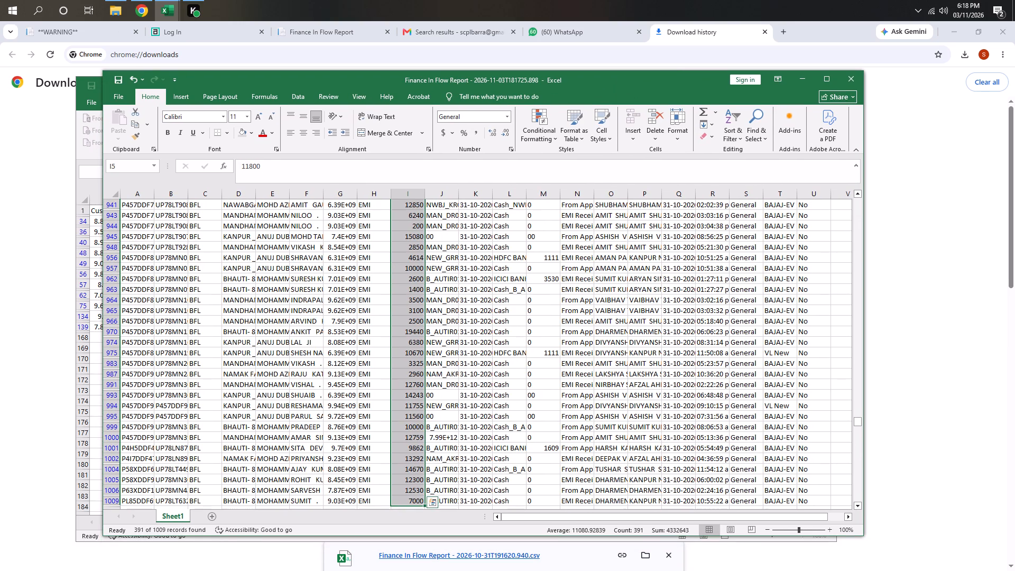
pyautogui.hotkey('alt', 'Tab')
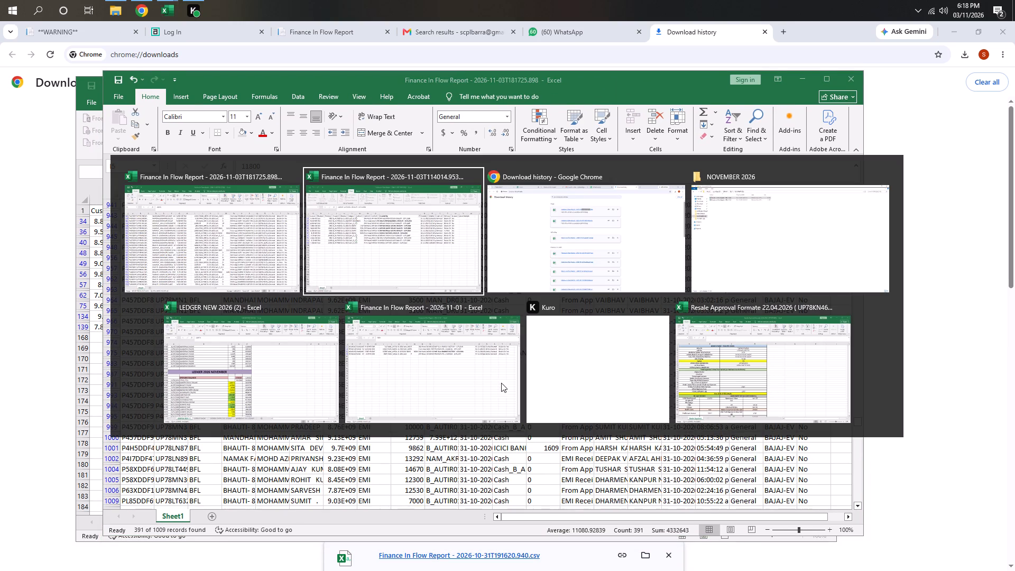
pyautogui.keyDown('alt'); pyautogui.click(301, 389); pyautogui.keyUp('alt')
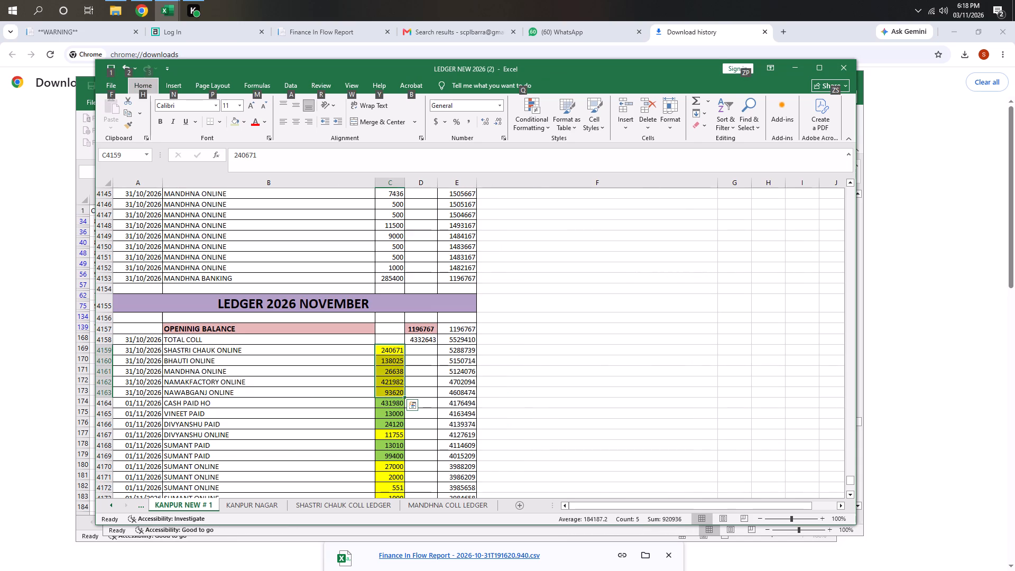
pyautogui.hotkey('alt', 'Tab')
# Filter the Finance In Flow Report's Ledger Name column to HDFC BANK and ICICI BANK receipts.
pyautogui.scroll(3, 475, 370)
pyautogui.hotkey('ctrl', 'Up')
pyautogui.press('Right')
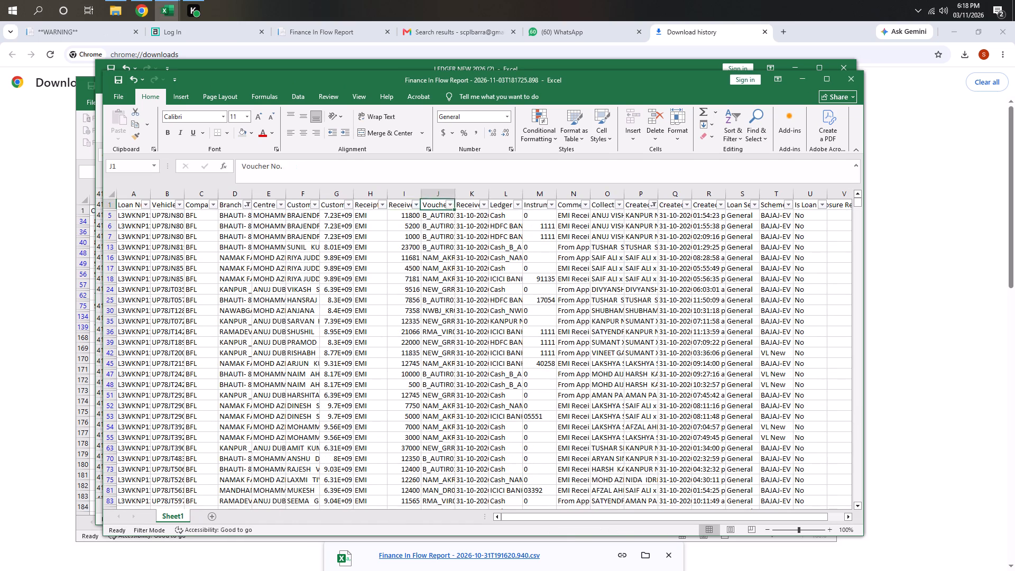
pyautogui.press('Right')
pyautogui.press('Right')
pyautogui.hotkey('alt', 'Down')
pyautogui.press('Down')
pyautogui.press('Down')
pyautogui.press('Down')
pyautogui.press('Down')
pyautogui.press('Down')
pyautogui.press('Down')
pyautogui.press('Down')
pyautogui.press('Down')
pyautogui.press('Down')
pyautogui.press('space')
pyautogui.press('Down')
pyautogui.press('Down')
pyautogui.press('Down')
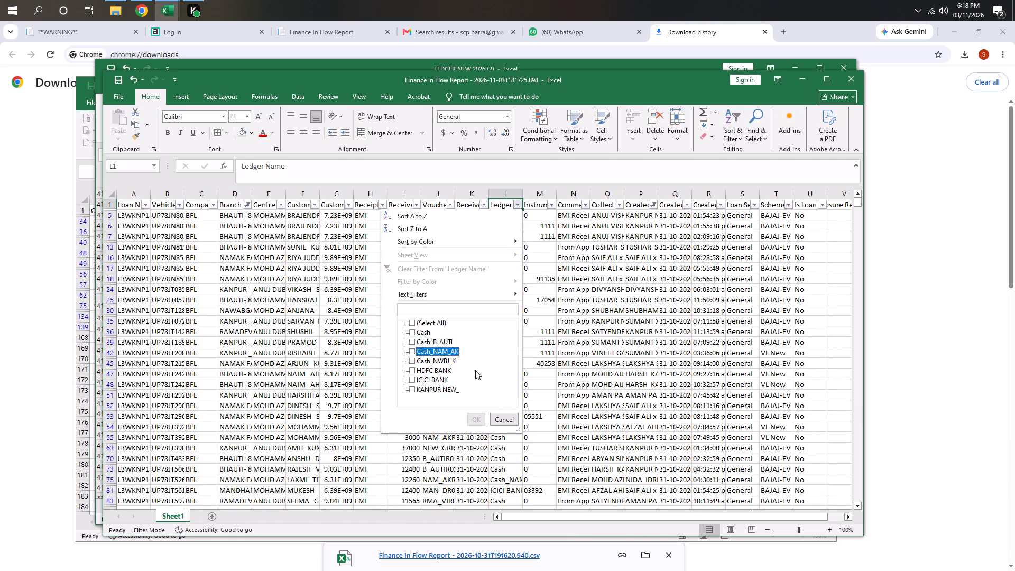
pyautogui.press('Down')
pyautogui.press('Down')
pyautogui.press('space')
pyautogui.press('Down')
pyautogui.press('space')
pyautogui.press('Return')
# Total the filtered Received Amount values and compare the sum with the ledger's 31/10/2026 online entries from Shastri Chauk to Nawabganj.
pyautogui.press('Left')
pyautogui.press('Left')
pyautogui.press('Left')
pyautogui.press('Down')
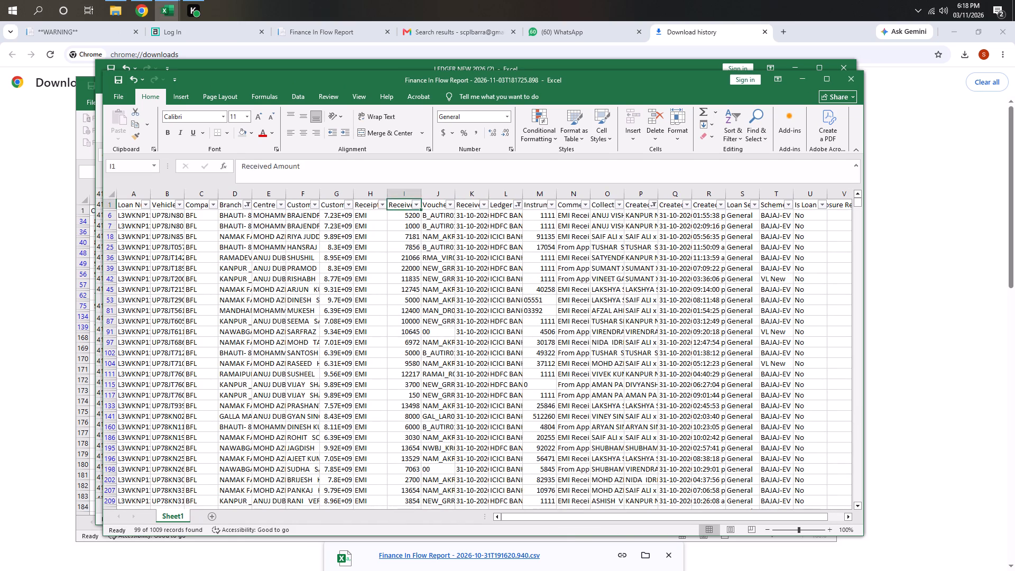
pyautogui.hotkey('ctrl', 'shift', 'Down')
pyautogui.hotkey('alt', 'Tab')
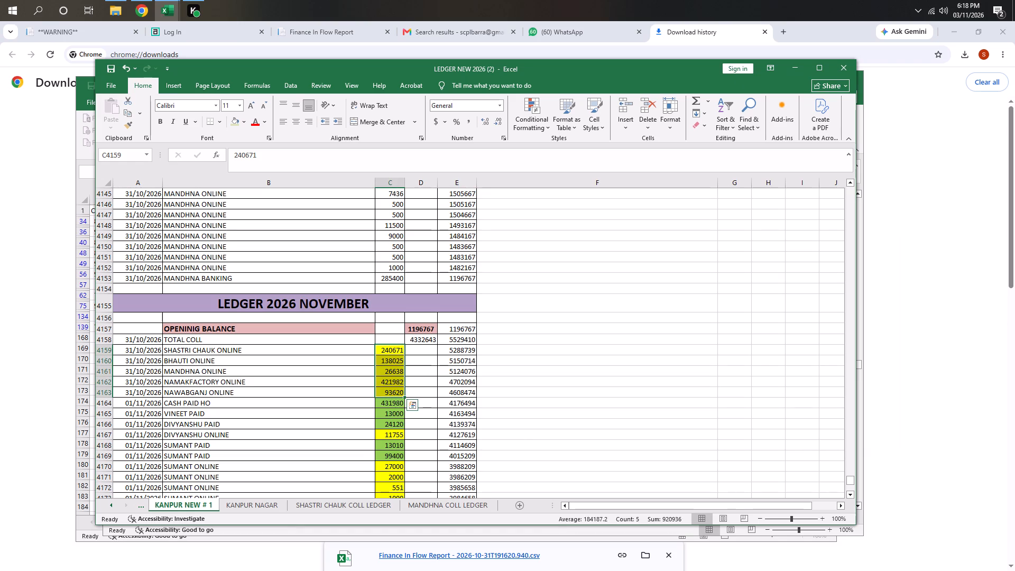
pyautogui.hotkey('alt', 'Tab')
# Clear all filters in the Finance In Flow Report to show every receipt.
pyautogui.hotkey('ctrl', 'Up')
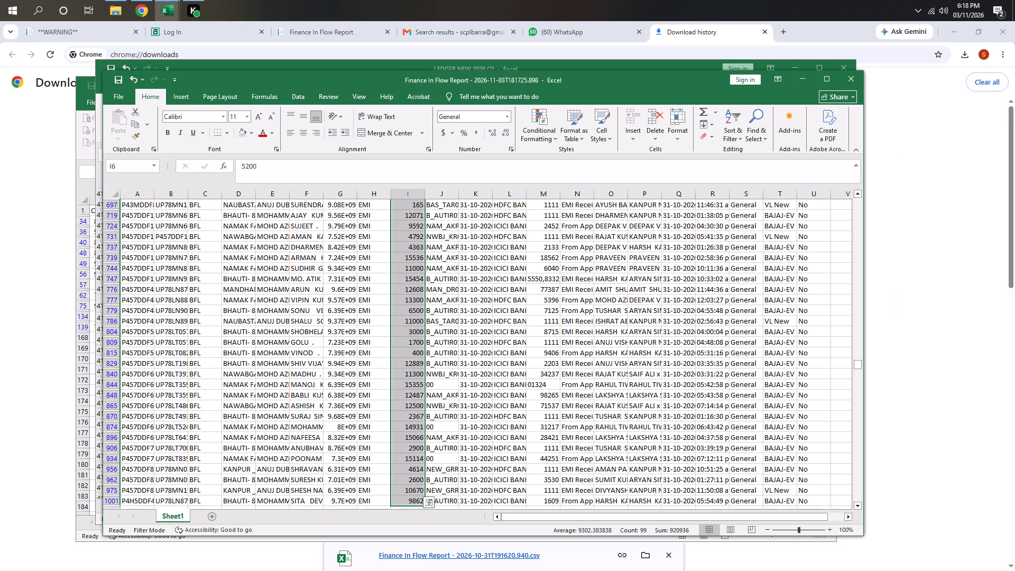
pyautogui.hotkey('ctrl', 'a')
pyautogui.write('DFS')
pyautogui.hotkey('ctrl', 'Up')
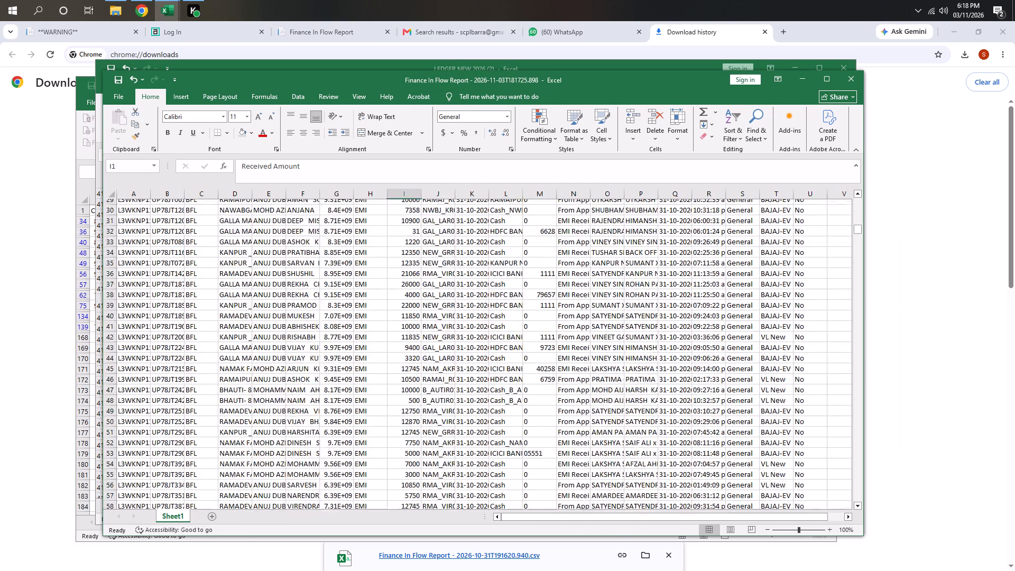
# Deselect all names in the Created By column's filter.
pyautogui.press('Right')
pyautogui.press('Right')
pyautogui.press('Right')
pyautogui.press('Right')
pyautogui.press('Right')
pyautogui.press('Right')
pyautogui.press('Right')
pyautogui.hotkey('alt', 'Down')
pyautogui.press('Down')
pyautogui.press('Down')
pyautogui.press('Down')
pyautogui.press('Down')
pyautogui.press('Down')
pyautogui.press('Down')
pyautogui.press('Down')
pyautogui.press('Down')
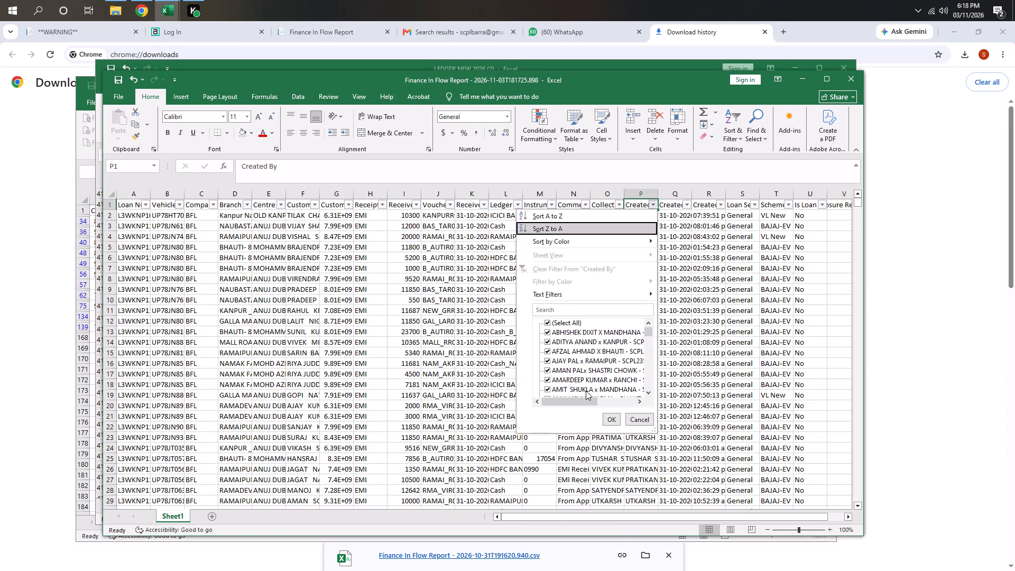
pyautogui.press('Down')
pyautogui.press('space')
pyautogui.press('Down')
pyautogui.press('Down')
pyautogui.press('Down')
pyautogui.press('Down')
pyautogui.press('Down')
pyautogui.press('Down')
pyautogui.press('Down')
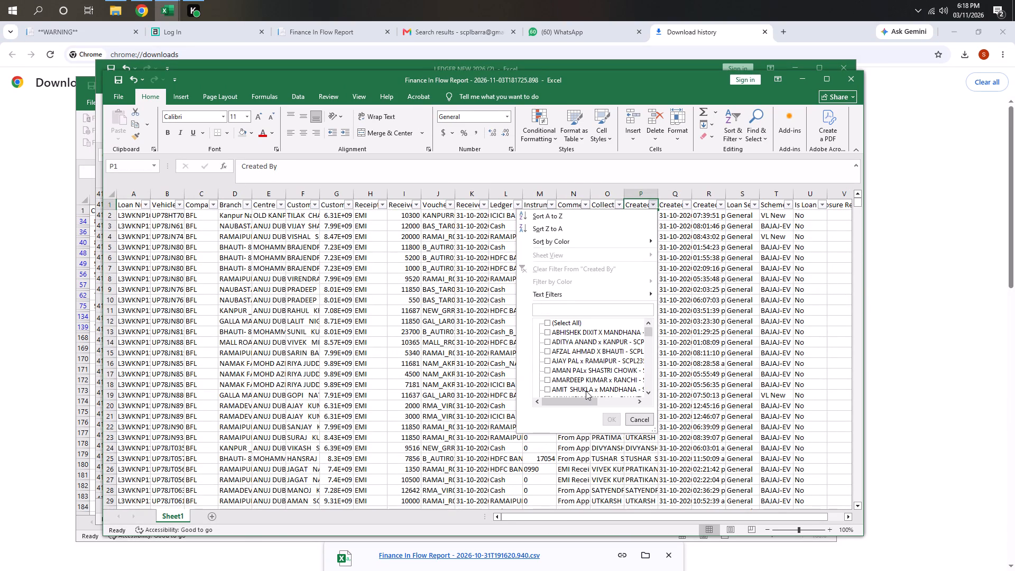
pyautogui.press('Down')
pyautogui.press('Down')
pyautogui.press('Down')
pyautogui.press('Down')
pyautogui.press('Down')
pyautogui.press('Down')
pyautogui.press('Down')
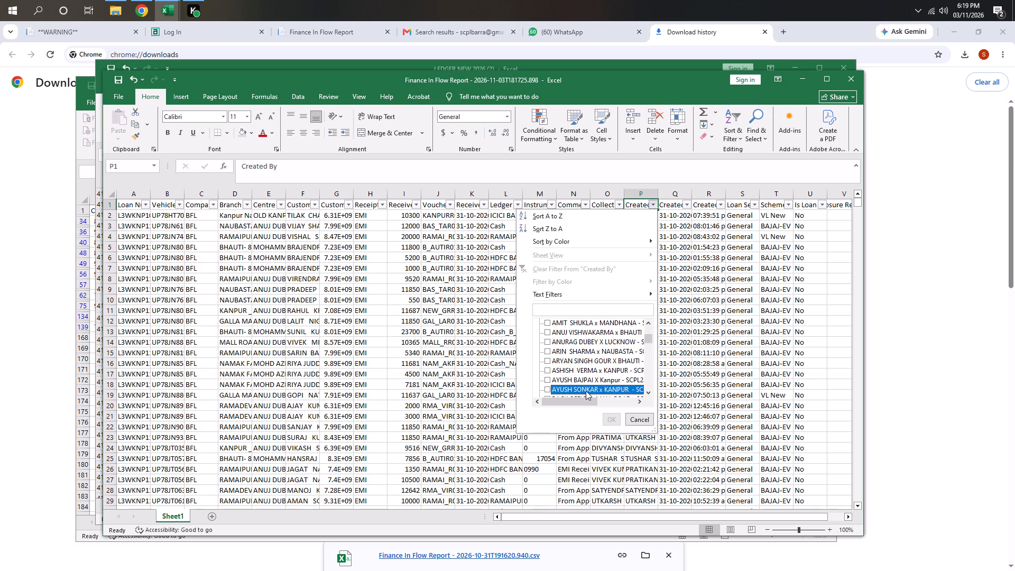
pyautogui.press('Down')
pyautogui.press('Down')
pyautogui.press('Down')
pyautogui.press('Down')
pyautogui.press('Up')
pyautogui.press('space')
# Add Lakshya (Kanpur) and Nida (Namak Factory) to the Created By filter selection.
pyautogui.press('Down')
pyautogui.press('Down')
pyautogui.press('Down')
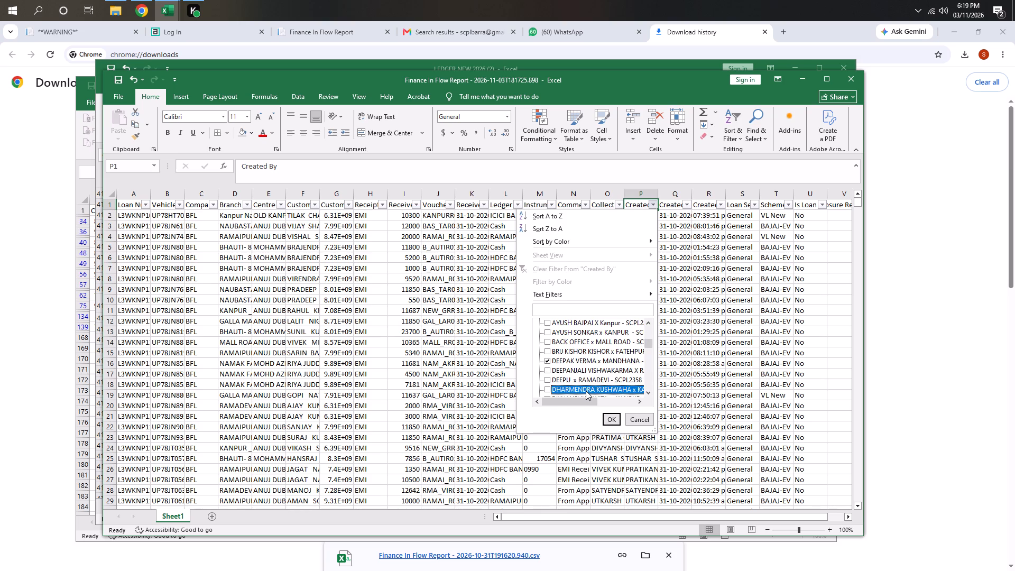
pyautogui.press('Down')
pyautogui.press('Up')
pyautogui.press('Down')
pyautogui.press('Down')
pyautogui.press('Down')
pyautogui.press('Down')
pyautogui.press('Down')
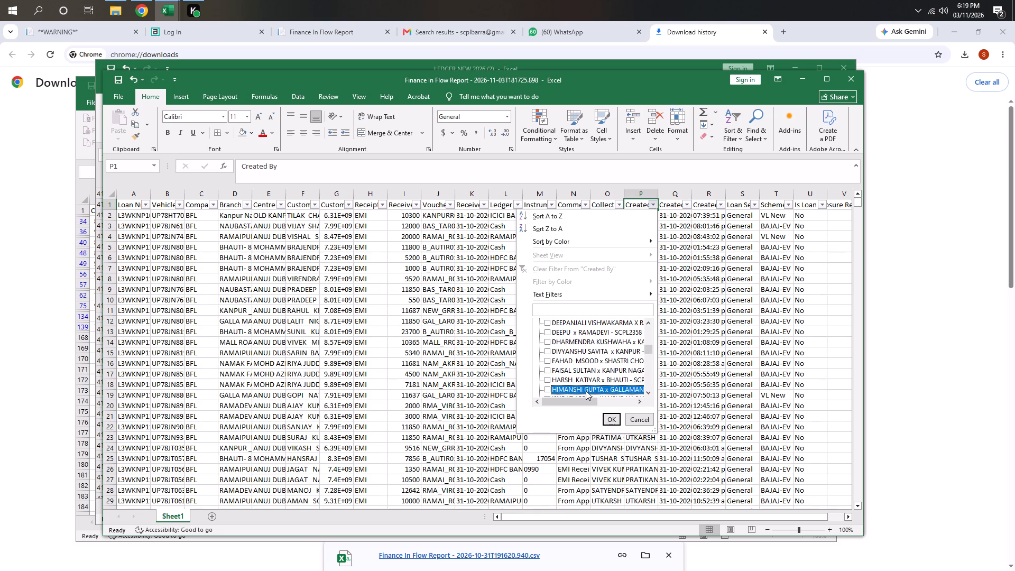
pyautogui.press('Up')
pyautogui.press('space')
pyautogui.press('space')
pyautogui.press('Down')
pyautogui.press('Down')
pyautogui.press('Down')
pyautogui.press('Down')
pyautogui.press('Down')
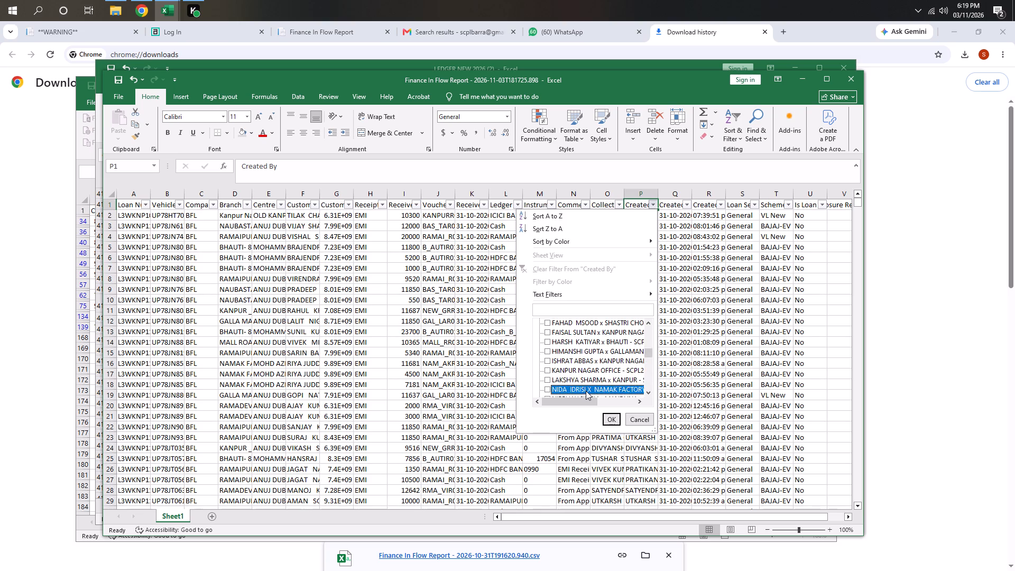
pyautogui.press('Up')
pyautogui.press('space')
pyautogui.press('Down')
pyautogui.press('space')
pyautogui.press('Down')
pyautogui.press('space')
pyautogui.press('space')
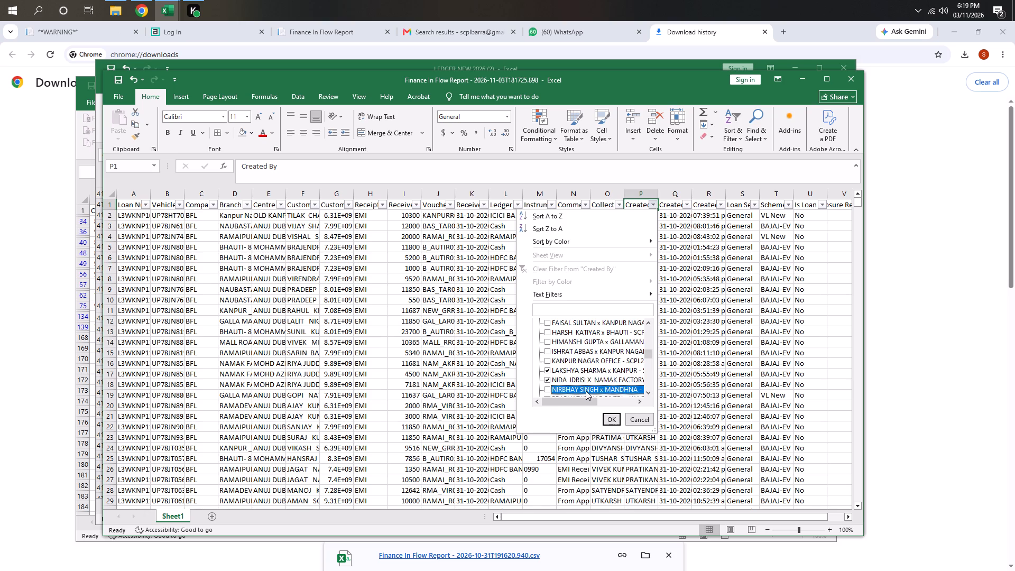
# Add Praveen (Kanpur) and Rahul (Kanpur) to the Created By filter selection.
pyautogui.press('Up')
pyautogui.press('Down')
pyautogui.press('Down')
pyautogui.press('Down')
pyautogui.press('Down')
pyautogui.press('Down')
pyautogui.press('Down')
pyautogui.press('Down')
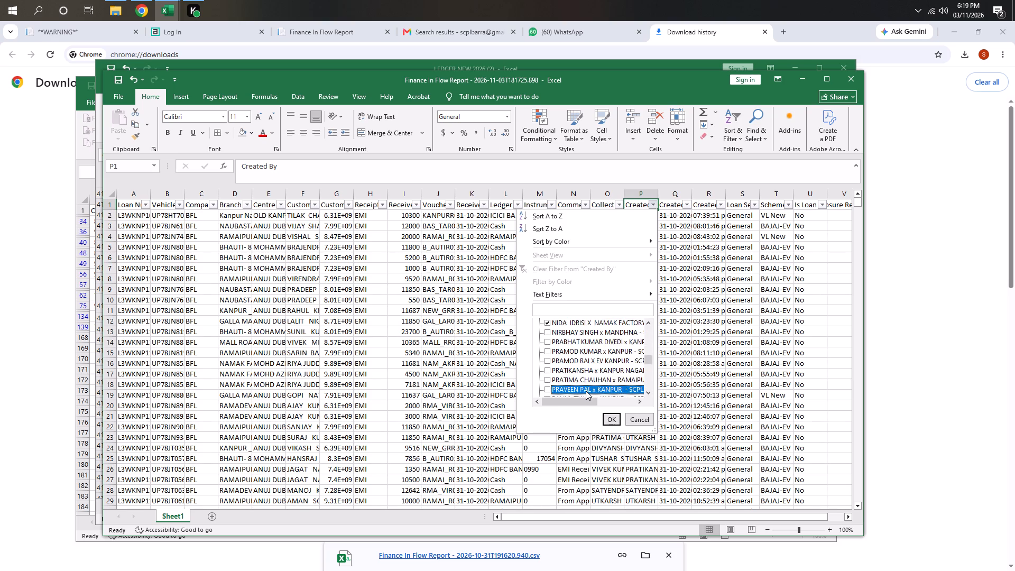
pyautogui.press('Down')
pyautogui.press('Up')
pyautogui.press('space')
pyautogui.press('Down')
pyautogui.press('Down')
pyautogui.press('Up')
pyautogui.press('space')
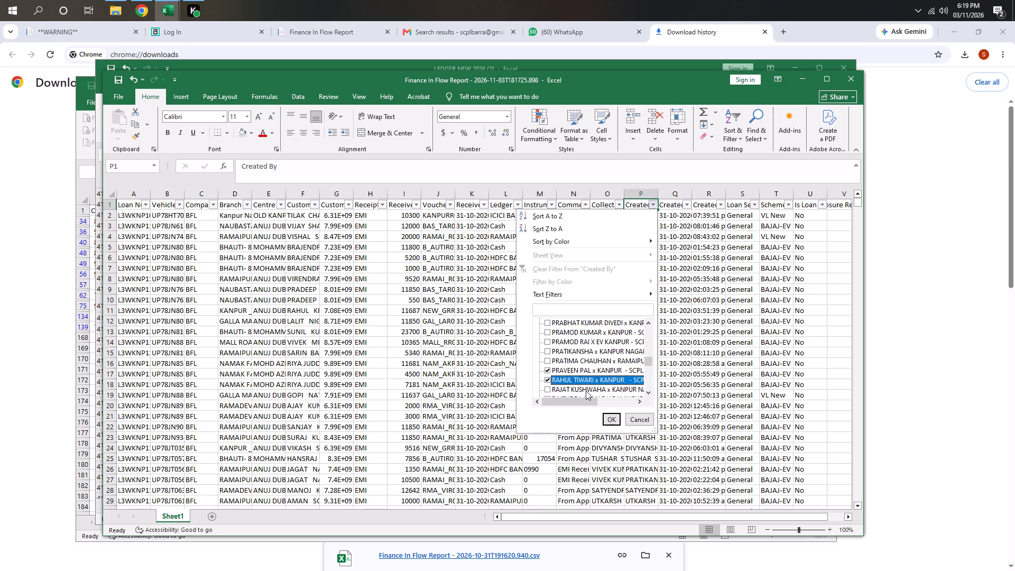
pyautogui.press('Down')
pyautogui.press('Down')
pyautogui.press('Down')
pyautogui.press('Down')
pyautogui.press('Down')
pyautogui.press('Down')
pyautogui.press('Up')
pyautogui.press('Up')
pyautogui.press('space')
# Review the Created By filter names listed after Rahul (Kanpur) for any further Kanpur or Namak Factory staff.
pyautogui.press('Down')
pyautogui.press('Down')
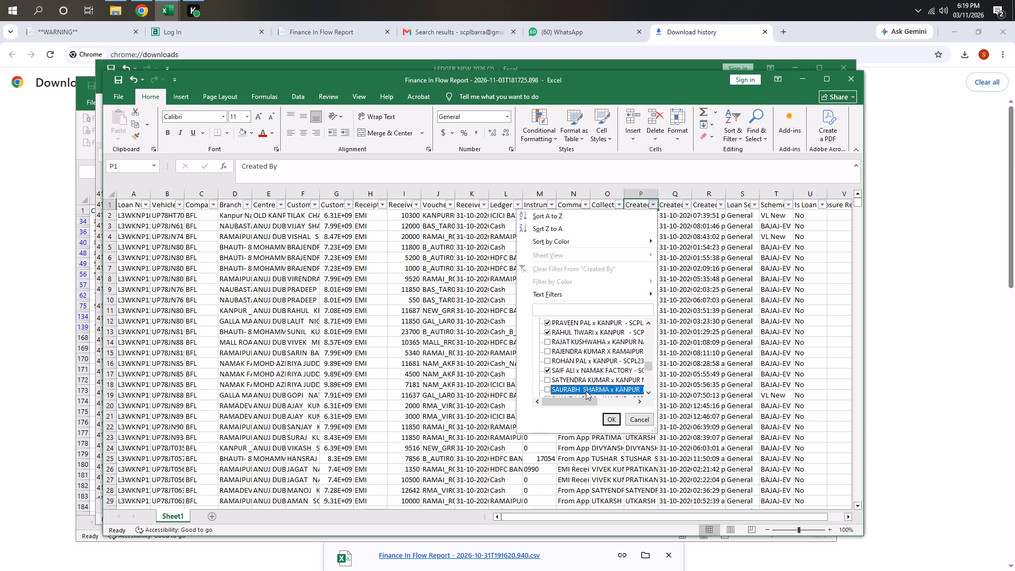
pyautogui.press('Down')
pyautogui.press('Down')
pyautogui.press('Down')
pyautogui.press('Down')
pyautogui.press('Down')
pyautogui.press('Down')
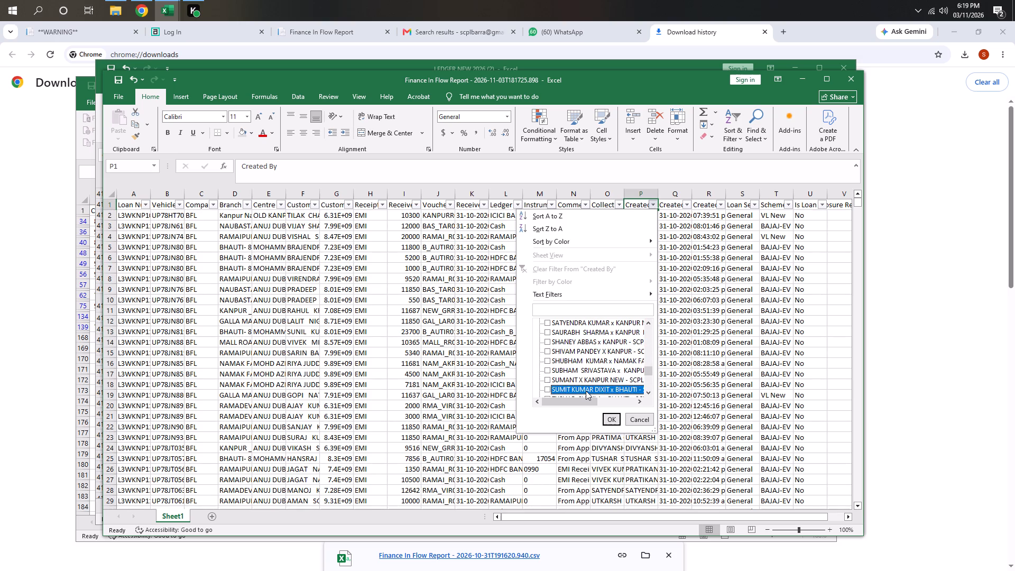
pyautogui.press('Down')
pyautogui.press('Down')
pyautogui.press('Down')
pyautogui.press('Down')
pyautogui.press('Down')
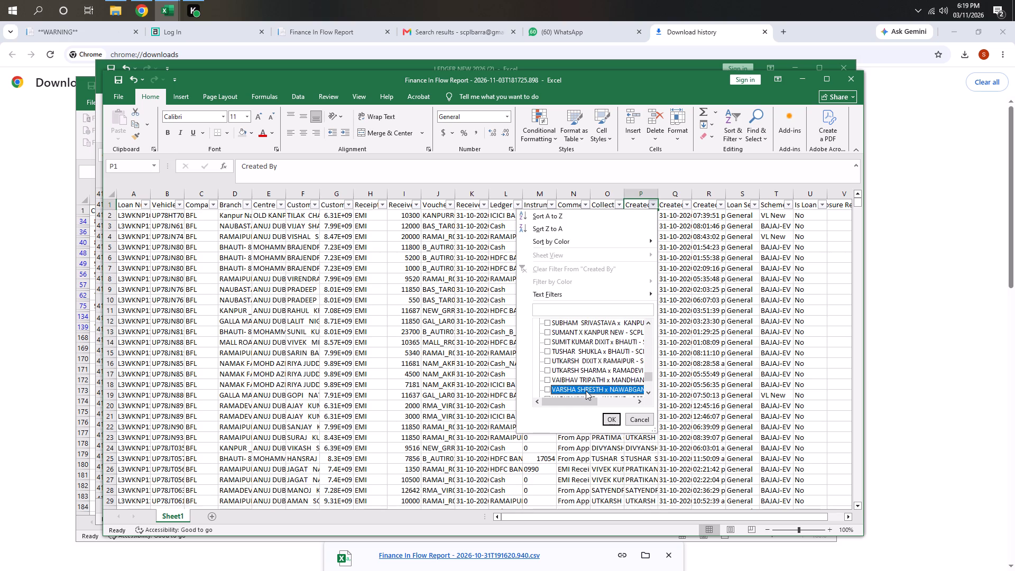
pyautogui.press('Down')
pyautogui.press('Down')
# Recheck the Created By filter selections from Nida (Namak Factory) down through the remaining staff names.
pyautogui.press('Up')
pyautogui.press('Up')
pyautogui.press('Up')
pyautogui.press('Up')
pyautogui.press('Up')
pyautogui.press('Up')
pyautogui.press('Up')
pyautogui.press('Up')
pyautogui.press('Up')
pyautogui.press('Up')
pyautogui.press('Up')
pyautogui.press('Up')
pyautogui.press('Up')
pyautogui.press('Up')
pyautogui.press('Up')
pyautogui.press('Up')
pyautogui.press('Up')
pyautogui.press('Up')
pyautogui.press('Up')
pyautogui.press('Up')
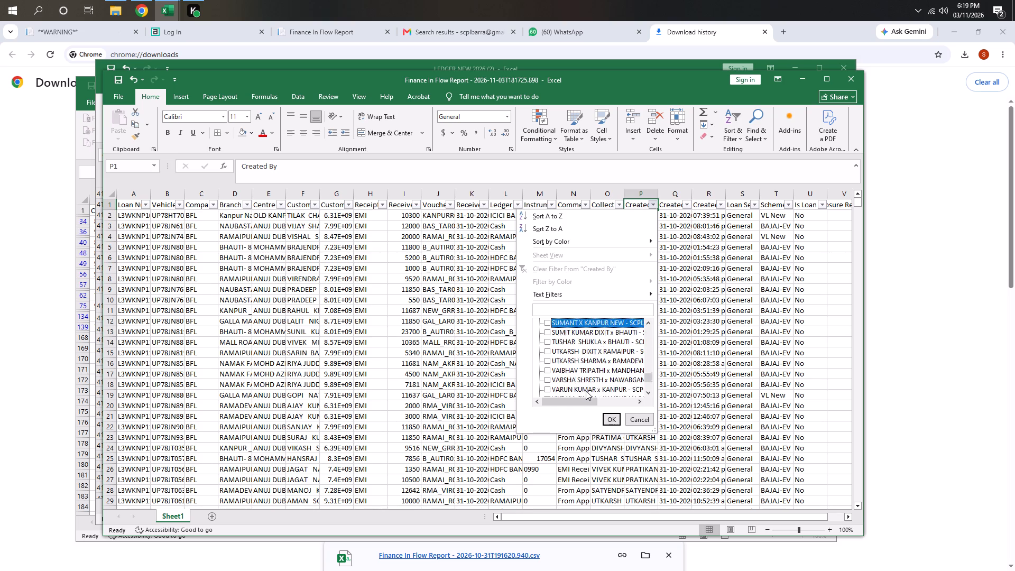
pyautogui.press('Up')
pyautogui.press('Down')
pyautogui.press('Down')
pyautogui.press('Down')
pyautogui.press('Down')
pyautogui.press('Down')
pyautogui.press('Down')
pyautogui.press('Down')
pyautogui.press('Down')
pyautogui.press('Down')
pyautogui.press('Down')
pyautogui.press('Down')
pyautogui.press('Down')
pyautogui.press('Down')
pyautogui.press('Down')
pyautogui.press('Down')
pyautogui.press('Down')
pyautogui.press('Down')
pyautogui.press('Down')
pyautogui.press('Down')
pyautogui.press('Down')
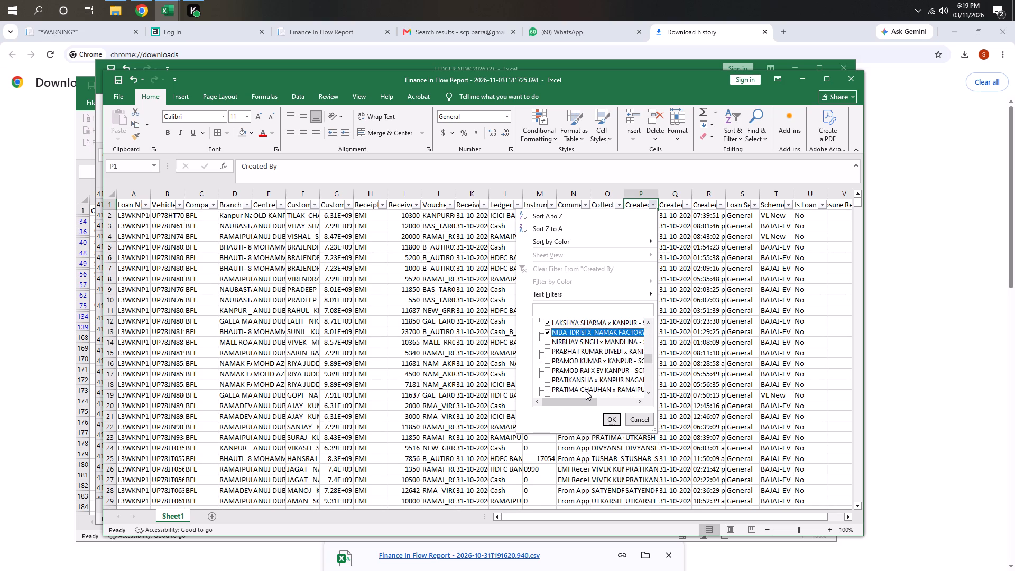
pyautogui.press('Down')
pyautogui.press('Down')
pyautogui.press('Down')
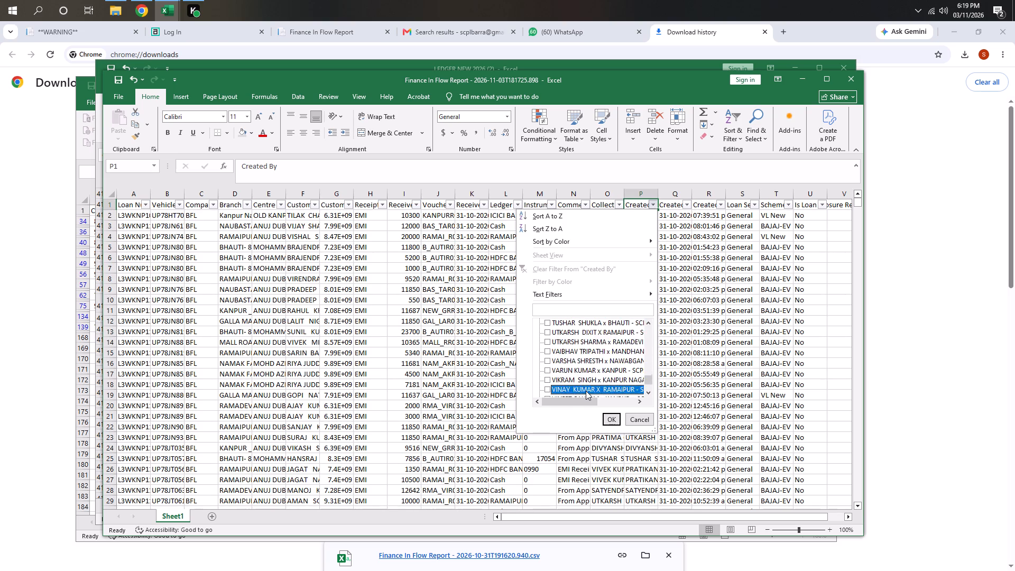
# Apply the Created By filter with the selected Kanpur and Namak Factory staff names.
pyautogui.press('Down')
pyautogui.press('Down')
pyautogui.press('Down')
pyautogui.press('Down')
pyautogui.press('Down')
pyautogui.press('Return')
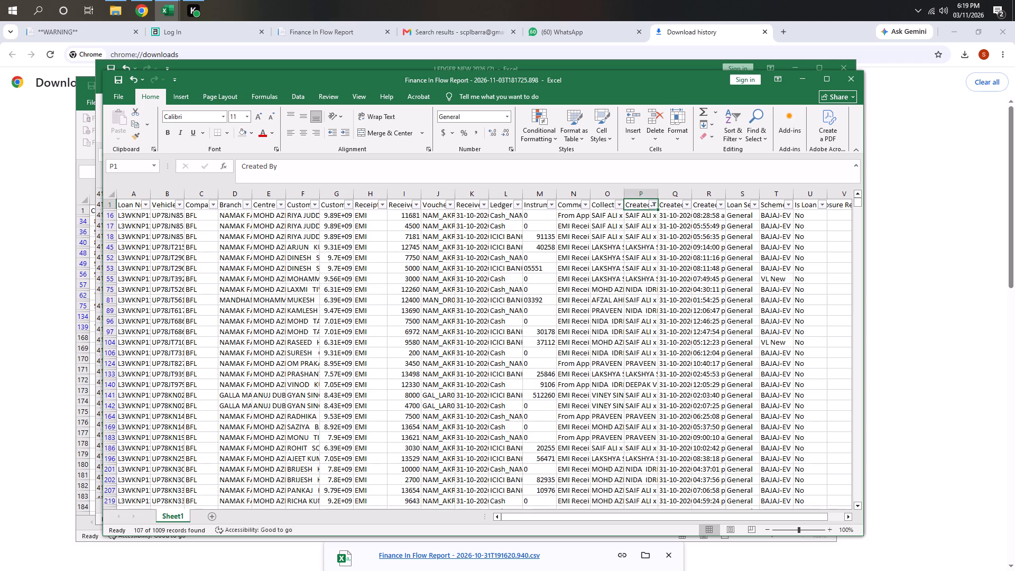
# Filter the Ledger Name column to exclude HDFC BANK and ICICI BANK, keeping Cash and Cash_NAM_AK.
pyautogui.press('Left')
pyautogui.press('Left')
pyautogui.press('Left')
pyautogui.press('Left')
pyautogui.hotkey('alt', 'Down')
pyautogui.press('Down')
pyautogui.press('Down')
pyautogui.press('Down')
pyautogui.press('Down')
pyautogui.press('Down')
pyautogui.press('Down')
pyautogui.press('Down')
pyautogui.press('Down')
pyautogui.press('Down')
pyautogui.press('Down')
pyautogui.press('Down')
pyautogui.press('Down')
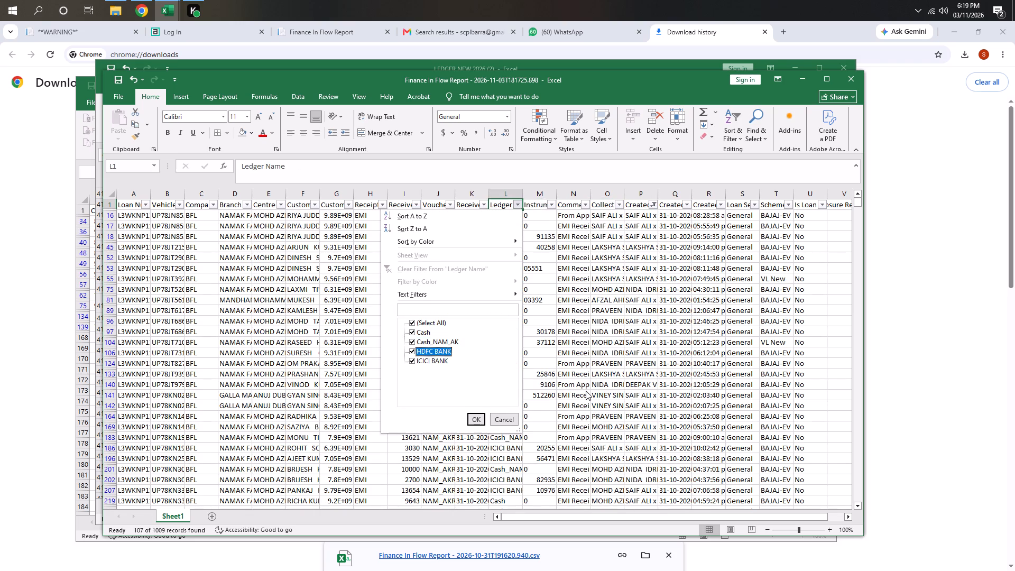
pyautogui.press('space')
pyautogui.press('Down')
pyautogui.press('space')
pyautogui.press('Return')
# Select all filtered received amounts in column I from row 16 down to check their sum.
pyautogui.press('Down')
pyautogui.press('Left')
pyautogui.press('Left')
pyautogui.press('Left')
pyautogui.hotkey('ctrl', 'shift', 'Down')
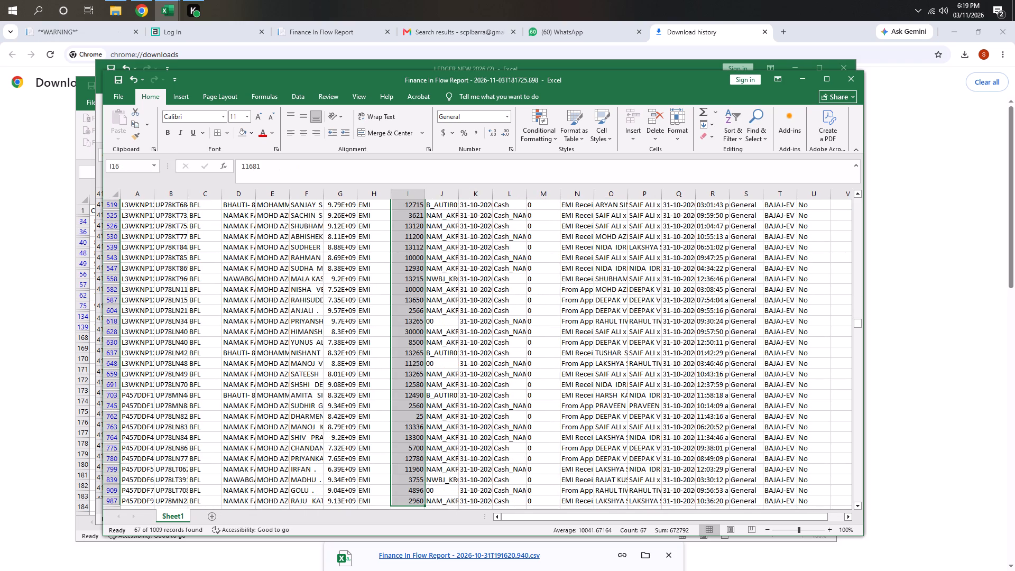
# Switch from the filtered report to another open window to compare the cash total.
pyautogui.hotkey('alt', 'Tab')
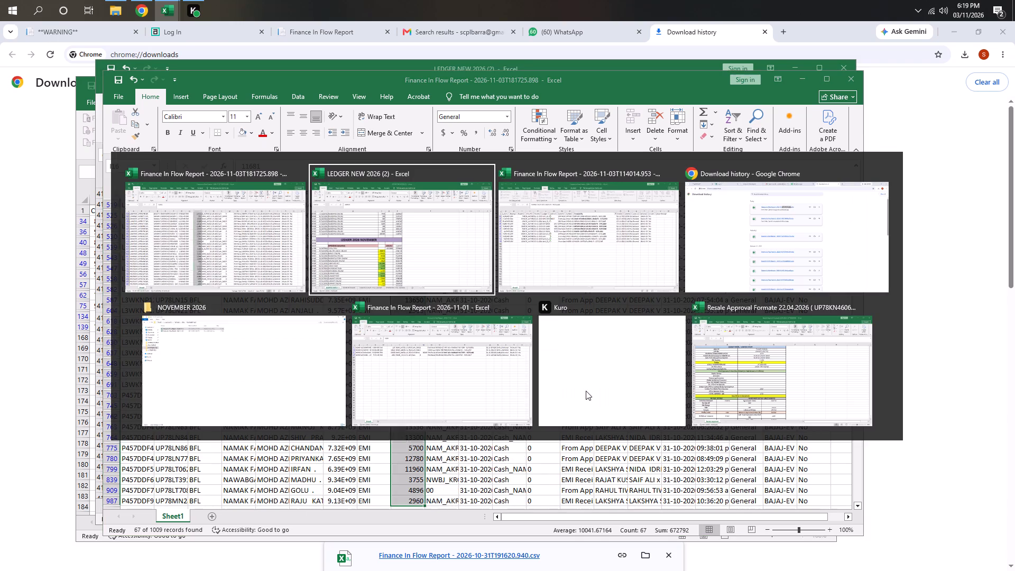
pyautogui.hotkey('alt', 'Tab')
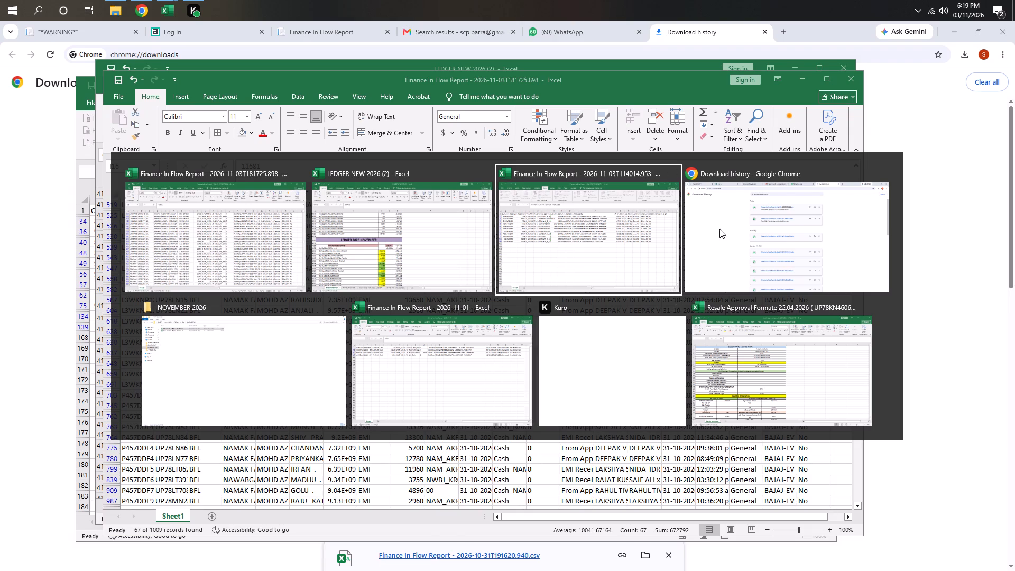
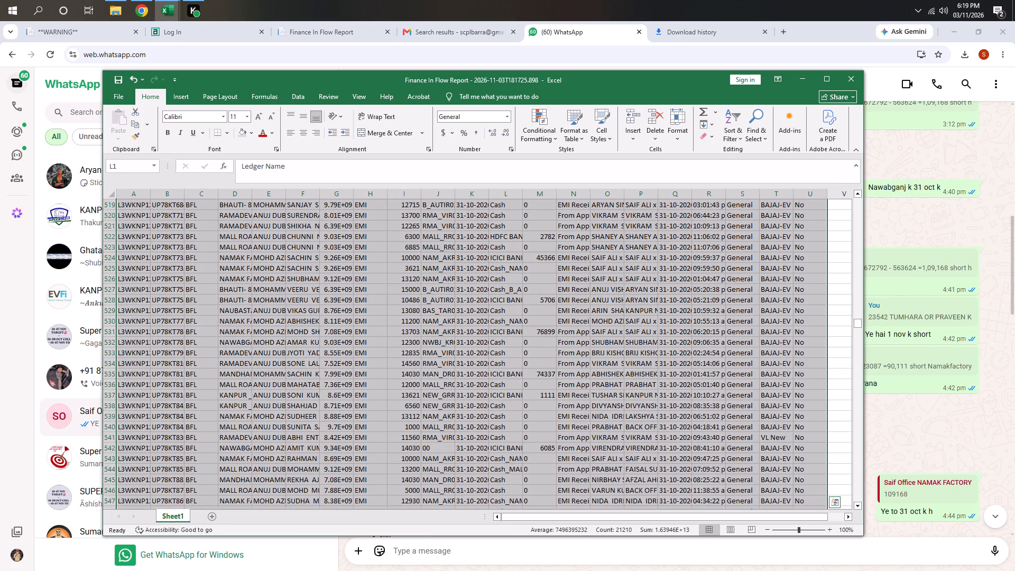
# Open the Created By column's filter in the Finance In Flow Report and deselect all the names.
pyautogui.hotkey('ctrl', 'Up')
pyautogui.press('Right')
pyautogui.press('Right')
pyautogui.press('Right')
pyautogui.press('Right')
pyautogui.hotkey('alt', 'Down')
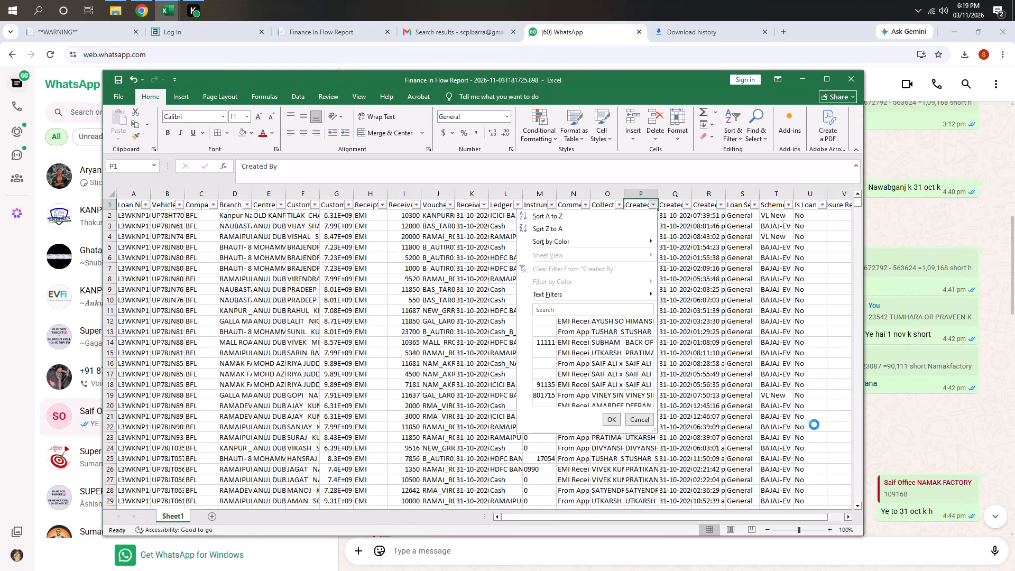
pyautogui.press('Down')
pyautogui.press('Down')
pyautogui.press('Down')
pyautogui.press('Down')
pyautogui.press('Down')
pyautogui.press('Down')
pyautogui.press('Down')
pyautogui.press('Down')
pyautogui.press('Down')
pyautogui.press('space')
# Look through the Created By filter names beginning with A for the office staff to include.
pyautogui.press('Down')
pyautogui.press('Down')
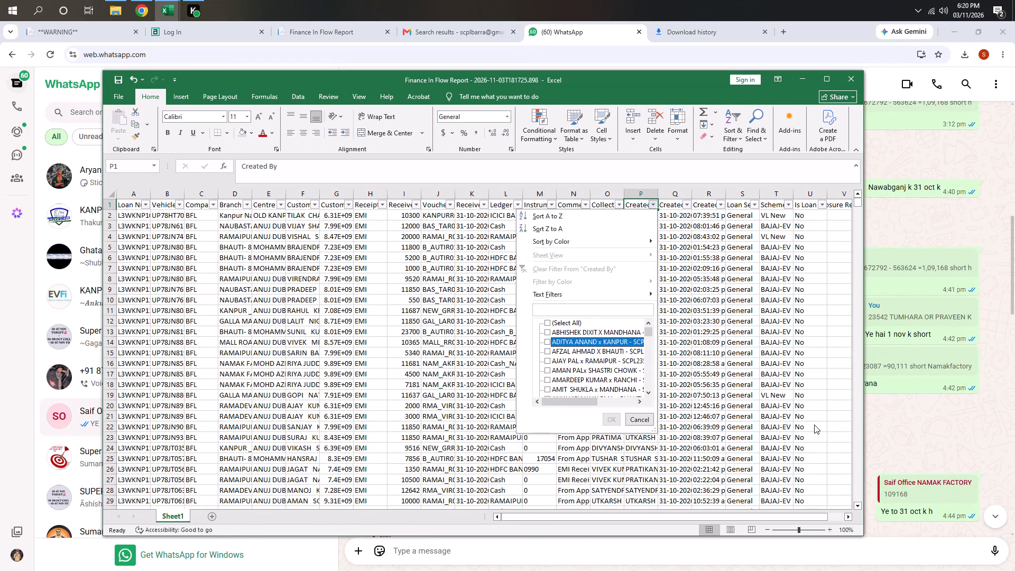
pyautogui.press('Down')
pyautogui.press('Down')
pyautogui.press('Down')
pyautogui.press('Down')
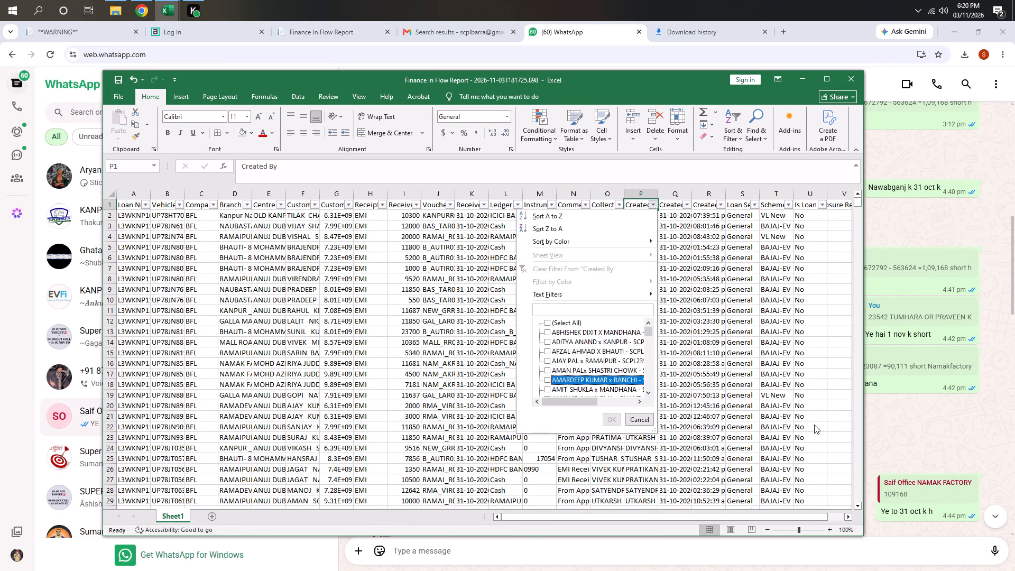
pyautogui.press('Down')
pyautogui.press('Down')
pyautogui.press('Down')
pyautogui.press('Down')
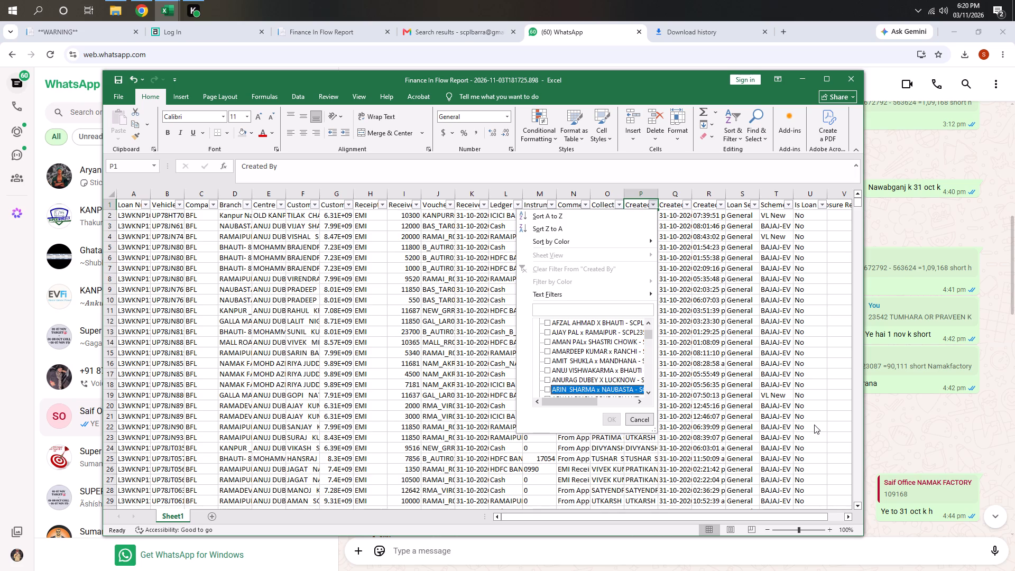
pyautogui.press('Down')
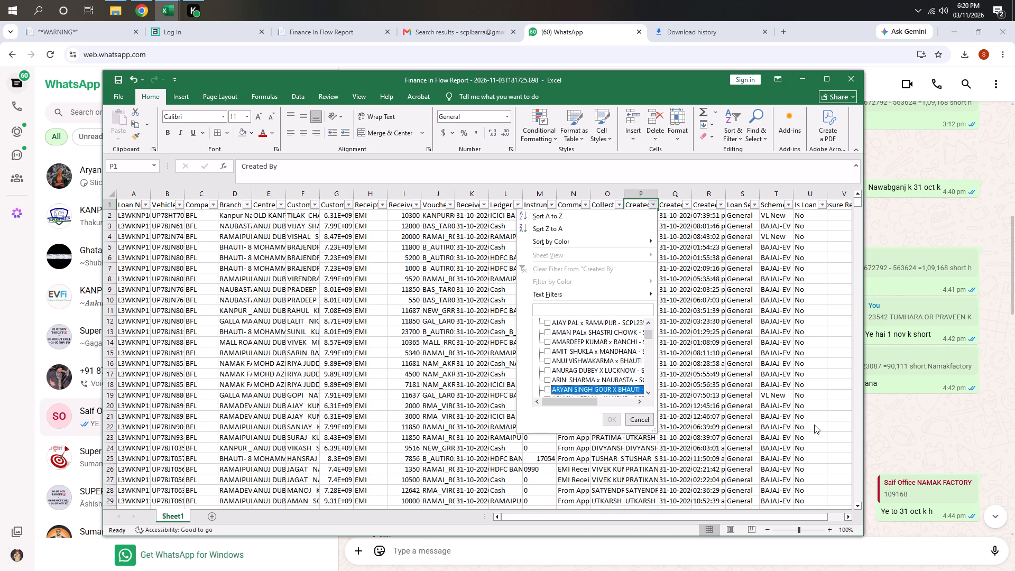
pyautogui.press('Down')
pyautogui.press('Up')
pyautogui.press('Up')
pyautogui.press('Up')
pyautogui.press('Down')
pyautogui.press('Up')
pyautogui.press('Up')
pyautogui.press('Up')
pyautogui.press('Up')
pyautogui.press('Up')
pyautogui.press('Up')
pyautogui.press('Up')
pyautogui.press('Up')
pyautogui.press('Up')
pyautogui.press('Up')
pyautogui.press('Up')
pyautogui.press('Up')
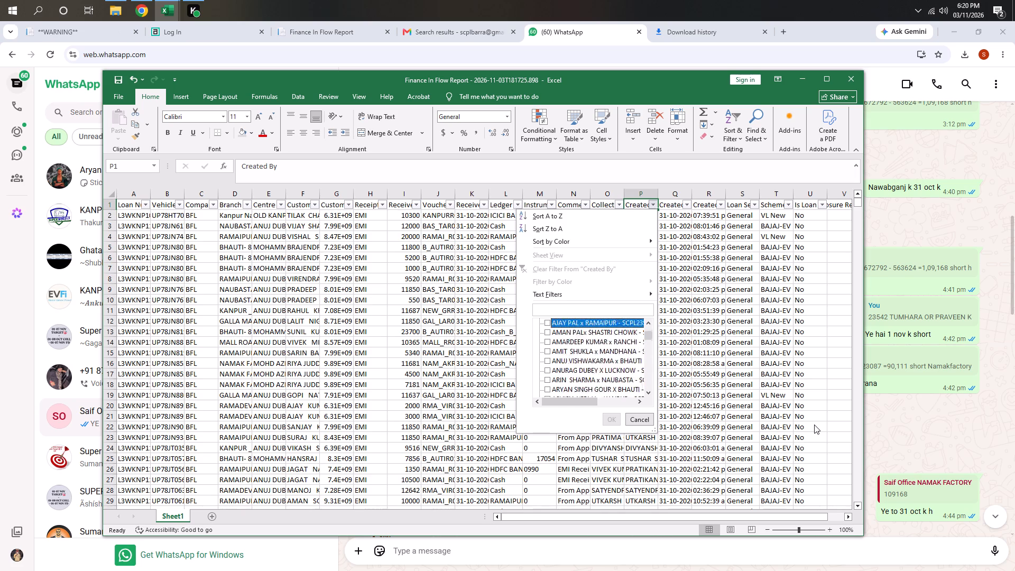
# Go through the Created By filter names and select Rajat (Kanpur Nagar).
pyautogui.press('Down')
pyautogui.press('Down')
pyautogui.press('Down')
pyautogui.press('Down')
pyautogui.press('Down')
pyautogui.press('Down')
pyautogui.press('Down')
pyautogui.press('Down')
pyautogui.press('Down')
pyautogui.press('Down')
pyautogui.press('Down')
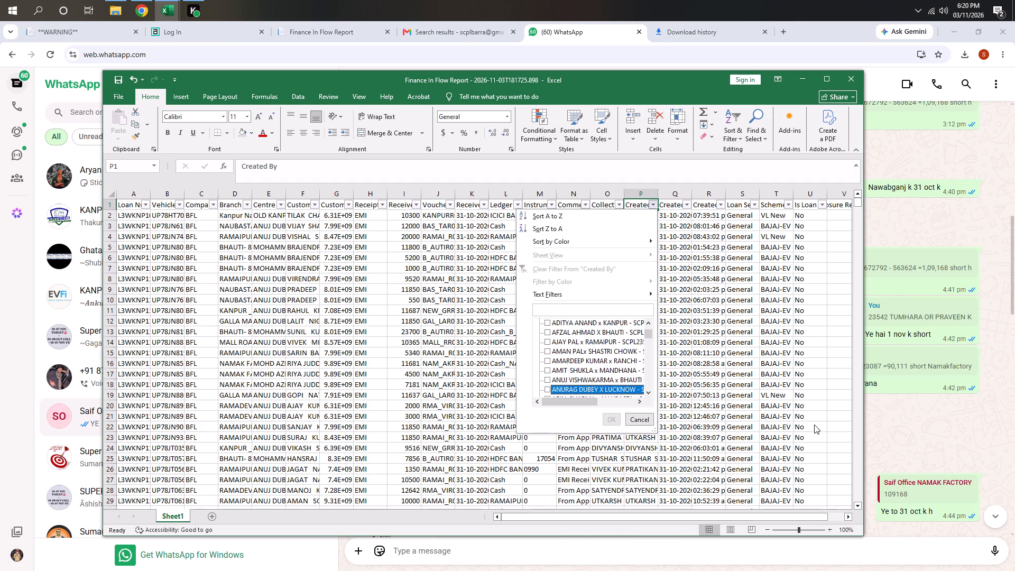
pyautogui.press('Down')
pyautogui.press('Down')
pyautogui.press('Down')
pyautogui.press('Down')
pyautogui.press('Down')
pyautogui.press('Down')
pyautogui.press('Down')
pyautogui.press('Down')
pyautogui.press('Down')
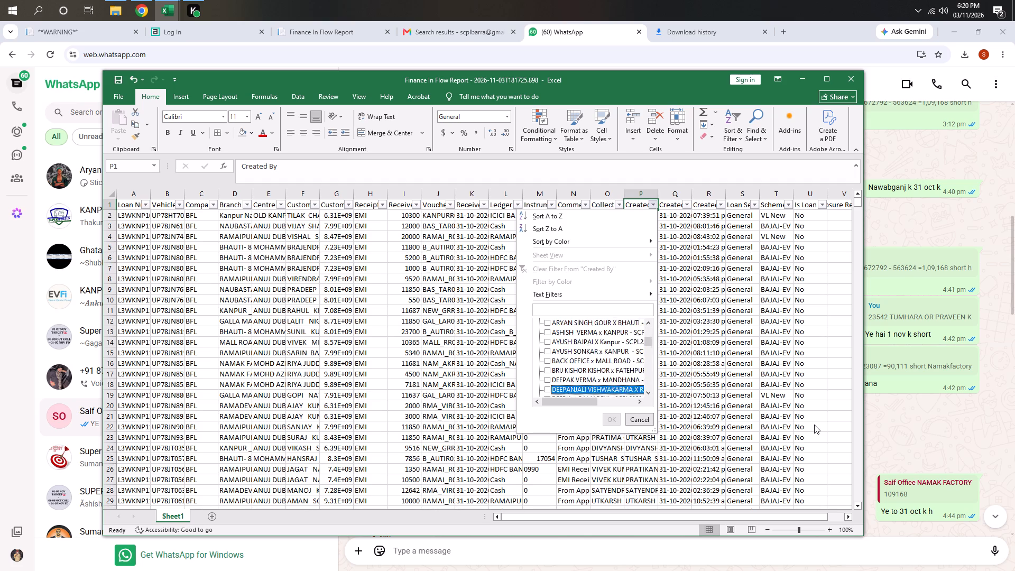
pyautogui.press('Down')
pyautogui.press('Down')
pyautogui.press('Down')
pyautogui.press('Down')
pyautogui.press('Down')
pyautogui.press('Down')
pyautogui.press('Down')
pyautogui.press('Down')
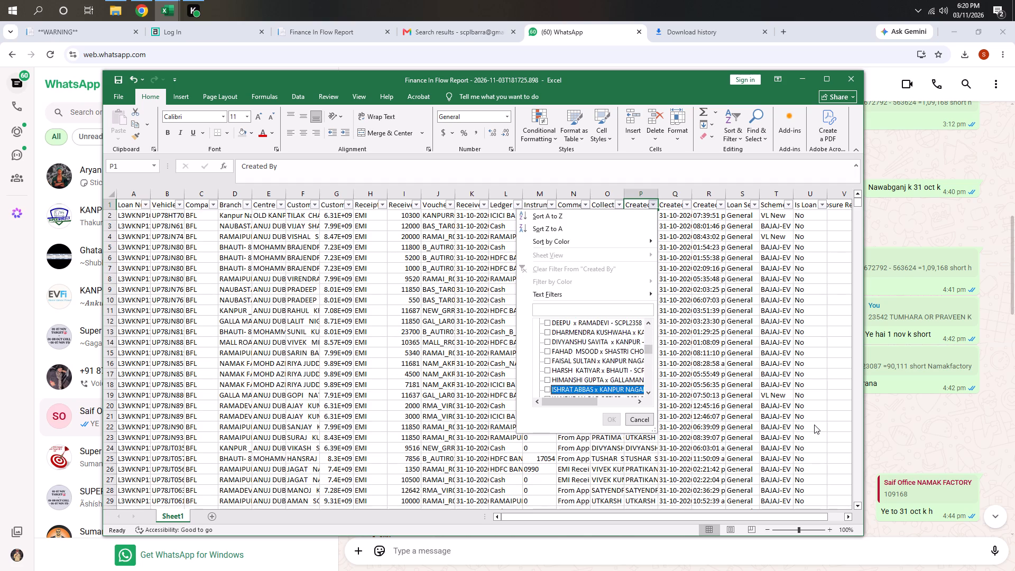
pyautogui.press('Down')
pyautogui.press('Down')
pyautogui.press('Down')
pyautogui.press('Down')
pyautogui.press('Down')
pyautogui.press('Down')
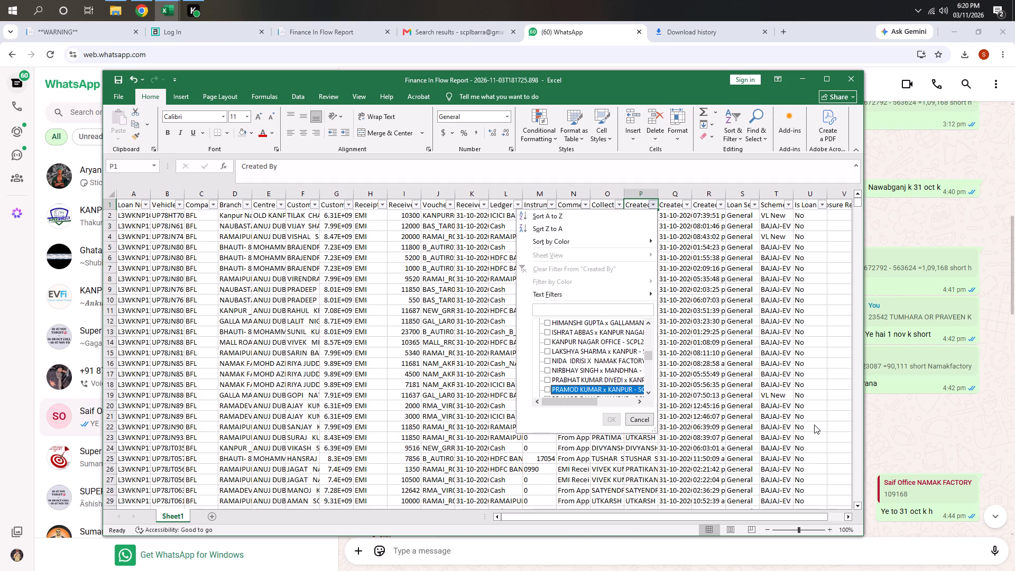
pyautogui.press('Down')
pyautogui.press('Down')
pyautogui.press('Down')
pyautogui.press('Down')
pyautogui.press('Down')
pyautogui.press('Up')
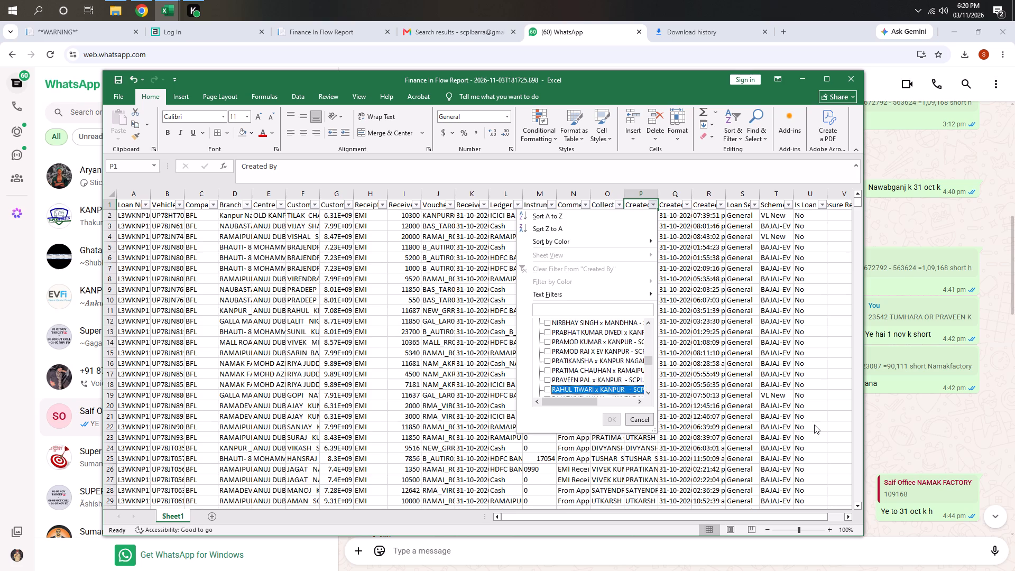
pyautogui.press('Down')
pyautogui.press('Down')
pyautogui.press('space')
# Add Shubham (Namak Factory) to the Created By filter selection.
pyautogui.press('Down')
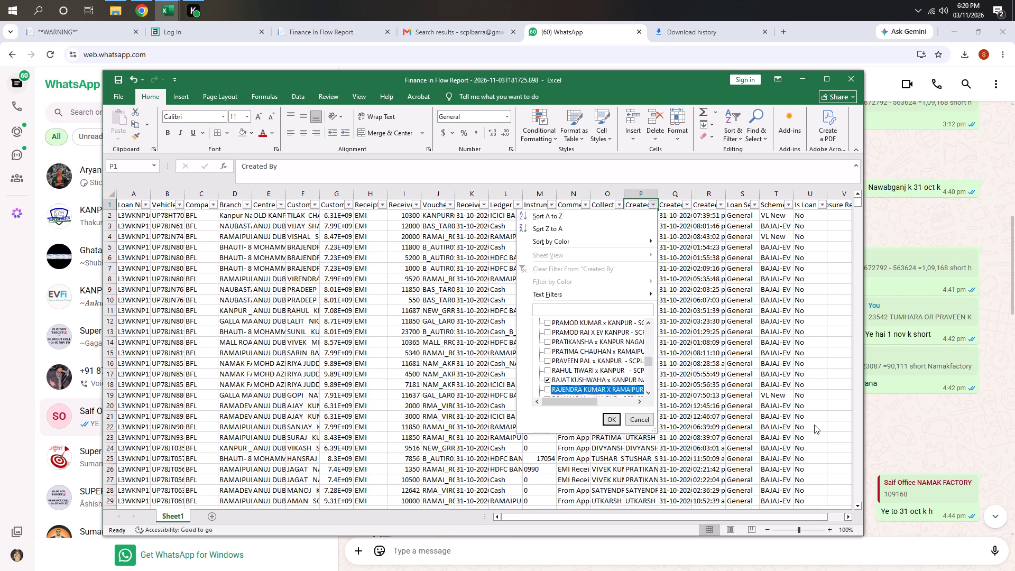
pyautogui.press('Down')
pyautogui.press('Down')
pyautogui.press('Down')
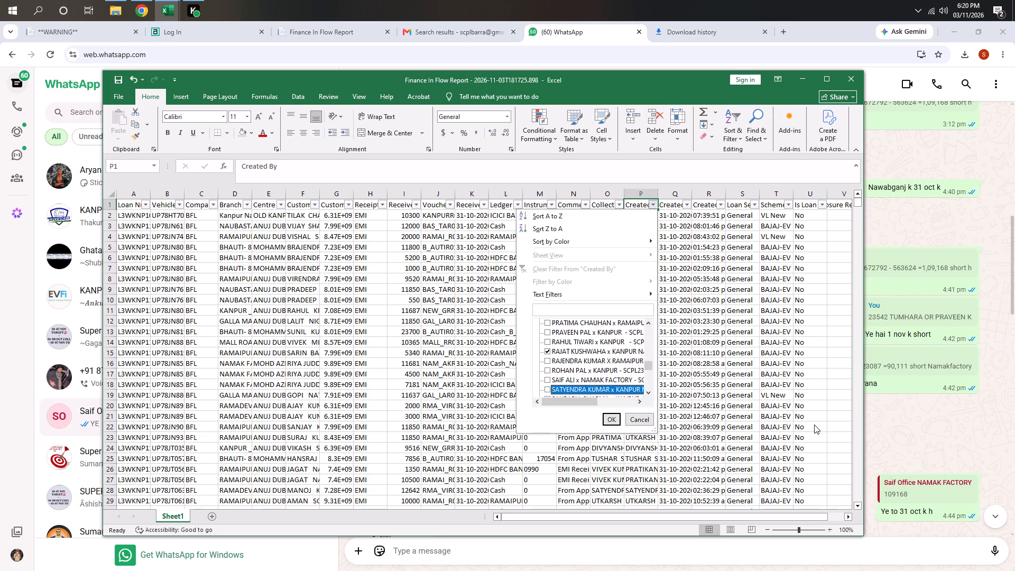
pyautogui.press('Down')
pyautogui.press('Down')
pyautogui.press('Down')
pyautogui.press('Down')
pyautogui.press('Down')
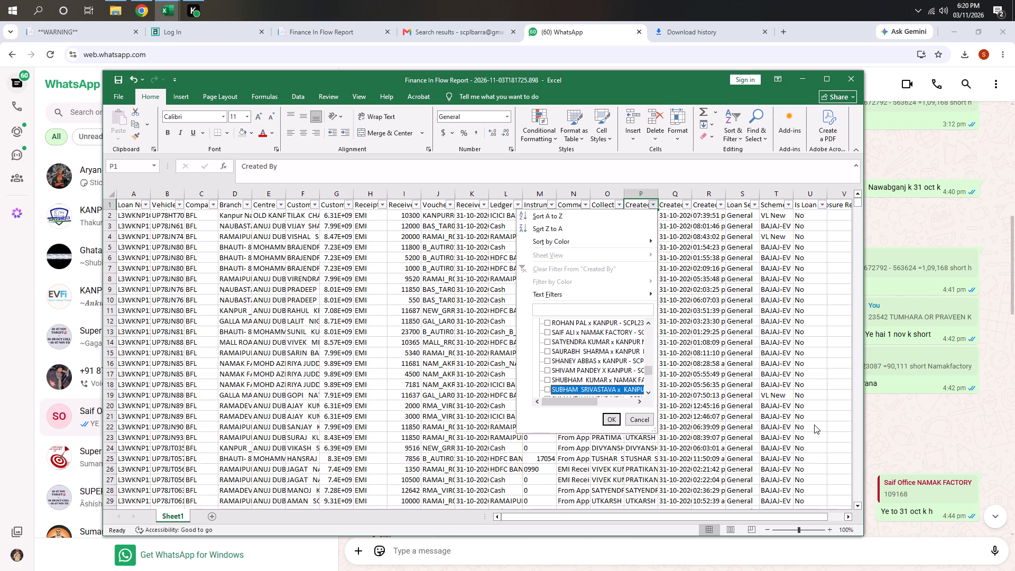
pyautogui.press('Up')
pyautogui.press('space')
pyautogui.press('Down')
pyautogui.press('Down')
pyautogui.press('Down')
pyautogui.press('Down')
pyautogui.press('Down')
pyautogui.press('Down')
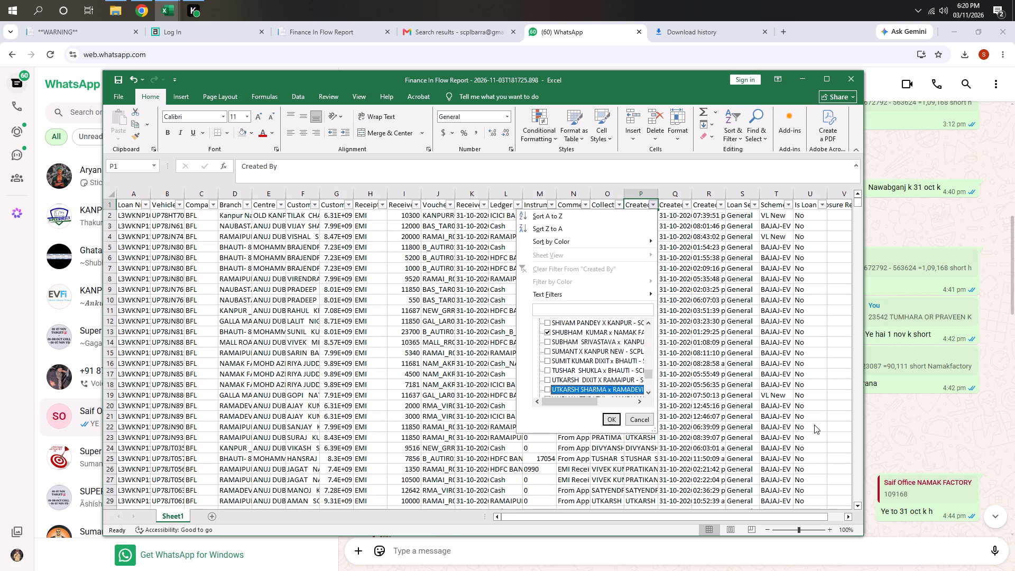
pyautogui.press('Down')
pyautogui.press('Down')
pyautogui.press('Down')
pyautogui.press('Up')
pyautogui.press('space')
# Add Virendra to the Created By filter selection and apply the filter.
pyautogui.press('Down')
pyautogui.press('Down')
pyautogui.press('Down')
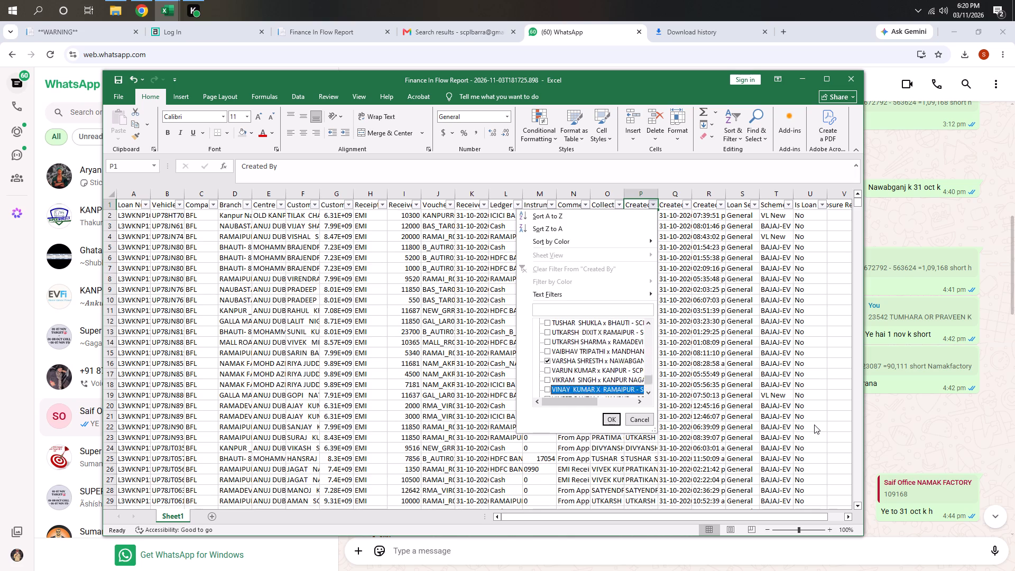
pyautogui.press('Down')
pyautogui.press('Down')
pyautogui.press('Down')
pyautogui.press('Down')
pyautogui.press('Up')
pyautogui.press('space')
pyautogui.press('Return')
# Filter Ledger Name to exclude HDFC BANK and ICICI BANK, keeping Cash, Cash_NAM_AK and Cash_NWBJ_K.
pyautogui.press('Left')
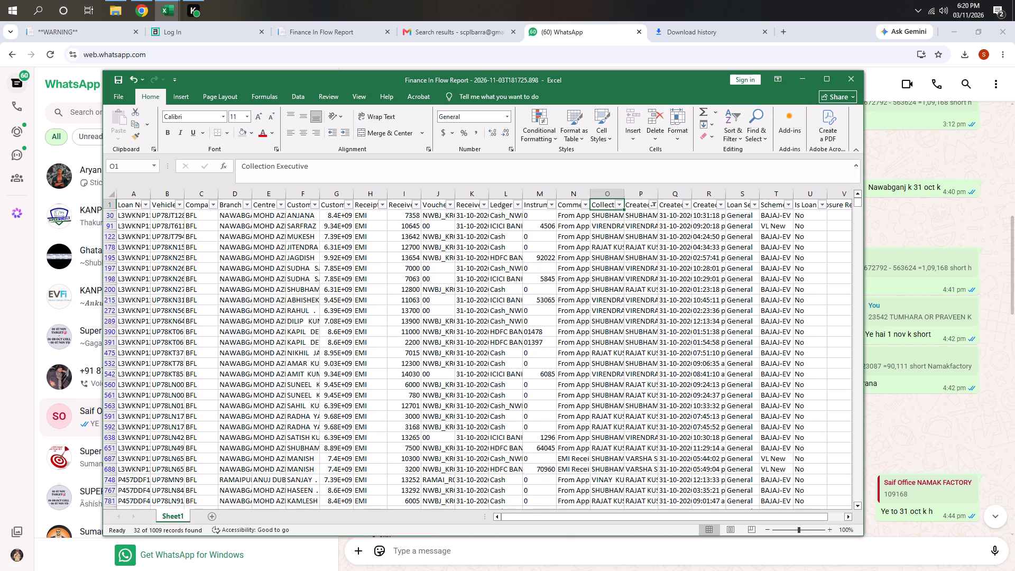
pyautogui.press('Left')
pyautogui.press('Left')
pyautogui.press('Left')
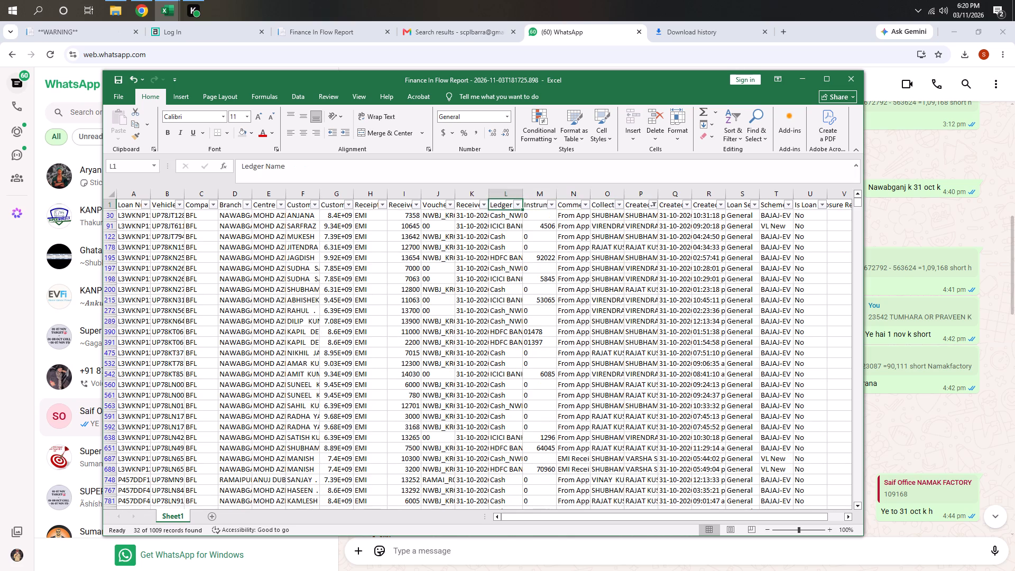
pyautogui.hotkey('alt', 'Down')
pyautogui.press('Down')
pyautogui.press('Down')
pyautogui.press('Down')
pyautogui.press('Down')
pyautogui.press('Down')
pyautogui.press('Down')
pyautogui.press('Down')
pyautogui.press('Down')
pyautogui.press('Down')
pyautogui.press('Down')
pyautogui.press('Down')
pyautogui.press('Down')
pyautogui.press('Down')
pyautogui.press('space')
pyautogui.press('Down')
pyautogui.press('space')
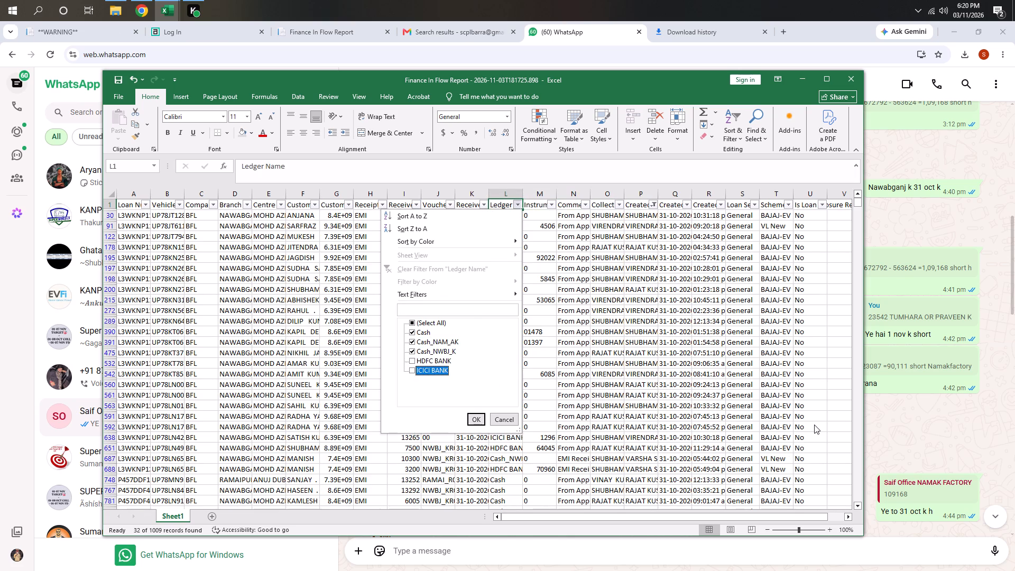
pyautogui.press('Return')
# Go through the received amounts of the filtered cash receipts and return to the first amount to check their total.
pyautogui.press('Left')
pyautogui.press('Left')
pyautogui.press('Left')
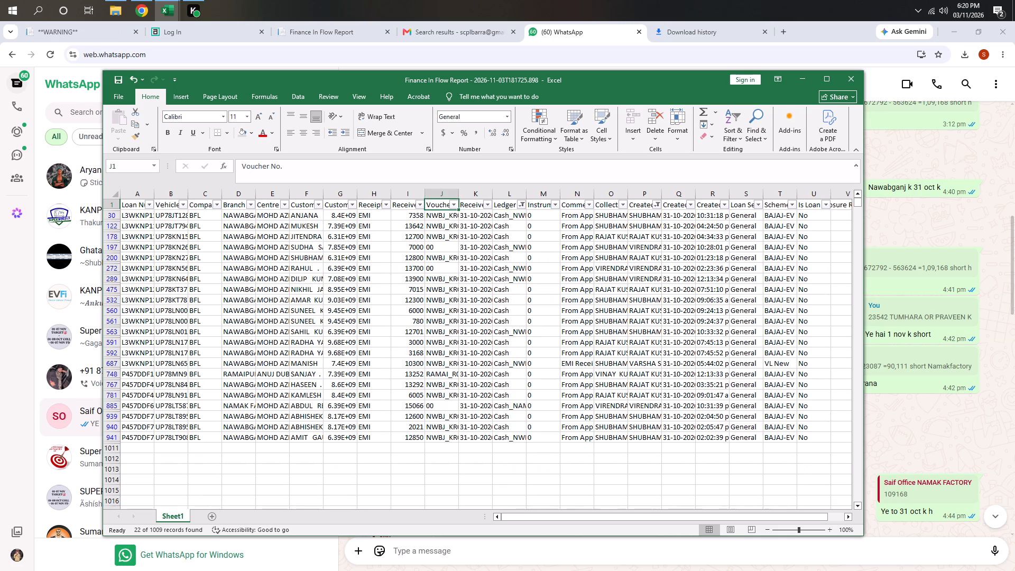
pyautogui.press('Down')
pyautogui.hotkey('ctrl', 'shift', 'Down')
pyautogui.hotkey('ctrl', 'shift', 'Down')
pyautogui.hotkey('ctrl', 'shift', 'Down')
pyautogui.hotkey('ctrl', 'shift', 'Down')
pyautogui.hotkey('ctrl', 'shift', 'Down')
pyautogui.hotkey('ctrl', 'shift', 'Down')
pyautogui.hotkey('ctrl', 'shift', 'Down')
pyautogui.hotkey('ctrl', 'shift', 'Down')
pyautogui.hotkey('ctrl', 'shift', 'Down')
pyautogui.hotkey('ctrl', 'shift', 'Down')
pyautogui.hotkey('ctrl', 'shift', 'Down')
pyautogui.hotkey('ctrl', 'shift', 'Down')
pyautogui.hotkey('ctrl', 'shift', 'Down')
pyautogui.hotkey('ctrl', 'shift', 'Down')
pyautogui.hotkey('ctrl', 'shift', 'Down')
pyautogui.hotkey('ctrl', 'shift', 'Down')
pyautogui.hotkey('ctrl', 'shift', 'Down')
pyautogui.hotkey('ctrl', 'shift', 'Down')
pyautogui.hotkey('ctrl', 'shift', 'Down')
pyautogui.hotkey('ctrl', 'shift', 'Down')
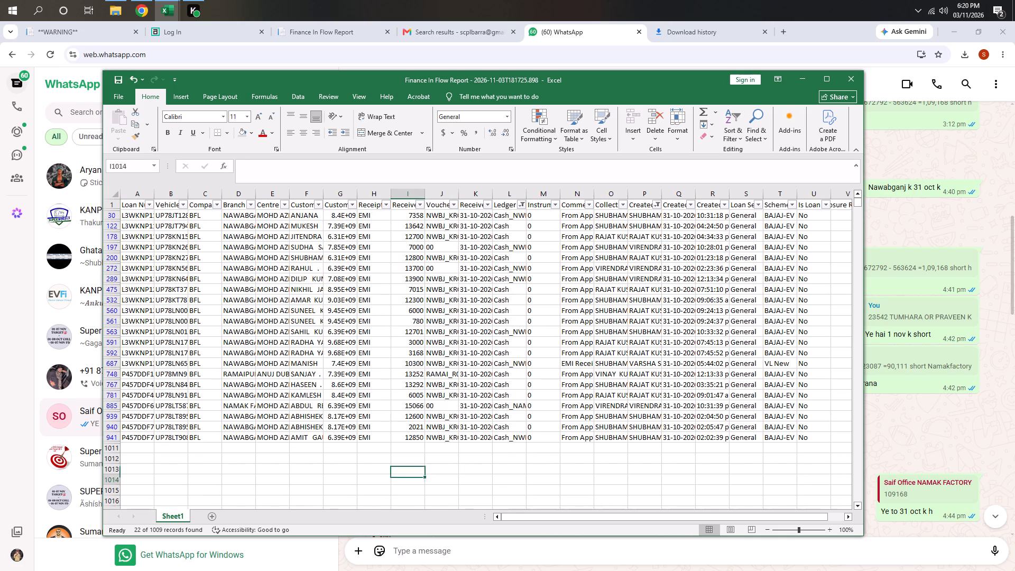
pyautogui.hotkey('ctrl', 'Up')
pyautogui.hotkey('ctrl', 'Up')
pyautogui.press('Down')
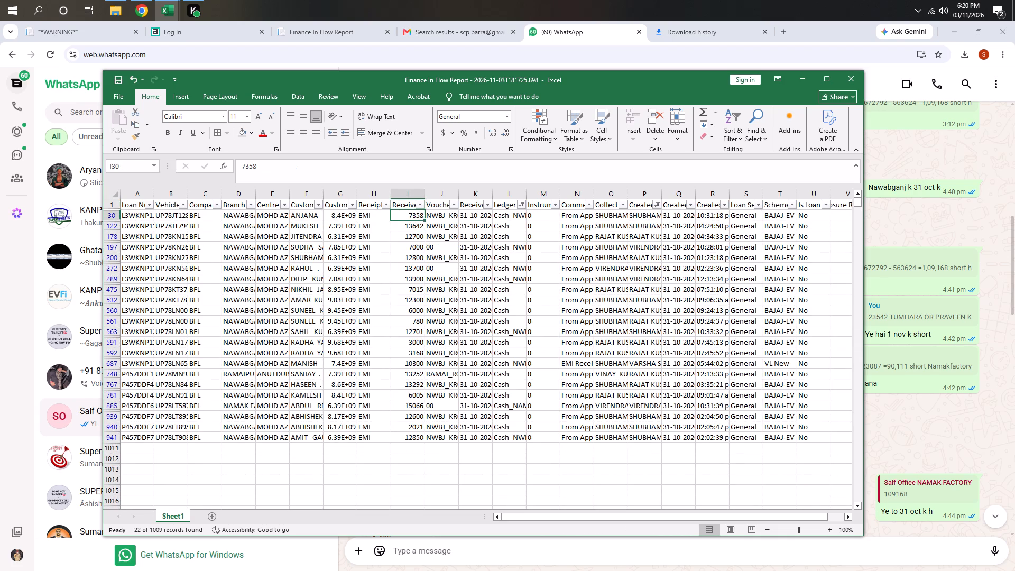
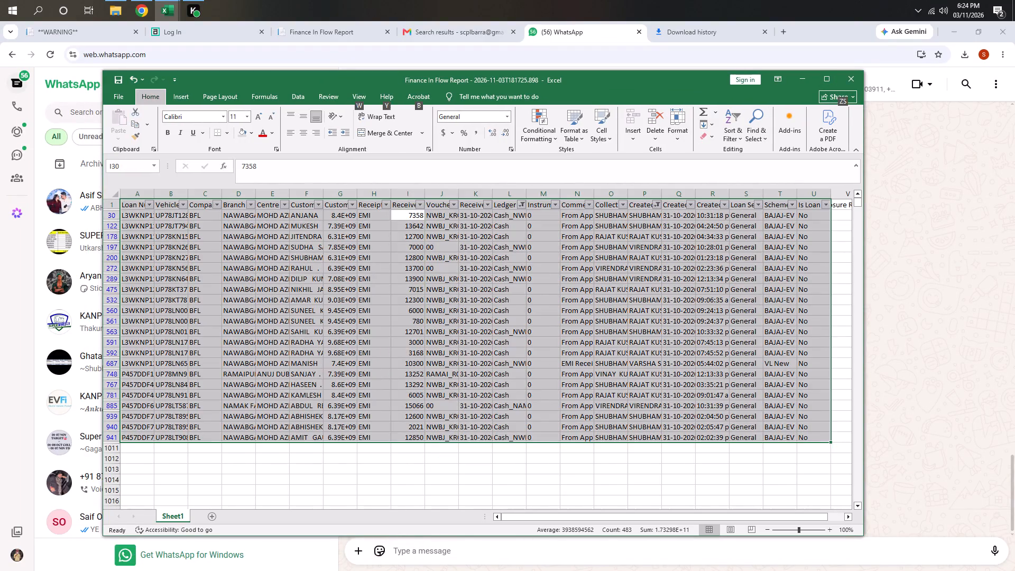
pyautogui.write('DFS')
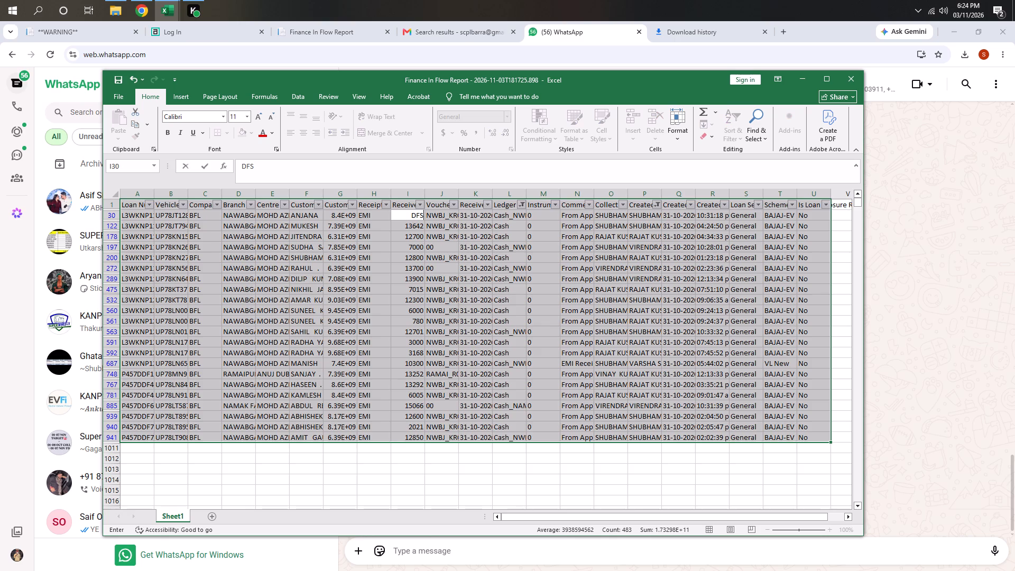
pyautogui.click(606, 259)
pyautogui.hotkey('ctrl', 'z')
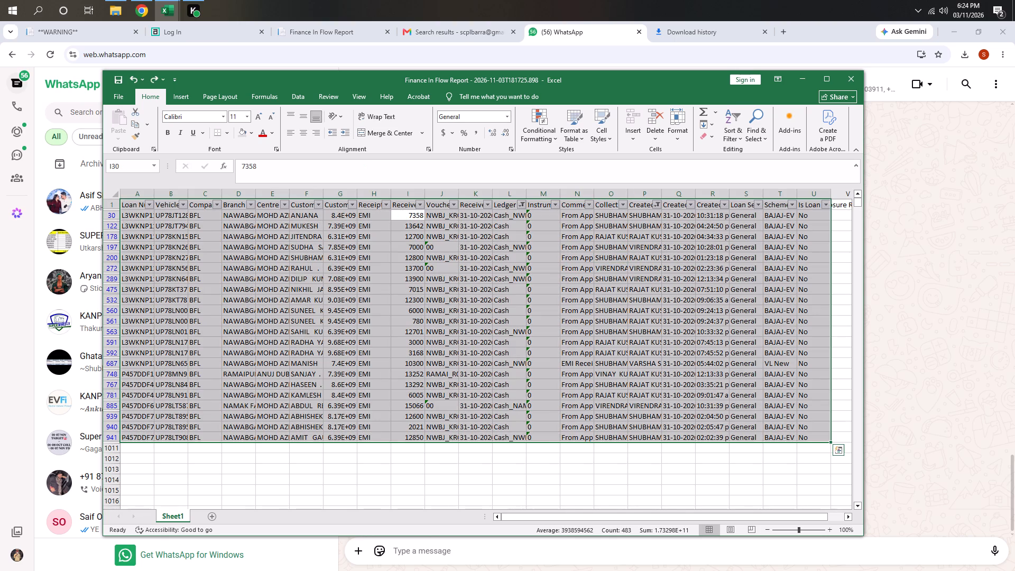
# Clear all active filters from the receipts table.
pyautogui.write('DFS')
# Filter Created By to show only receipts entered by Aman (Shastri Chowk).
pyautogui.click(650, 206)
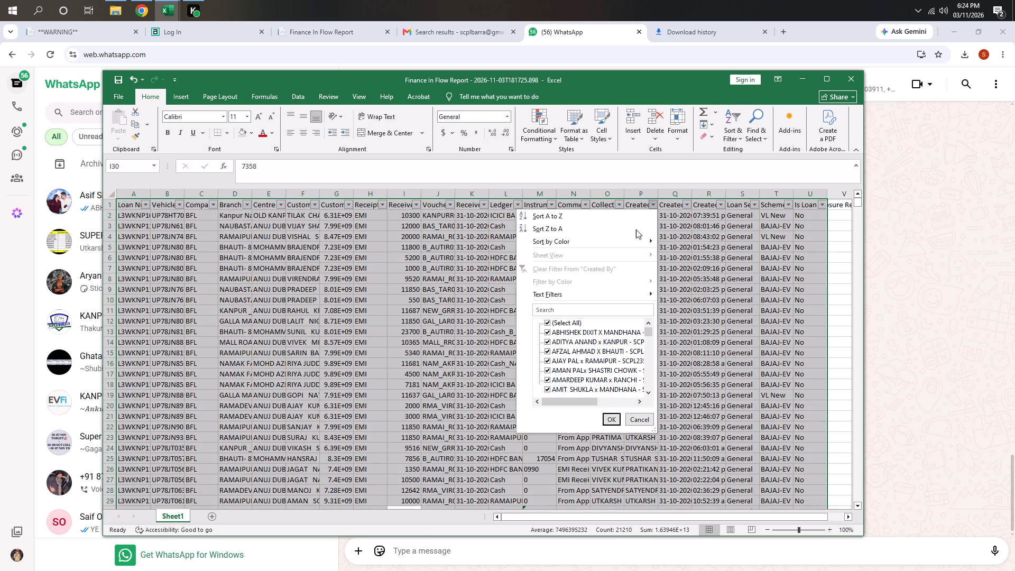
pyautogui.click(568, 324)
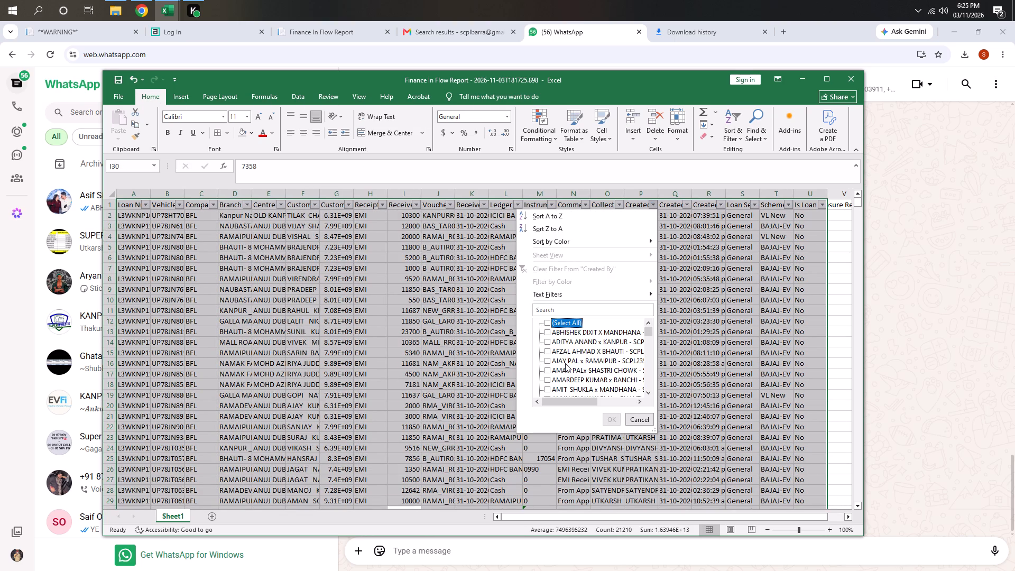
pyautogui.press('Down')
pyautogui.press('Down')
pyautogui.press('Down')
pyautogui.press('Down')
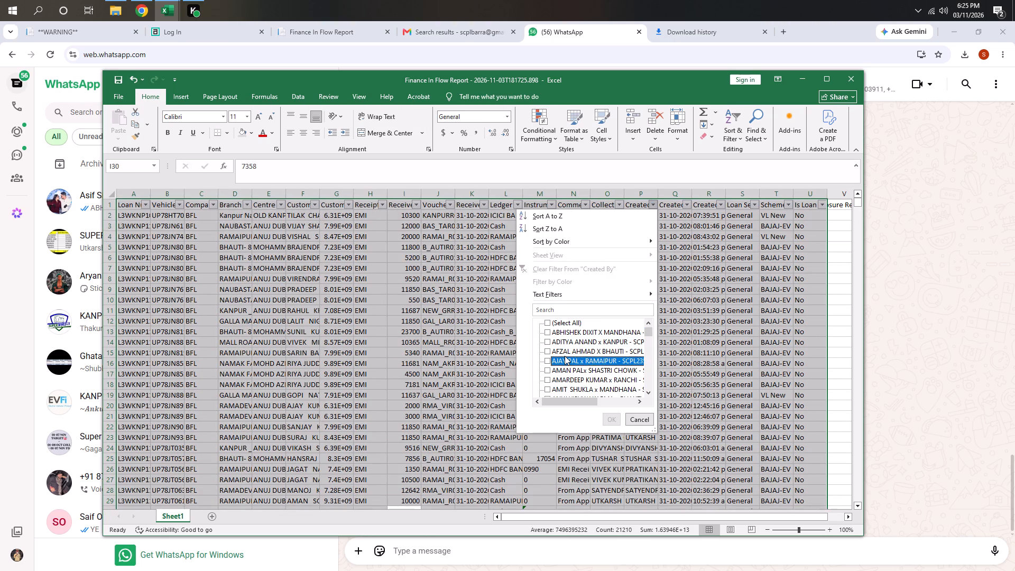
pyautogui.press('Down')
pyautogui.press('space')
pyautogui.press('Return')
# Filter Ledger Name to exclude HDFC BANK, keeping only Cash.
pyautogui.press('Left')
pyautogui.press('Left')
pyautogui.press('Left')
pyautogui.press('Right')
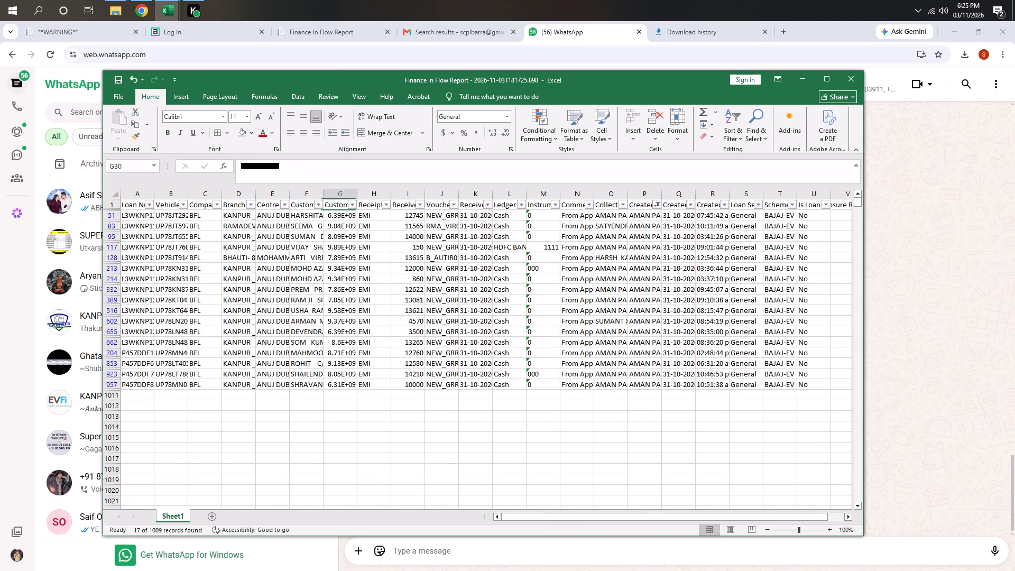
pyautogui.press('Right')
pyautogui.press('Right')
pyautogui.press('Right')
pyautogui.press('Right')
pyautogui.press('Down')
pyautogui.press('Right')
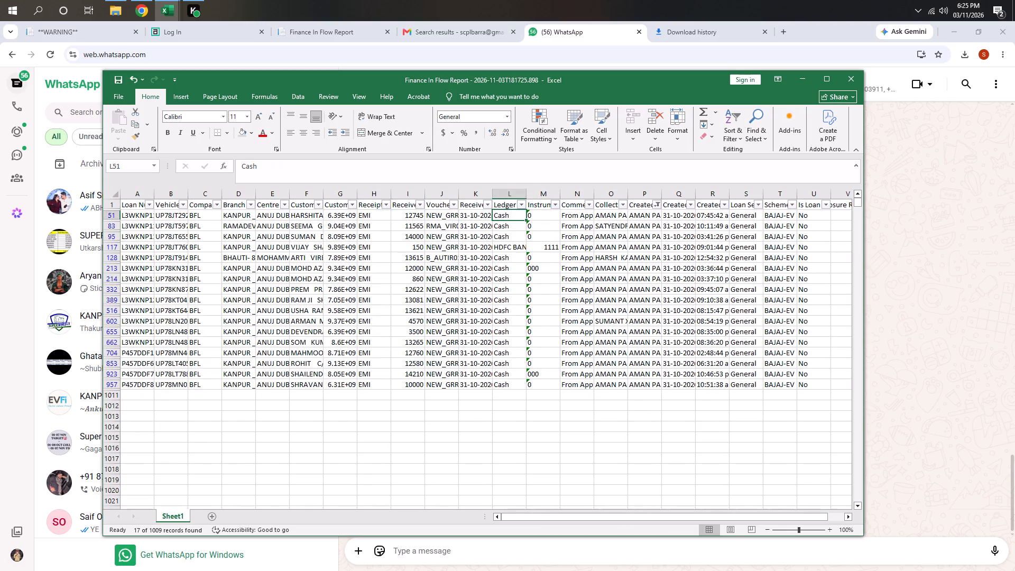
pyautogui.click(519, 204)
pyautogui.click(427, 344)
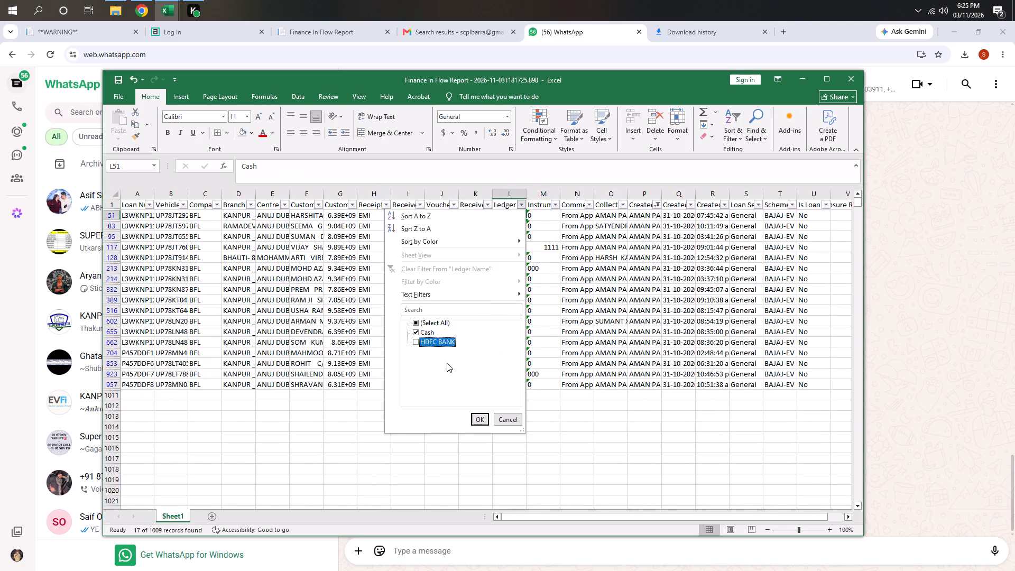
pyautogui.click(474, 419)
# Select all received amounts of Aman's cash receipts to check their total.
pyautogui.moveTo(414, 220); pyautogui.dragTo(406, 334)
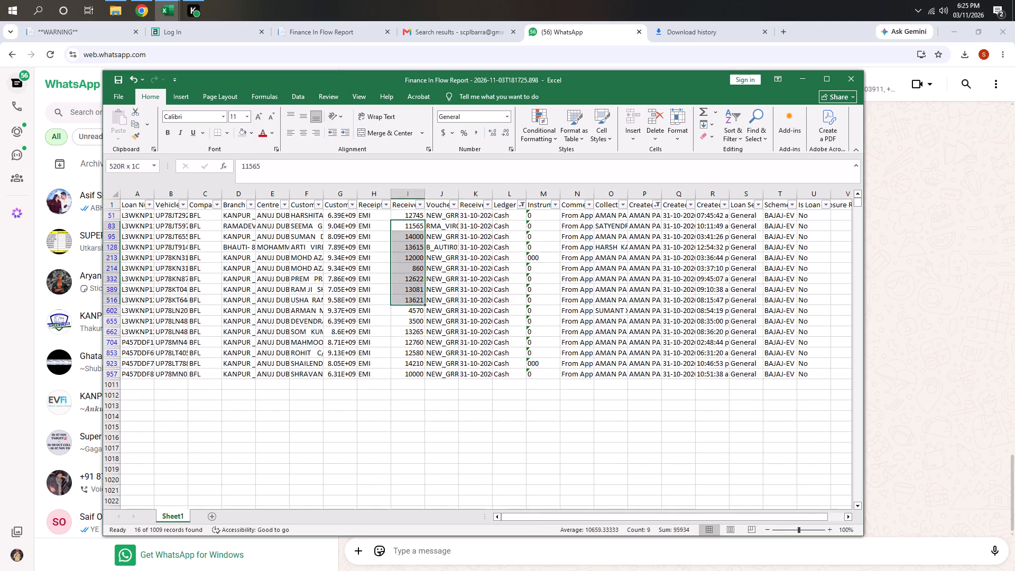
pyautogui.moveTo(406, 334); pyautogui.dragTo(405, 364)
pyautogui.moveTo(414, 215); pyautogui.dragTo(402, 373)
pyautogui.click(546, 374)
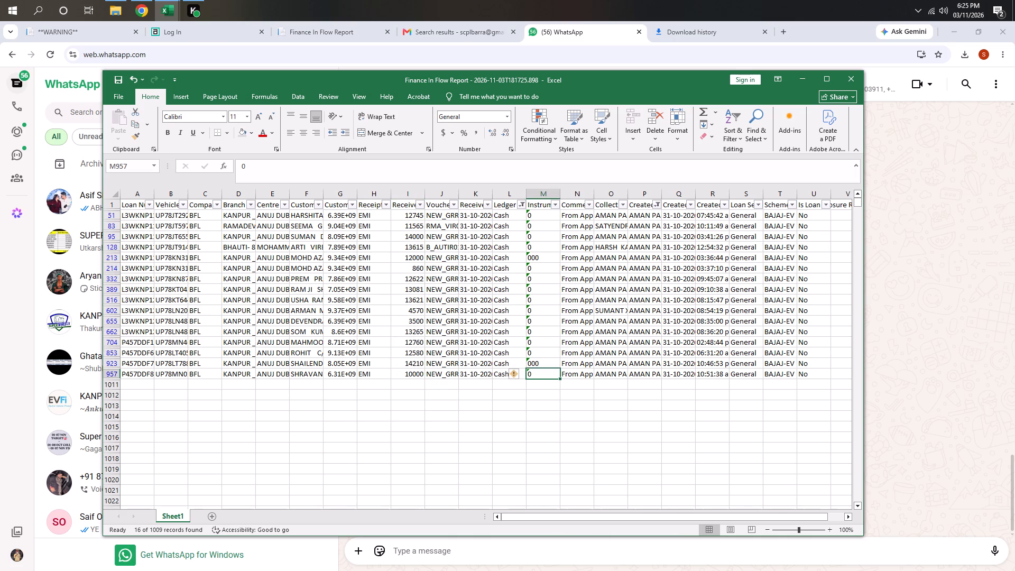
# Undo the Ledger Name filter and change the Created By filter from Aman to Ashish (Kanpur) only.
pyautogui.hotkey('ctrl', 'z')
pyautogui.click(658, 206)
pyautogui.click(557, 372)
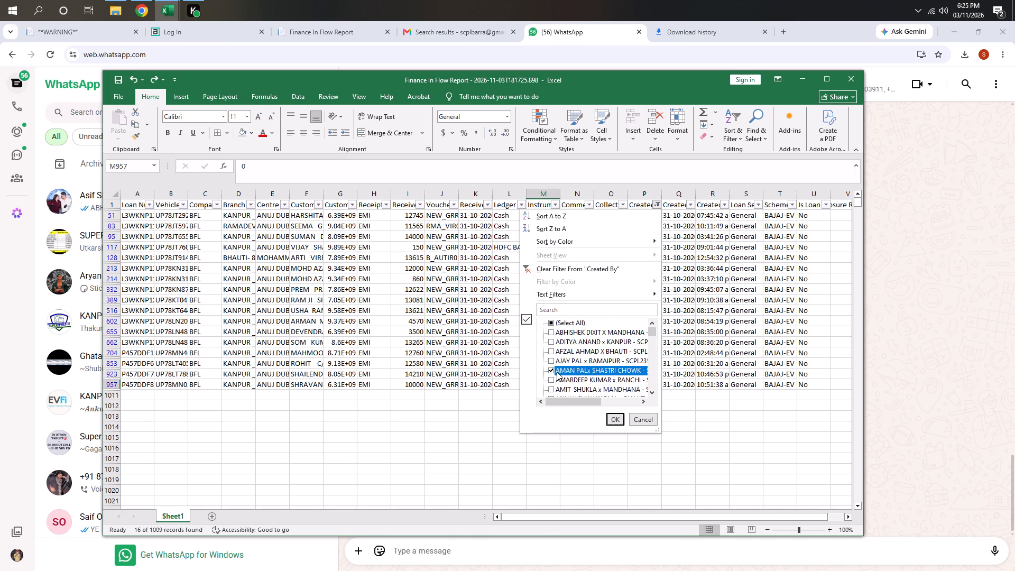
pyautogui.scroll(-1, 571, 375)
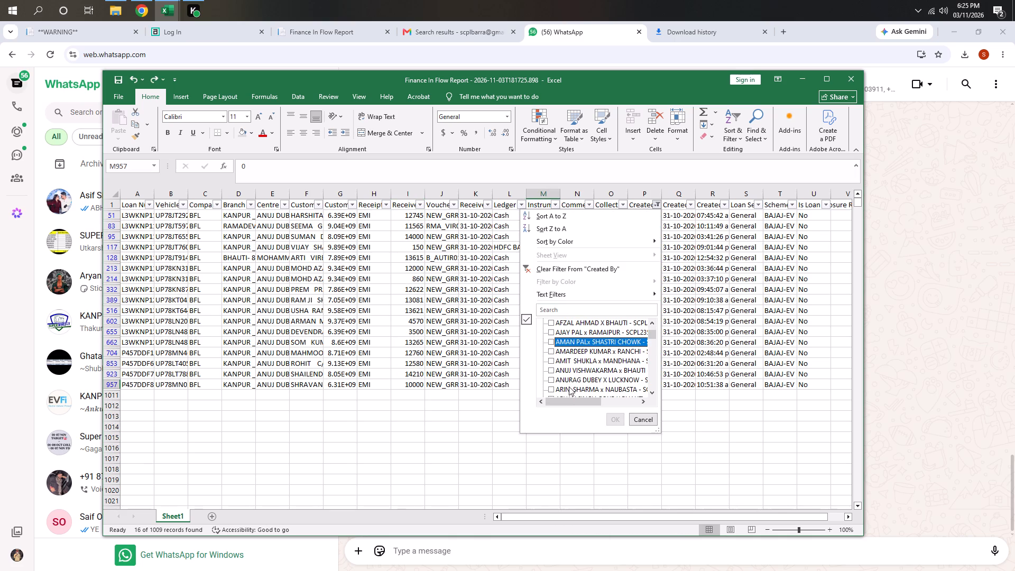
pyautogui.scroll(-1, 569, 379)
pyautogui.click(564, 383)
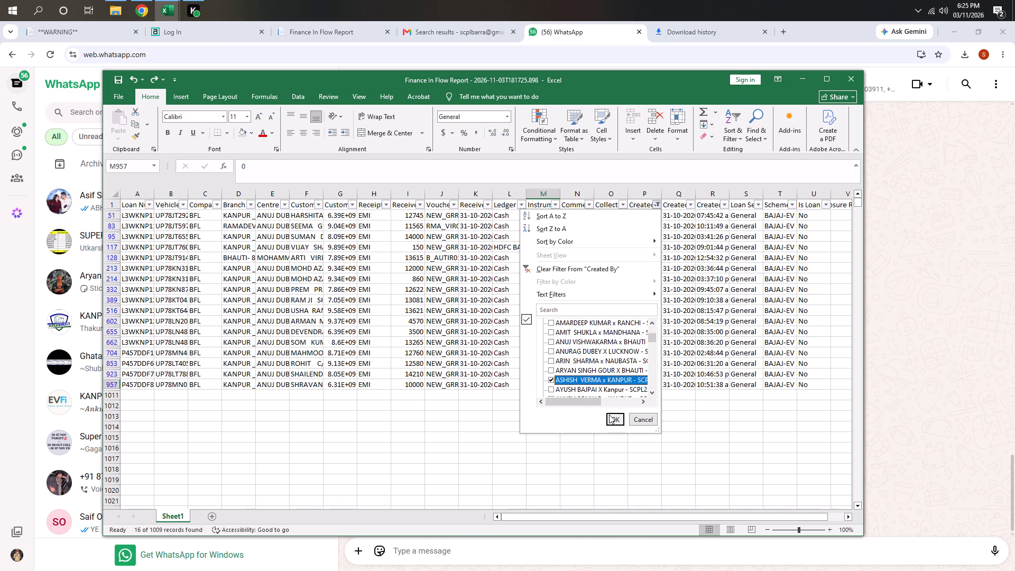
pyautogui.click(611, 415)
# Select the received amounts of Ashish's cash receipts, leaving out the HDFC BANK one, to check their total.
pyautogui.moveTo(417, 230); pyautogui.dragTo(404, 350)
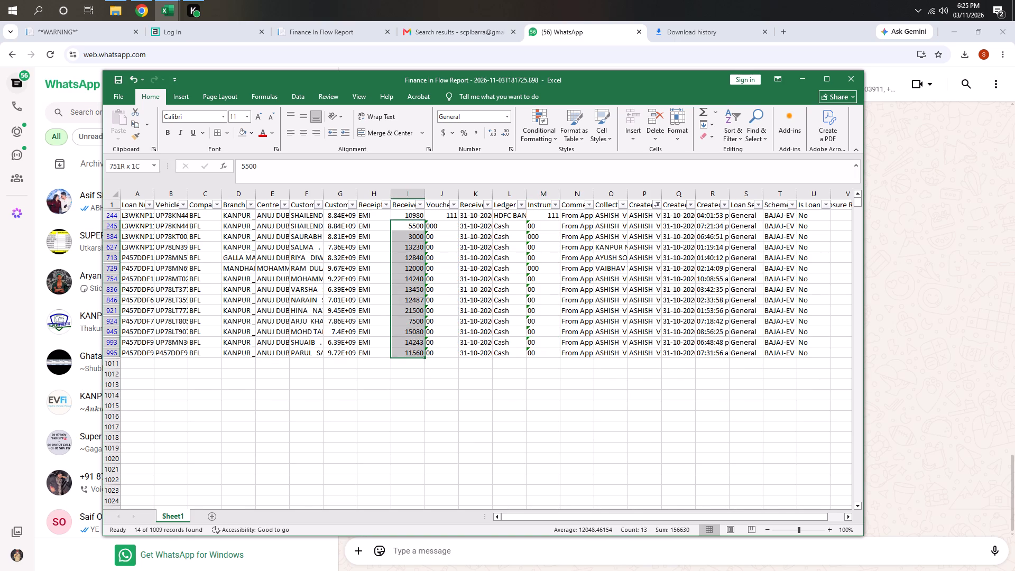
pyautogui.moveTo(404, 350); pyautogui.dragTo(404, 354)
pyautogui.click(561, 344)
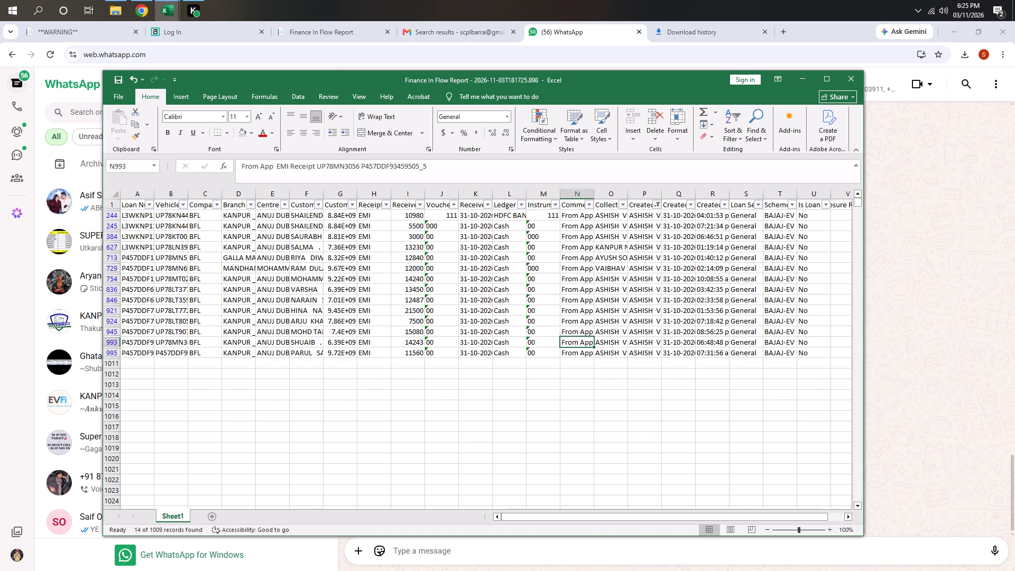
pyautogui.hotkey('ctrl', 'z')
pyautogui.click(653, 205)
pyautogui.scroll(-2, 592, 385)
pyautogui.scroll(1, 558, 335)
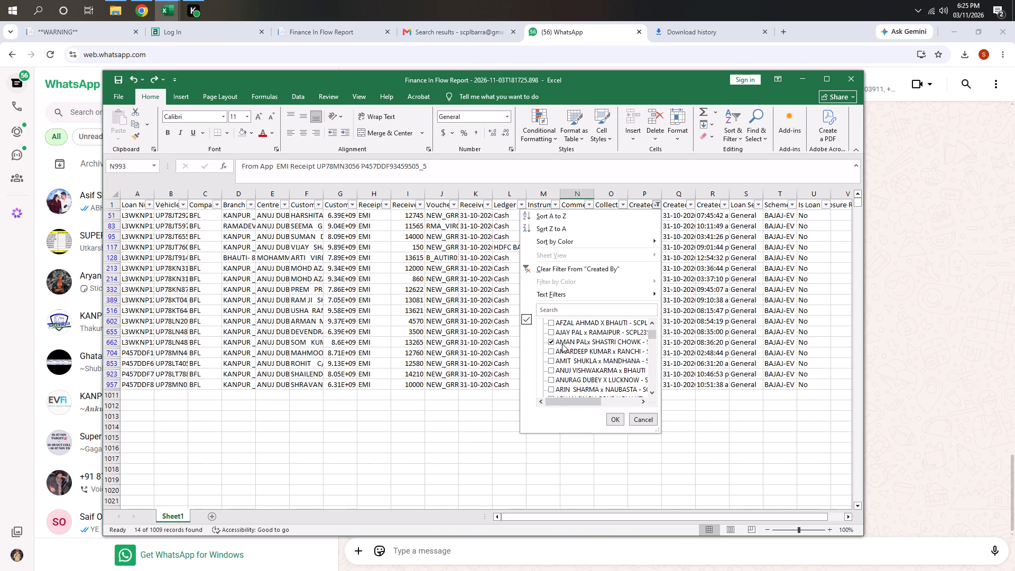
pyautogui.click(566, 343)
pyautogui.scroll(-2, 566, 357)
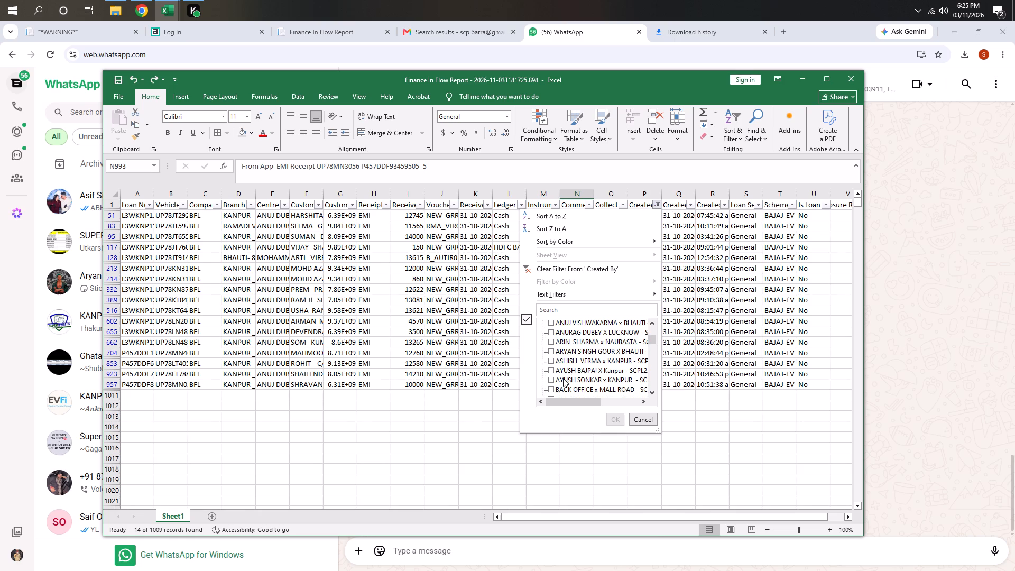
pyautogui.scroll(1, 573, 360)
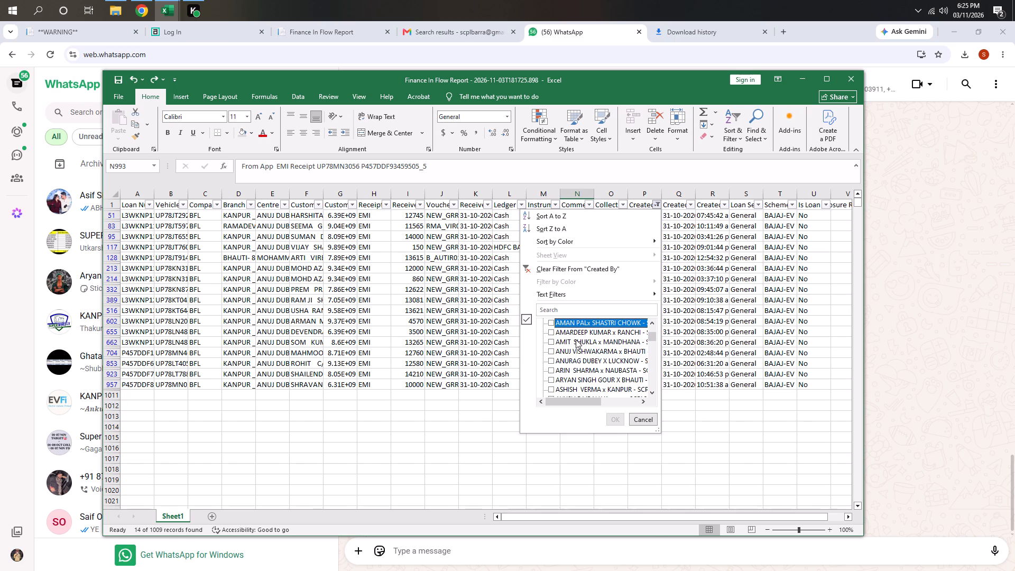
pyautogui.scroll(-1, 578, 339)
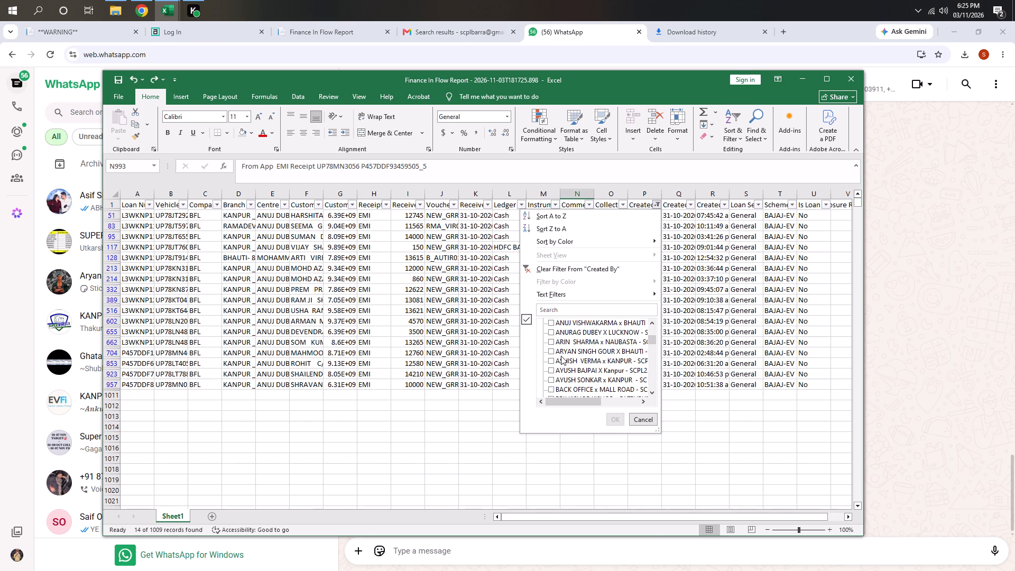
pyautogui.scroll(-2, 567, 360)
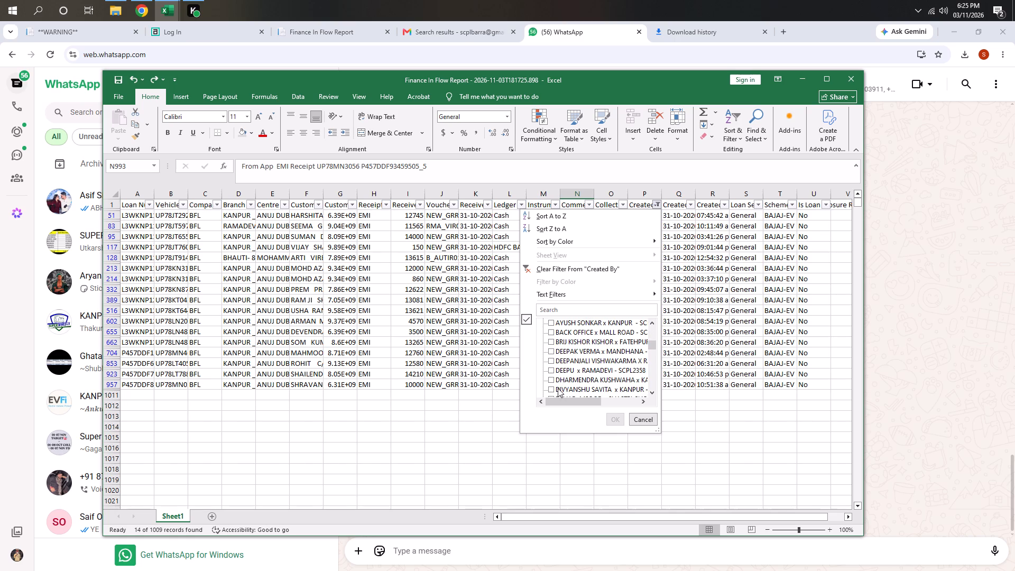
pyautogui.click(557, 389)
pyautogui.click(611, 416)
# Select the received amounts of Divyanshu's cash receipts, skipping the HDFC BANK row, to check their total.
pyautogui.click(416, 217)
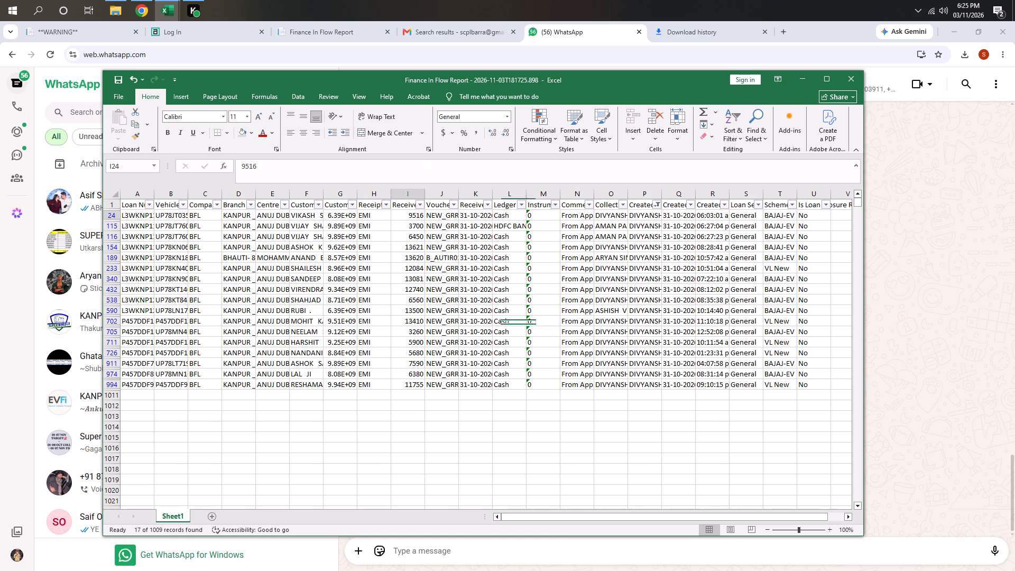
pyautogui.keyDown('ctrl'); pyautogui.moveTo(416, 241); pyautogui.dragTo(413, 385); pyautogui.keyUp('ctrl')
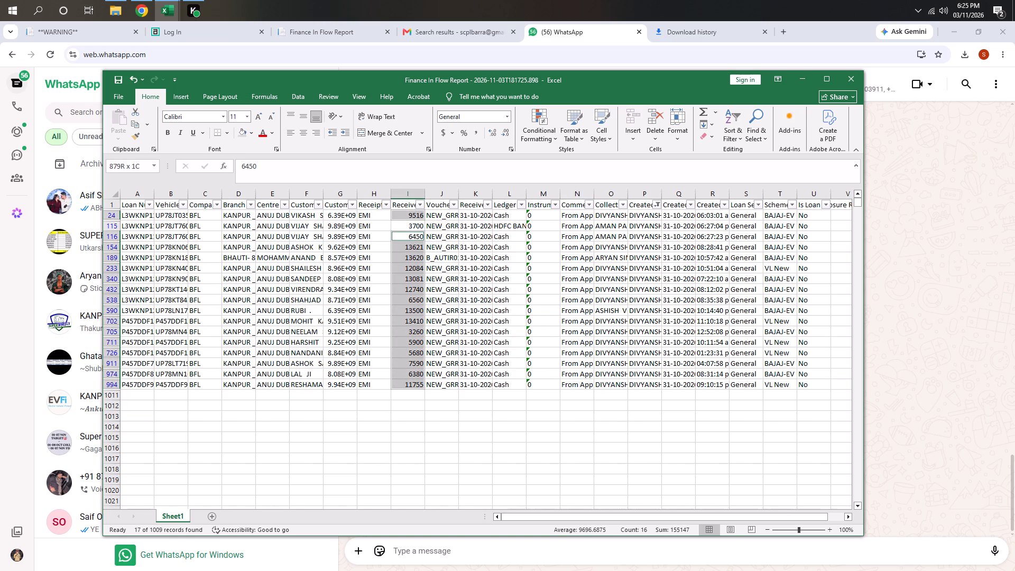
# Change the Created By filter to show only receipts entered by Sumant (Kanpur New).
pyautogui.scroll(3, 630, 281)
pyautogui.click(654, 206)
pyautogui.tripleClick(559, 324)
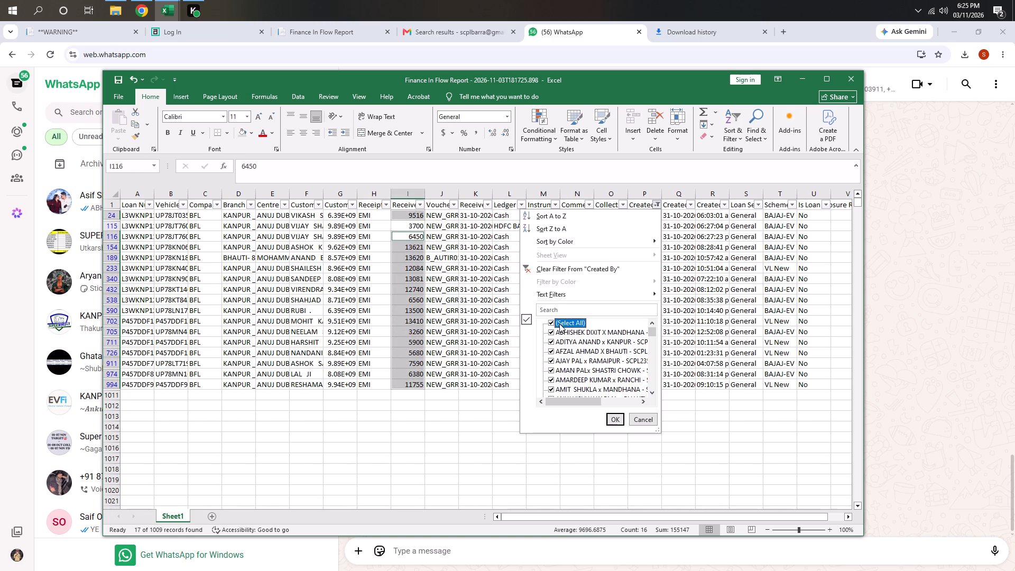
pyautogui.scroll(-3, 583, 352)
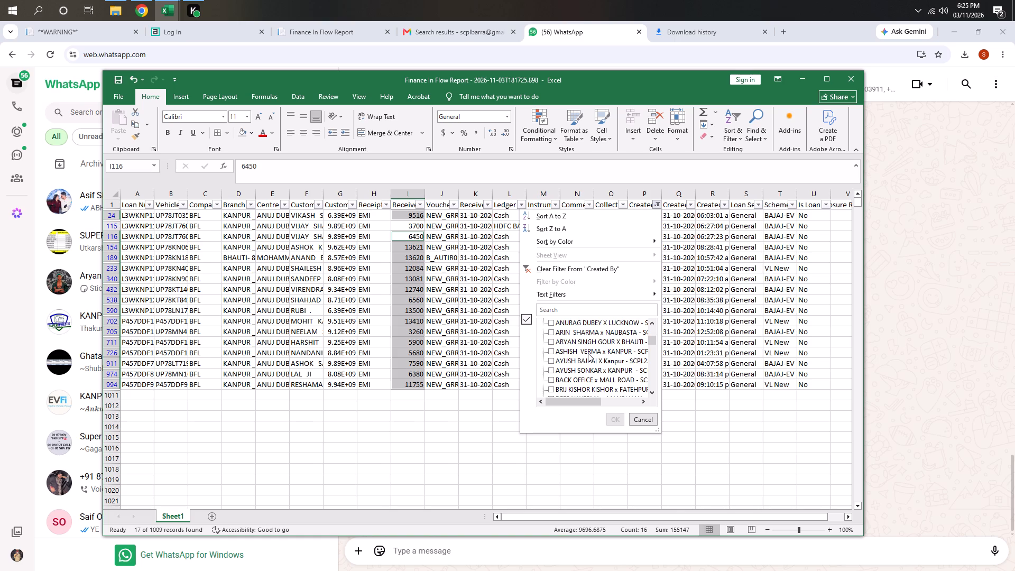
pyautogui.scroll(-3, 588, 353)
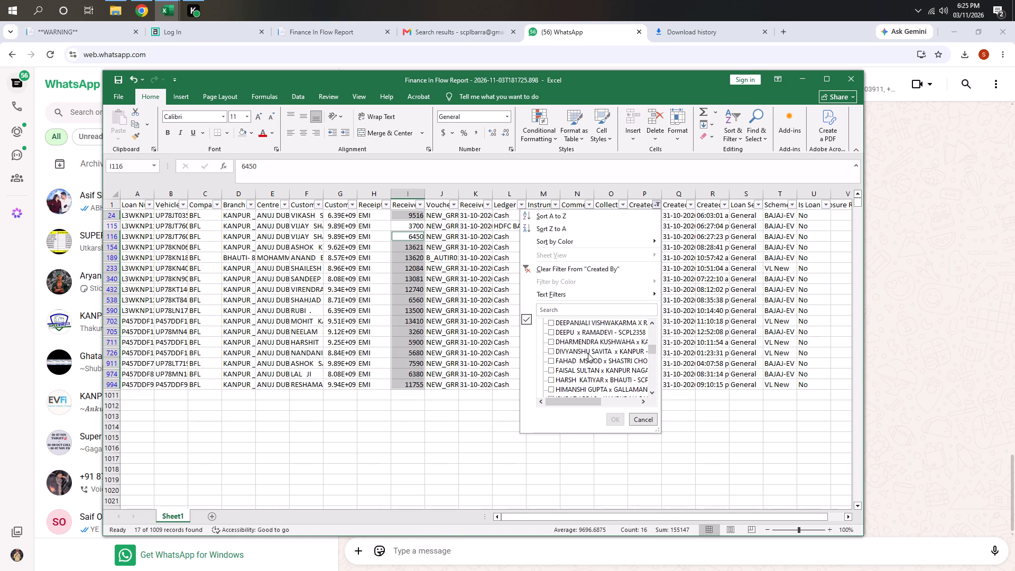
pyautogui.scroll(-1, 588, 353)
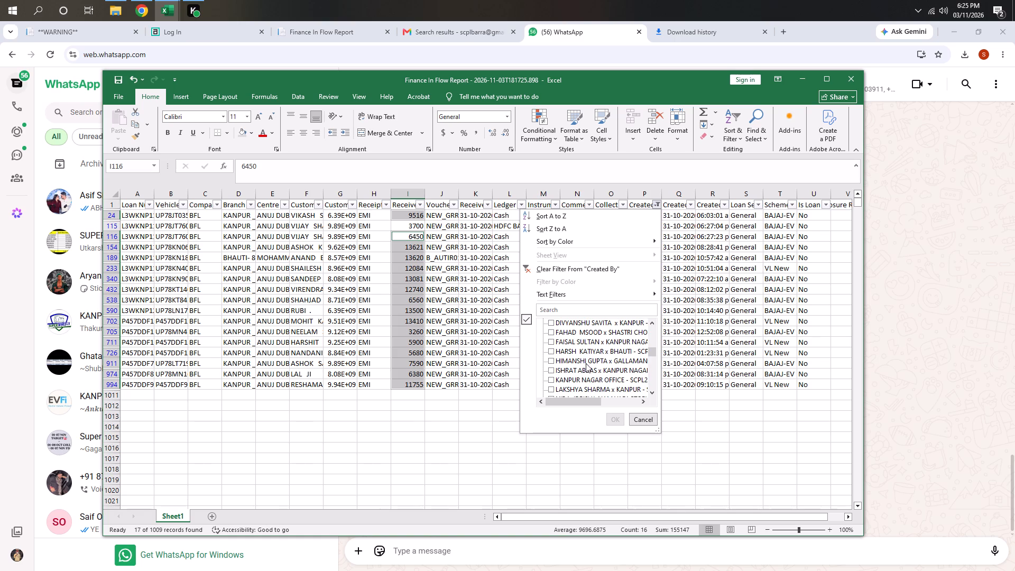
pyautogui.scroll(-1, 576, 385)
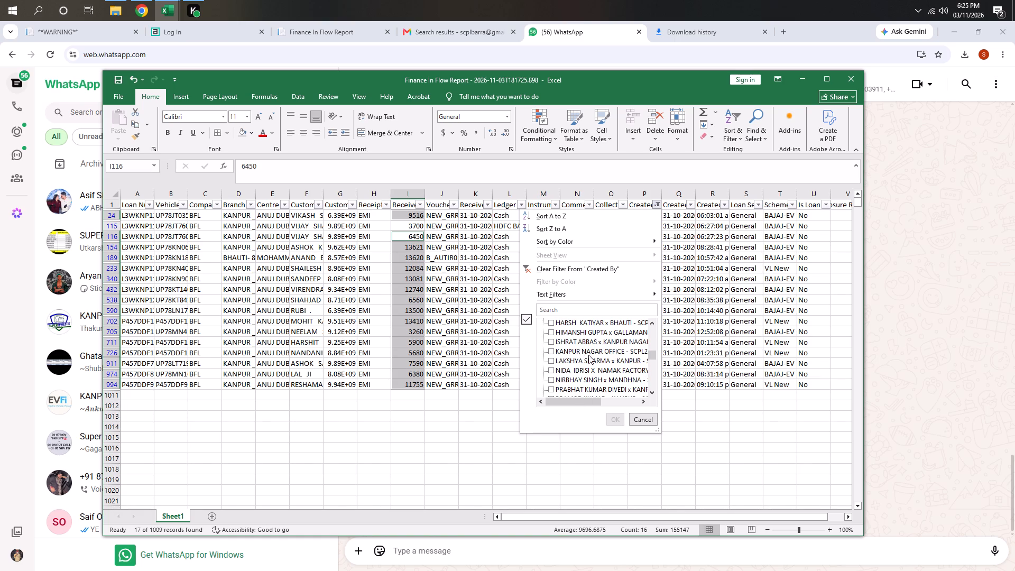
pyautogui.scroll(-2, 586, 356)
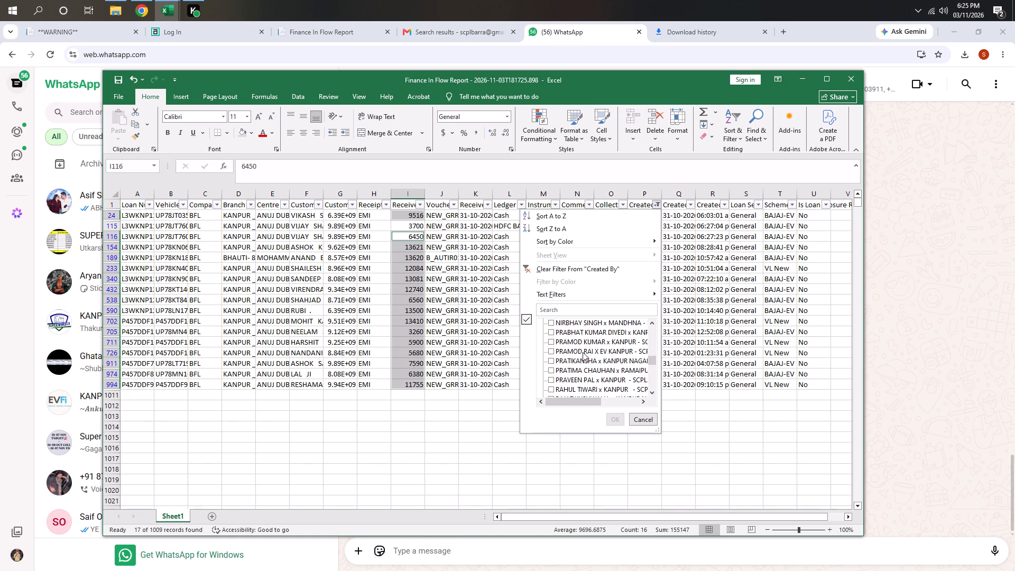
pyautogui.scroll(1, 582, 354)
pyautogui.scroll(-2, 584, 365)
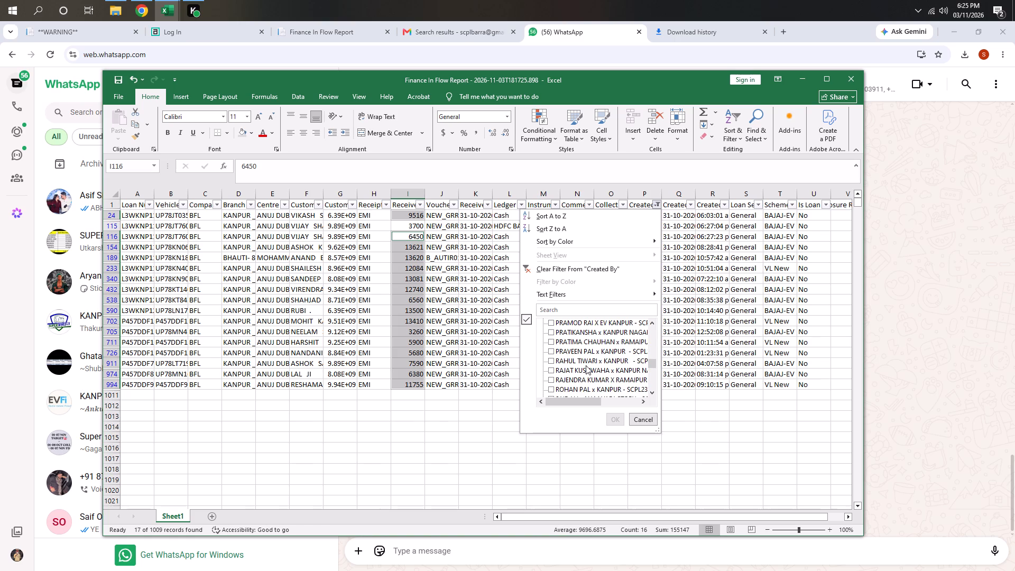
pyautogui.scroll(-3, 586, 365)
pyautogui.click(556, 380)
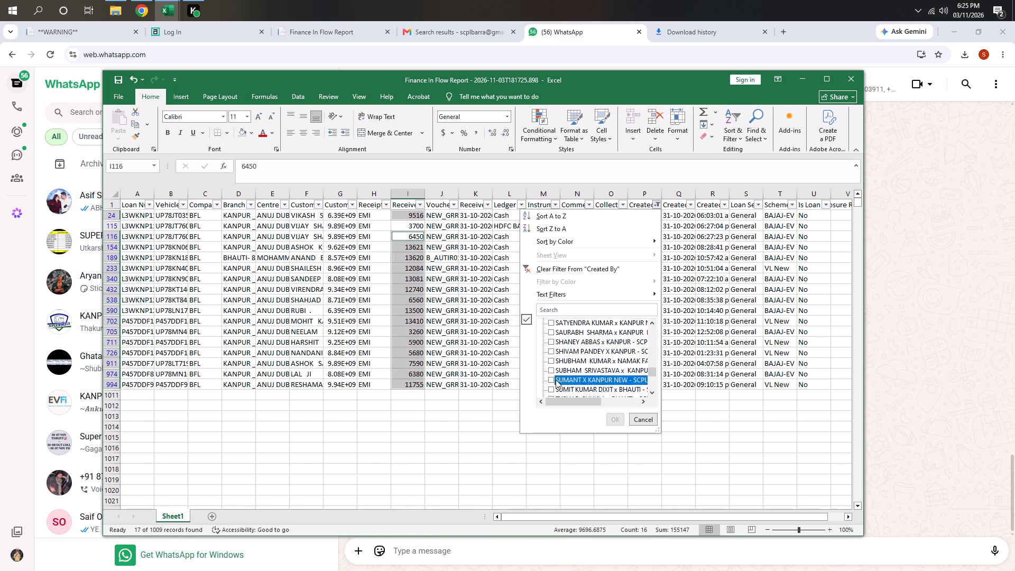
pyautogui.click(617, 417)
# Filter Ledger Name to exclude HDFC BANK and ICICI BANK, keeping Cash and KANPUR NEW_.
pyautogui.click(414, 218)
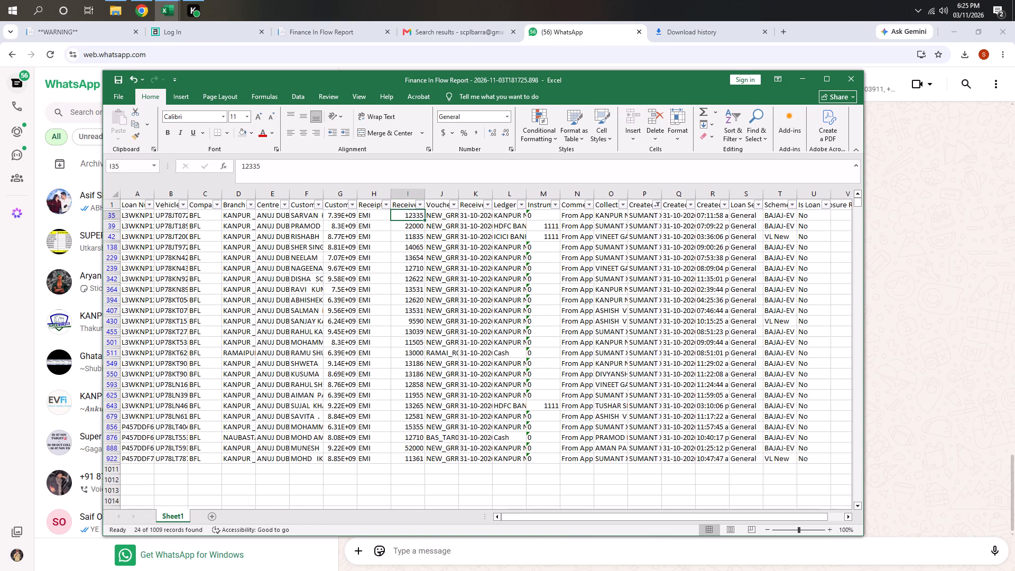
pyautogui.click(522, 206)
pyautogui.click(439, 346)
pyautogui.click(444, 340)
pyautogui.click(443, 352)
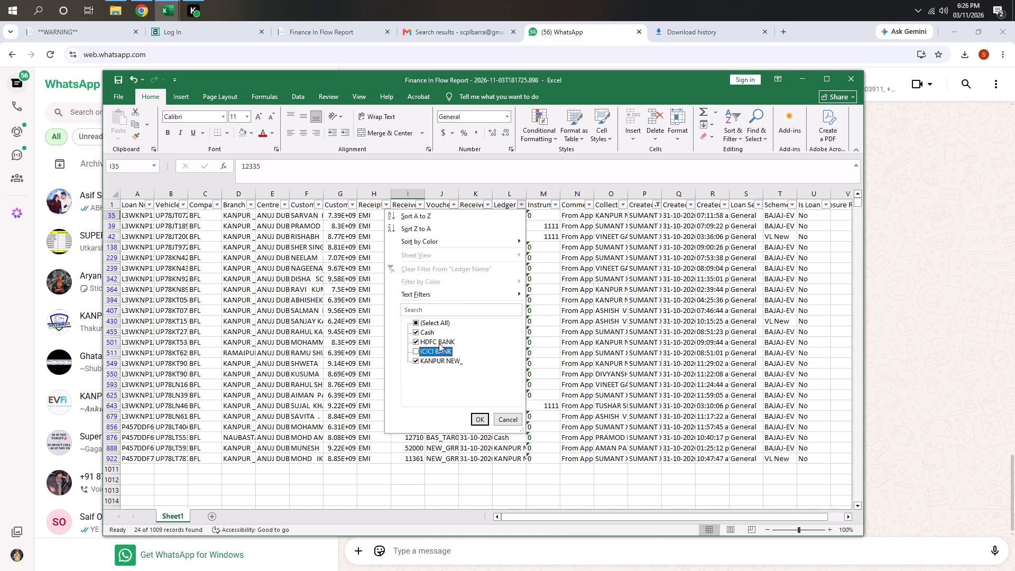
pyautogui.click(439, 343)
pyautogui.click(477, 416)
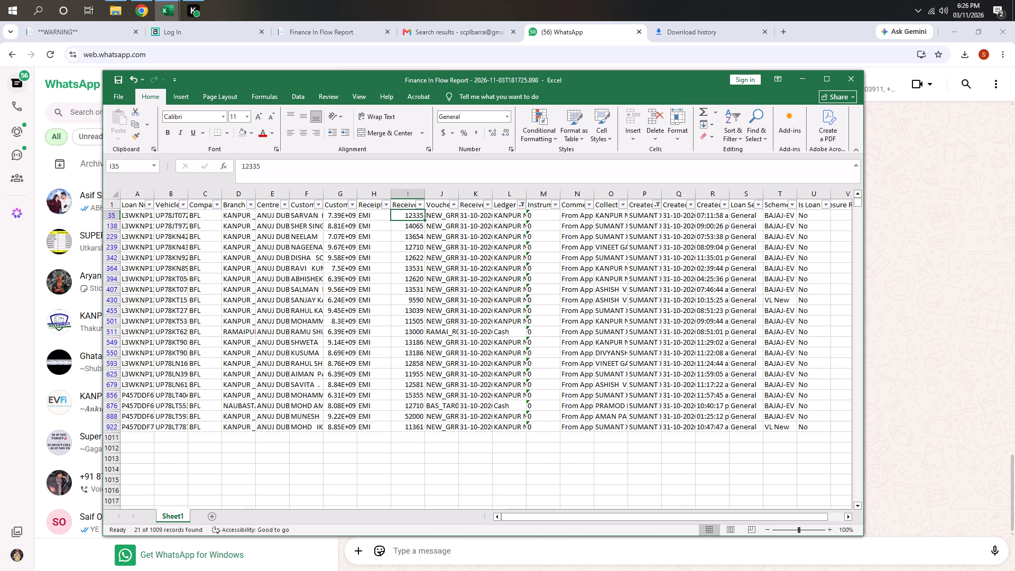
# Select all received amounts of Sumant's filtered receipts to check their total.
pyautogui.moveTo(411, 216); pyautogui.dragTo(417, 426)
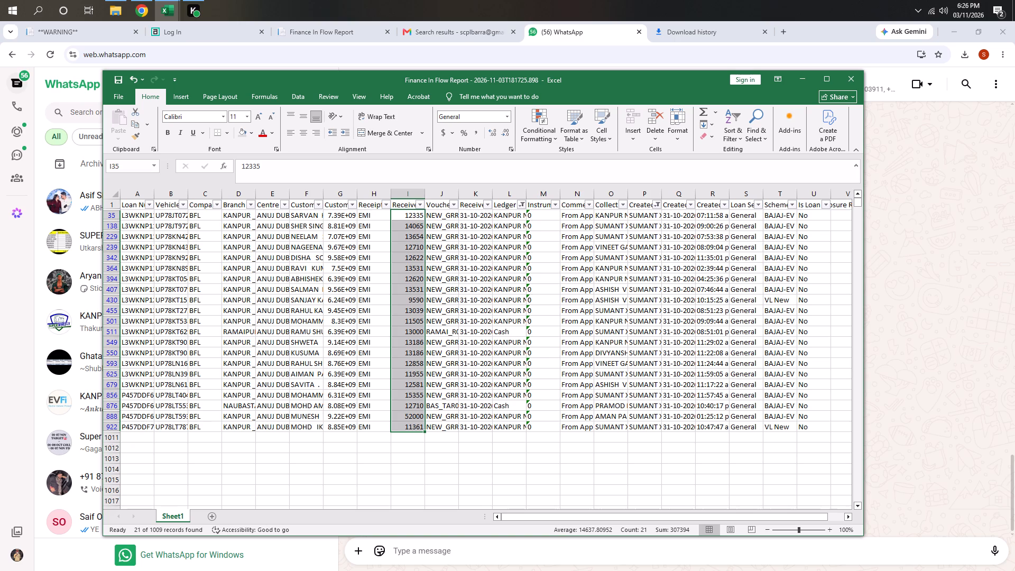
pyautogui.click(412, 261)
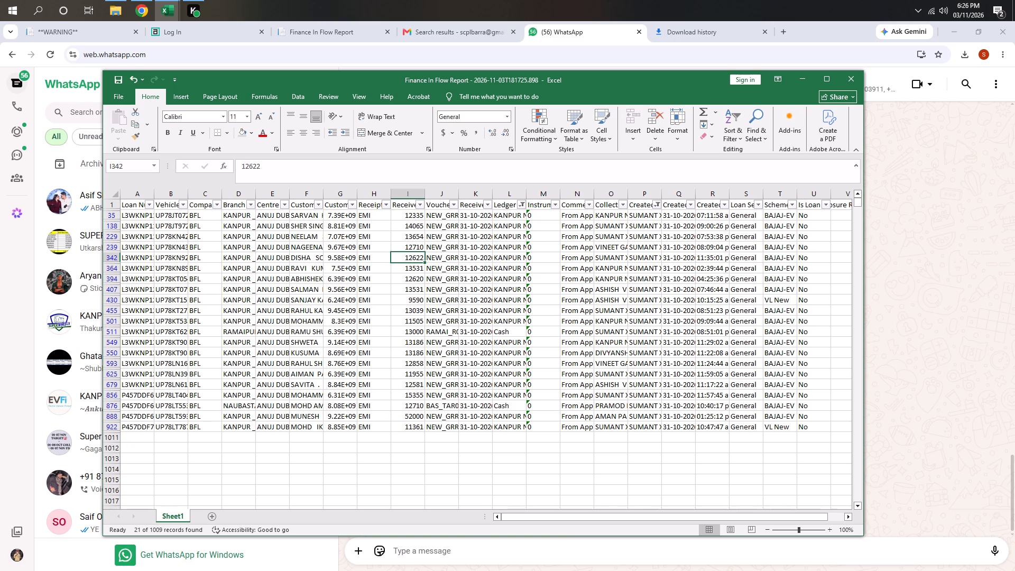
pyautogui.moveTo(411, 217); pyautogui.dragTo(398, 427)
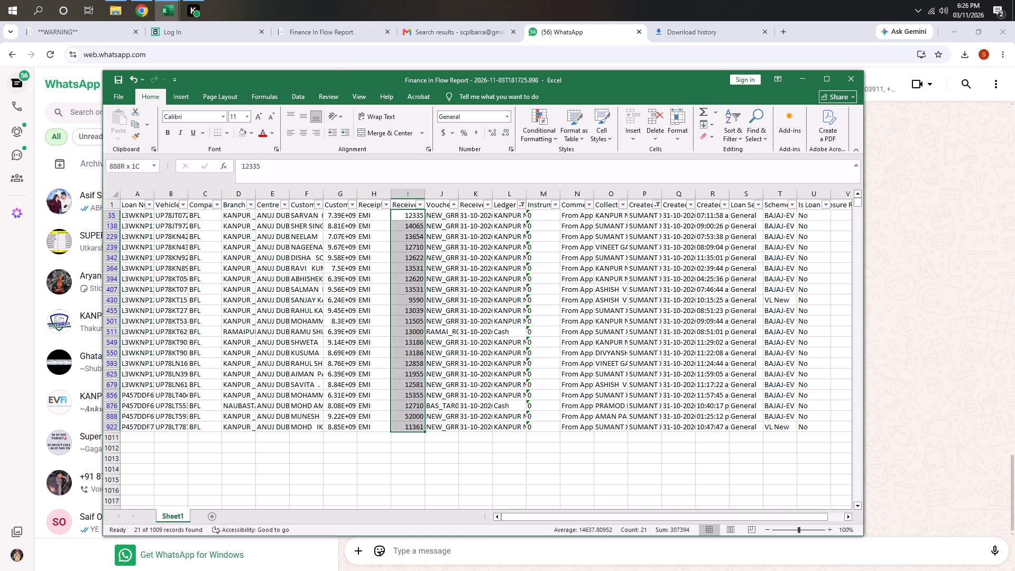
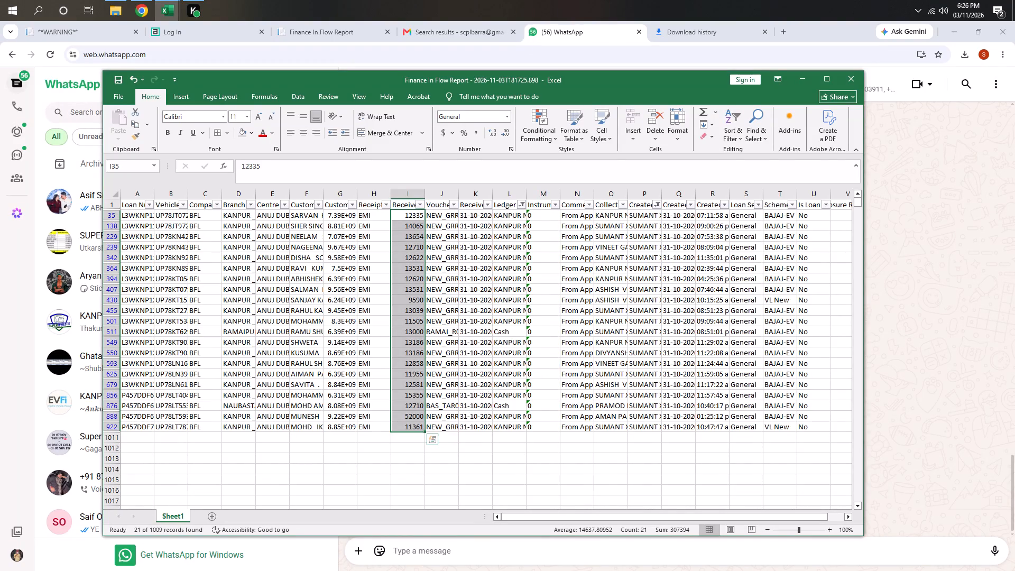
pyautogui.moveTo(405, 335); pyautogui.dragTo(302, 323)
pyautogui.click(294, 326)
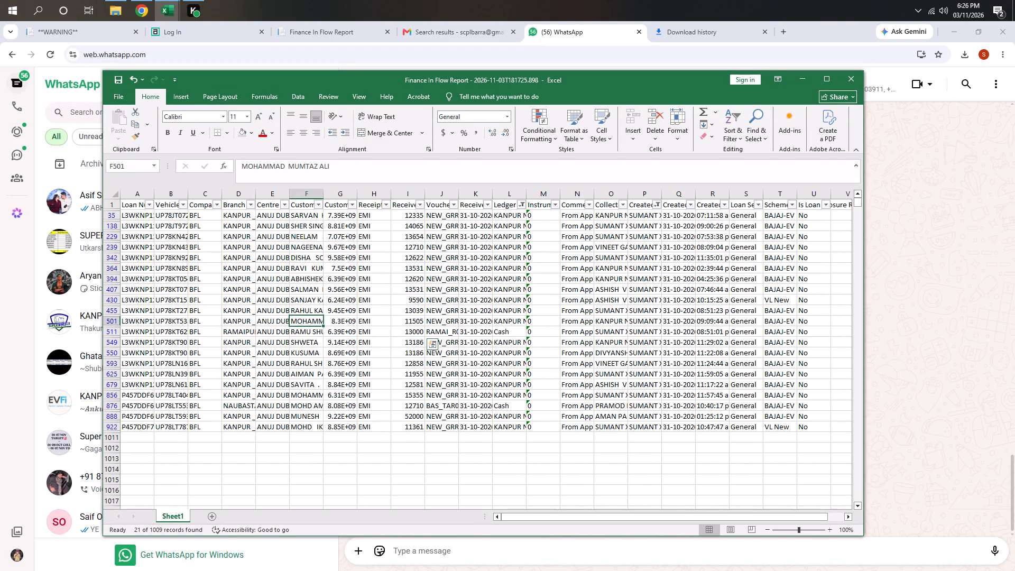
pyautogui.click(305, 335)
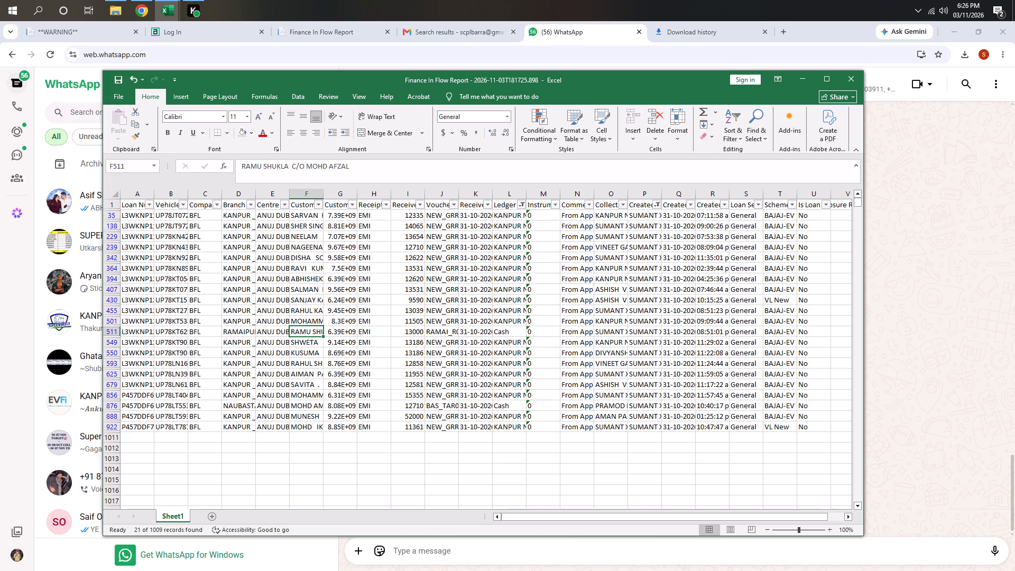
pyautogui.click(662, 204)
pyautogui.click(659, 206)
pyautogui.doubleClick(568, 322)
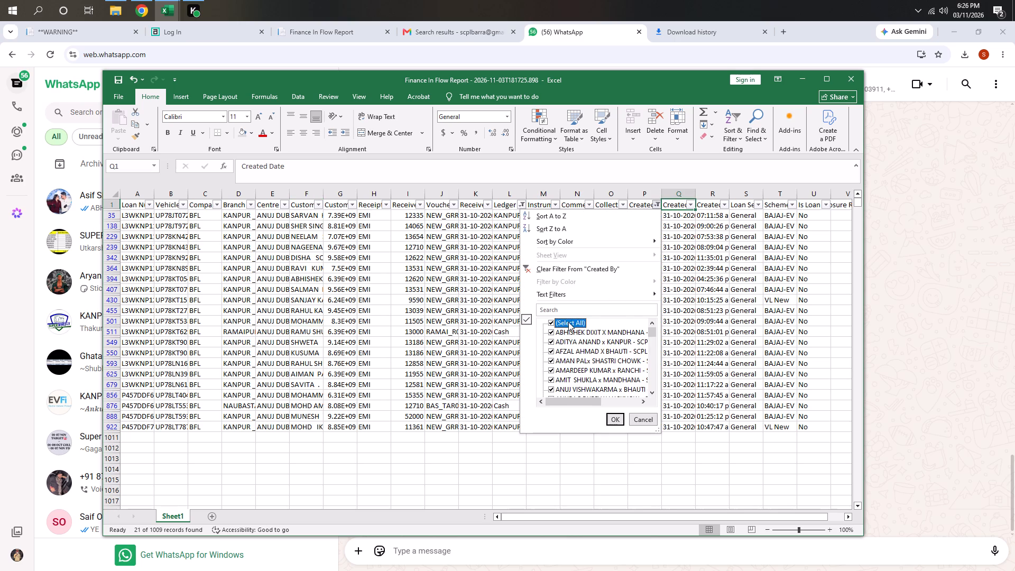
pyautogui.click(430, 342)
# Restore all ledgers in the Ledger Name filter, including HDFC BANK and ICICI BANK.
pyautogui.click(522, 208)
pyautogui.click(417, 323)
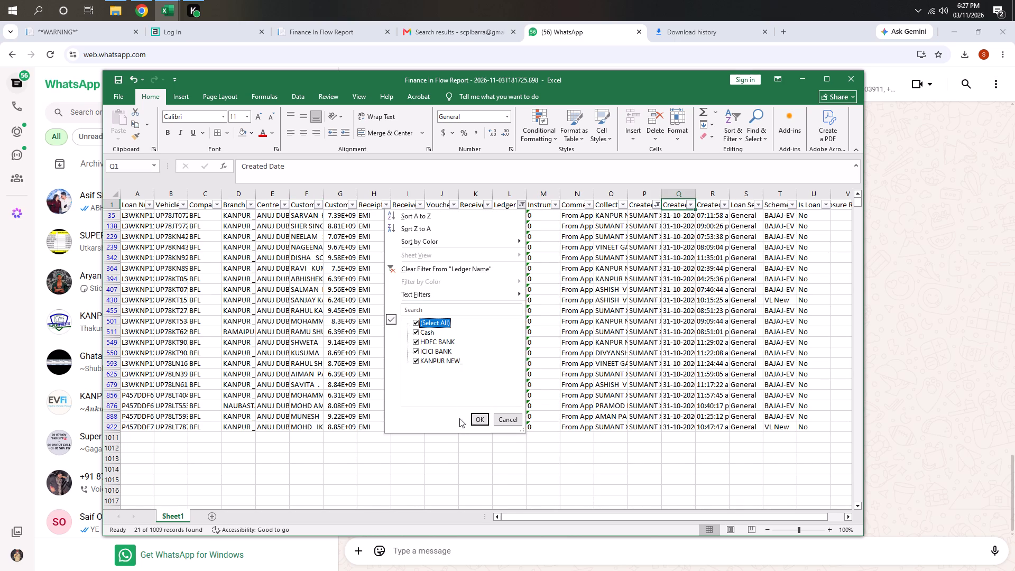
pyautogui.click(477, 423)
pyautogui.click(581, 291)
# Change the Created By filter to show only receipts entered by Aman (Shastri Chowk).
pyautogui.click(657, 206)
pyautogui.tripleClick(570, 321)
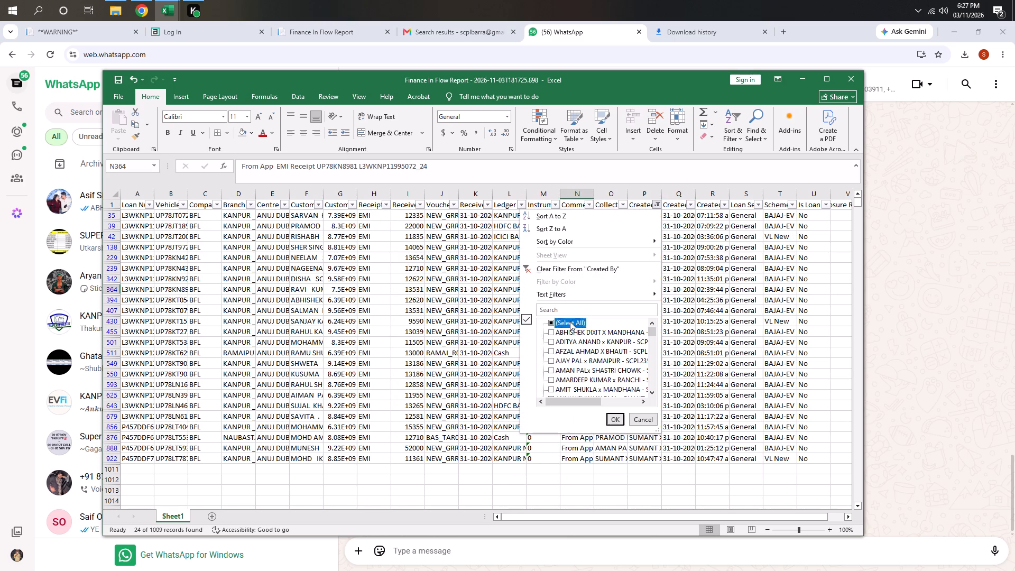
pyautogui.click(560, 367)
pyautogui.click(613, 420)
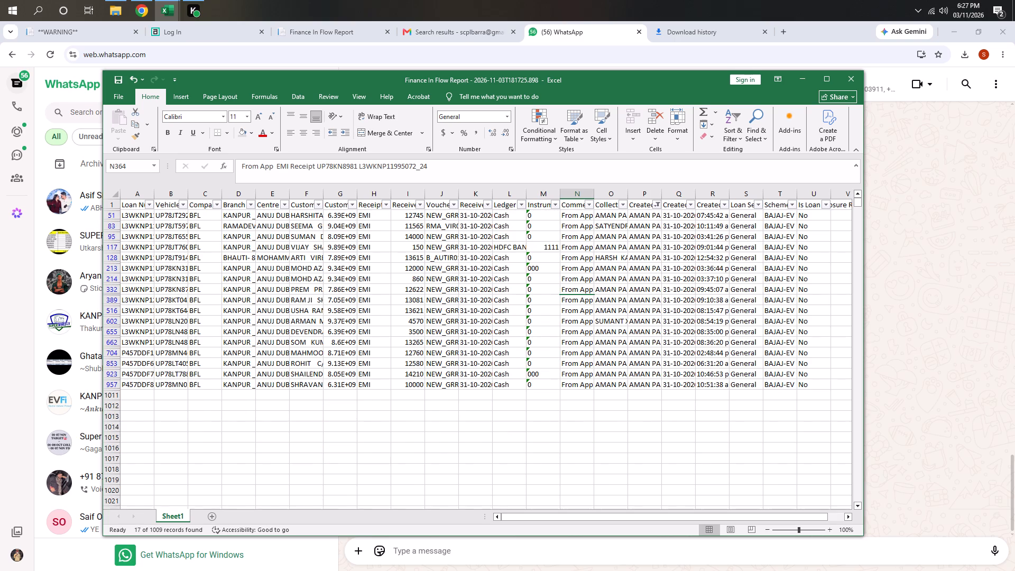
# Exclude HDFC BANK in the Ledger Name filter and select all of Aman's received amounts to check their cash total.
pyautogui.click(520, 208)
pyautogui.click(434, 342)
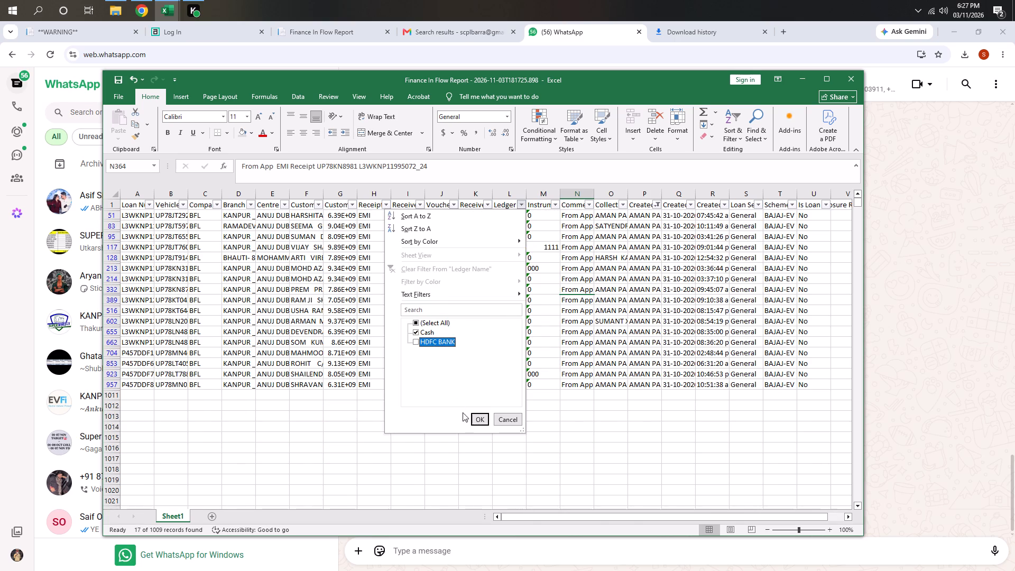
pyautogui.click(476, 418)
pyautogui.moveTo(402, 215); pyautogui.dragTo(406, 374)
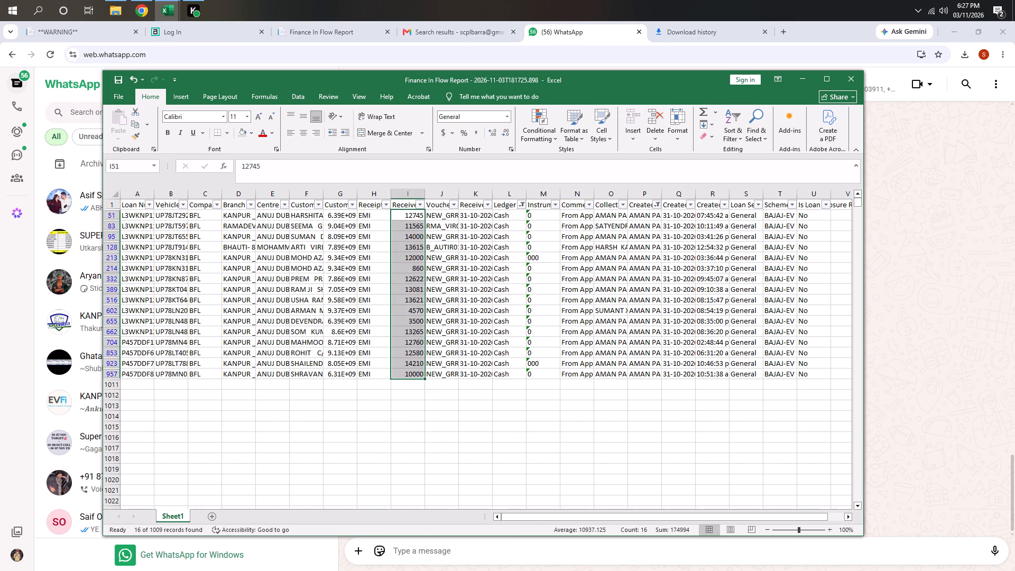
# Undo the Ledger Name filter on Aman's receipts.
pyautogui.hotkey('ctrl', 'z')
# Filter Created By to Ashish (Kanpur) only and select his received amounts, skipping the HDFC BANK row, to check the cash total.
pyautogui.doubleClick(652, 208)
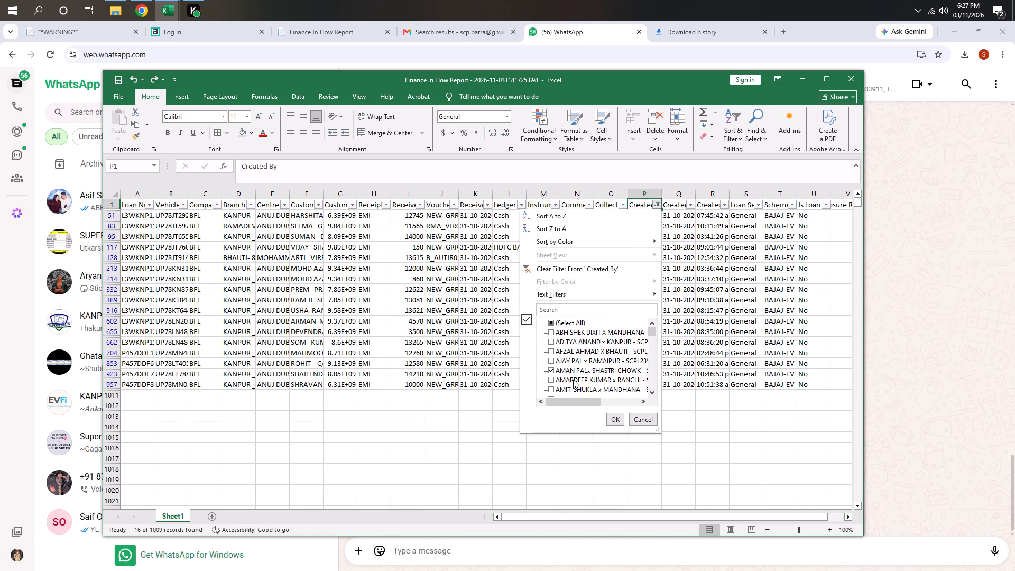
pyautogui.click(561, 368)
pyautogui.scroll(-2, 582, 379)
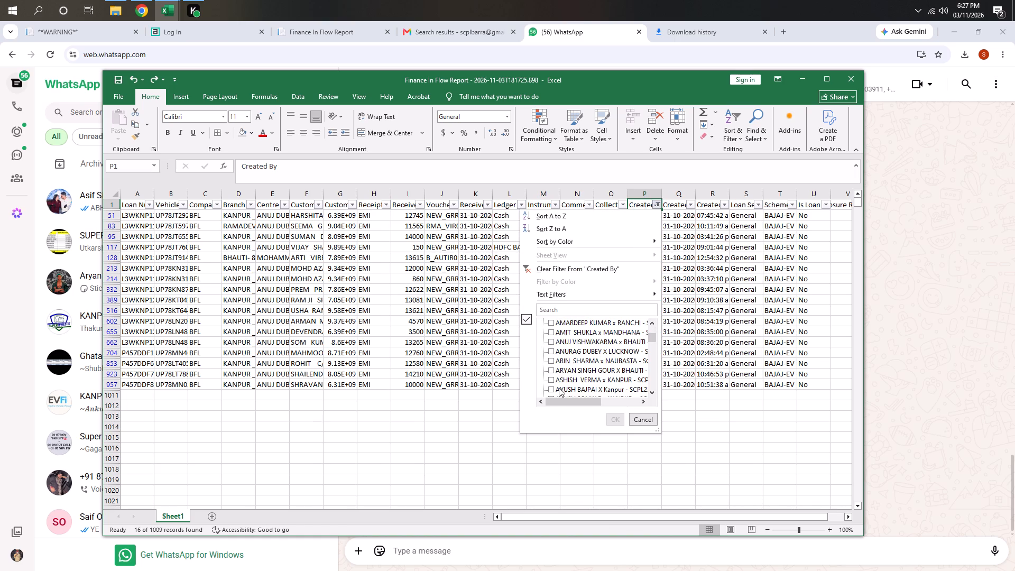
pyautogui.click(561, 381)
pyautogui.click(614, 416)
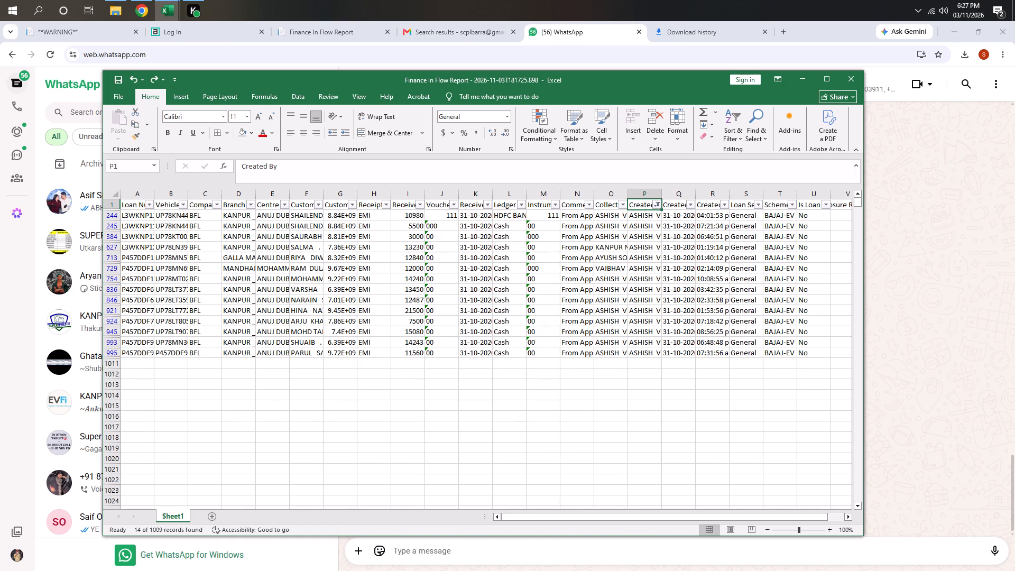
pyautogui.moveTo(417, 226); pyautogui.dragTo(411, 354)
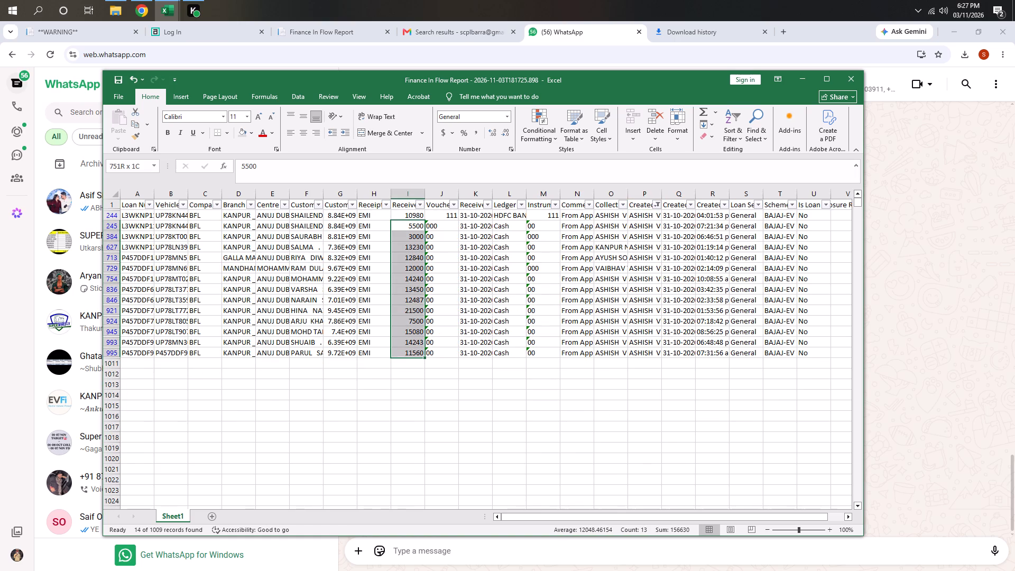
pyautogui.click(626, 292)
# Change the Created By filter from Ashish to show only receipts entered by Divyanshu (Kanpur).
pyautogui.click(652, 204)
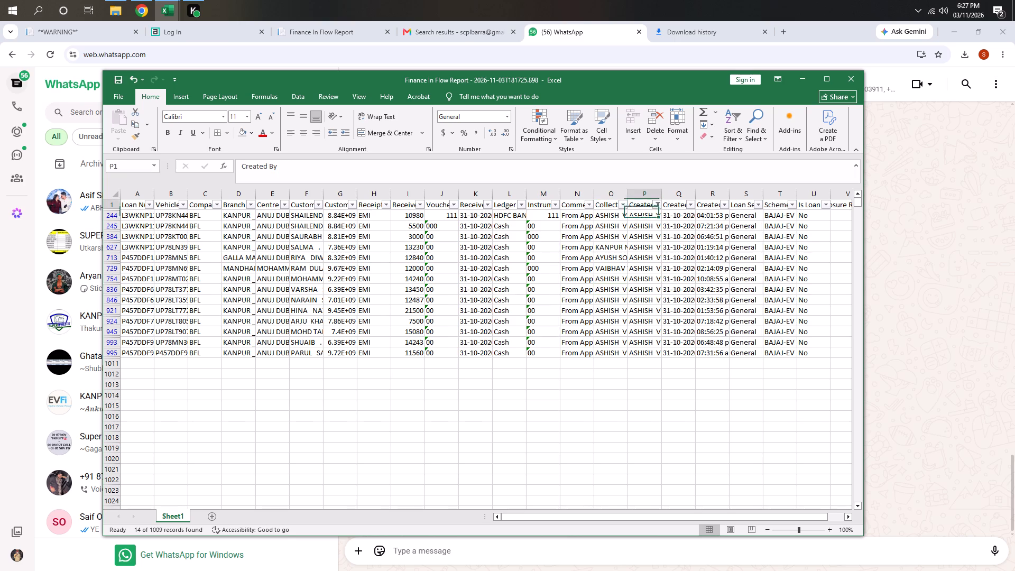
pyautogui.click(656, 204)
pyautogui.scroll(-3, 613, 314)
pyautogui.scroll(-1, 568, 360)
pyautogui.click(558, 381)
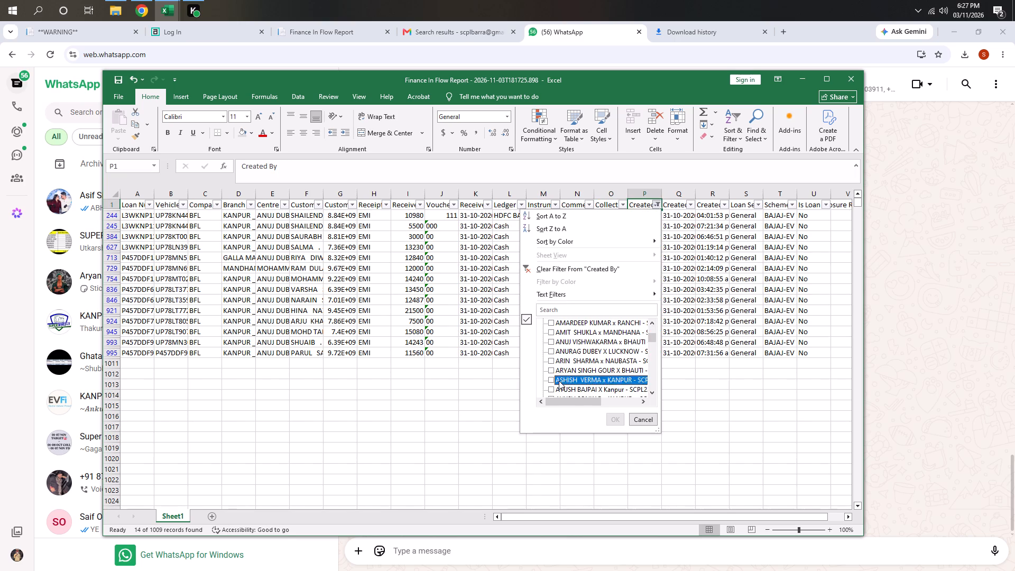
pyautogui.scroll(-3, 564, 374)
pyautogui.click(565, 378)
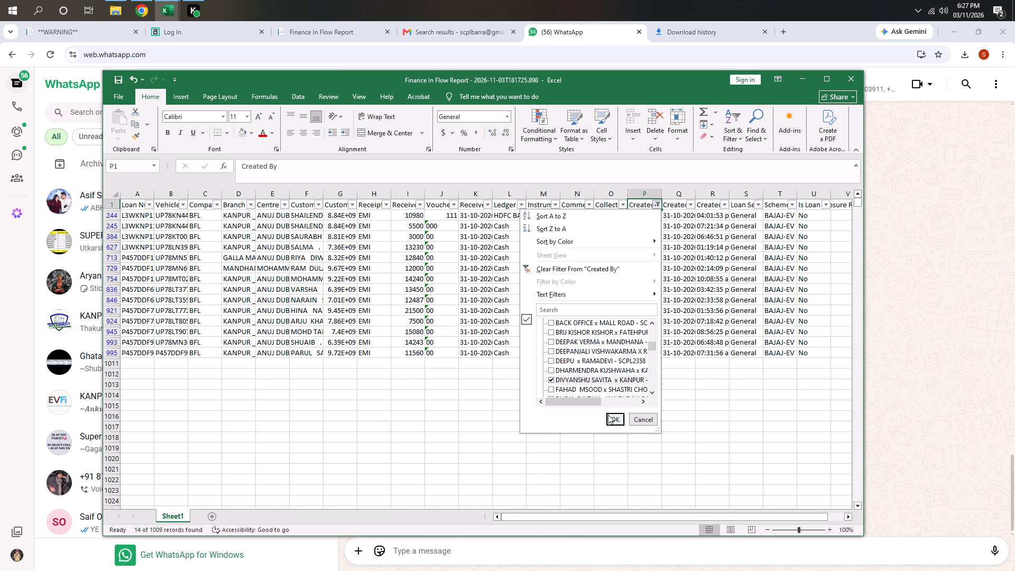
pyautogui.click(608, 415)
# Select the received amounts of Divyanshu's cash receipts, skipping the HDFC BANK row, to check their total.
pyautogui.click(414, 218)
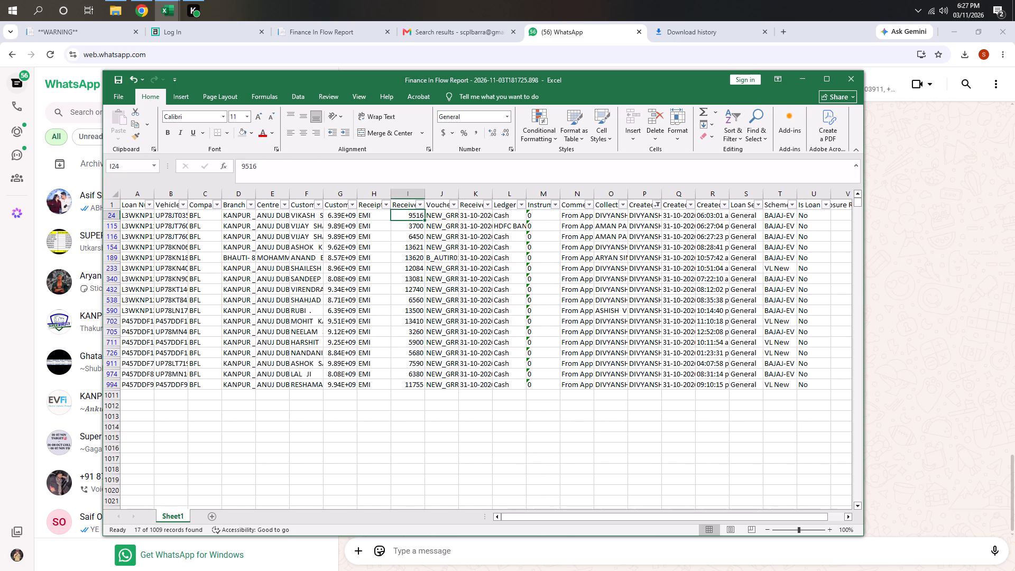
pyautogui.keyDown('ctrl'); pyautogui.moveTo(414, 249); pyautogui.dragTo(425, 354); pyautogui.keyUp('ctrl')
pyautogui.moveTo(417, 237); pyautogui.dragTo(417, 241)
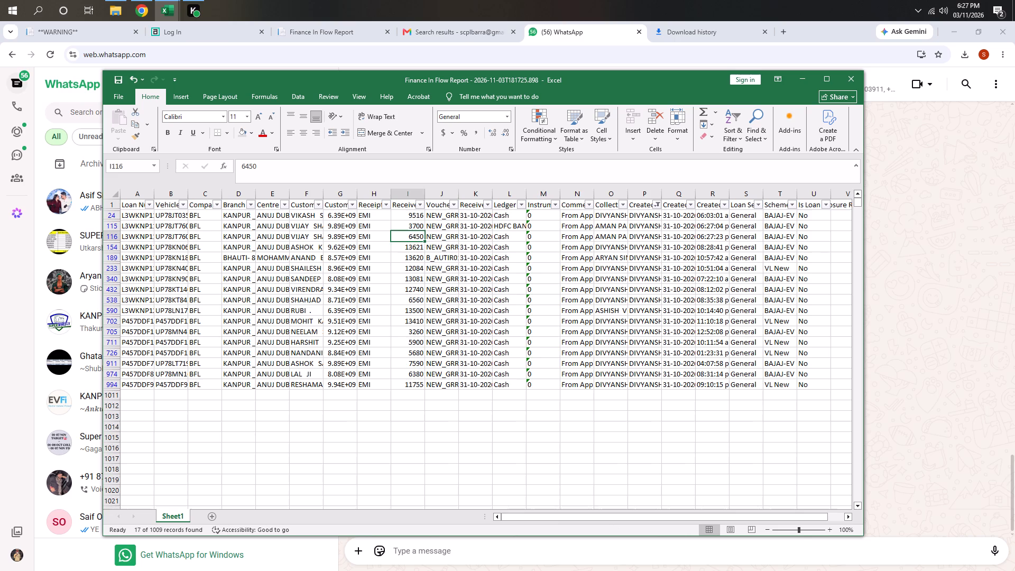
pyautogui.moveTo(417, 241); pyautogui.dragTo(420, 382)
pyautogui.keyDown('ctrl'); pyautogui.click(409, 218); pyautogui.keyUp('ctrl')
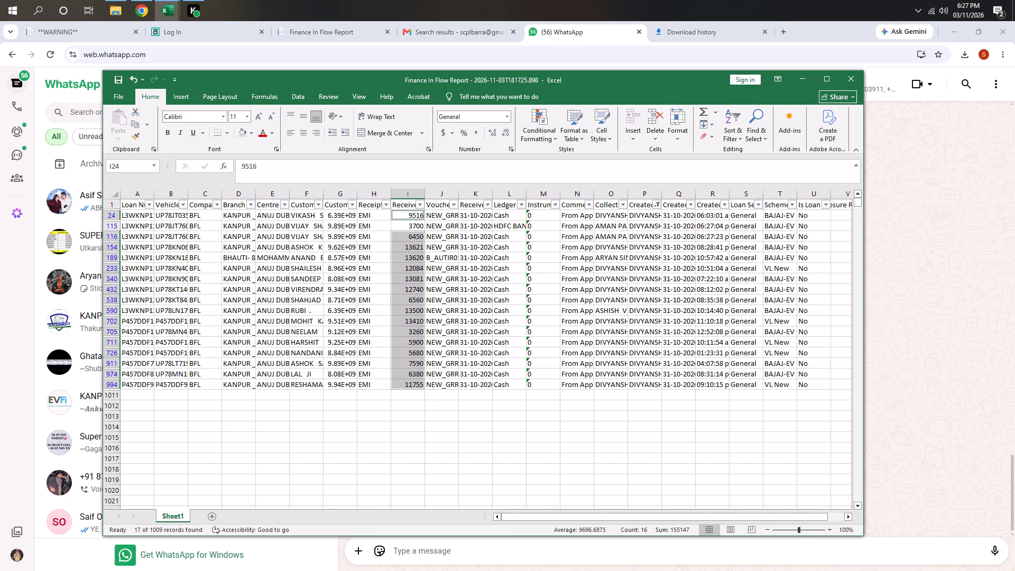
pyautogui.click(660, 277)
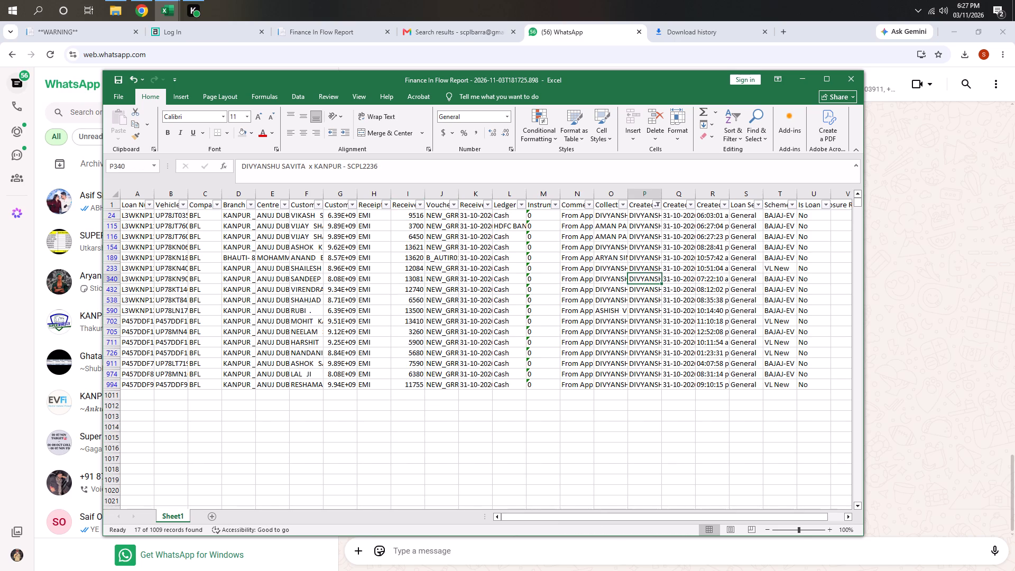
# Search the Created By filter for SUMANT and show only the matching receipts.
pyautogui.click(657, 204)
pyautogui.click(568, 315)
pyautogui.click(572, 309)
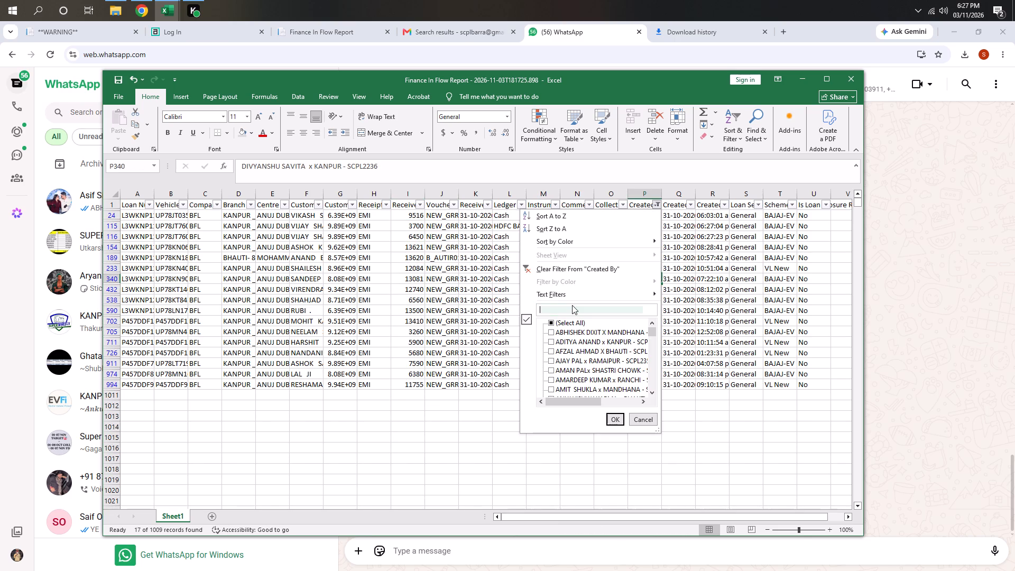
pyautogui.write('SUM')
pyautogui.write('AN')
pyautogui.press('t')
pyautogui.click(619, 427)
pyautogui.click(618, 416)
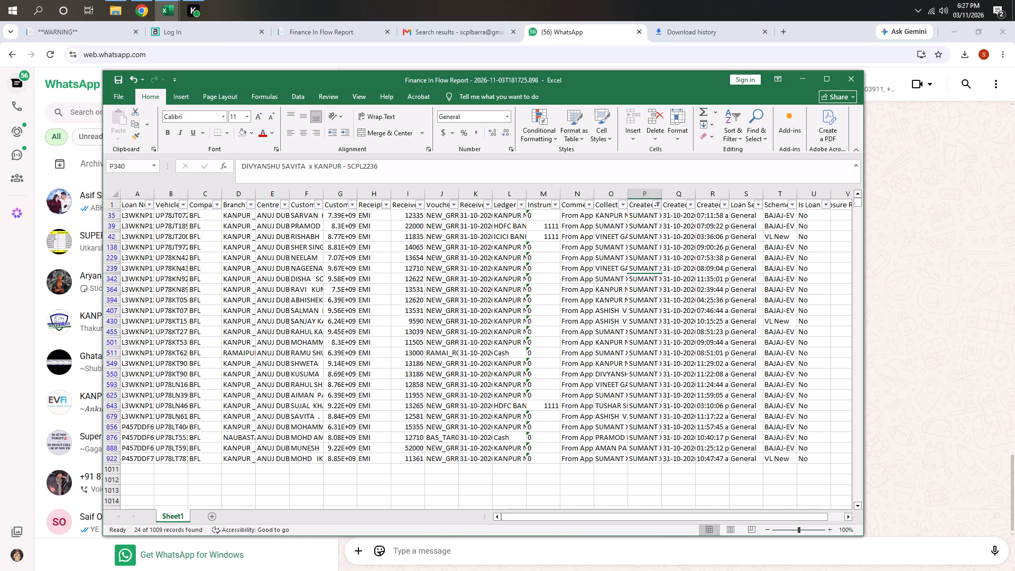
# Select Sumant's received amounts, skipping the first HDFC BANK row and the ICICI BANK row, to check their total.
pyautogui.click(411, 218)
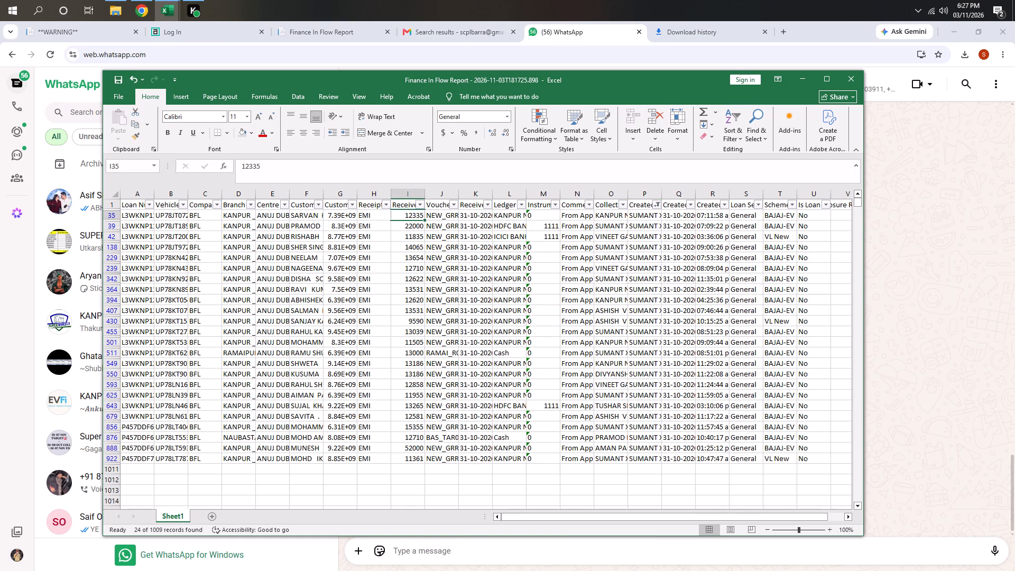
pyautogui.keyDown('ctrl'); pyautogui.moveTo(416, 248); pyautogui.dragTo(411, 421); pyautogui.keyUp('ctrl')
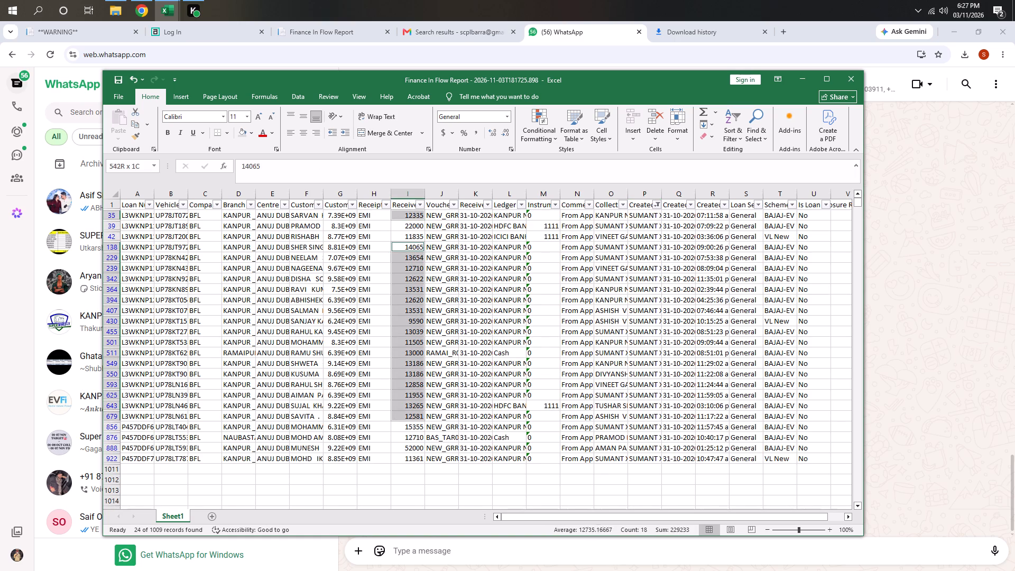
pyautogui.keyDown('ctrl'); pyautogui.moveTo(411, 421); pyautogui.dragTo(407, 457); pyautogui.keyUp('ctrl')
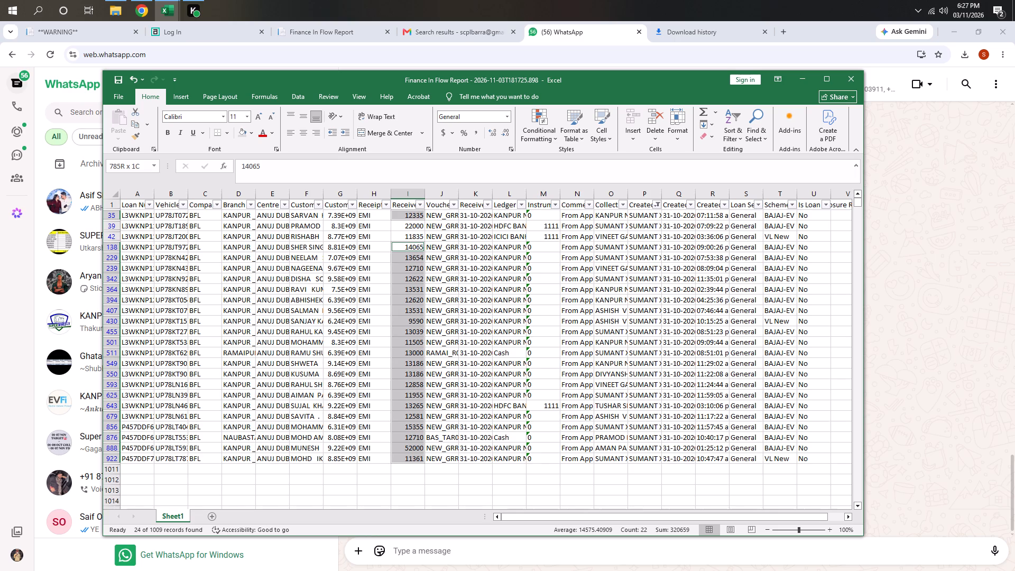
# Filter Ledger Name to exclude HDFC BANK and ICICI BANK, keeping Cash and KANPUR NEW_.
pyautogui.click(522, 206)
pyautogui.click(434, 343)
pyautogui.click(434, 352)
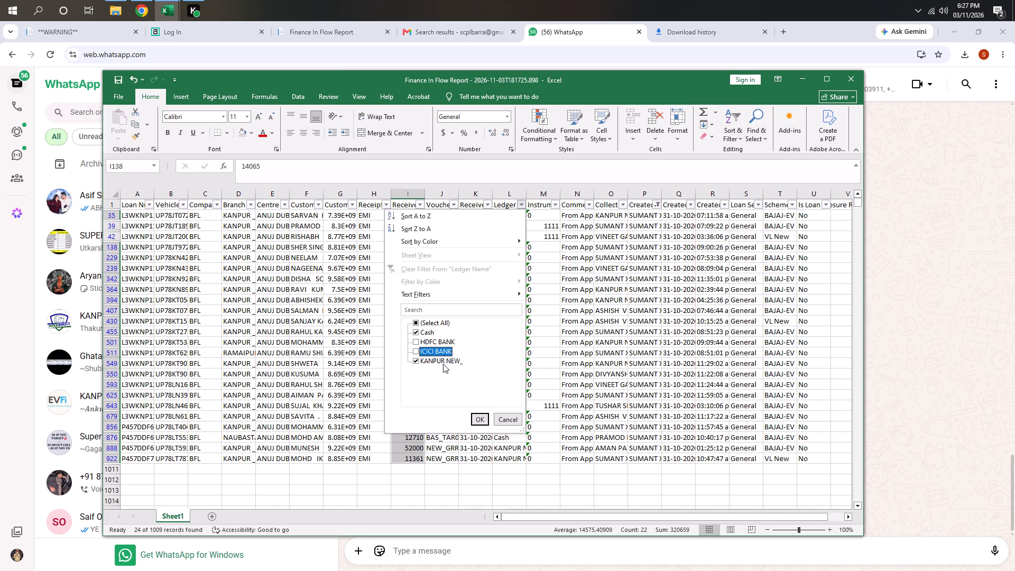
pyautogui.click(472, 421)
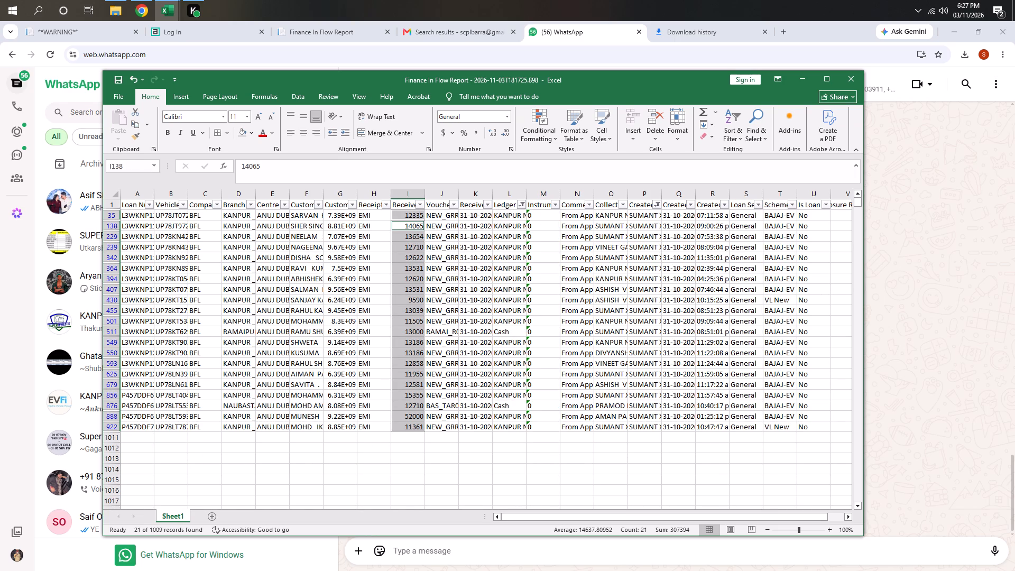
# Select all received amounts of Sumant's filtered receipts to check their total.
pyautogui.moveTo(412, 215); pyautogui.dragTo(414, 422)
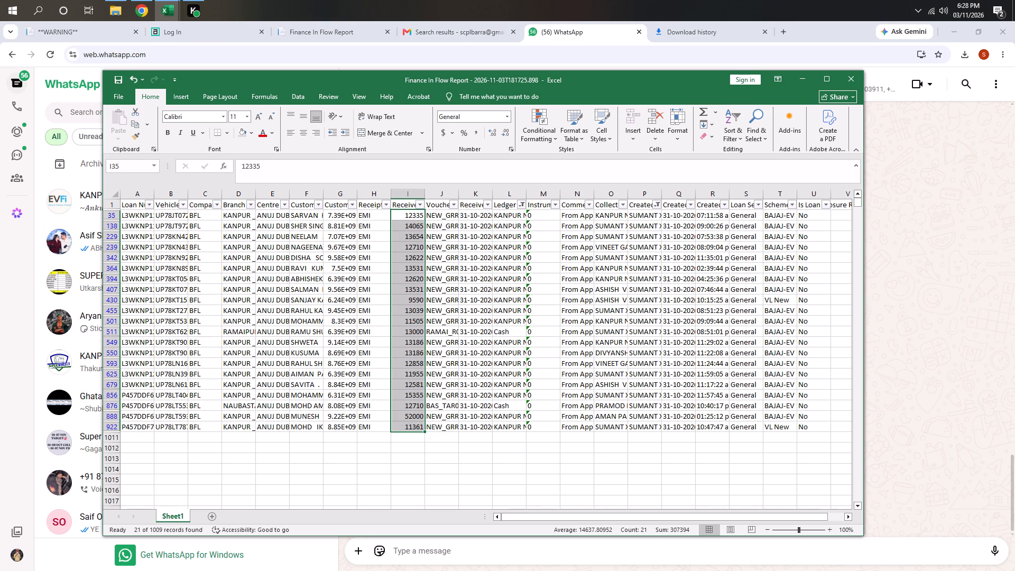
pyautogui.click(714, 336)
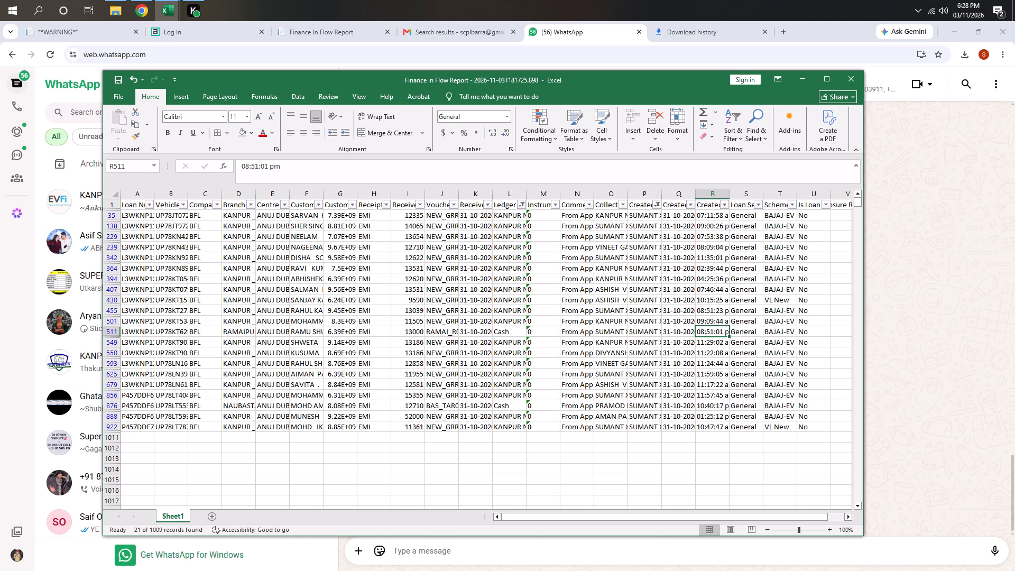
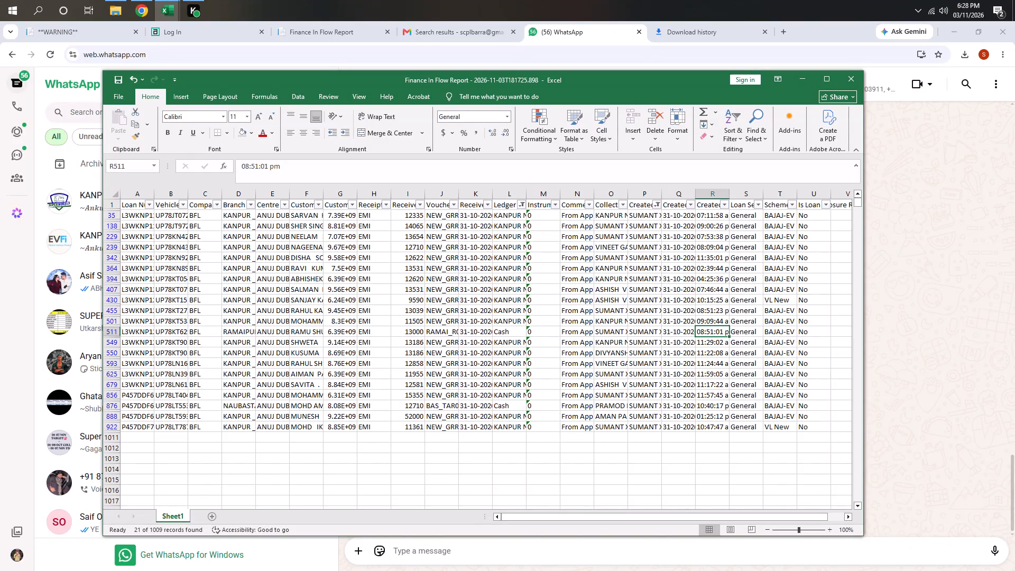
# Select all received amounts of Sumant's filtered receipts again to recheck their total.
pyautogui.moveTo(403, 216); pyautogui.dragTo(407, 430)
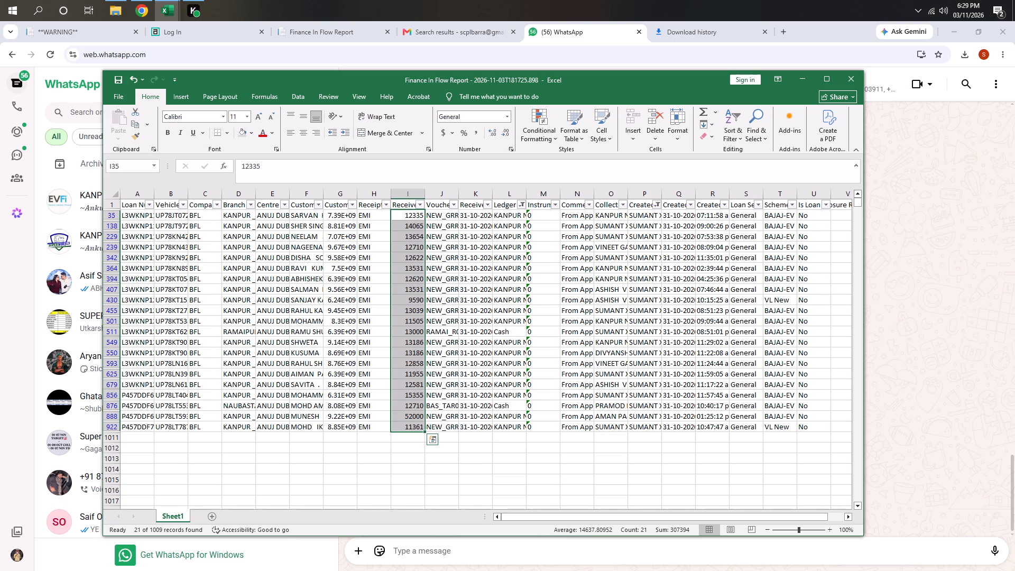
# Select the entire row of the 13000 Cash receipt from the RAMAIPUR branch to examine its details.
pyautogui.click(413, 331)
pyautogui.hotkey('shift', 'space')
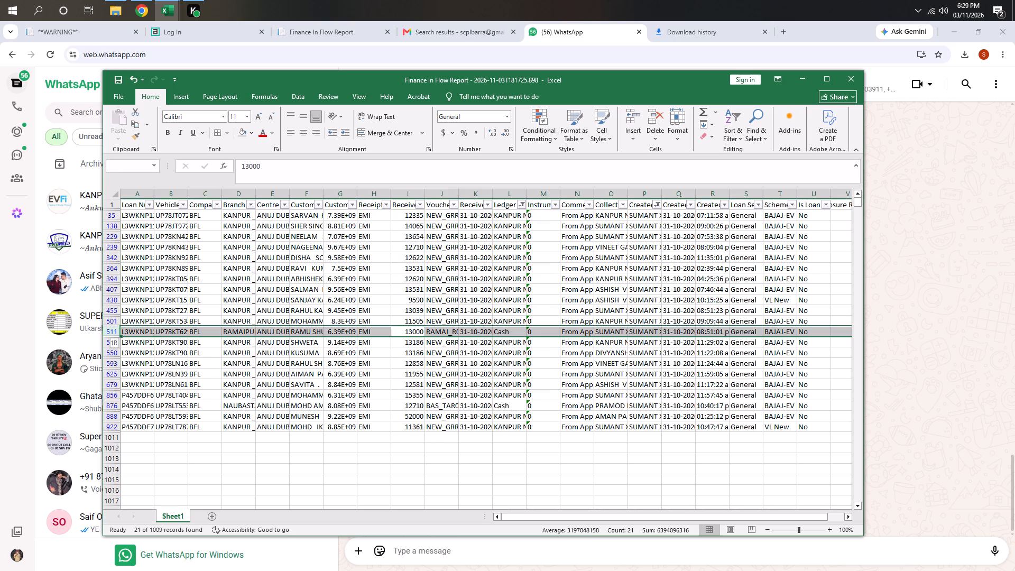
pyautogui.click(303, 331)
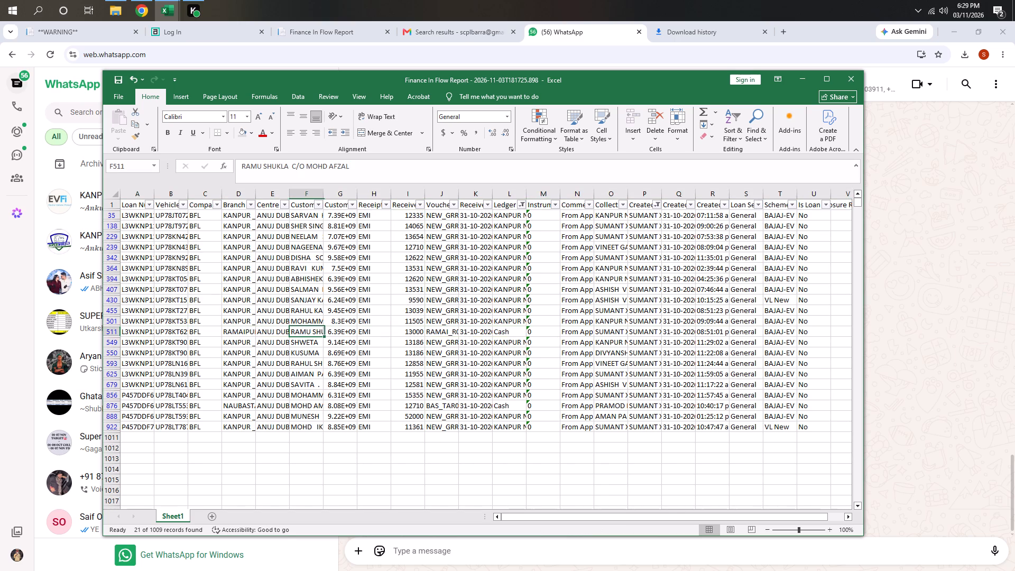
pyautogui.hotkey('shift', 'space')
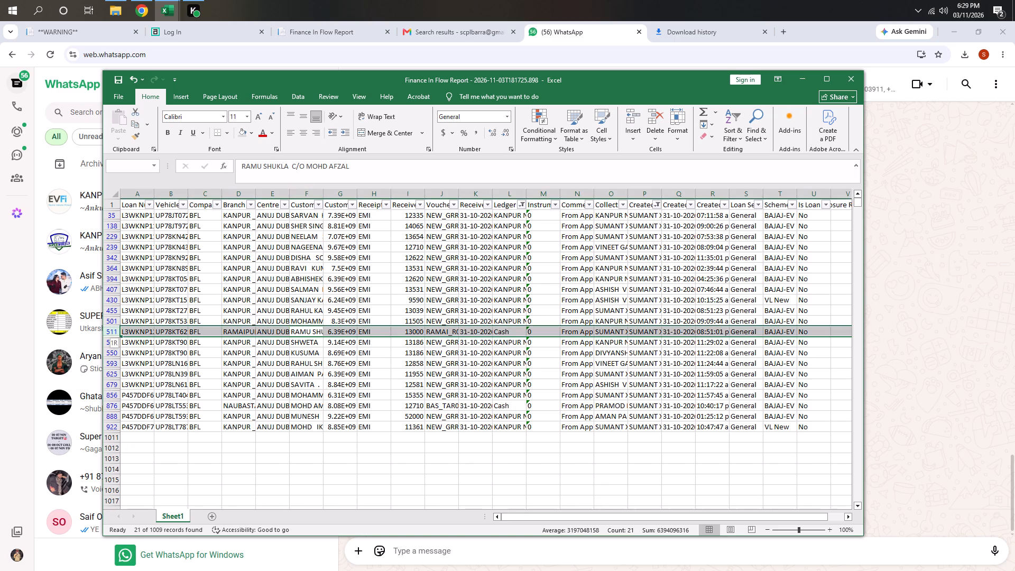
pyautogui.click(399, 334)
pyautogui.hotkey('shift', 'space')
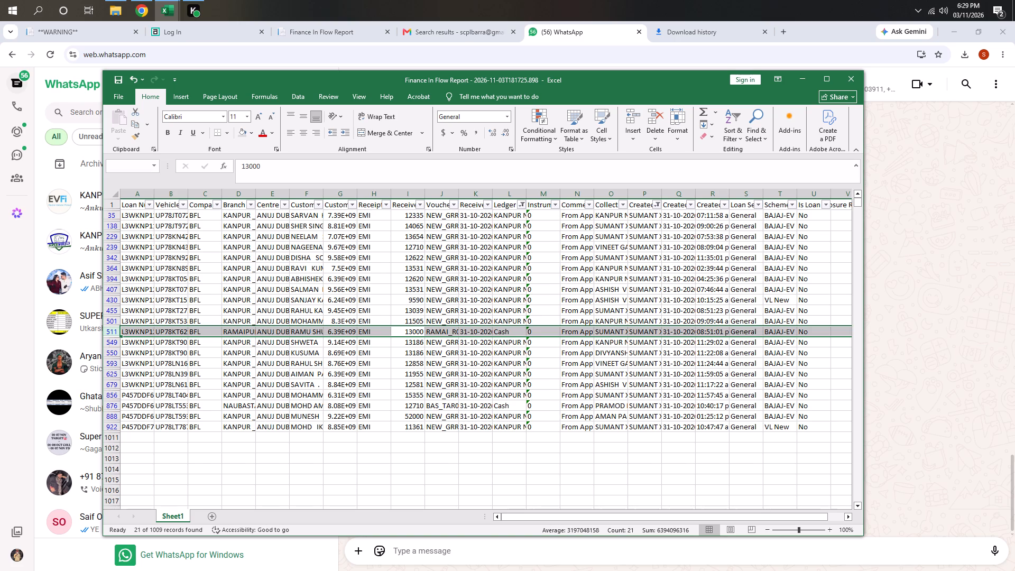
# Save the filtered Finance In Flow Report workbook.
pyautogui.hotkey('ctrl', 's')
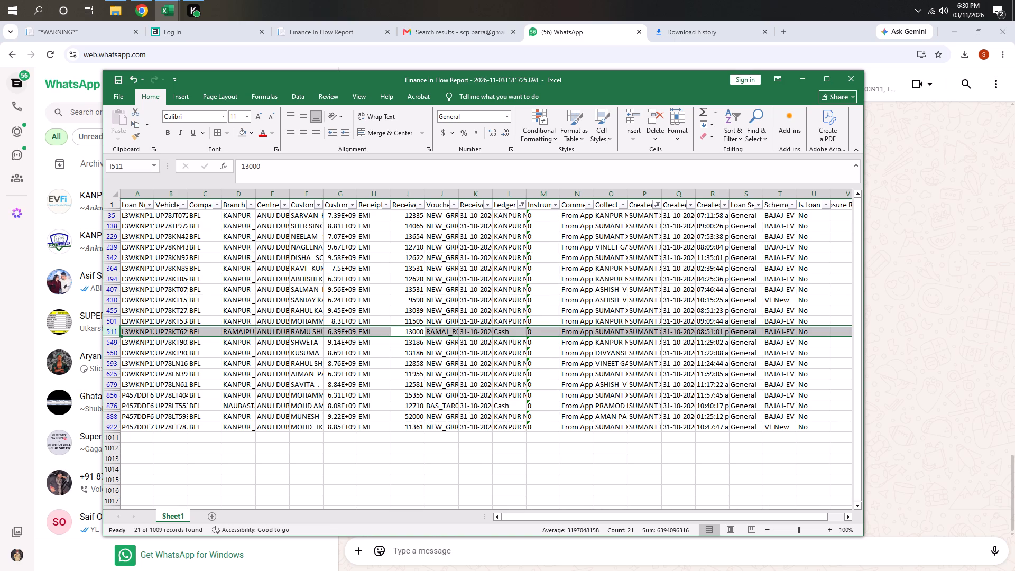
pyautogui.click(370, 301)
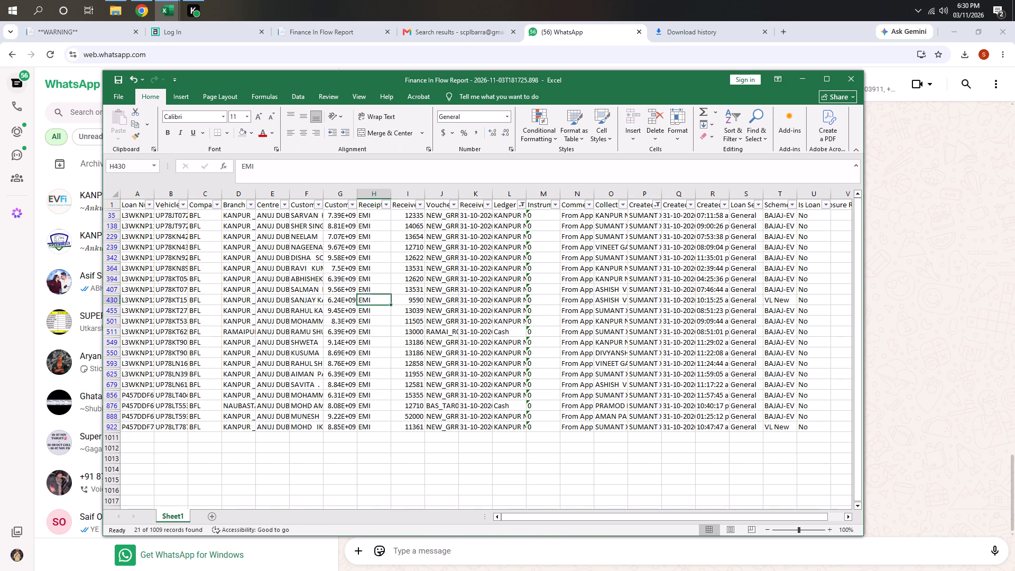
pyautogui.hotkey('ctrl', 's')
# Open the Finance In Flow Report - 2026-10-30 workbook from the OCTOBER 2026 folder in File Explorer.
pyautogui.hotkey('alt', 'Tab')
pyautogui.hotkey('alt', 'Tab')
pyautogui.hotkey('alt', 'Tab')
pyautogui.hotkey('alt', 'Tab')
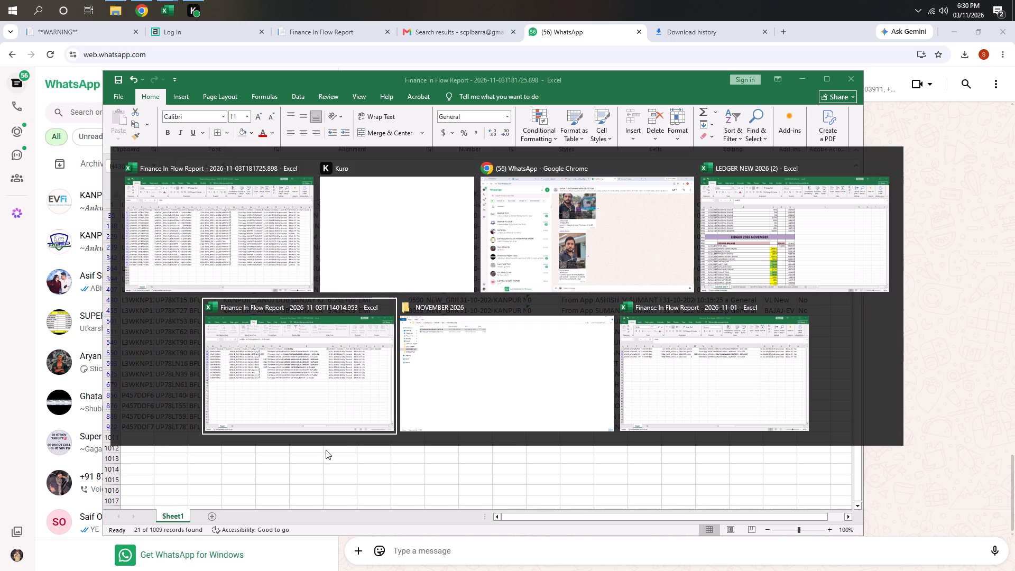
pyautogui.hotkey('alt', 'Tab')
pyautogui.click(54, 187)
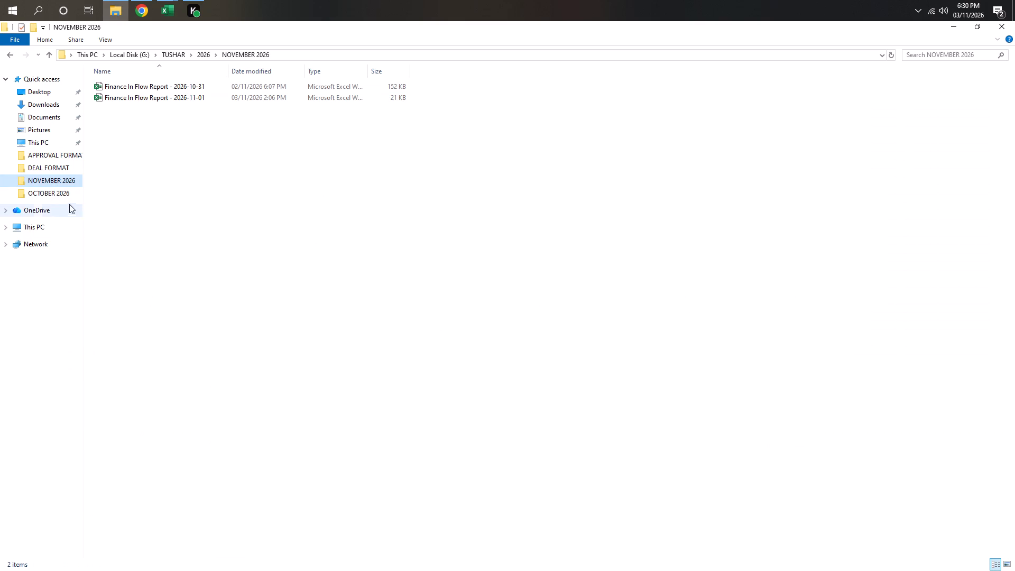
pyautogui.click(63, 192)
pyautogui.click(197, 307)
pyautogui.doubleClick(204, 307)
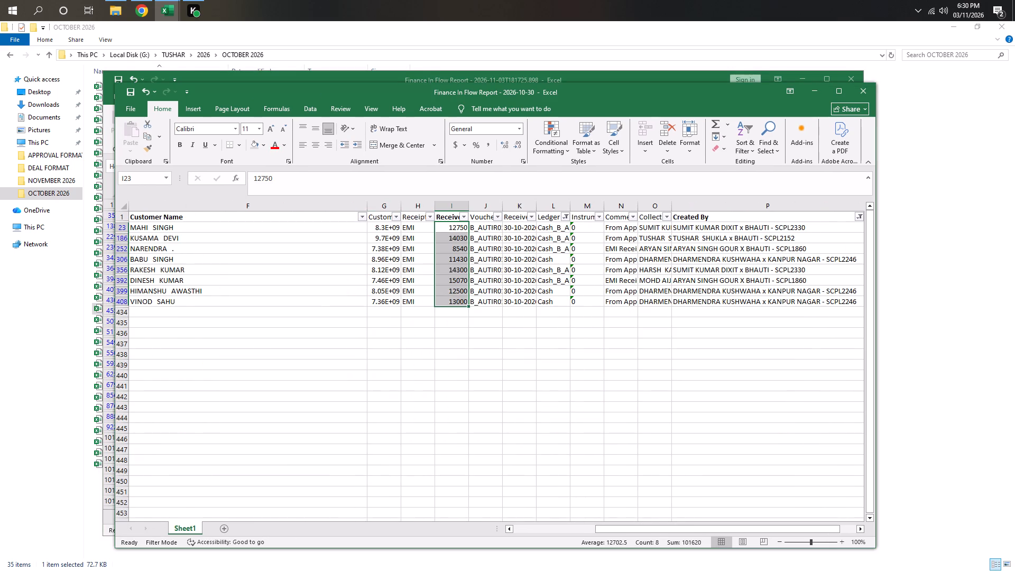
# Clear all filters in the 2026-10-30 report so every receipt is shown.
pyautogui.click(773, 224)
pyautogui.hotkey('ctrl', 'a')
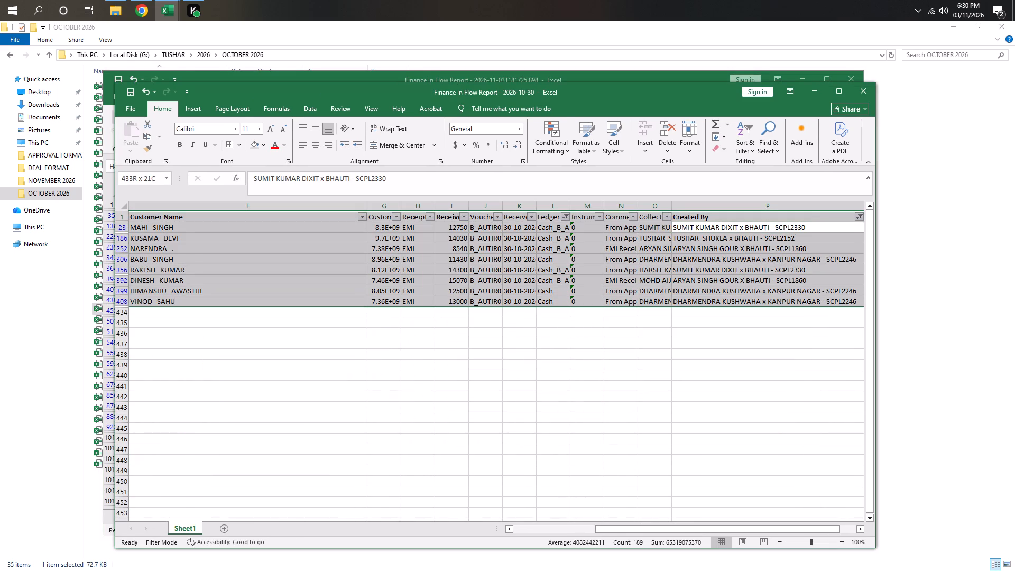
pyautogui.write('DFS')
# Switch to the LEDGER NEW 2026 (2) workbook and select Aman's 31/10/2026 paid and online amounts to check their total.
pyautogui.hotkey('alt', 'Tab')
pyautogui.hotkey('alt', 'Tab')
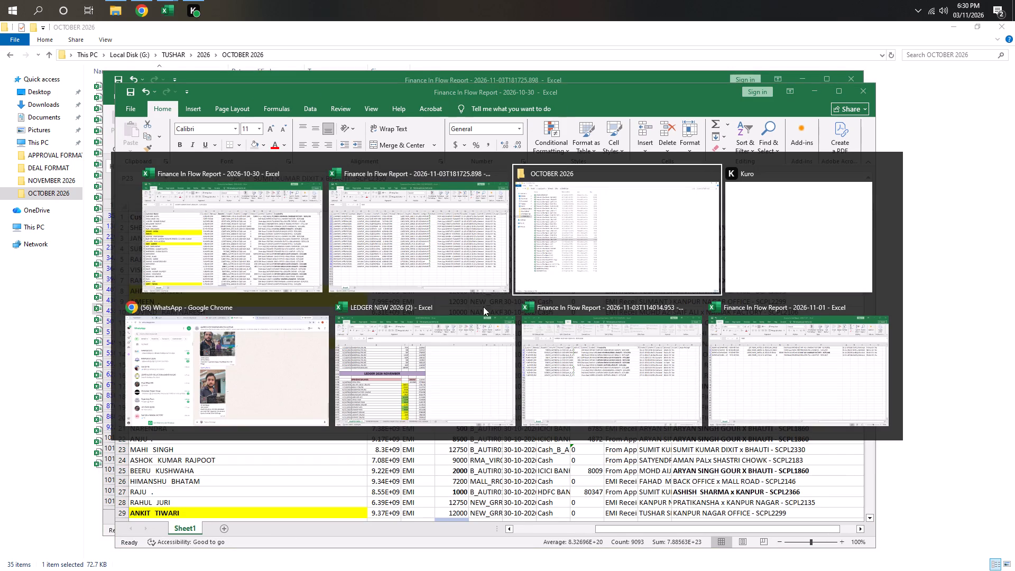
pyautogui.keyDown('alt'); pyautogui.click(405, 367); pyautogui.keyUp('alt')
pyautogui.scroll(-7, 354, 385)
pyautogui.scroll(12, 282, 408)
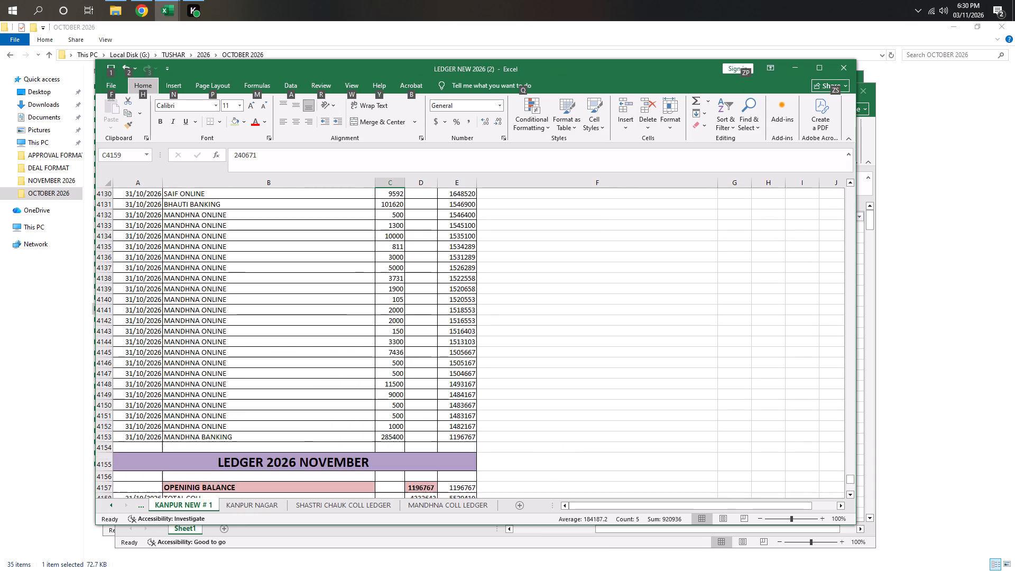
pyautogui.scroll(4, 279, 410)
pyautogui.click(236, 334)
pyautogui.scroll(2, 189, 248)
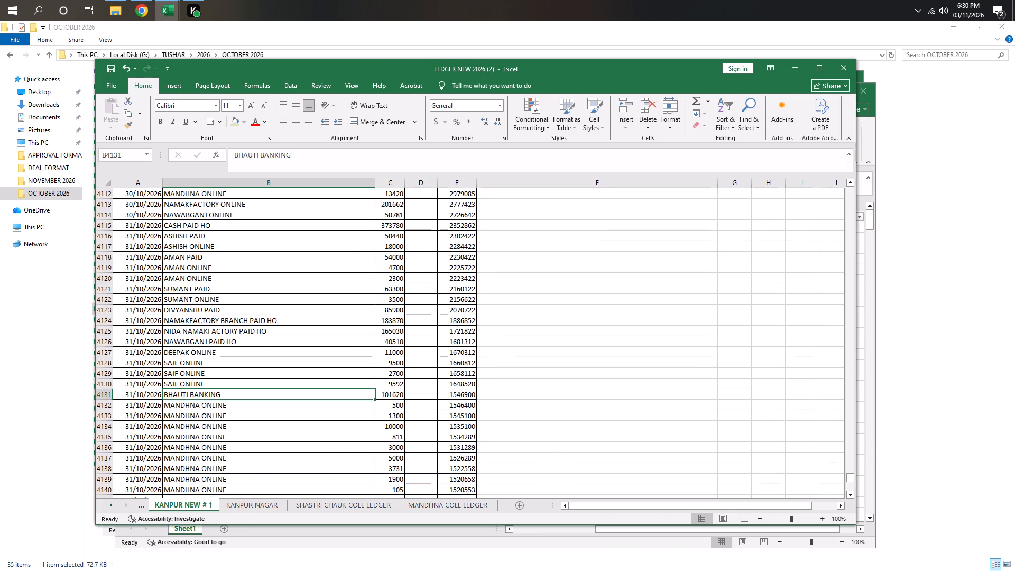
pyautogui.click(211, 256)
pyautogui.moveTo(397, 256); pyautogui.dragTo(347, 267)
pyautogui.press('Tab')
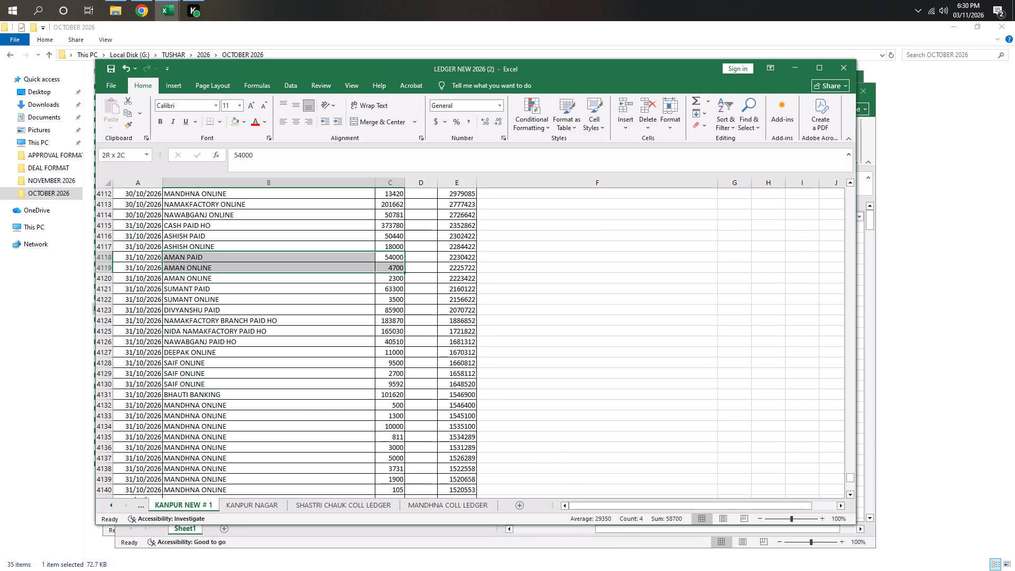
pyautogui.moveTo(347, 267); pyautogui.dragTo(389, 274)
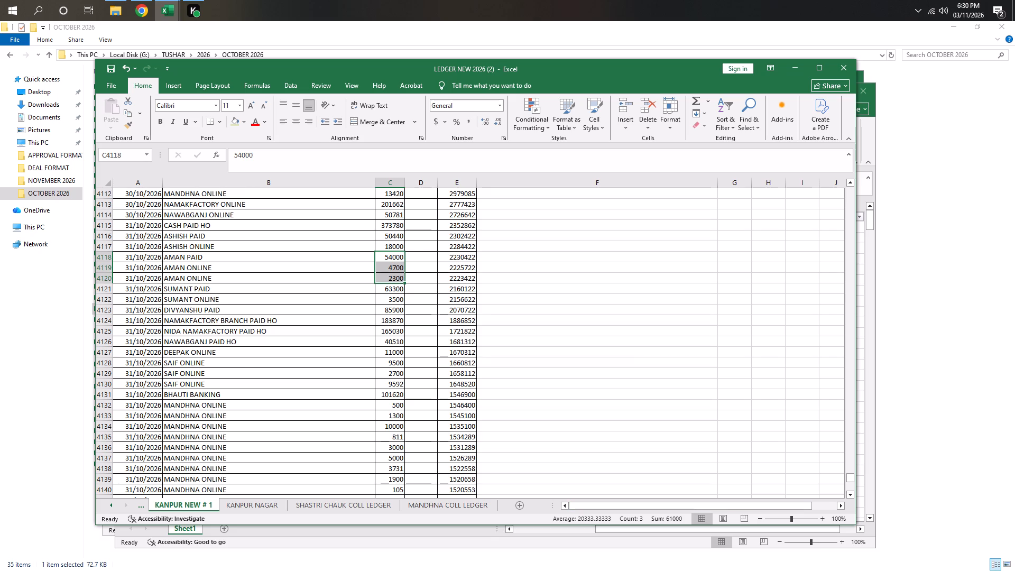
# Select Aman's 30/10/2026 paid and online amounts in the KANPUR NEW # 1 ledger to check their total.
pyautogui.scroll(16, 273, 329)
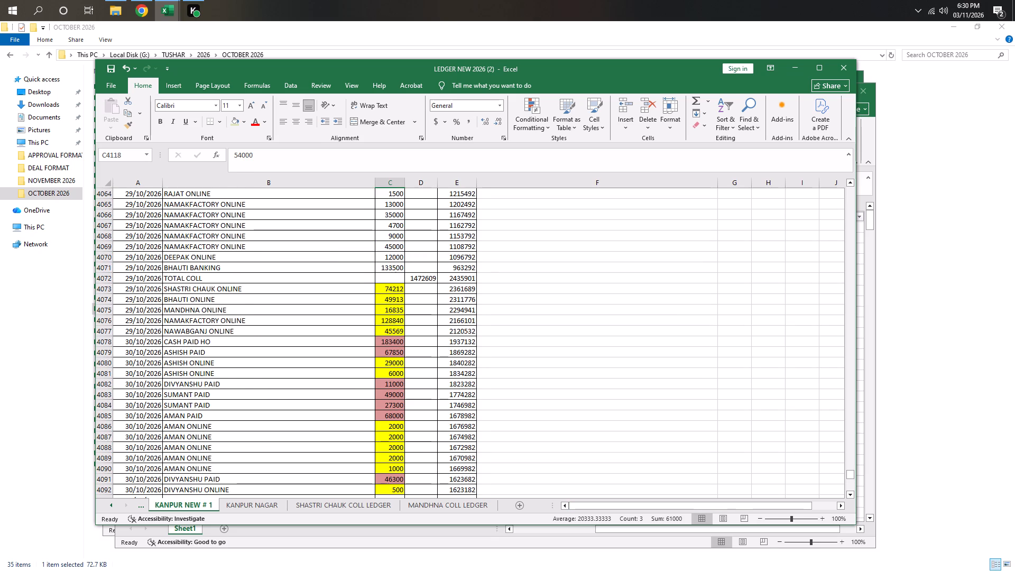
pyautogui.click(209, 419)
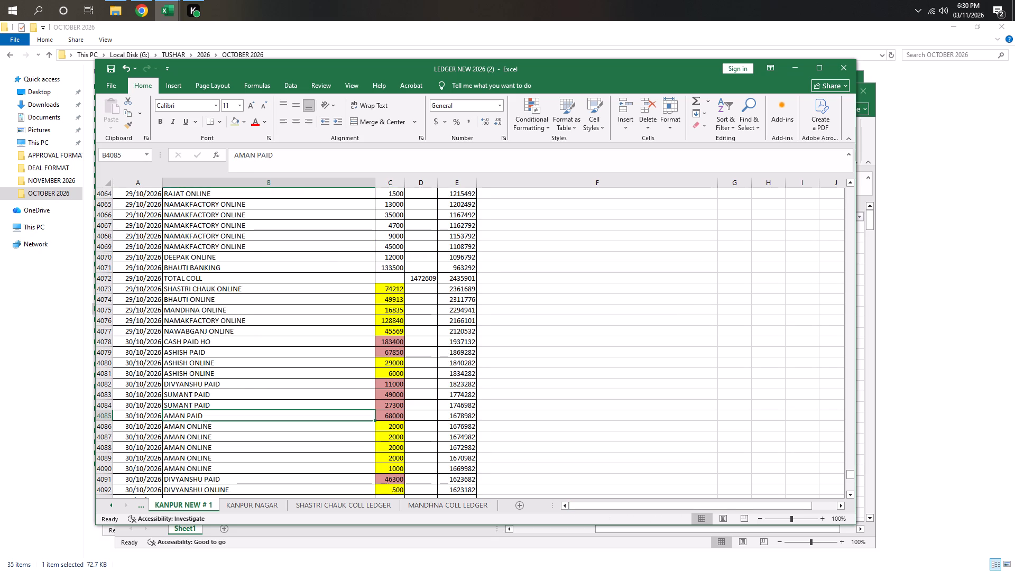
pyautogui.hotkey('shift', 'space')
pyautogui.click(382, 415)
pyautogui.moveTo(386, 413); pyautogui.dragTo(263, 458)
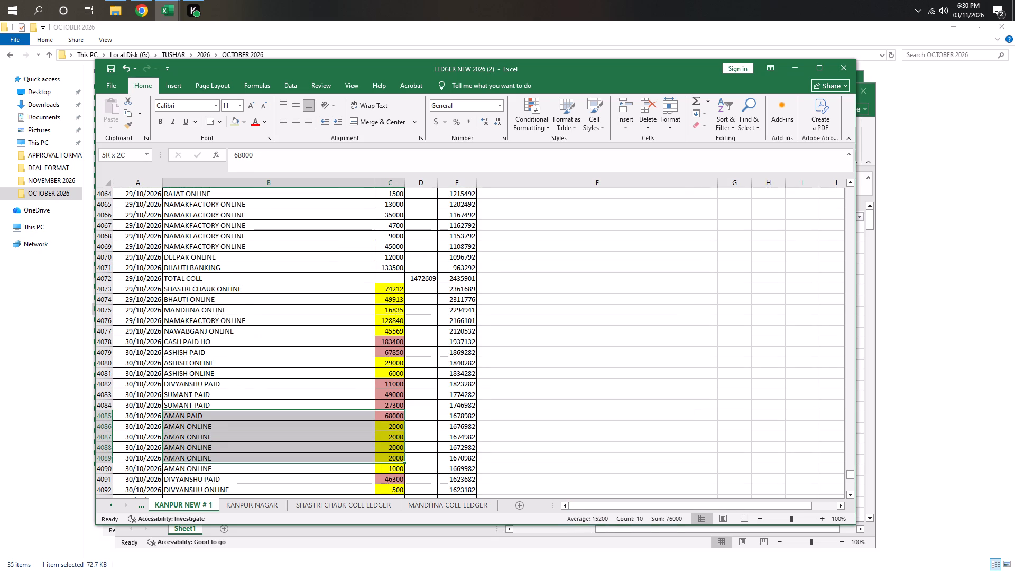
pyautogui.moveTo(263, 458); pyautogui.dragTo(389, 468)
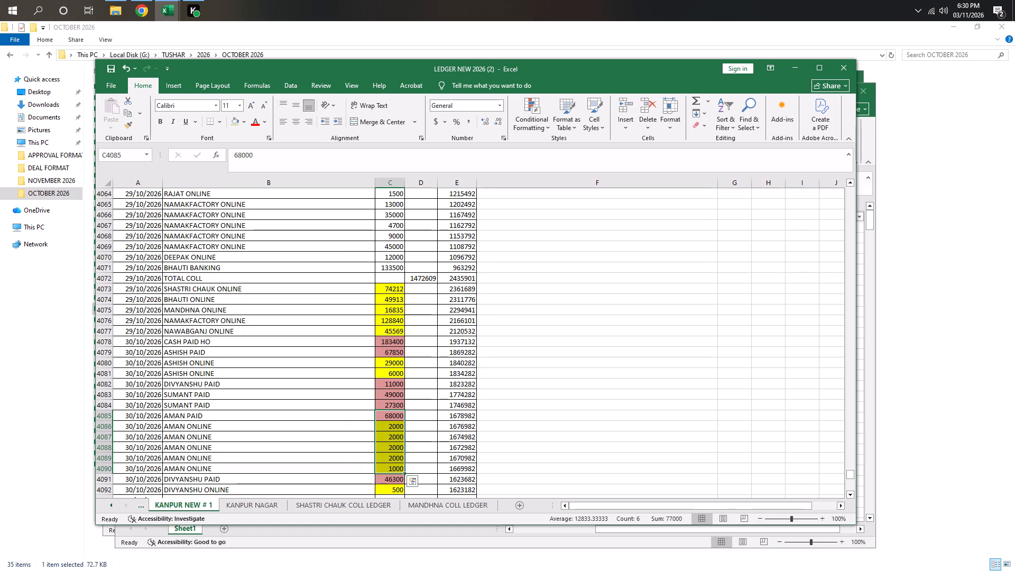
# Save the LEDGER NEW 2026 (2) workbook.
pyautogui.scroll(-2, 347, 438)
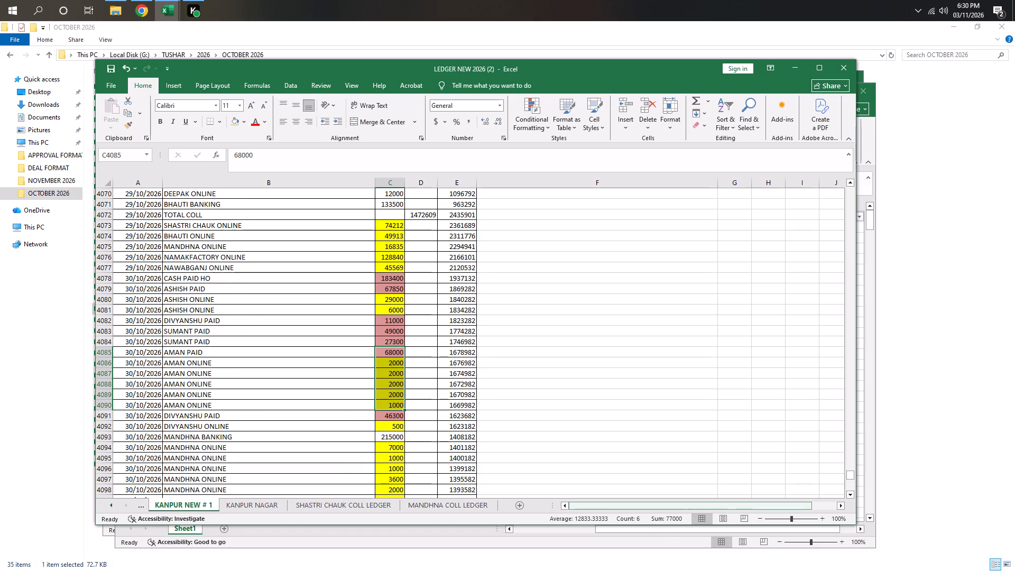
pyautogui.hotkey('ctrl', 's')
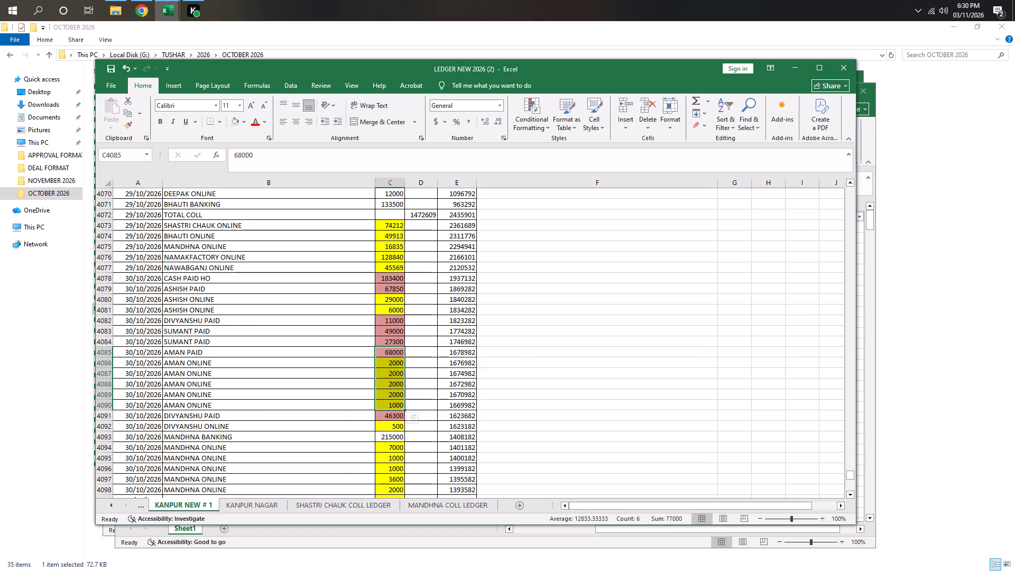
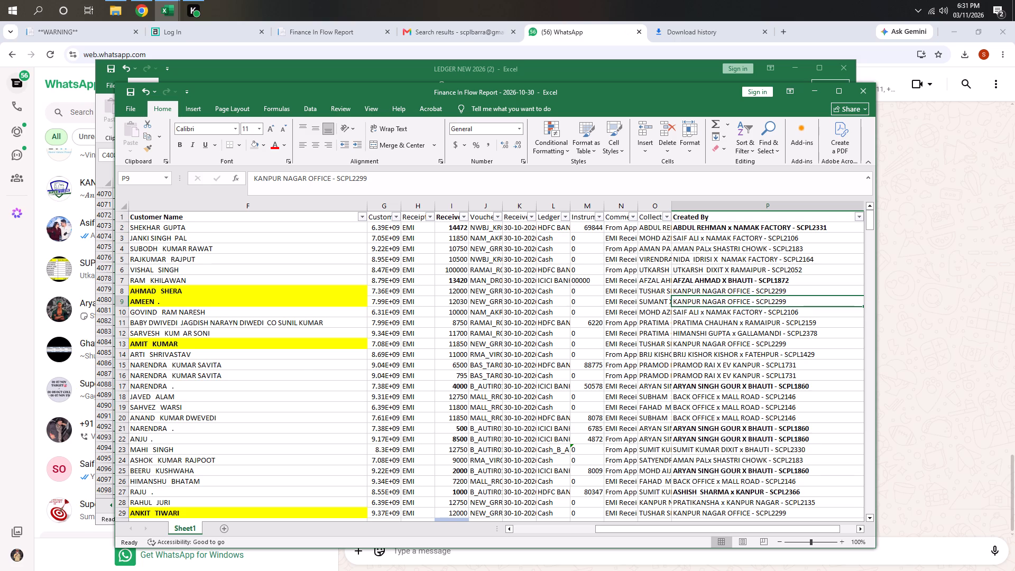
# Switch to the Finance In Flow Report - 2026-11-03T181725.898 workbook and clear all its filters.
pyautogui.hotkey('alt', 'Tab')
pyautogui.hotkey('alt', 'Right')
pyautogui.hotkey('alt', 'Right')
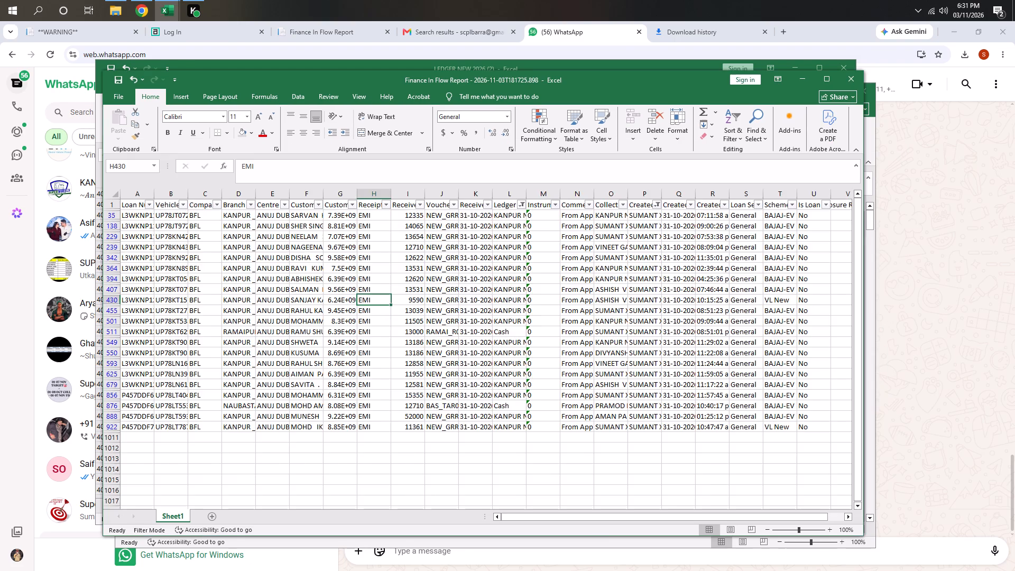
pyautogui.hotkey('ctrl', 'a')
pyautogui.write('DFS')
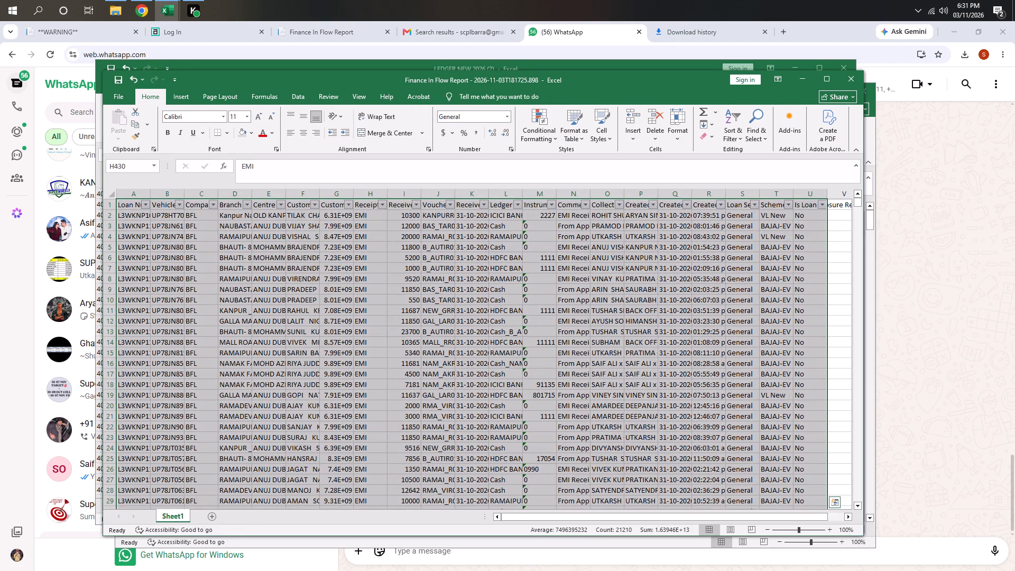
pyautogui.hotkey('ctrl', 'Up')
pyautogui.press('Right')
pyautogui.press('Right')
pyautogui.press('Right')
pyautogui.press('Right')
pyautogui.press('Right')
pyautogui.press('Right')
pyautogui.press('Right')
pyautogui.press('Right')
pyautogui.hotkey('alt', 'Down')
pyautogui.press('Down')
pyautogui.press('Down')
pyautogui.press('Down')
pyautogui.press('Down')
pyautogui.press('Down')
pyautogui.press('Down')
pyautogui.press('Down')
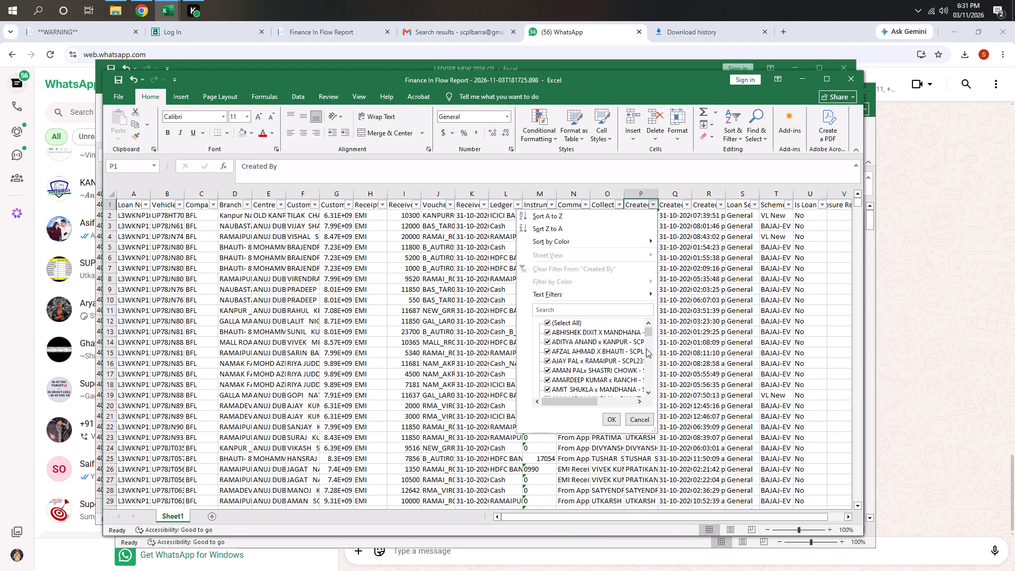
pyautogui.press('Down')
pyautogui.press('Down')
pyautogui.press('space')
pyautogui.press('Down')
pyautogui.press('space')
pyautogui.press('Down')
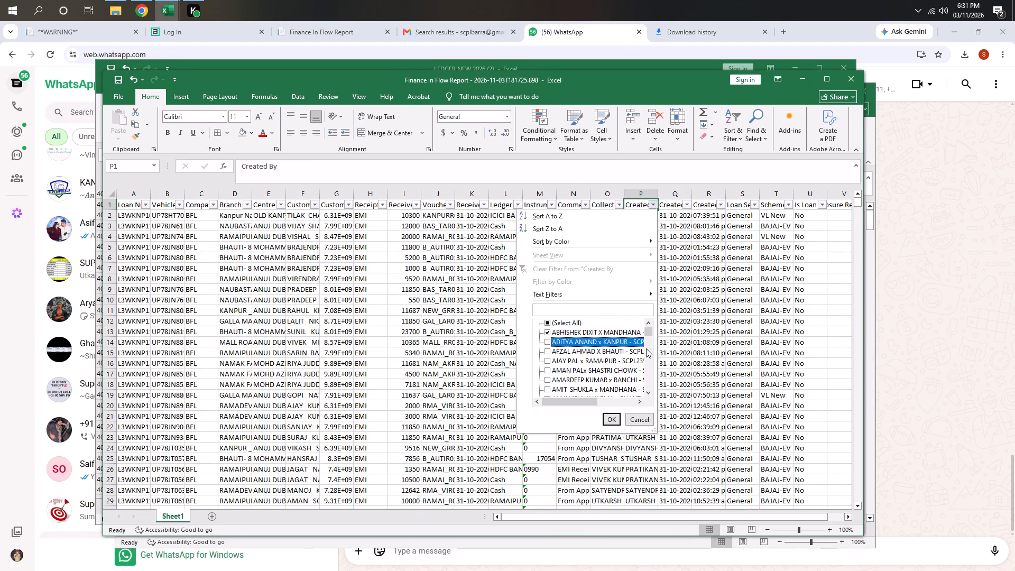
pyautogui.press('Down')
pyautogui.press('space')
pyautogui.press('Down')
pyautogui.press('Down')
pyautogui.press('space')
pyautogui.press('space')
pyautogui.press('Down')
pyautogui.press('Down')
pyautogui.press('space')
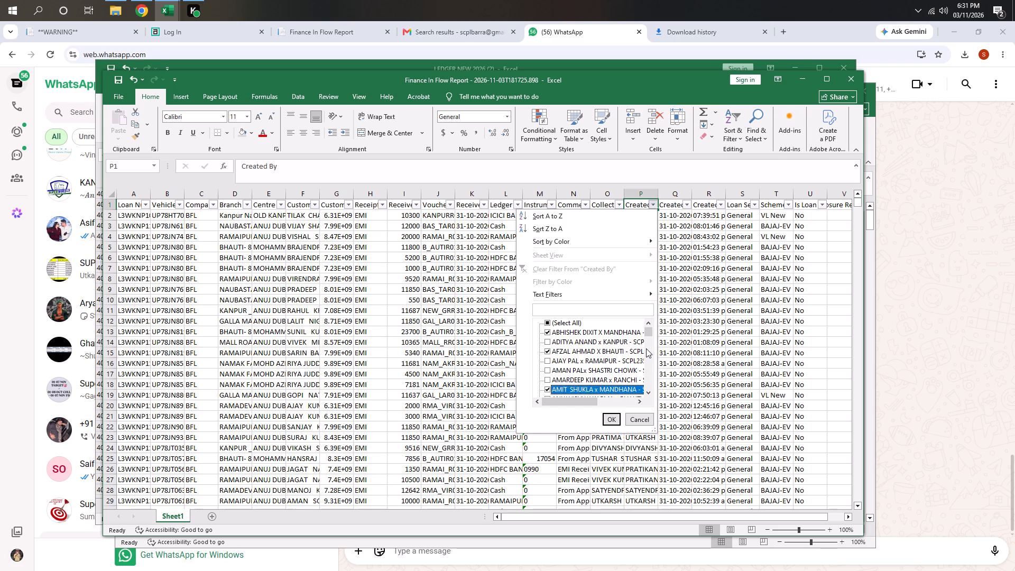
pyautogui.press('Down')
pyautogui.press('Down')
pyautogui.press('Down')
pyautogui.press('Down')
pyautogui.press('Down')
pyautogui.press('Down')
pyautogui.press('Down')
pyautogui.press('Down')
pyautogui.press('Down')
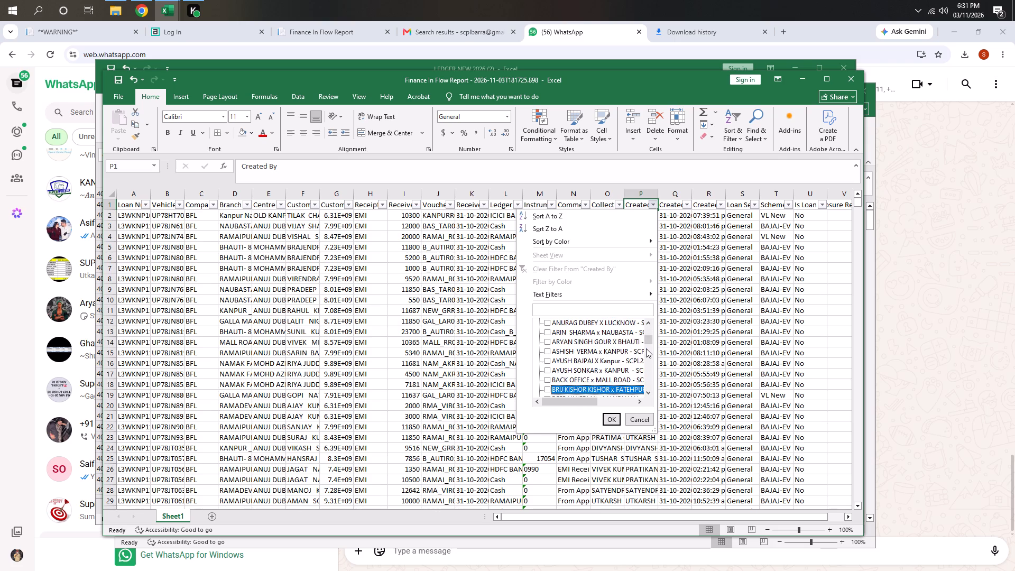
pyautogui.press('Down')
pyautogui.press('Down')
pyautogui.press('Down')
pyautogui.press('Down')
pyautogui.press('Down')
pyautogui.press('Down')
pyautogui.press('Down')
pyautogui.press('Down')
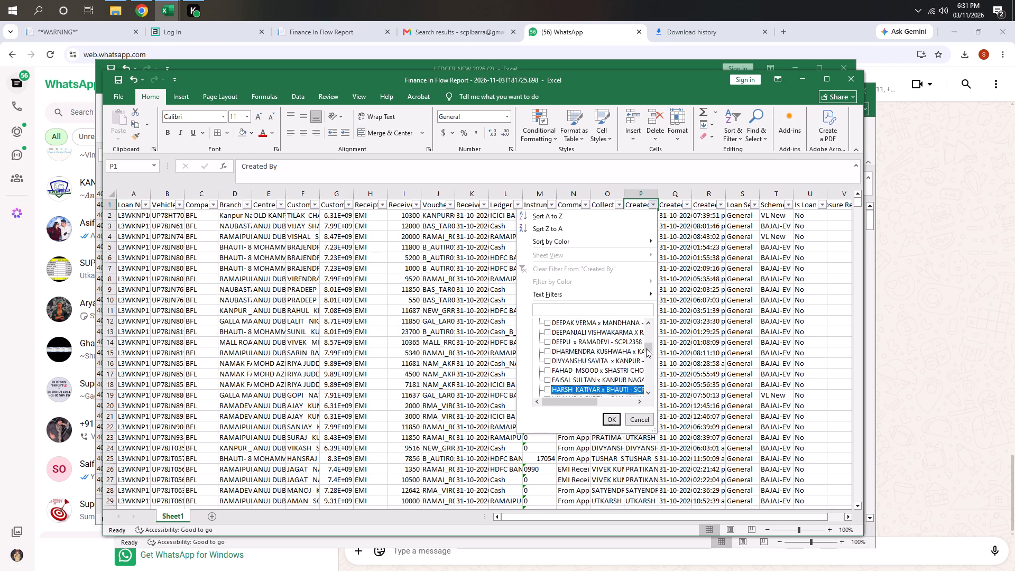
pyautogui.press('Down')
pyautogui.press('Down')
pyautogui.press('Down')
pyautogui.press('Down')
pyautogui.press('Down')
pyautogui.press('Down')
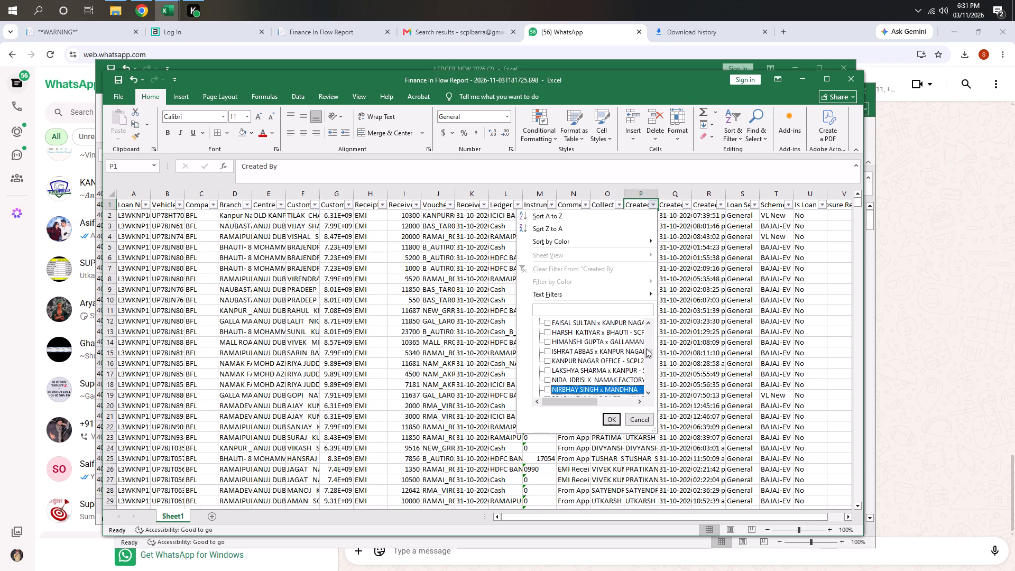
pyautogui.press('Up')
pyautogui.press('Up')
pyautogui.press('Down')
pyautogui.press('Down')
pyautogui.press('Down')
pyautogui.press('Up')
pyautogui.press('space')
pyautogui.press('Down')
pyautogui.press('Down')
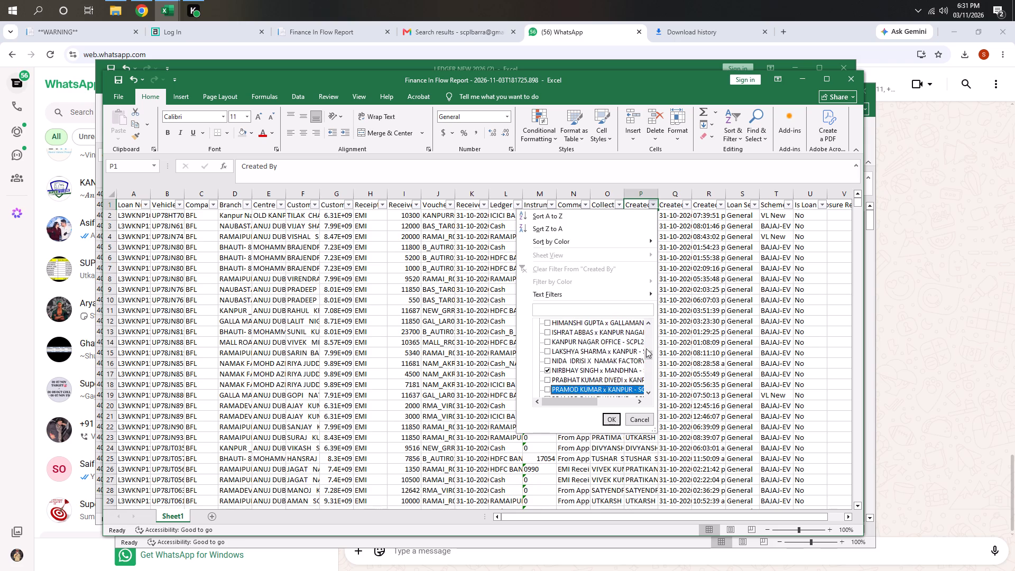
pyautogui.press('Down')
pyautogui.press('Down')
pyautogui.press('Down')
pyautogui.press('Down')
pyautogui.press('Down')
pyautogui.press('Down')
pyautogui.press('Down')
pyautogui.press('Down')
pyautogui.press('Down')
pyautogui.press('Down')
pyautogui.press('Down')
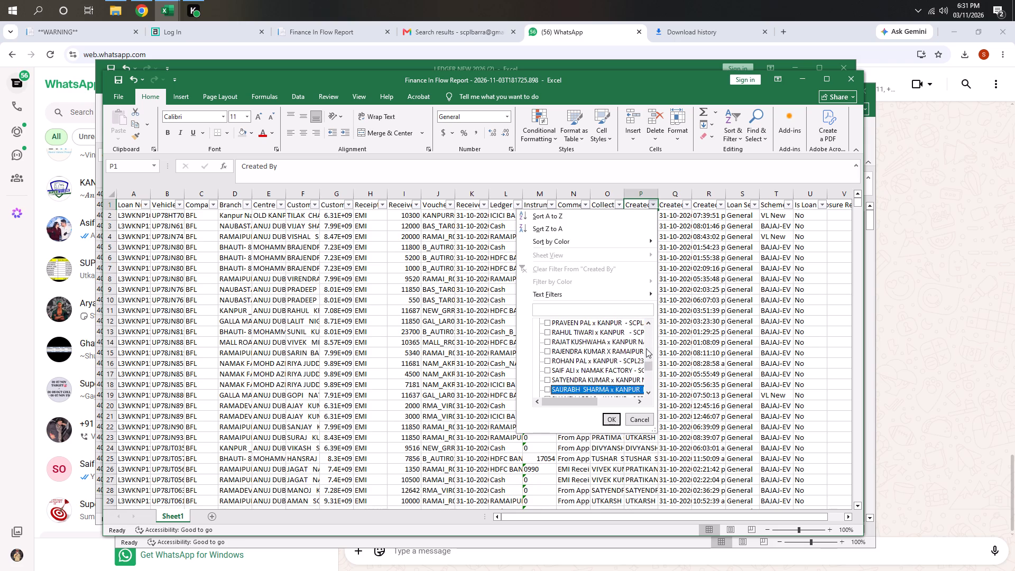
pyautogui.press('Down')
pyautogui.press('Down')
pyautogui.press('Down')
pyautogui.press('Down')
pyautogui.press('Down')
pyautogui.press('Down')
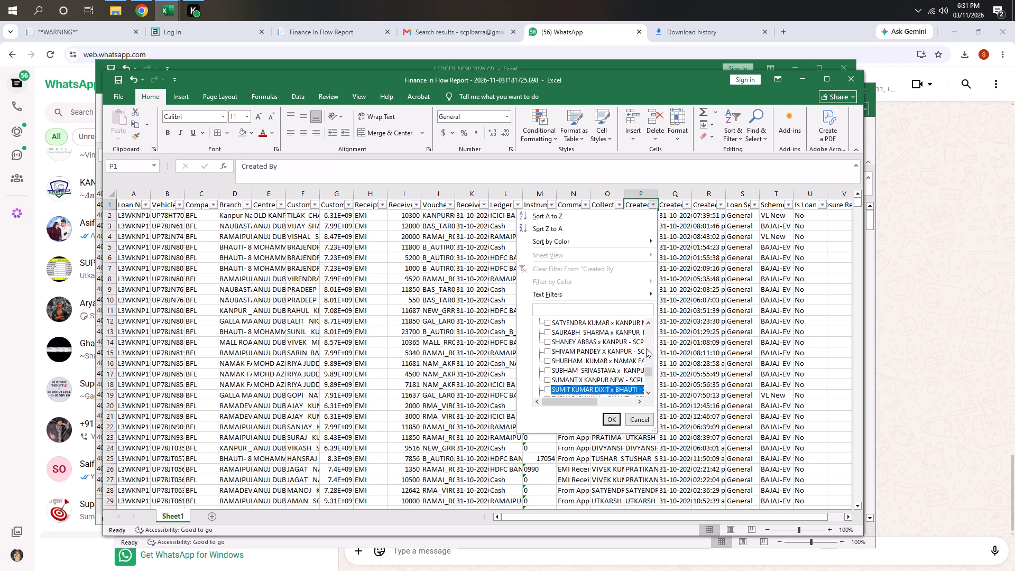
pyautogui.press('Down')
pyautogui.press('Down')
pyautogui.press('Up')
pyautogui.press('Up')
pyautogui.press('Up')
pyautogui.press('Up')
pyautogui.press('Up')
pyautogui.press('Up')
pyautogui.press('Up')
pyautogui.press('Up')
pyautogui.press('Up')
pyautogui.press('Up')
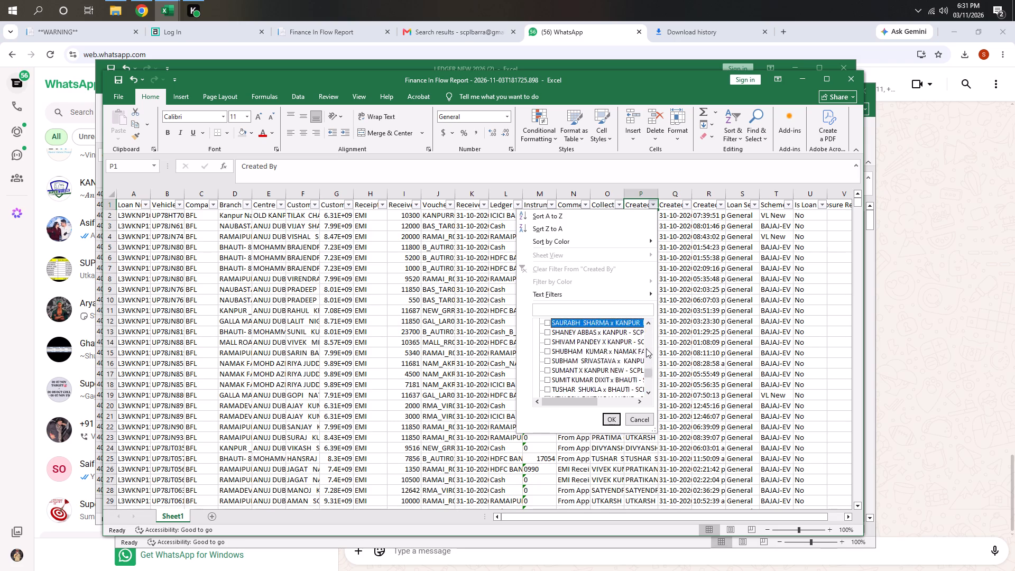
pyautogui.press('Down')
pyautogui.press('Down')
pyautogui.press('Down')
pyautogui.press('Down')
pyautogui.press('Down')
pyautogui.press('Down')
pyautogui.press('Down')
pyautogui.press('Down')
pyautogui.press('Down')
pyautogui.press('Down')
pyautogui.press('Down')
pyautogui.press('Down')
pyautogui.press('Down')
pyautogui.press('Down')
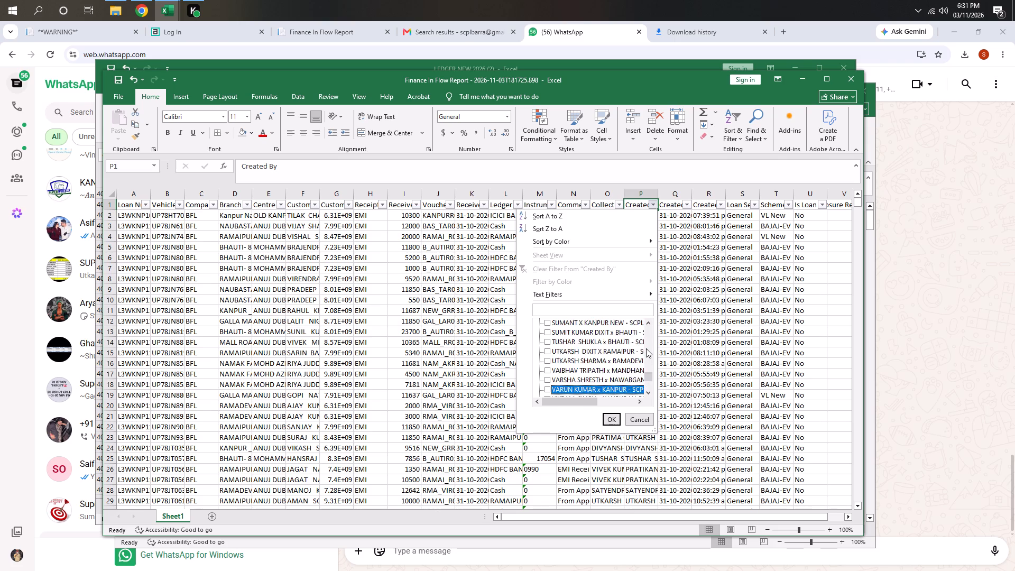
pyautogui.press('Down')
pyautogui.press('Down')
pyautogui.press('Down')
pyautogui.press('Down')
pyautogui.press('Down')
pyautogui.press('Down')
pyautogui.press('Down')
pyautogui.press('Down')
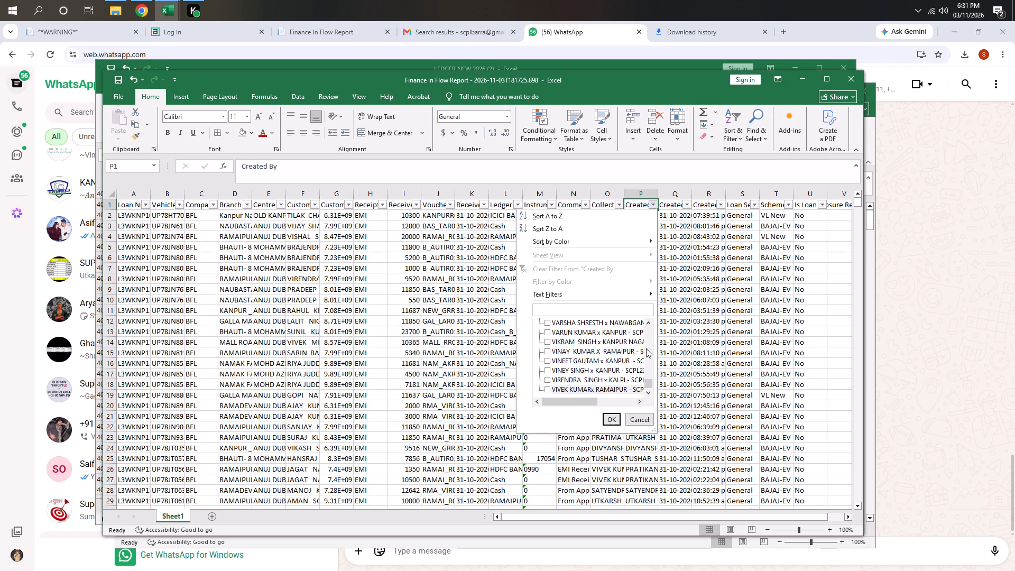
pyautogui.press('Up')
pyautogui.press('Return')
# Select the received amounts of the filtered staff receipts to check their total.
pyautogui.press('Left')
pyautogui.press('Left')
pyautogui.press('Left')
pyautogui.press('Left')
pyautogui.press('Down')
pyautogui.press('Left')
pyautogui.press('Left')
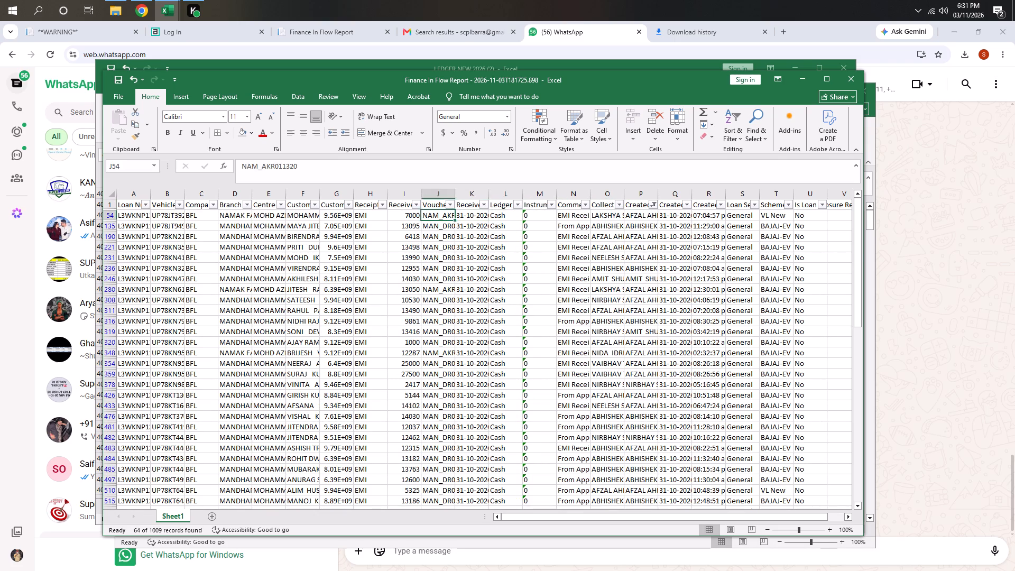
pyautogui.press('Left')
pyautogui.hotkey('ctrl', 'shift', 'Down')
pyautogui.hotkey('ctrl', 'shift', 'Up')
# Filter Ledger Name to ICICI BANK only, excluding Cash receipts.
pyautogui.press('Right')
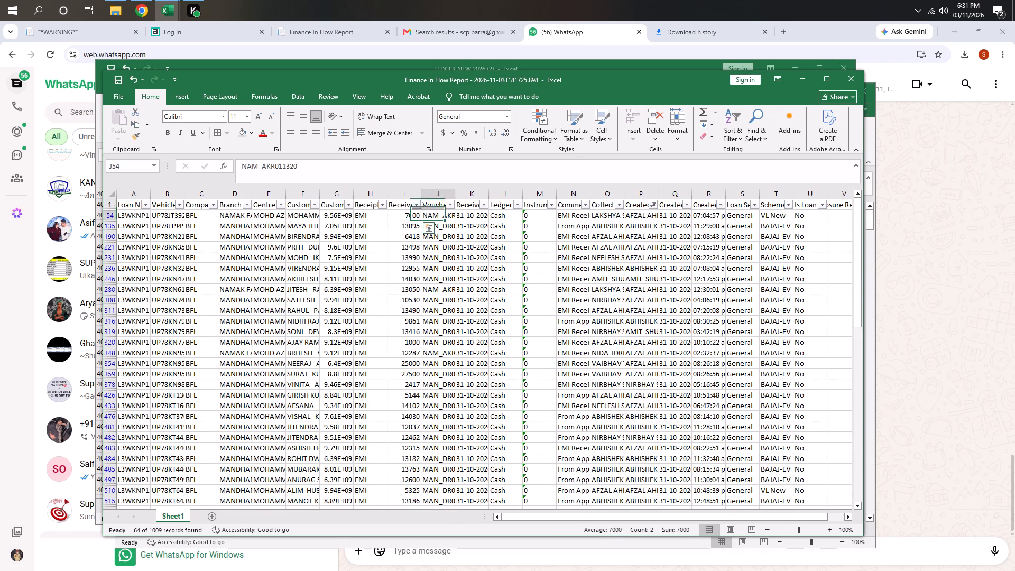
pyautogui.press('Right')
pyautogui.press('Right')
pyautogui.press('Up')
pyautogui.hotkey('alt', 'Down')
pyautogui.press('Down')
pyautogui.press('Down')
pyautogui.press('Down')
pyautogui.press('Down')
pyautogui.press('Down')
pyautogui.press('Down')
pyautogui.press('Down')
pyautogui.press('Down')
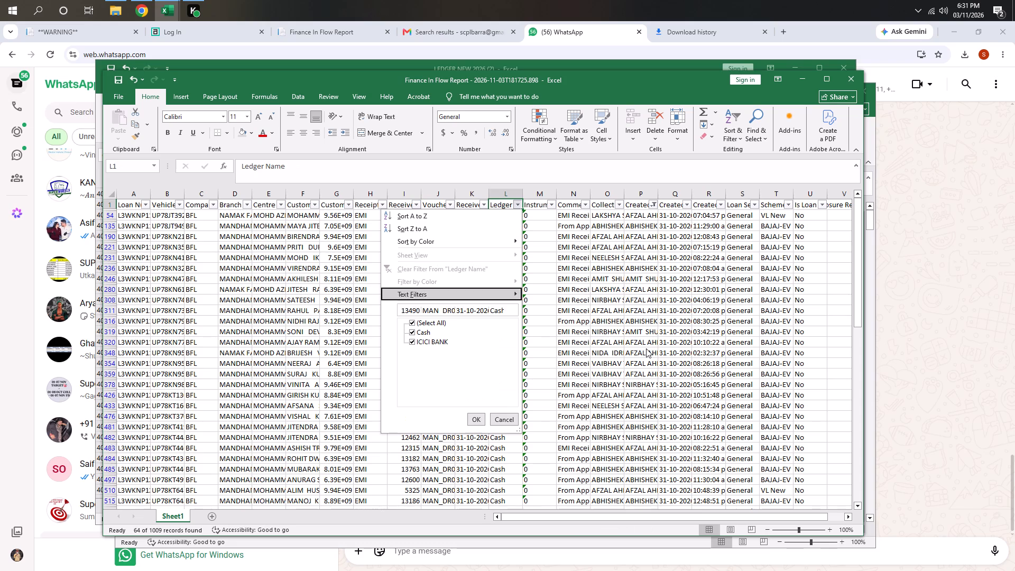
pyautogui.press('Down')
pyautogui.press('space')
pyautogui.press('Down')
pyautogui.press('Down')
pyautogui.press('space')
pyautogui.press('Return')
# Select the filtered ICICI BANK receipt rows to review them.
pyautogui.press('Down')
pyautogui.hotkey('shift', 'space')
pyautogui.hotkey('shift', 'Down')
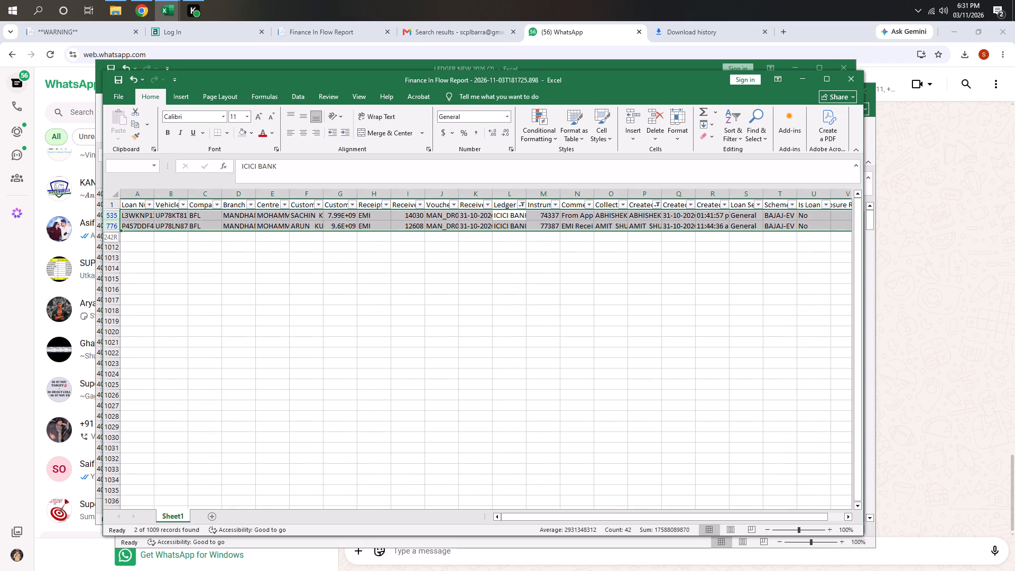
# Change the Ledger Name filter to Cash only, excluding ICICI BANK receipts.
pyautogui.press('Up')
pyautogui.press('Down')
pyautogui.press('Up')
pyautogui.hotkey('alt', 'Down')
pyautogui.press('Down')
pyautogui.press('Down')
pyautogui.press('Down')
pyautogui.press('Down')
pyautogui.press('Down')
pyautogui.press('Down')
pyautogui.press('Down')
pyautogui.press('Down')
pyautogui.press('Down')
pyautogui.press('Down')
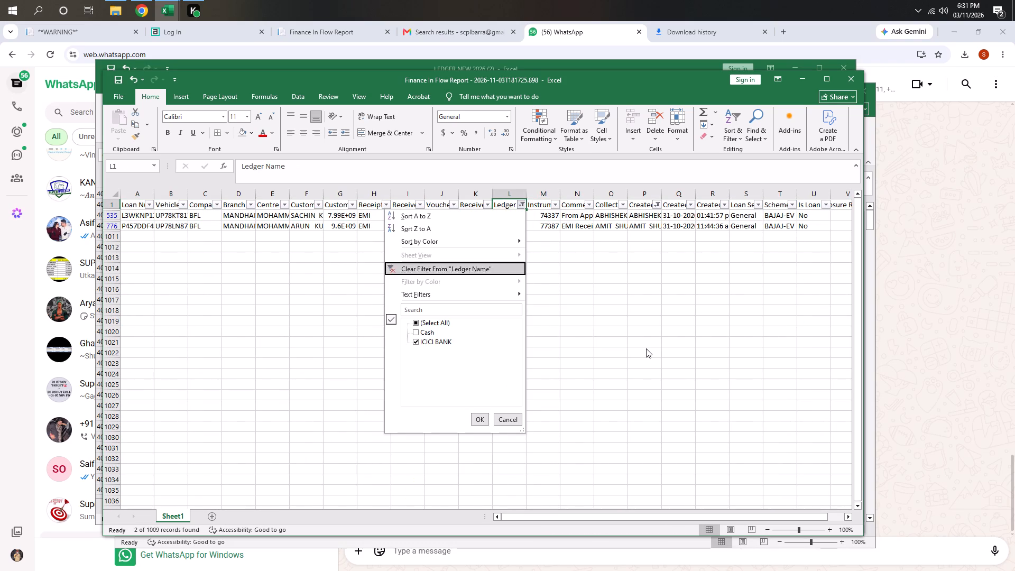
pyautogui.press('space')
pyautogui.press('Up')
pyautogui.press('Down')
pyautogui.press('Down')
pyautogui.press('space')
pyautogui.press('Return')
# Select all received amounts of the filtered Cash receipts to check their total.
pyautogui.press('Down')
pyautogui.press('Left')
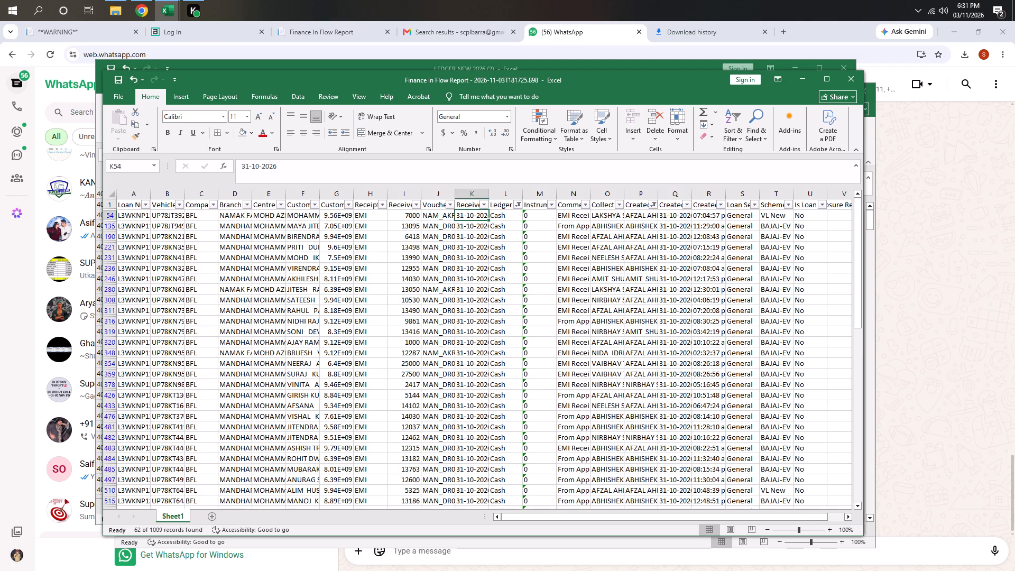
pyautogui.press('Left')
pyautogui.press('Left')
pyautogui.hotkey('ctrl', 'shift', 'Down')
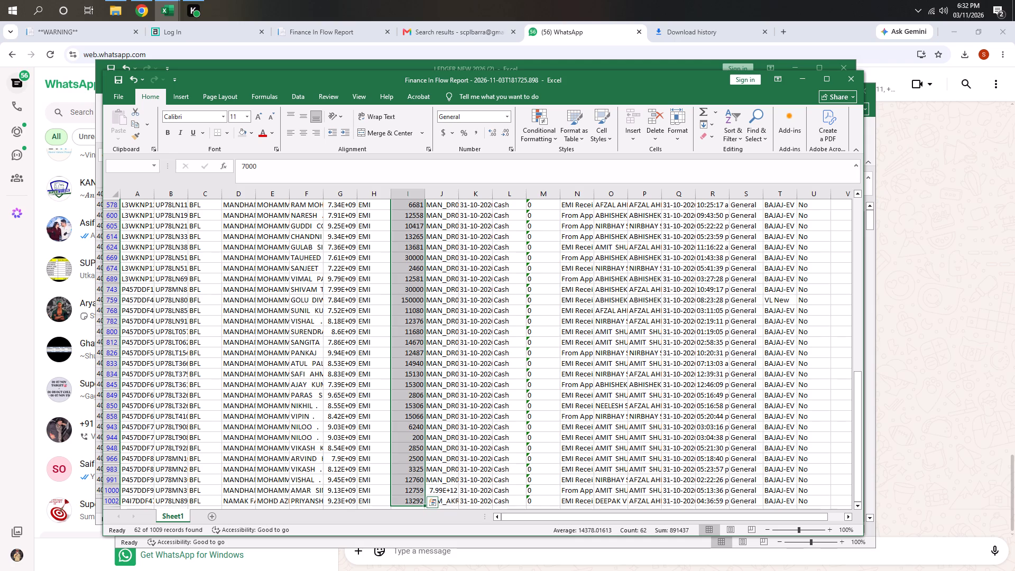
# Undo the Ledger Name and Created By filters so that all receipts are shown.
pyautogui.hotkey('ctrl', 'z')
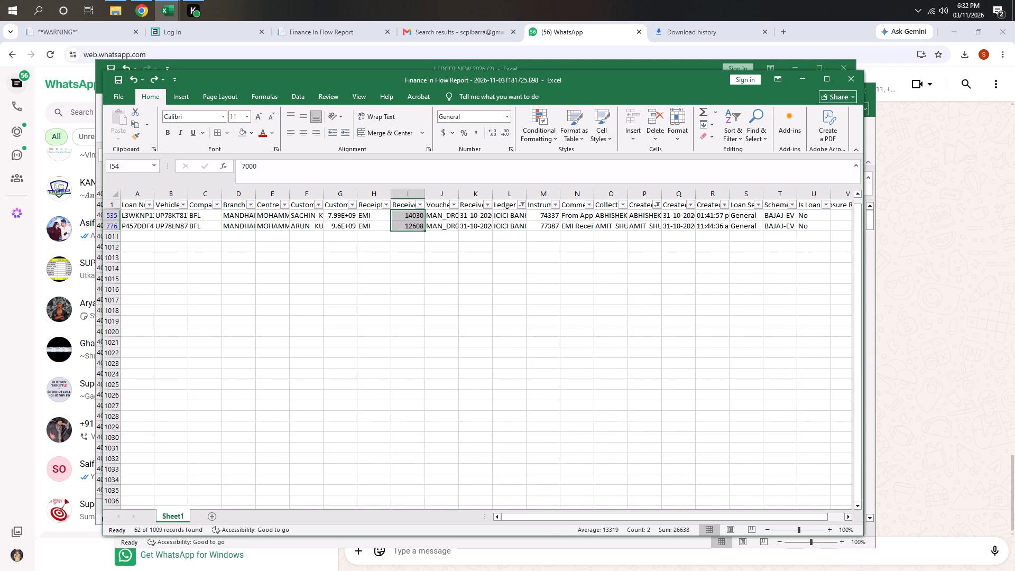
pyautogui.hotkey('ctrl', 'z')
pyautogui.hotkey('ctrl', 'Up')
pyautogui.press('Right')
pyautogui.hotkey('ctrl', 'z')
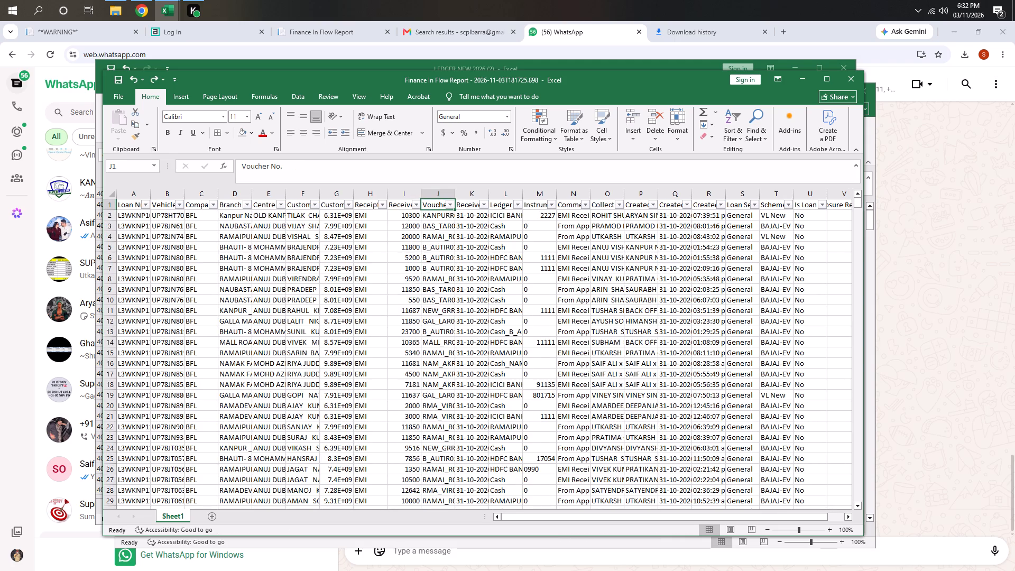
# Filter Created By to five staff entries: Abhishek, Amit and Vaibhav of Mandhana, Afzal of Bhauti, and Nirbhay of Mandhna.
pyautogui.press('Up')
pyautogui.press('Right')
pyautogui.press('Right')
pyautogui.press('Right')
pyautogui.press('Right')
pyautogui.press('Right')
pyautogui.press('Right')
pyautogui.hotkey('alt', 'Down')
pyautogui.press('Down')
pyautogui.press('Down')
pyautogui.press('Down')
pyautogui.press('Down')
pyautogui.press('Down')
pyautogui.press('Down')
pyautogui.press('Down')
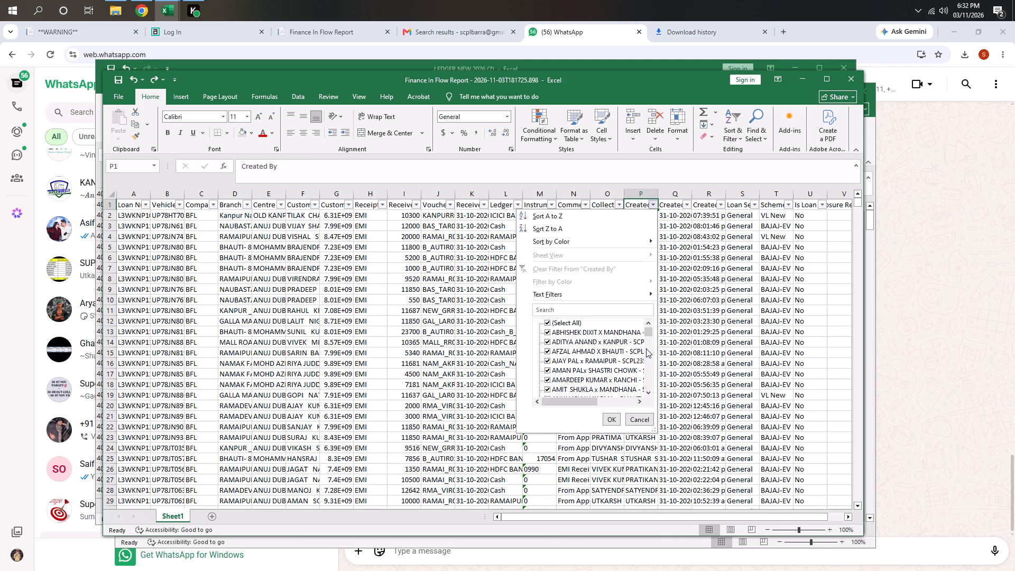
pyautogui.press('Down')
pyautogui.press('Down')
pyautogui.press('space')
pyautogui.press('Down')
pyautogui.press('space')
pyautogui.press('Down')
pyautogui.press('Down')
pyautogui.press('space')
pyautogui.press('Down')
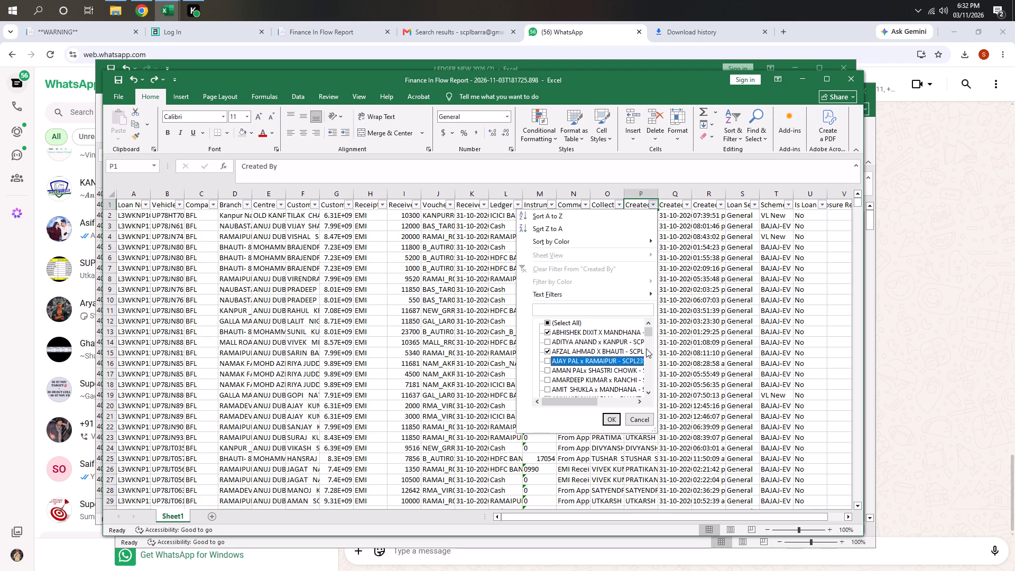
pyautogui.press('Down')
pyautogui.press('Down')
pyautogui.press('Down')
pyautogui.press('space')
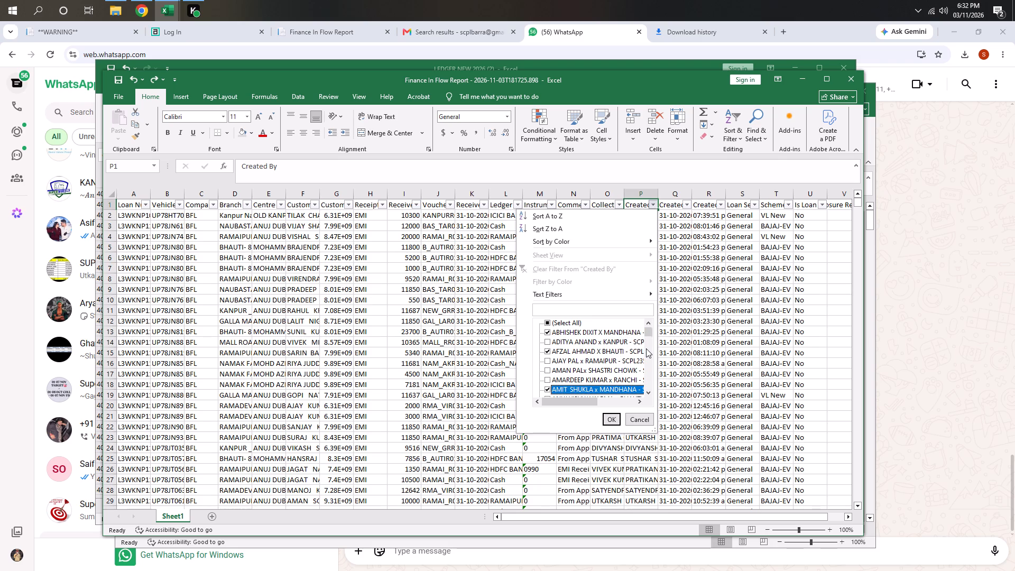
pyautogui.press('Down')
pyautogui.press('Down')
pyautogui.press('Down')
pyautogui.press('Down')
pyautogui.press('Down')
pyautogui.press('Down')
pyautogui.press('Down')
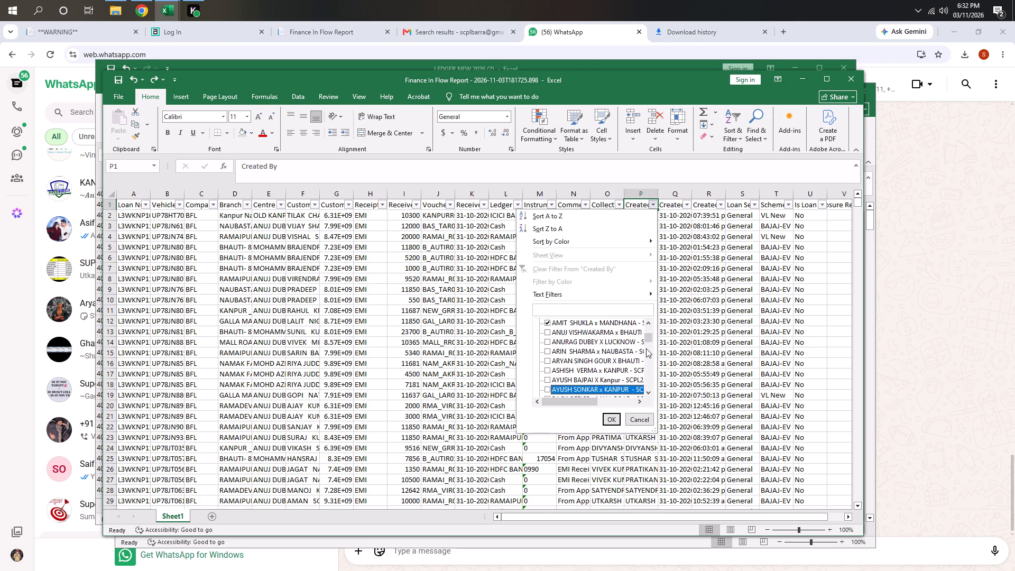
pyautogui.press('Down')
pyautogui.press('Down')
pyautogui.press('Down')
pyautogui.press('Down')
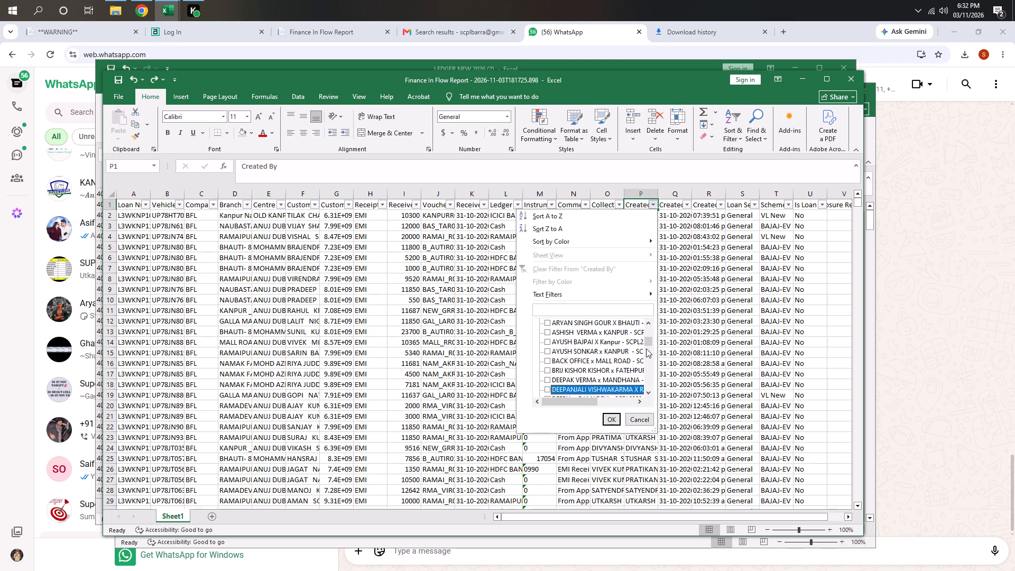
pyautogui.press('Down')
pyautogui.press('Down')
pyautogui.press('Down')
pyautogui.press('Down')
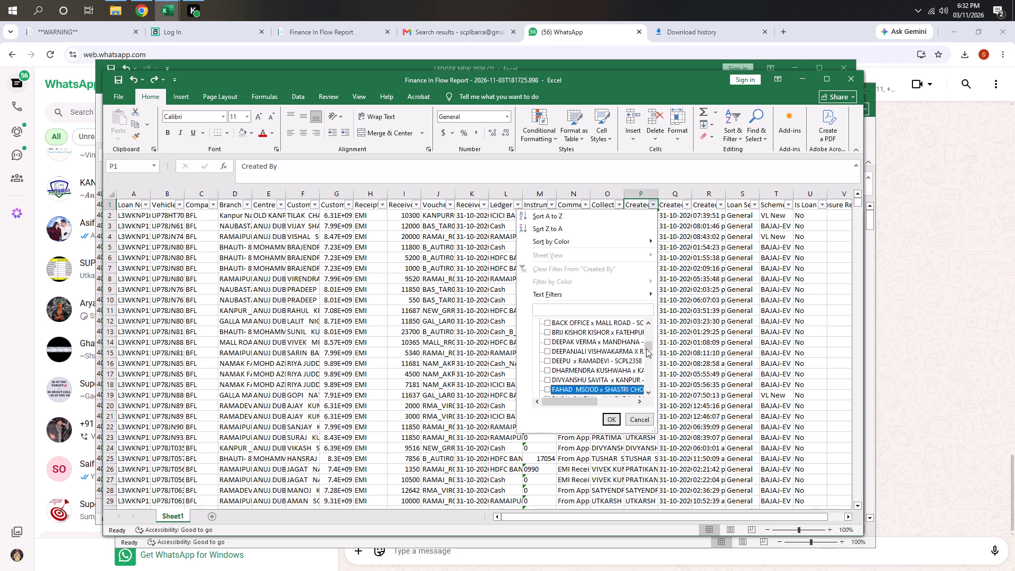
pyautogui.press('Up')
pyautogui.press('Down')
pyautogui.press('Down')
pyautogui.press('Down')
pyautogui.press('Down')
pyautogui.press('Down')
pyautogui.press('Down')
pyautogui.press('Down')
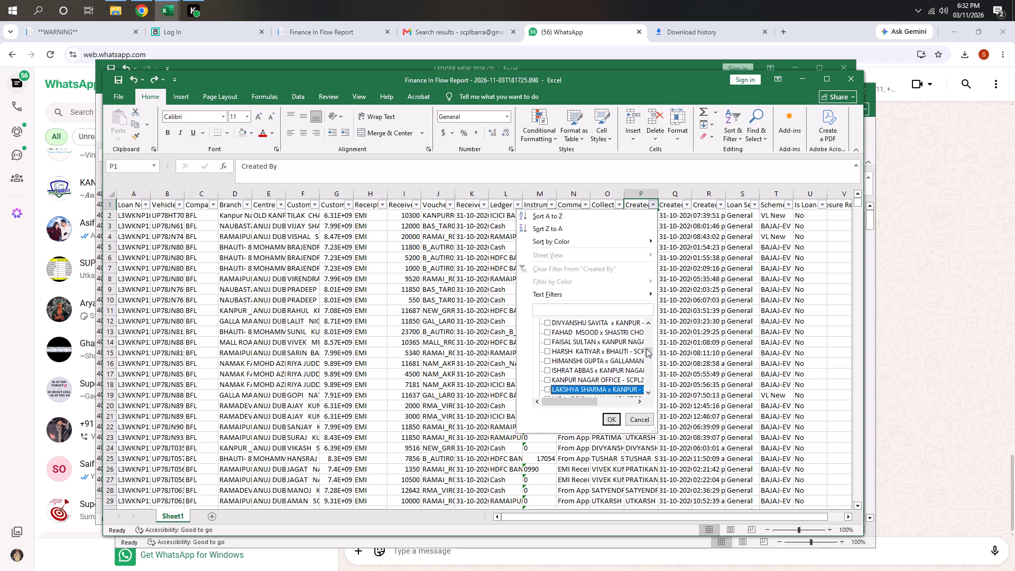
pyautogui.press('Down')
pyautogui.press('Down')
pyautogui.press('Down')
pyautogui.press('Up')
pyautogui.press('space')
pyautogui.press('Down')
pyautogui.press('Down')
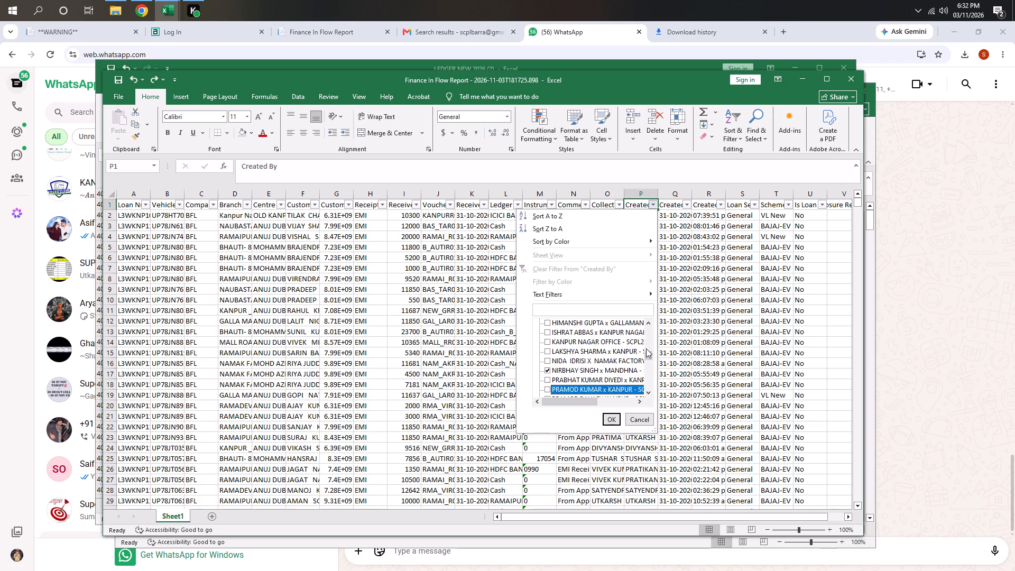
pyautogui.press('Down')
pyautogui.press('Down')
pyautogui.press('Down')
pyautogui.press('Down')
pyautogui.press('Down')
pyautogui.press('Down')
pyautogui.press('Down')
pyautogui.press('Down')
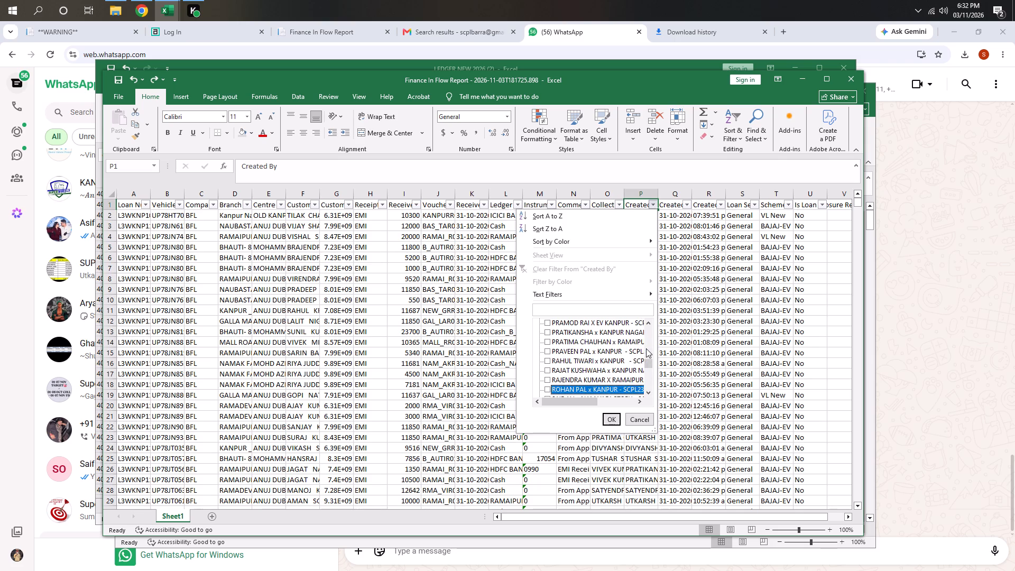
pyautogui.press('Down')
pyautogui.press('Down')
pyautogui.press('Down')
pyautogui.press('Down')
pyautogui.press('Down')
pyautogui.press('Down')
pyautogui.press('Down')
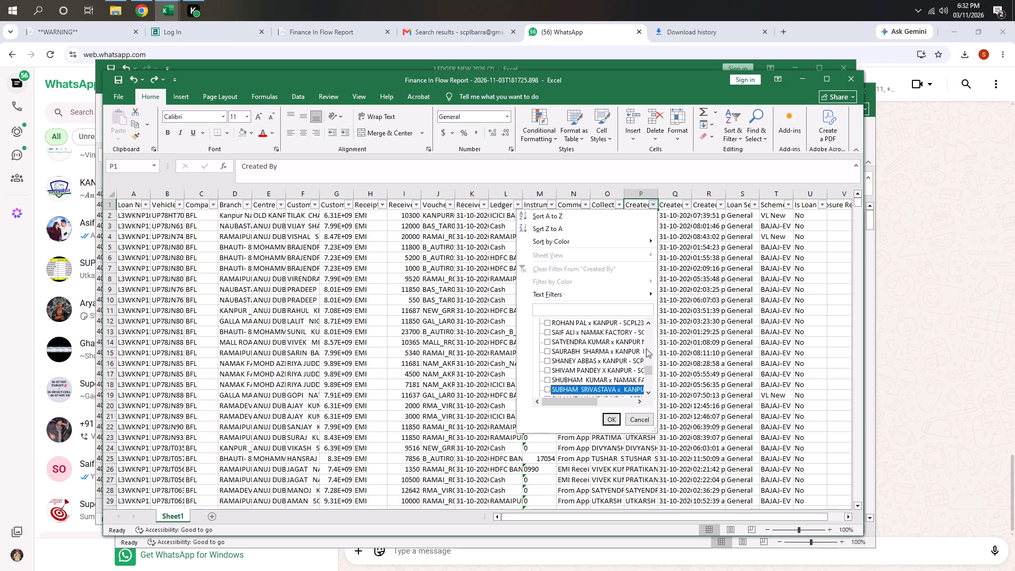
pyautogui.press('Down')
pyautogui.press('Down')
pyautogui.press('Down')
pyautogui.press('Down')
pyautogui.press('Down')
pyautogui.press('Down')
pyautogui.press('Down')
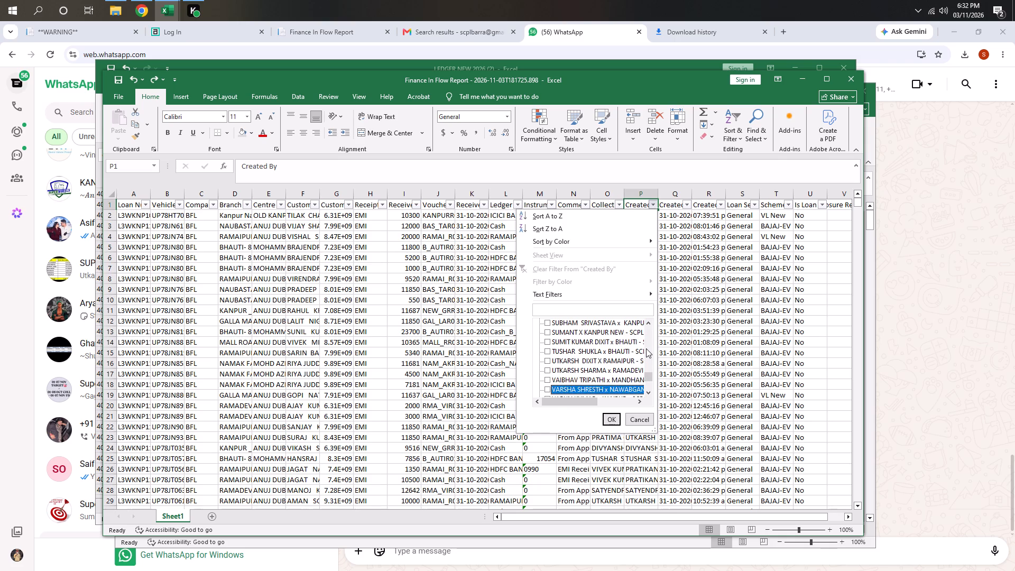
pyautogui.press('Up')
pyautogui.press('space')
pyautogui.press('Down')
pyautogui.press('Down')
pyautogui.press('Down')
pyautogui.press('Down')
pyautogui.press('Down')
pyautogui.press('Down')
pyautogui.press('Down')
pyautogui.press('Down')
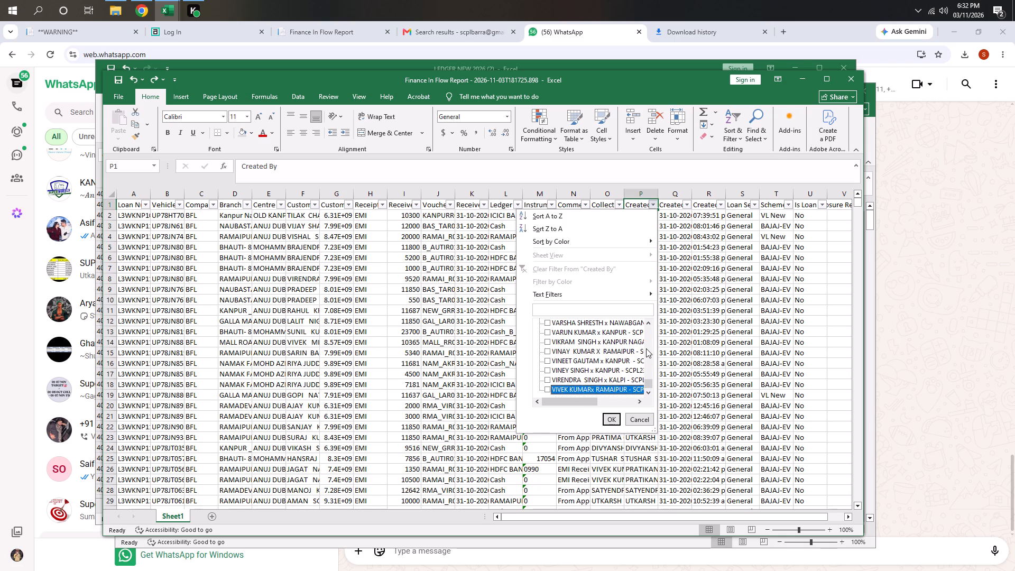
pyautogui.press('Down')
pyautogui.press('Return')
# Filter Ledger Name to Cash only by excluding ICICI BANK receipts.
pyautogui.press('Left')
pyautogui.press('Left')
pyautogui.press('Left')
pyautogui.press('Left')
pyautogui.press('Left')
pyautogui.press('Left')
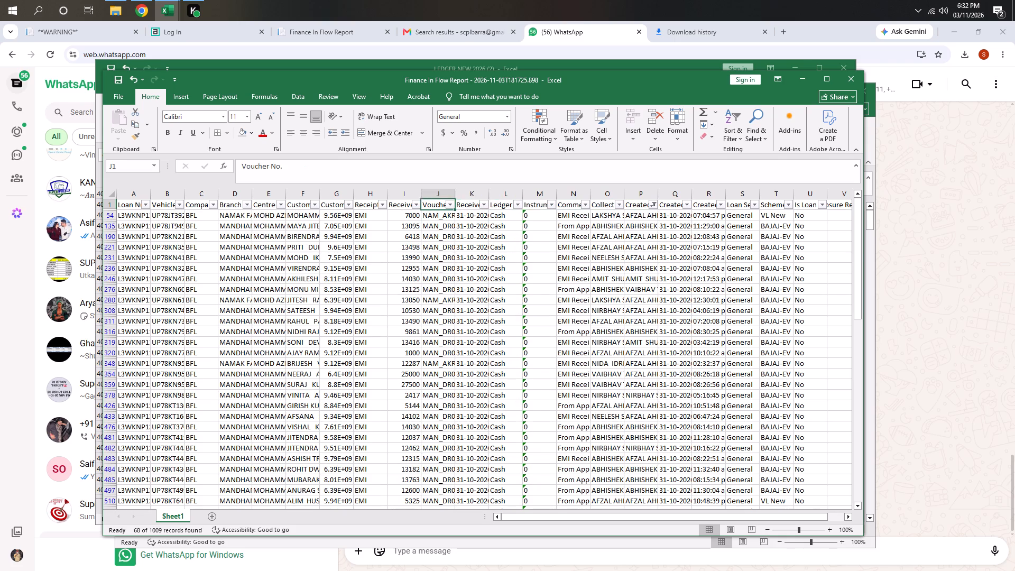
pyautogui.press('Right')
pyautogui.press('Right')
pyautogui.hotkey('alt', 'Down')
pyautogui.press('Down')
pyautogui.press('Down')
pyautogui.press('Down')
pyautogui.press('Down')
pyautogui.press('Down')
pyautogui.press('Down')
pyautogui.press('Down')
pyautogui.press('Down')
pyautogui.press('Down')
pyautogui.press('Down')
pyautogui.press('Down')
pyautogui.press('space')
pyautogui.press('Return')
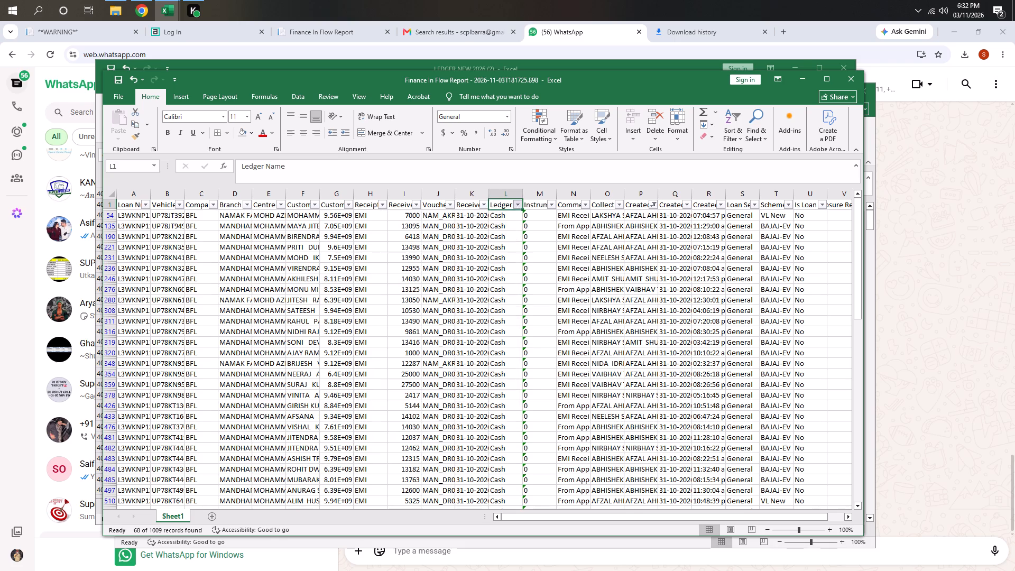
# Select all received amounts of the five staff's filtered Cash receipts to check their total.
pyautogui.press('Down')
pyautogui.press('Left')
pyautogui.press('Left')
pyautogui.press('Left')
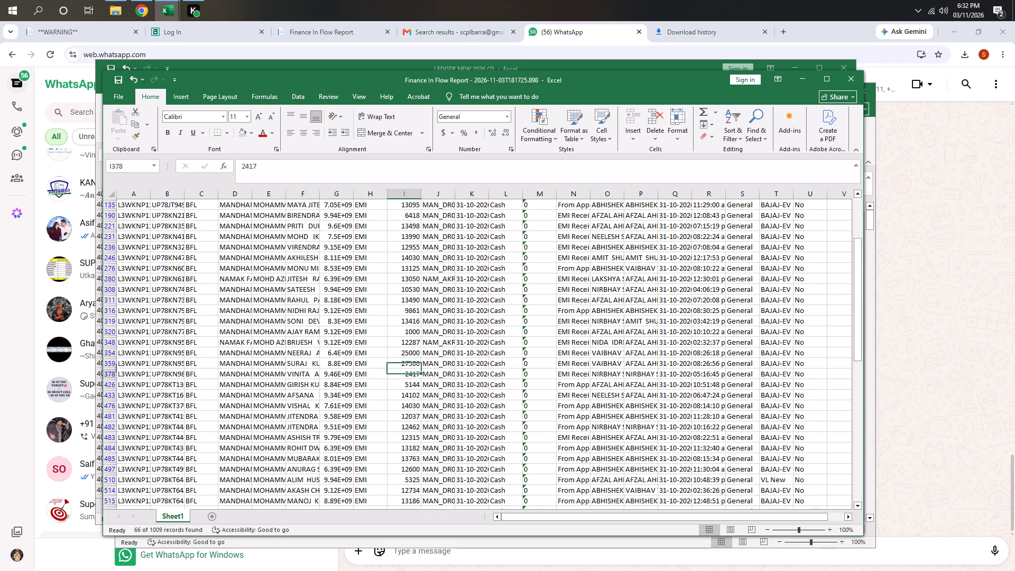
pyautogui.hotkey('ctrl', 'Up')
pyautogui.press('Down')
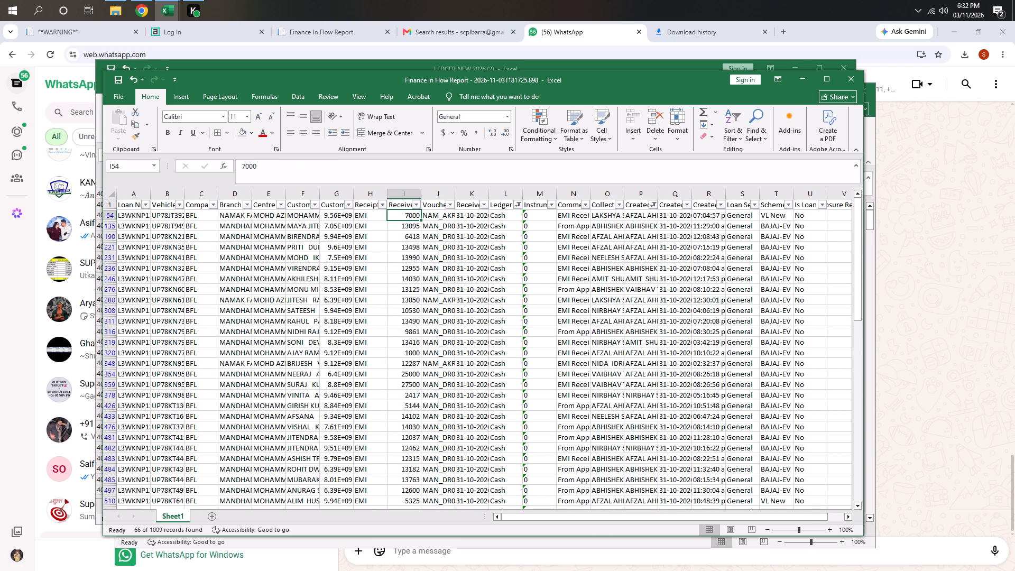
pyautogui.hotkey('ctrl', 'shift', 'Down')
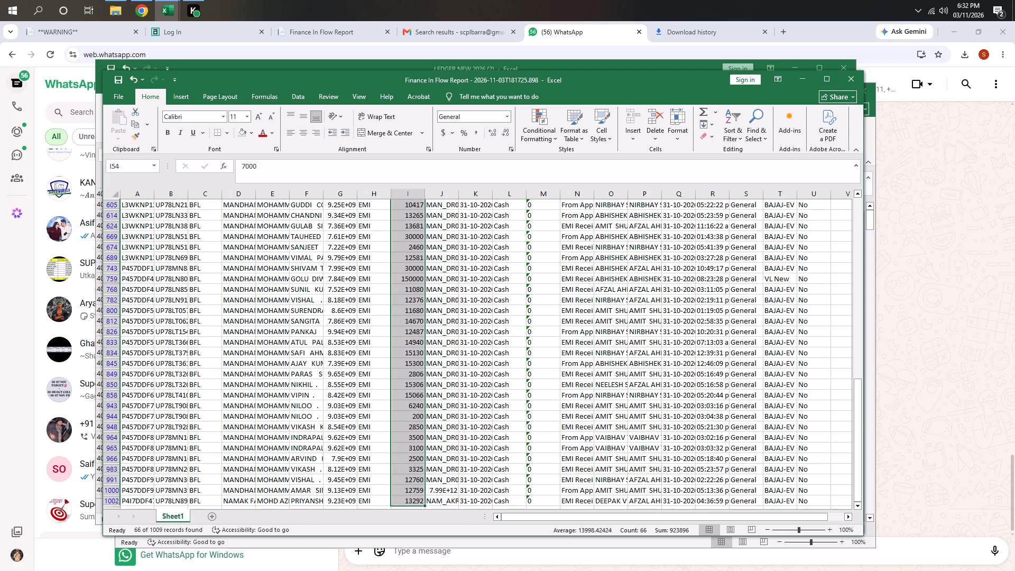
# Switch to the Finance In Flow Report - 2026-10-30 workbook and show all of its receipts without filters.
pyautogui.hotkey('alt', 'Tab')
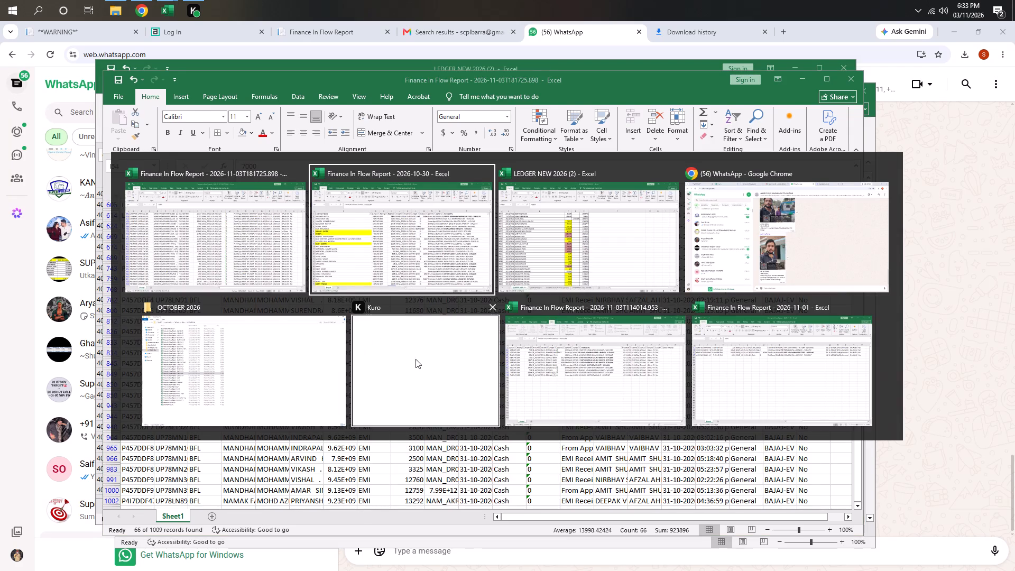
pyautogui.click(561, 314)
pyautogui.click(699, 280)
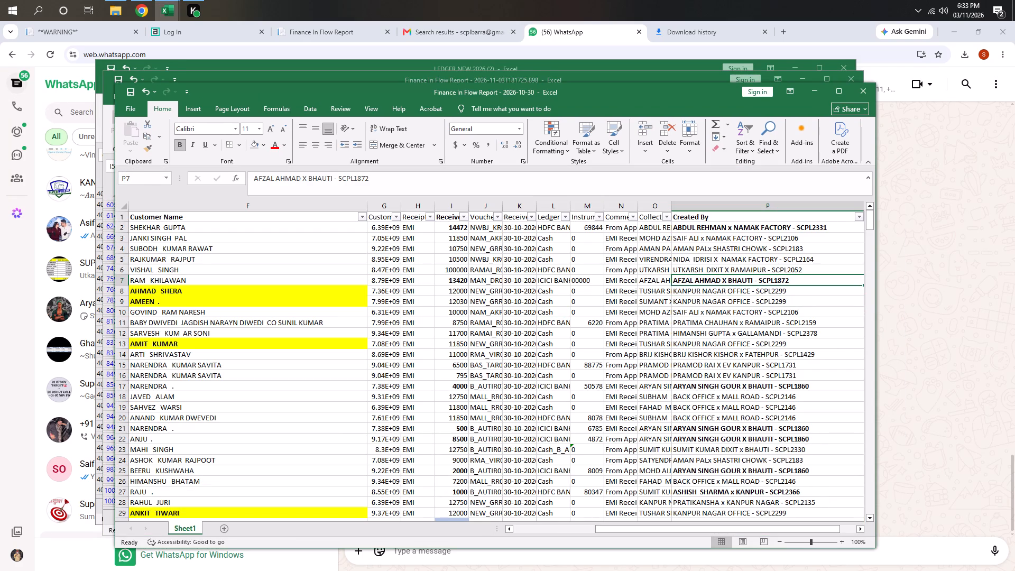
pyautogui.click(526, 240)
pyautogui.hotkey('ctrl', 'a')
pyautogui.write('DFS')
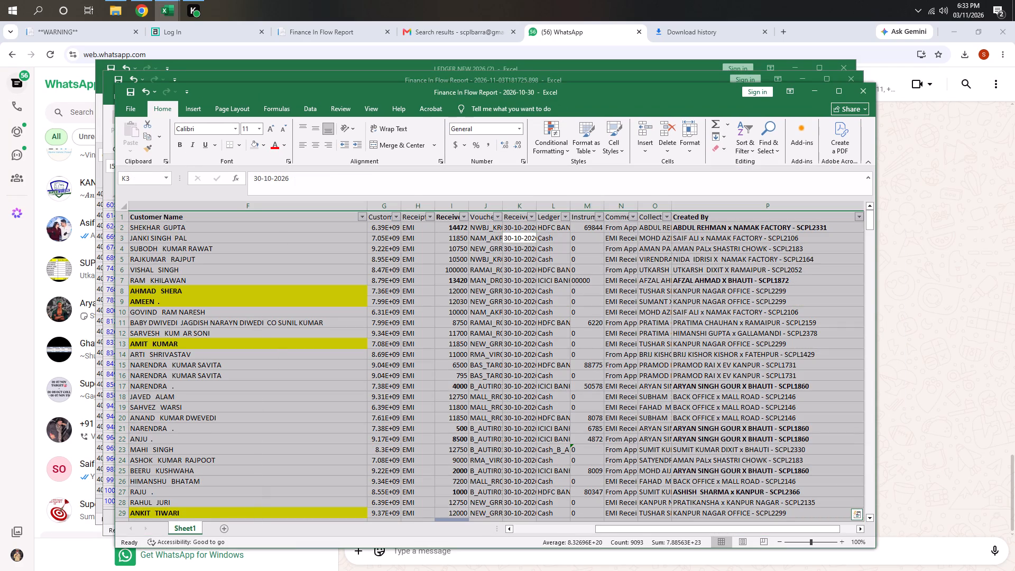
pyautogui.hotkey('ctrl', 'Up')
pyautogui.press('Right')
pyautogui.press('Right')
pyautogui.press('Right')
pyautogui.press('Right')
pyautogui.press('Right')
pyautogui.hotkey('alt', 'Down')
pyautogui.press('Down')
pyautogui.press('Down')
pyautogui.press('Down')
pyautogui.press('Down')
pyautogui.press('Down')
pyautogui.press('Down')
pyautogui.press('Down')
pyautogui.press('Down')
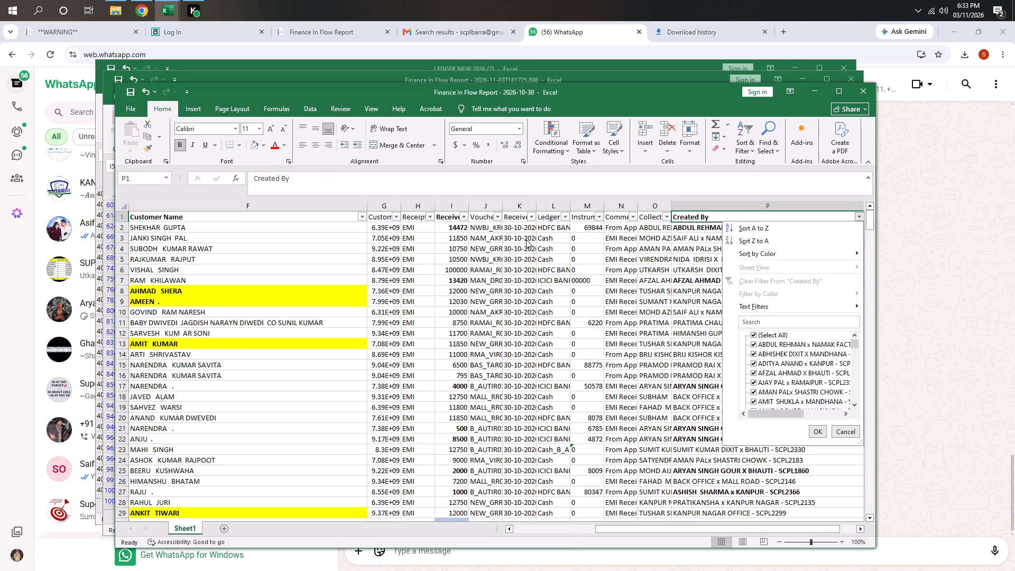
pyautogui.press('Down')
pyautogui.press('space')
pyautogui.press('Down')
pyautogui.press('Down')
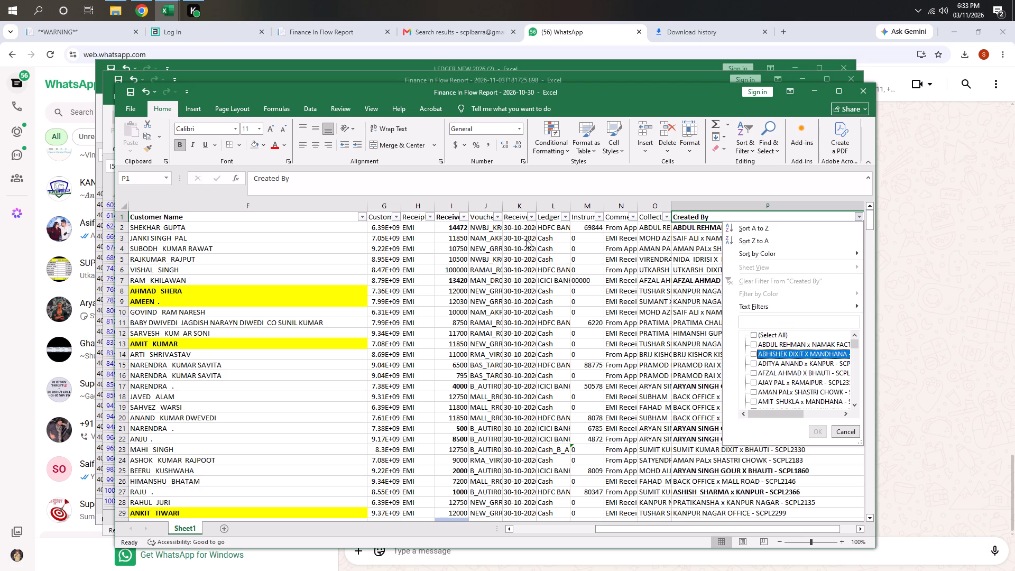
pyautogui.press('Down')
pyautogui.press('Down')
pyautogui.press('Up')
pyautogui.press('Up')
pyautogui.press('space')
pyautogui.press('Down')
pyautogui.press('Down')
pyautogui.press('space')
pyautogui.press('Down')
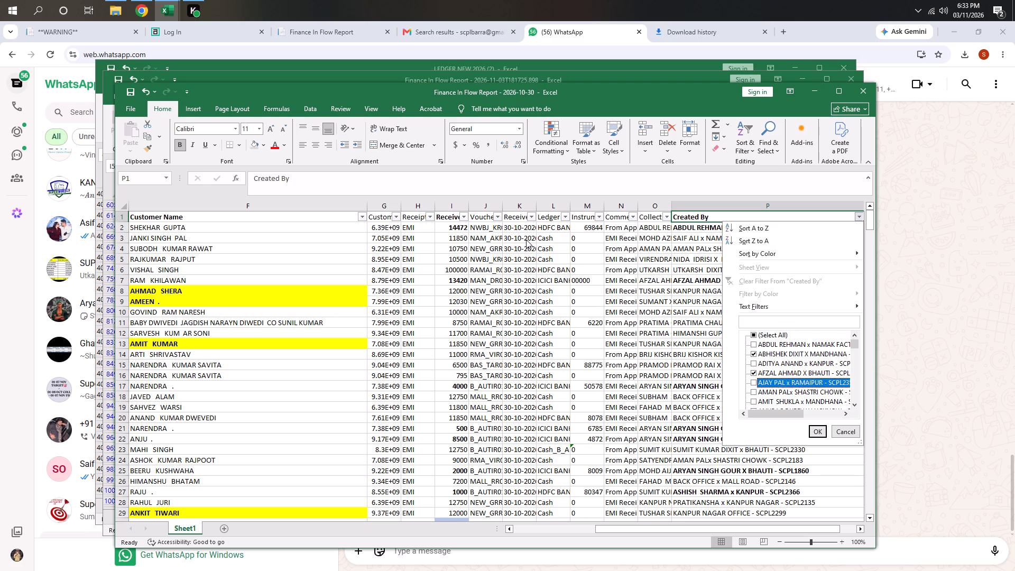
pyautogui.press('Down')
pyautogui.press('Down')
pyautogui.press('space')
pyautogui.press('Down')
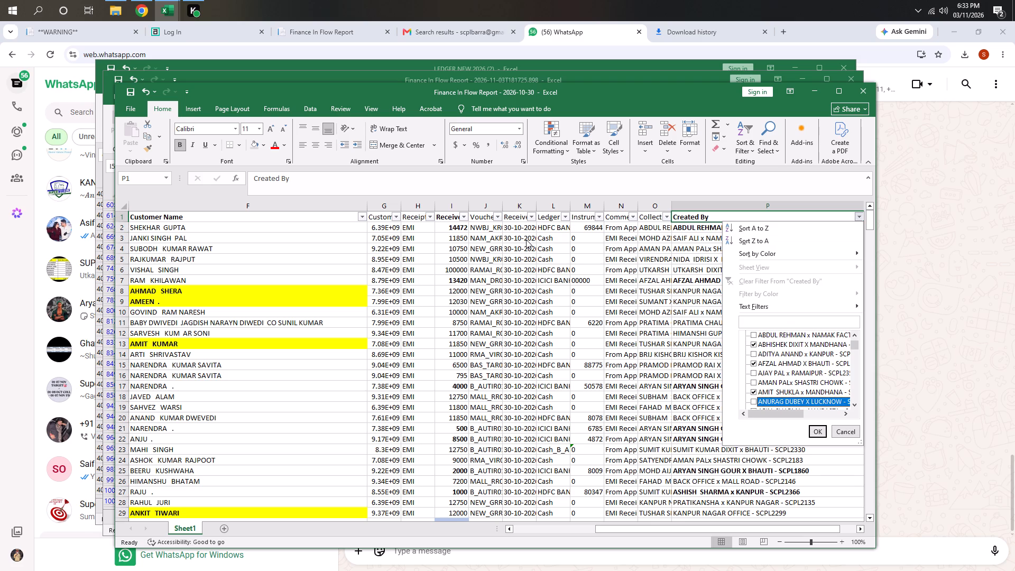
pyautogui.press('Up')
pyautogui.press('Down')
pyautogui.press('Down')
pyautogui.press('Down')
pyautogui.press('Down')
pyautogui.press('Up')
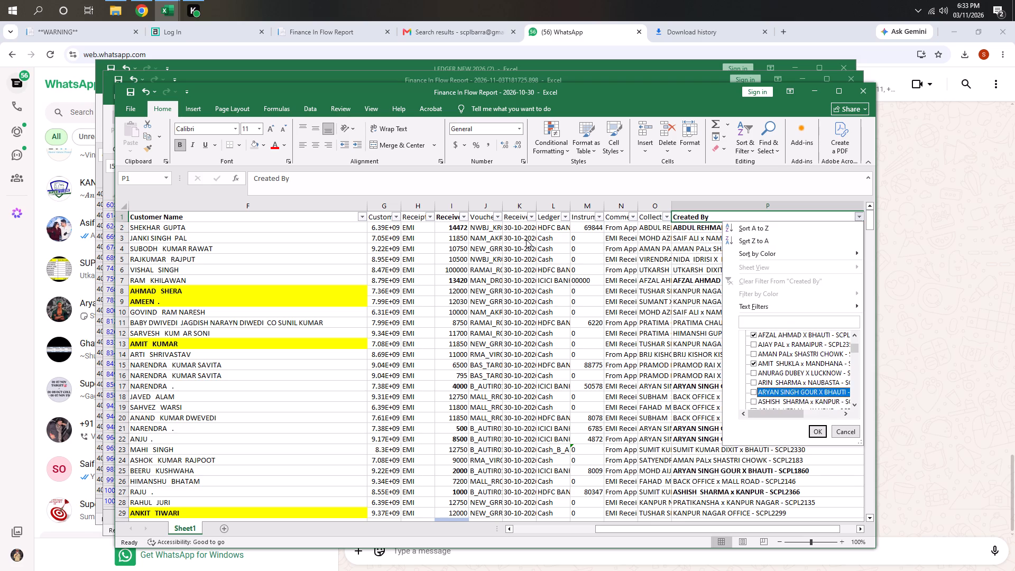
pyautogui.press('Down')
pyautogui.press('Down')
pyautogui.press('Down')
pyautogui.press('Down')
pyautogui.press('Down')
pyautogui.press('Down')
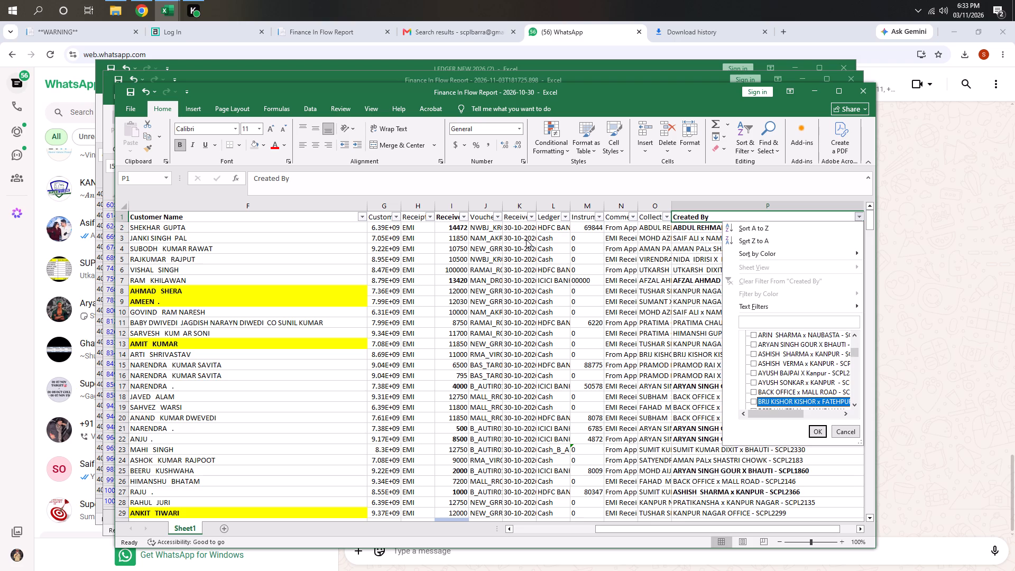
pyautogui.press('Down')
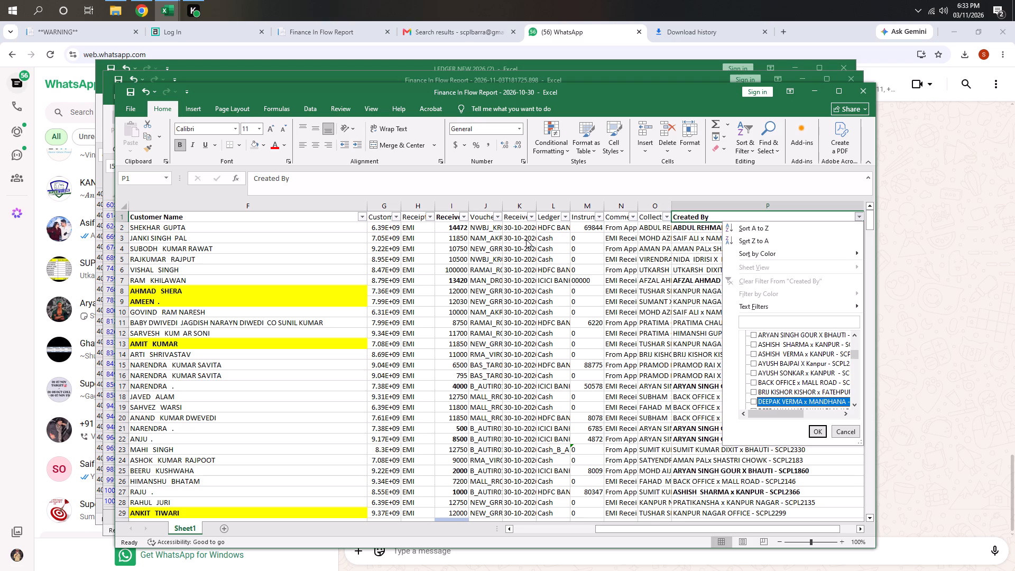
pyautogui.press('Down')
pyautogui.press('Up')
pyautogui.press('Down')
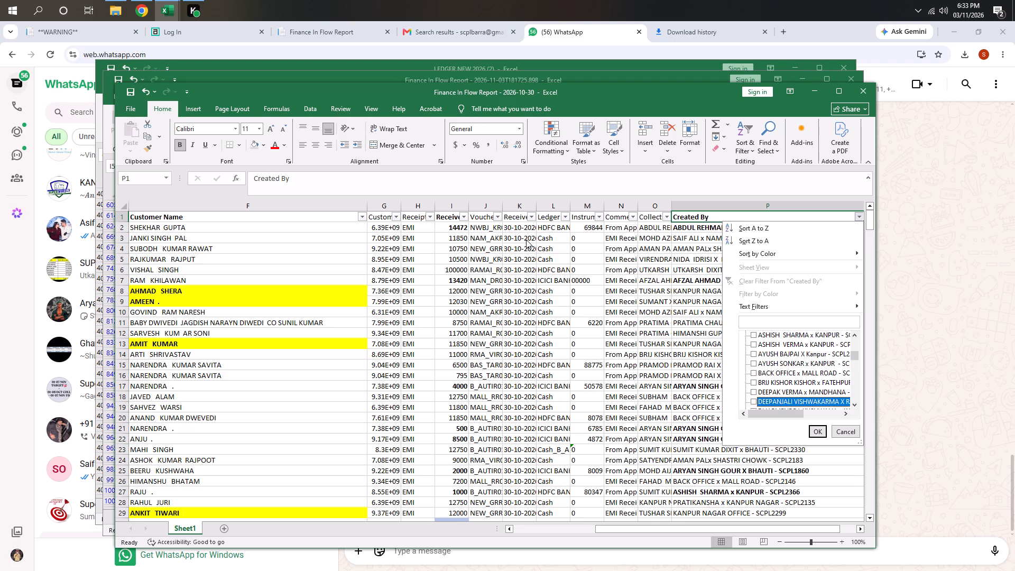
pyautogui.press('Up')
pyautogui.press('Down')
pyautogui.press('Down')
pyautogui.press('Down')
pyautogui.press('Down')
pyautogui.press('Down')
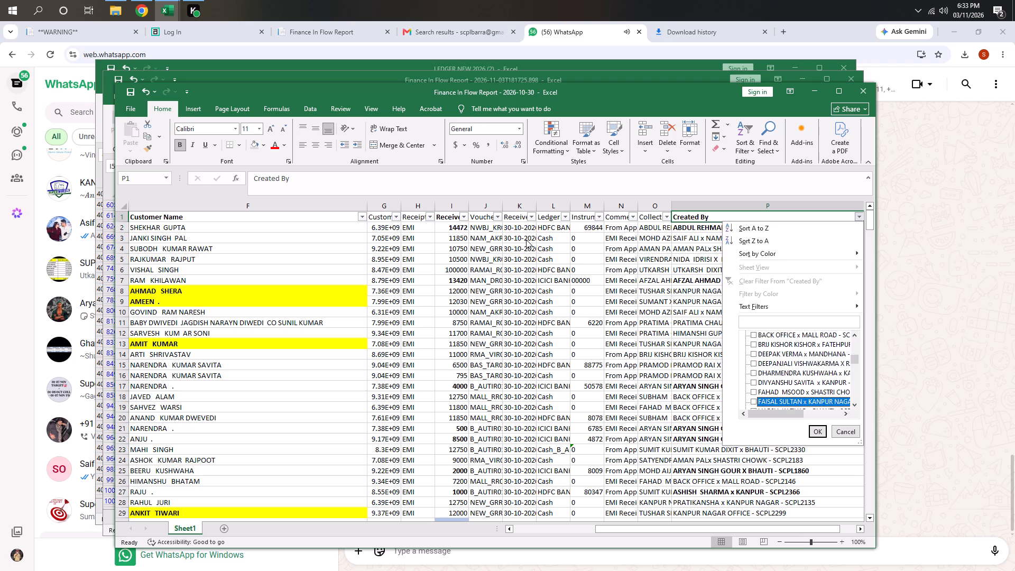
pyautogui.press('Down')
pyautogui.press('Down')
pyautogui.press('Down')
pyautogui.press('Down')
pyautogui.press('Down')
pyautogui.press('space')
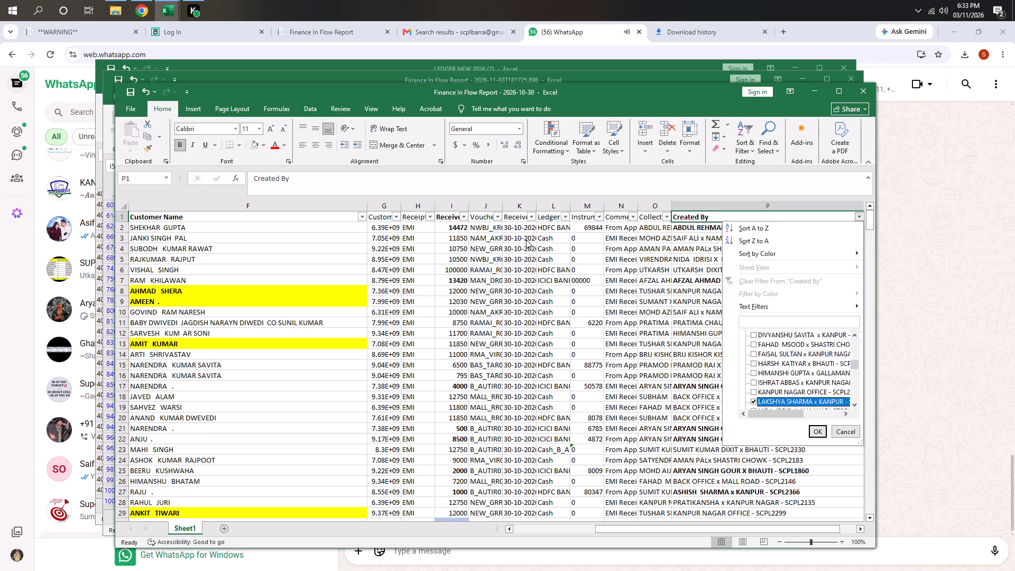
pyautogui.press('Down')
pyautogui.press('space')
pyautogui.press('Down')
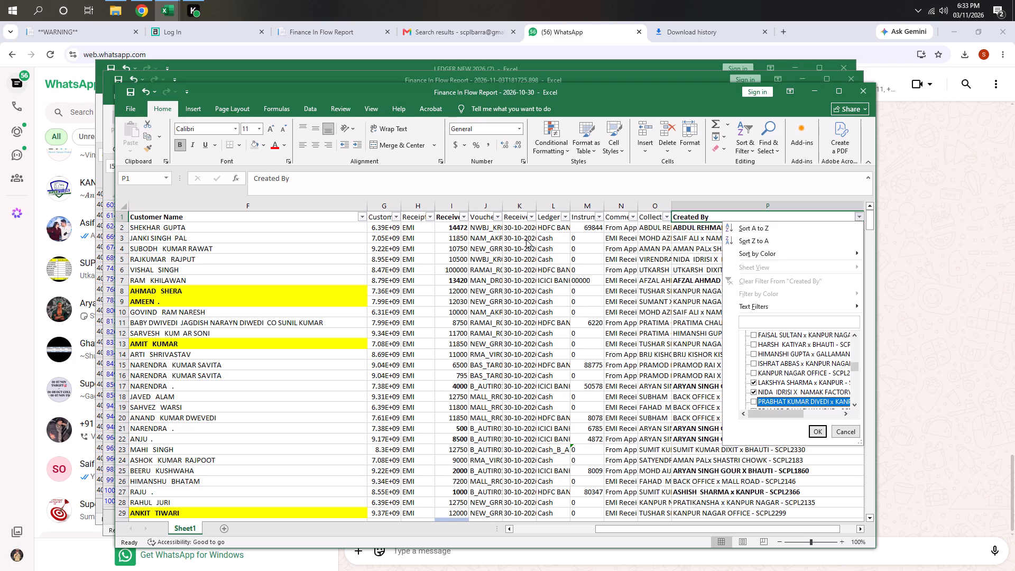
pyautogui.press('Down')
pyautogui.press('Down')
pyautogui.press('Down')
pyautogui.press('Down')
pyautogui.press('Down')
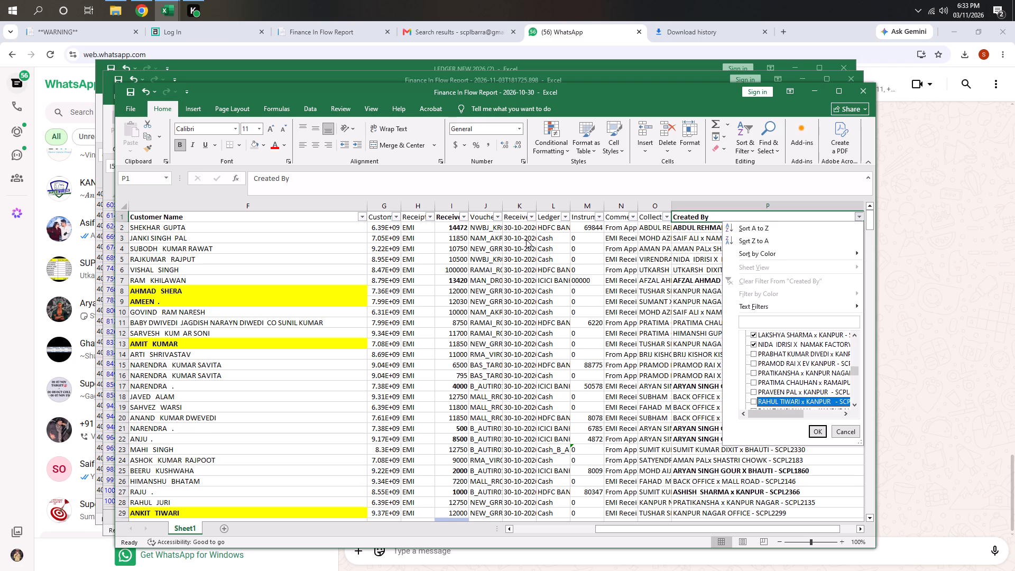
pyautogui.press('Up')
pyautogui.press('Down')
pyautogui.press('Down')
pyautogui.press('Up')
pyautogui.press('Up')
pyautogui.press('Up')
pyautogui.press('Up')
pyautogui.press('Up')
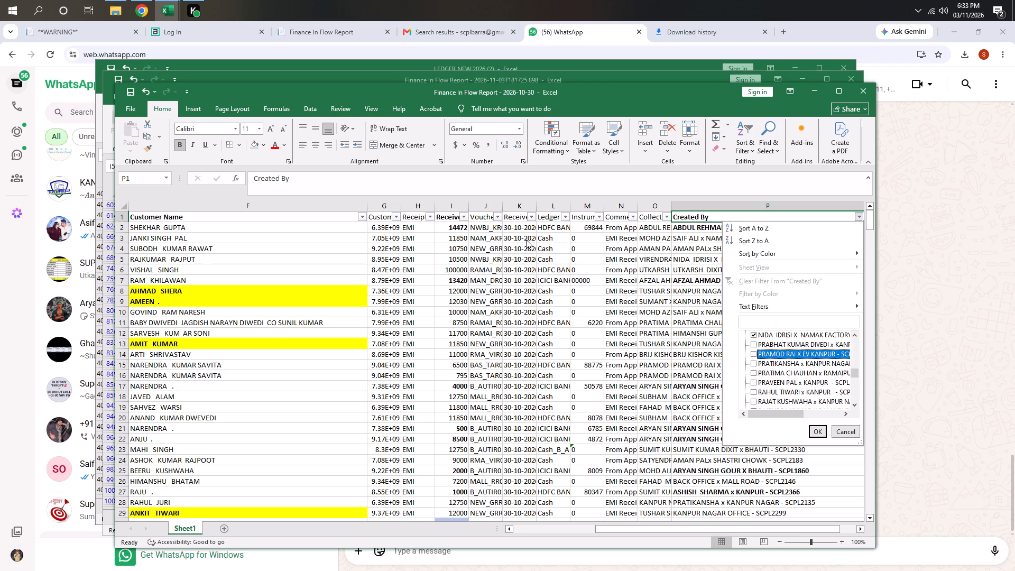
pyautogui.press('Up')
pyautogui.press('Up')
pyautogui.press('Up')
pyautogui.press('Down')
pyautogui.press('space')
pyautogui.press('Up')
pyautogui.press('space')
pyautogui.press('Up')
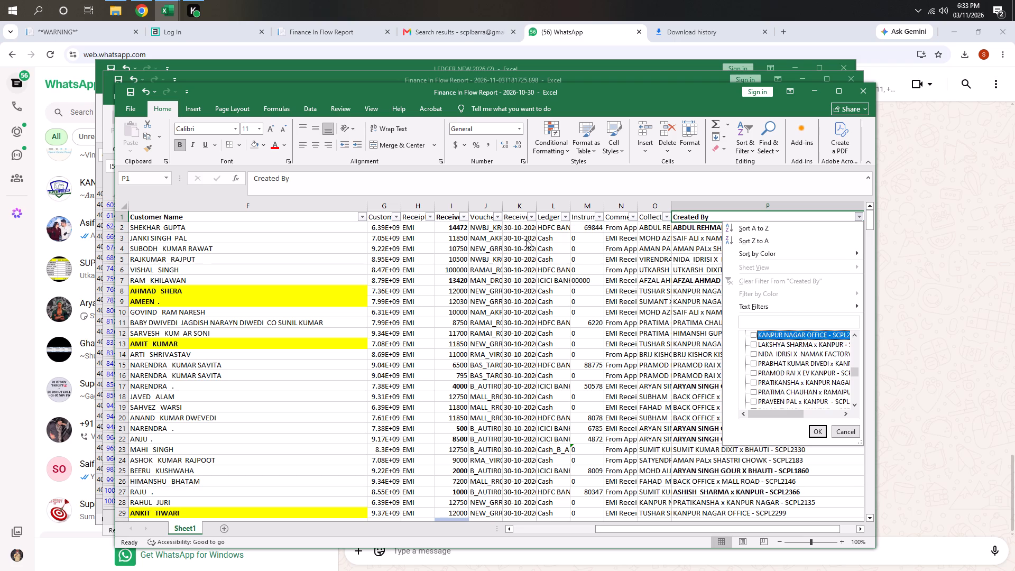
# Add Sawan of Mall RD IIT Kalyanpur and Vaibhav of Mandhana to the Created By filter and apply it.
pyautogui.press('Down')
pyautogui.press('Down')
pyautogui.press('Down')
pyautogui.press('Down')
pyautogui.press('Down')
pyautogui.press('Down')
pyautogui.press('Down')
pyautogui.press('Down')
pyautogui.press('Down')
pyautogui.press('Down')
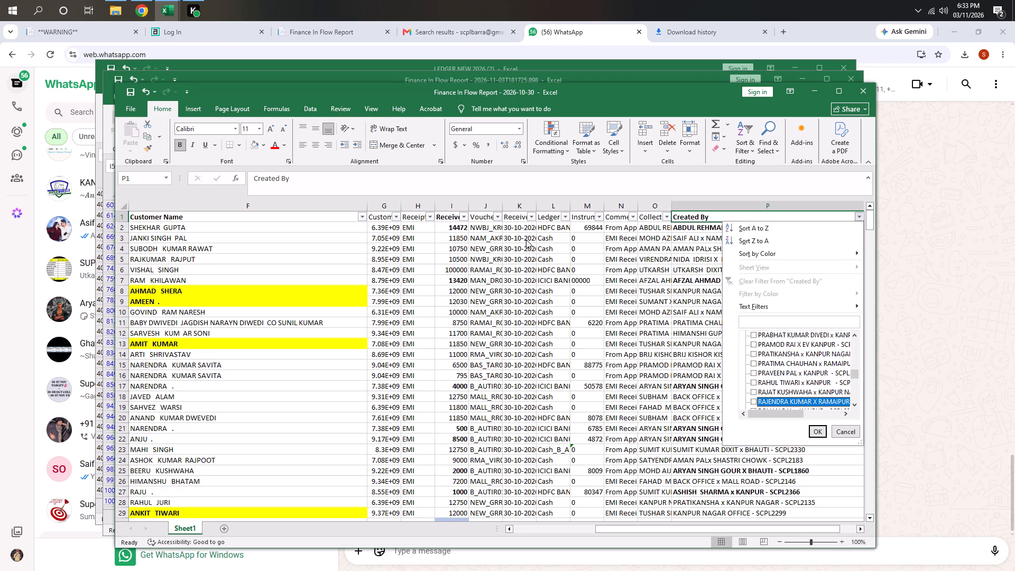
pyautogui.press('Down')
pyautogui.press('Down')
pyautogui.press('Down')
pyautogui.press('Down')
pyautogui.press('Down')
pyautogui.press('Down')
pyautogui.press('Up')
pyautogui.press('space')
pyautogui.press('Down')
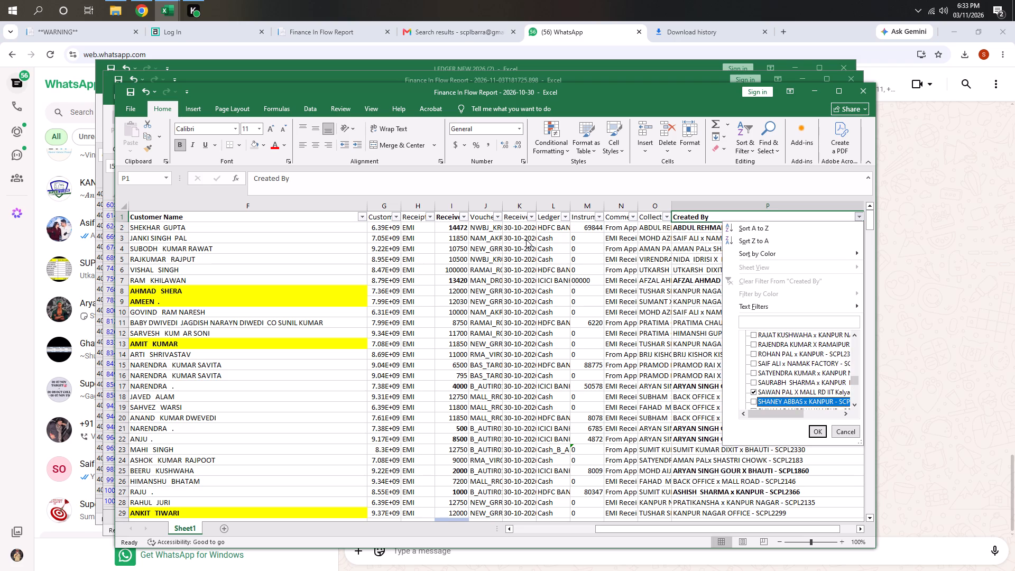
pyautogui.press('Down')
pyautogui.press('Down')
pyautogui.press('Down')
pyautogui.press('Down')
pyautogui.press('Down')
pyautogui.press('Down')
pyautogui.press('Down')
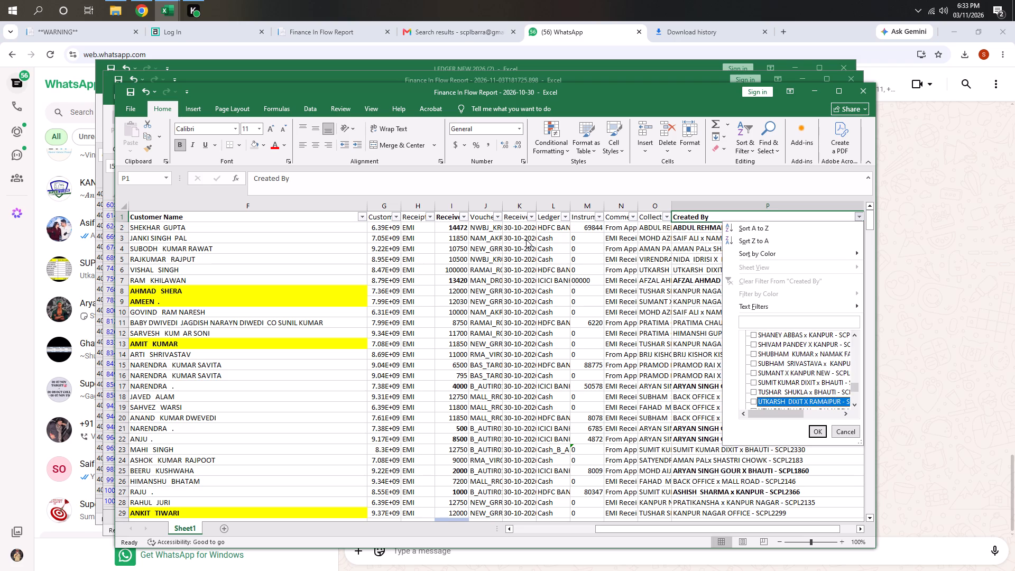
pyautogui.press('Down')
pyautogui.press('Down')
pyautogui.press('Down')
pyautogui.press('Up')
pyautogui.press('space')
pyautogui.press('Return')
# Filter Ledger Name to Cash only by excluding ICICI BANK receipts.
pyautogui.press('Left')
pyautogui.press('Left')
pyautogui.press('Left')
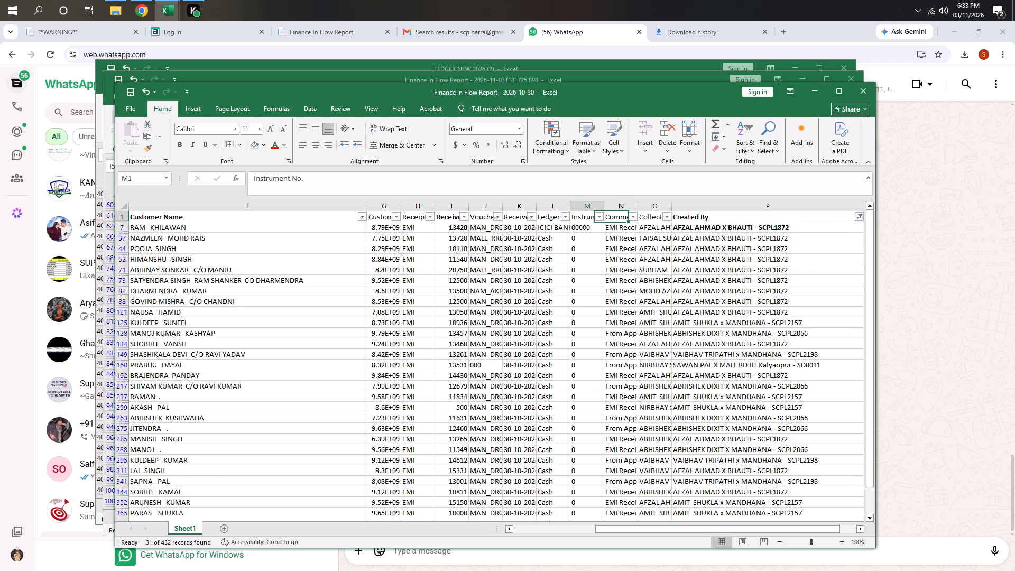
pyautogui.press('Left')
pyautogui.hotkey('alt', 'Down')
pyautogui.press('Down')
pyautogui.press('Down')
pyautogui.press('Down')
pyautogui.press('Down')
pyautogui.press('Down')
pyautogui.press('Down')
pyautogui.press('Down')
pyautogui.press('Down')
pyautogui.press('Down')
pyautogui.press('Down')
pyautogui.press('Down')
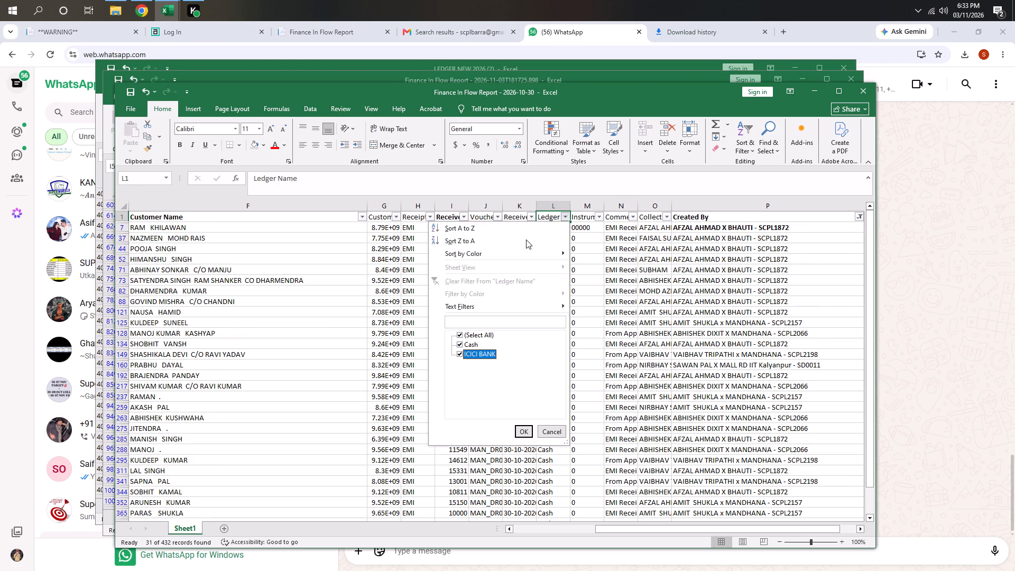
pyautogui.press('space')
pyautogui.press('Return')
# Select all received amounts of the filtered 30-10-2026 Cash receipts to check their total.
pyautogui.press('Down')
pyautogui.press('Left')
pyautogui.press('Left')
pyautogui.press('Left')
pyautogui.hotkey('ctrl', 'shift', 'Down')
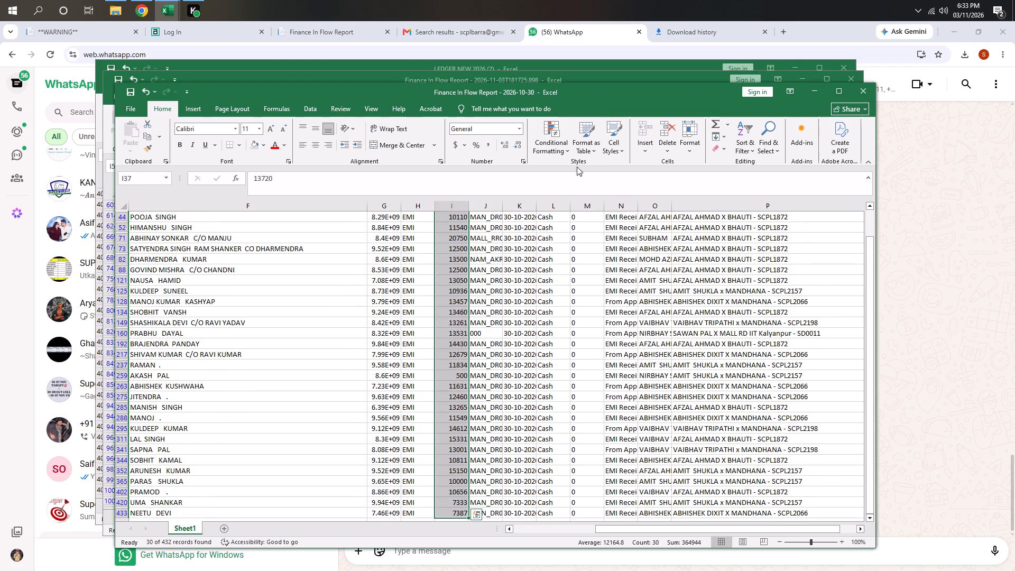
pyautogui.moveTo(646, 100); pyautogui.dragTo(647, 88)
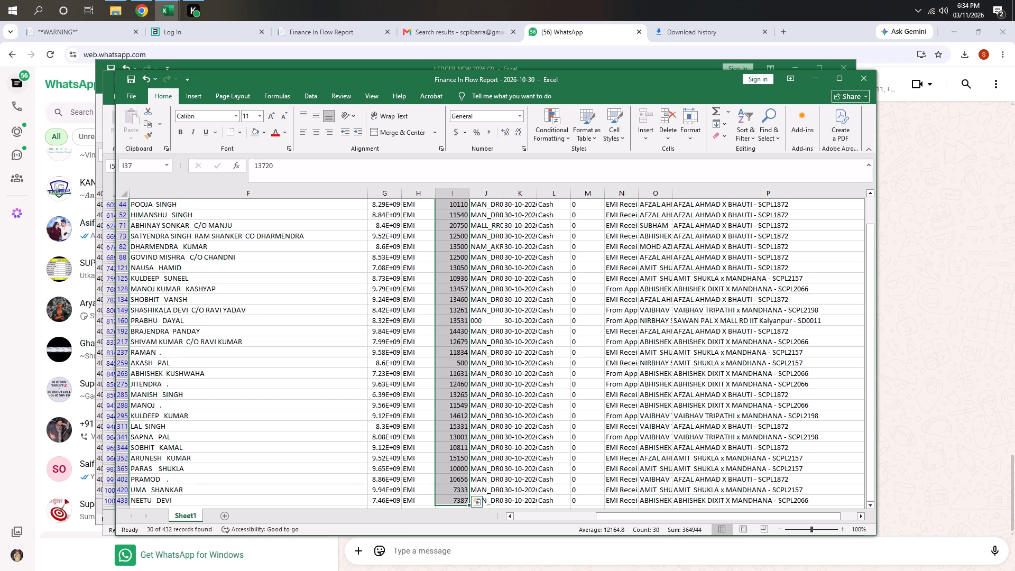
# Undo the Ledger Name filter so that the ICICI BANK receipts are included again.
pyautogui.hotkey('ctrl', 'z')
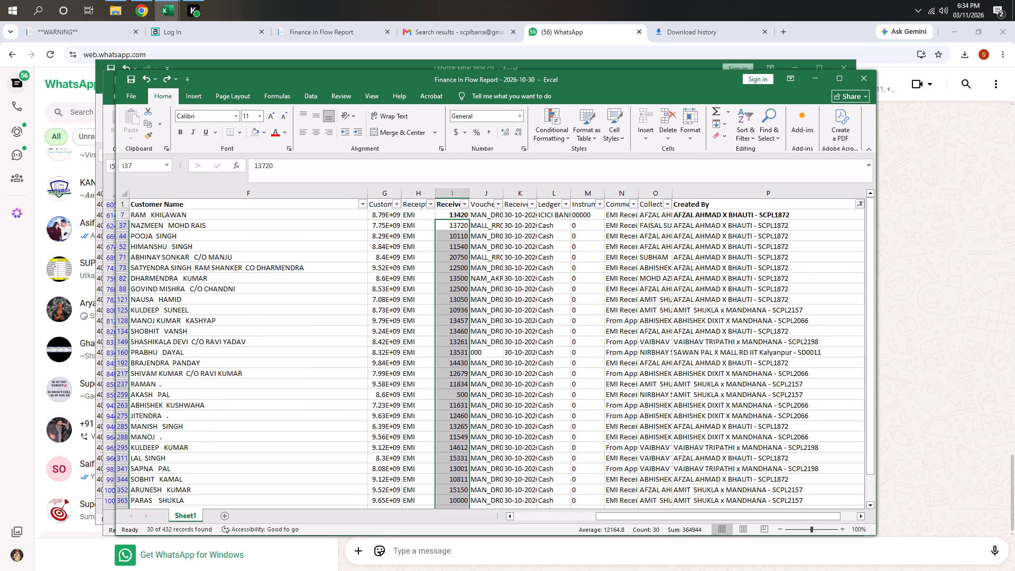
# Review the full Created By filter list to check which Mandhana, Bhauti and other branch staff are included.
pyautogui.hotkey('ctrl', 'Up')
pyautogui.press('Right')
pyautogui.press('Right')
pyautogui.press('Right')
pyautogui.press('Right')
pyautogui.press('Right')
pyautogui.press('Right')
pyautogui.press('Right')
pyautogui.hotkey('alt', 'Down')
pyautogui.press('Down')
pyautogui.press('Down')
pyautogui.press('Down')
pyautogui.press('Down')
pyautogui.press('Down')
pyautogui.press('Down')
pyautogui.press('Down')
pyautogui.press('Down')
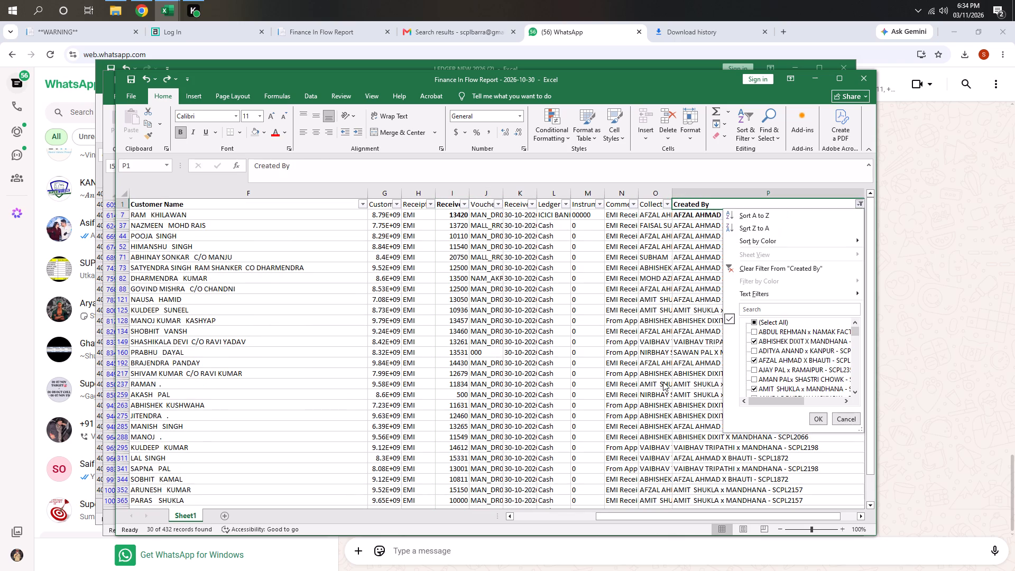
pyautogui.press('Down')
pyautogui.press('Down')
pyautogui.press('Down')
pyautogui.press('Down')
pyautogui.press('Down')
pyautogui.press('Down')
pyautogui.press('Down')
pyautogui.press('Down')
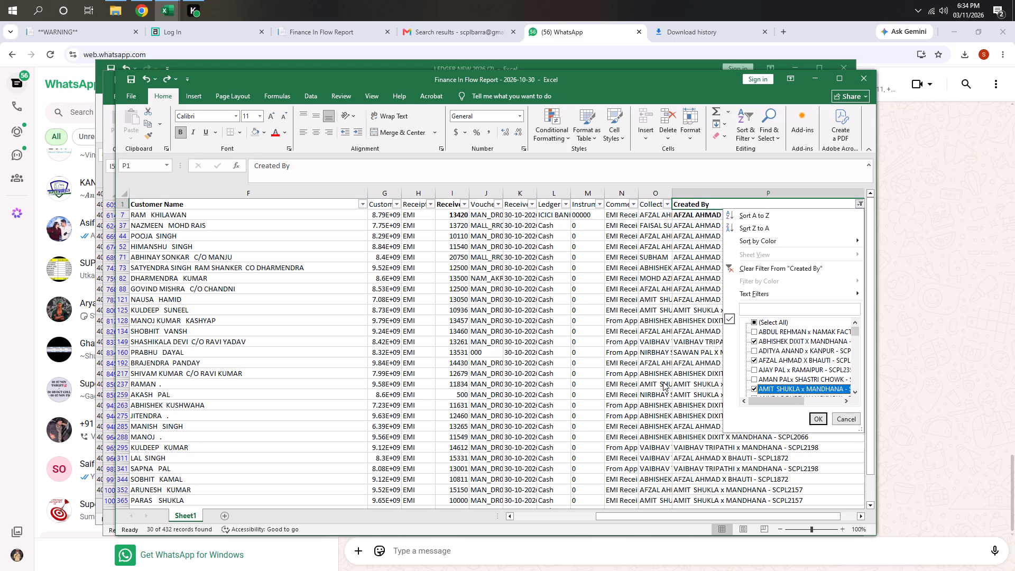
pyautogui.press('Down')
pyautogui.press('Down')
pyautogui.press('Down')
pyautogui.press('Down')
pyautogui.press('Down')
pyautogui.press('Down')
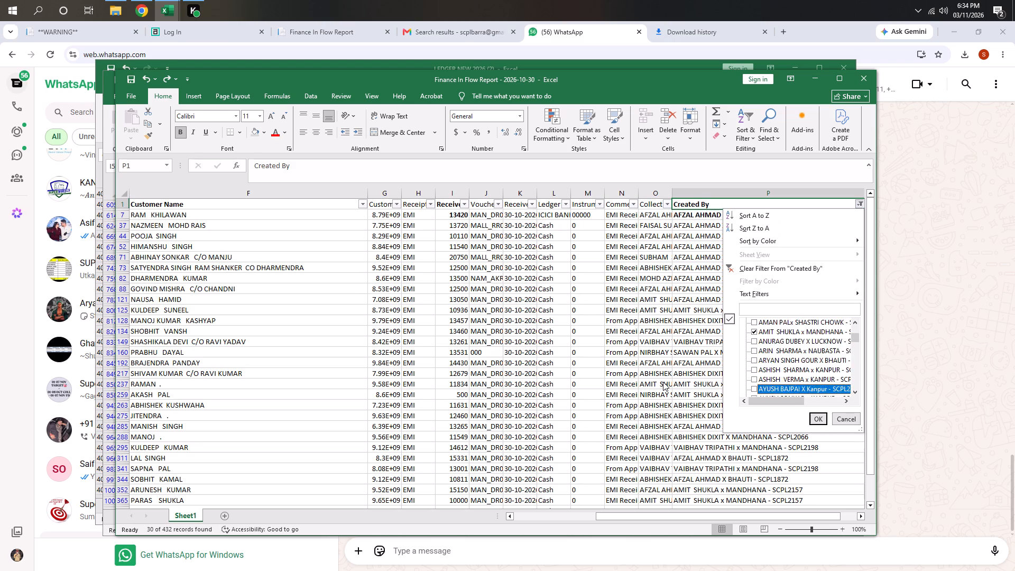
pyautogui.press('Down')
pyautogui.press('Down')
pyautogui.press('Down')
pyautogui.press('Down')
pyautogui.press('Down')
pyautogui.press('Down')
pyautogui.press('Down')
pyautogui.press('Down')
pyautogui.press('Down')
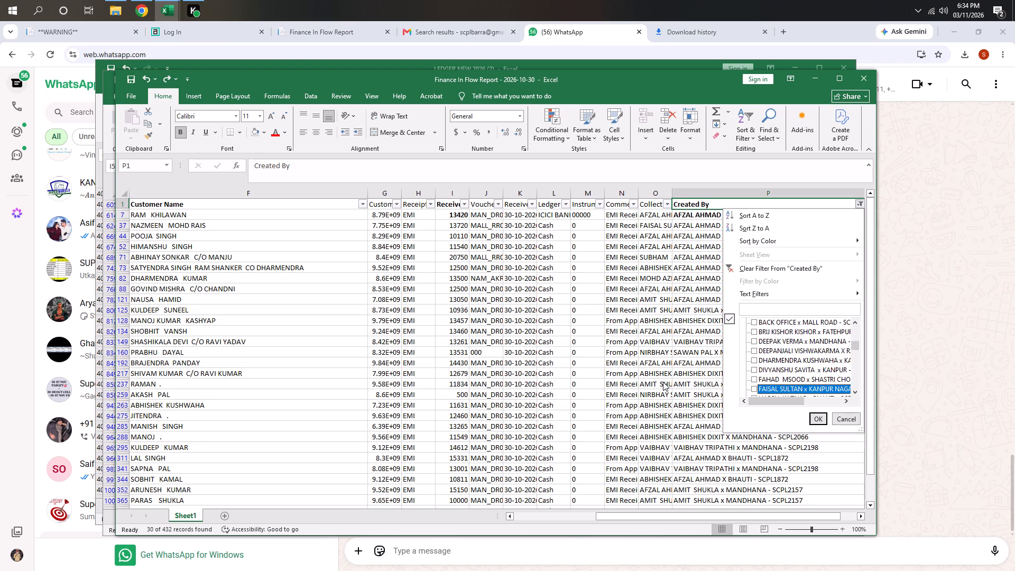
pyautogui.press('Down')
pyautogui.press('Down')
pyautogui.press('Down')
pyautogui.press('Down')
pyautogui.press('Down')
pyautogui.press('Down')
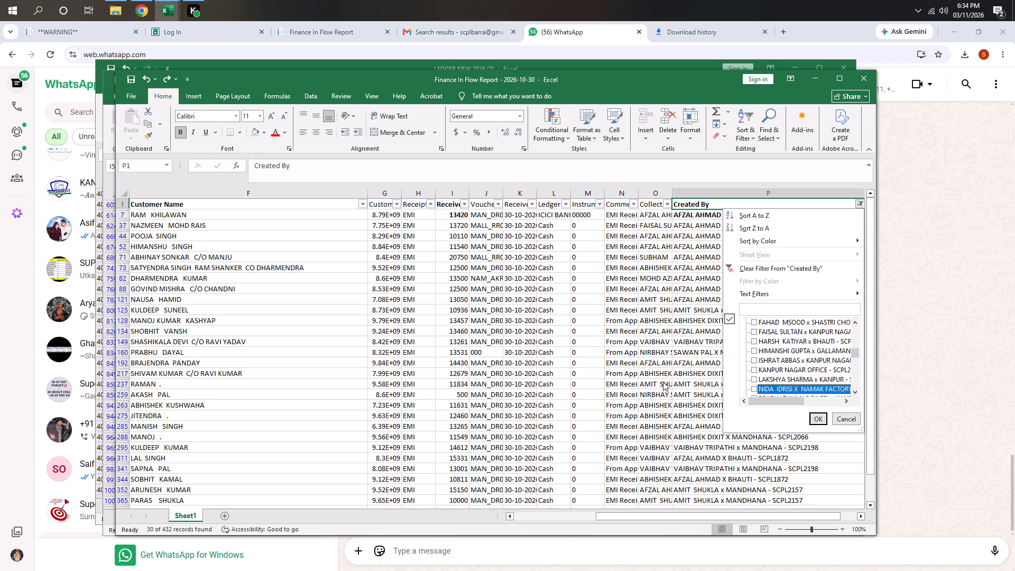
pyautogui.press('Down')
pyautogui.press('Down')
pyautogui.press('Down')
pyautogui.press('Down')
pyautogui.press('Down')
pyautogui.press('Down')
pyautogui.press('Down')
pyautogui.press('Down')
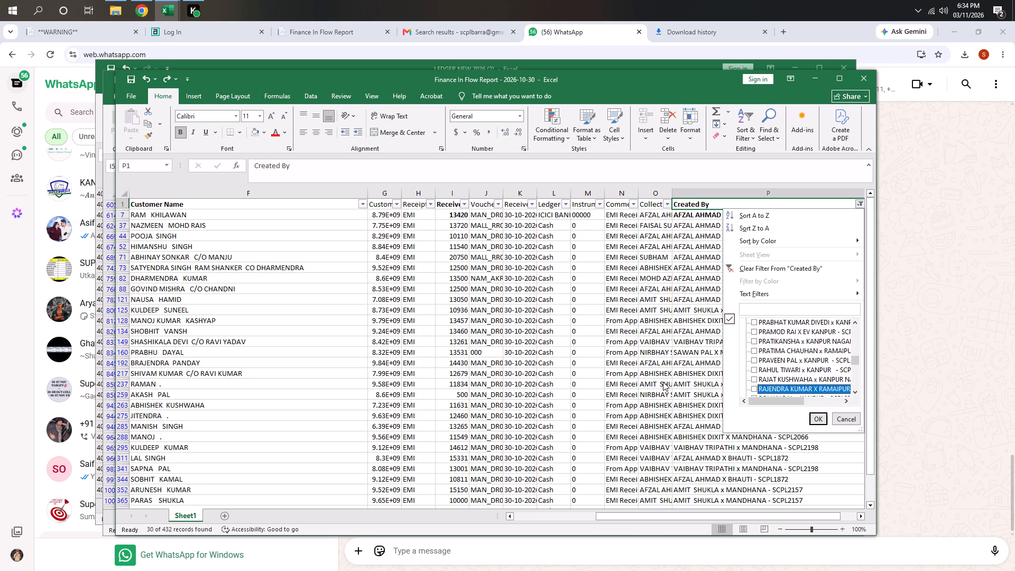
pyautogui.press('Down')
pyautogui.press('Down')
pyautogui.press('Down')
pyautogui.press('Down')
pyautogui.press('Down')
pyautogui.press('Down')
pyautogui.press('Down')
pyautogui.press('Down')
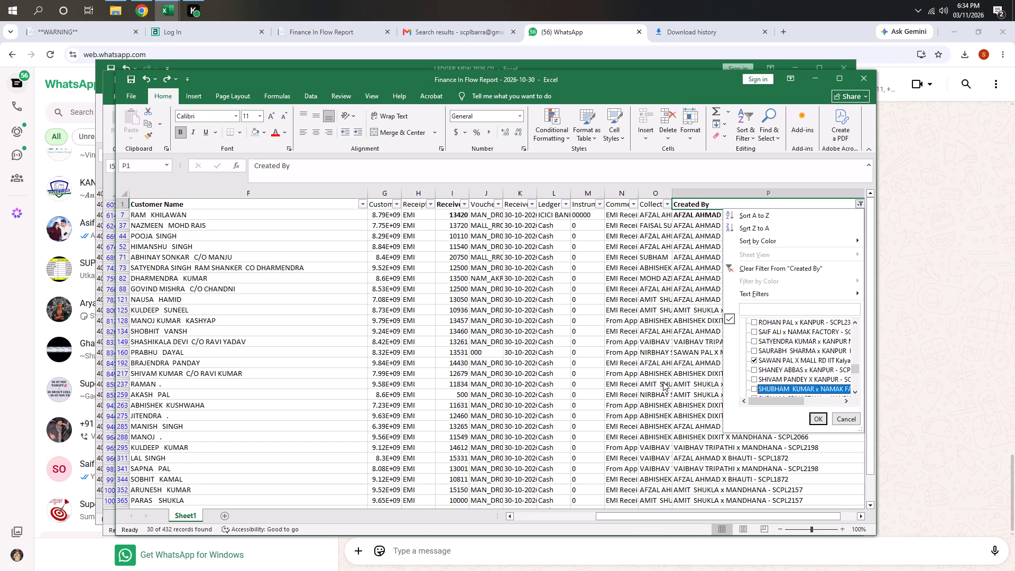
pyautogui.press('Down')
pyautogui.press('Down')
pyautogui.press('Down')
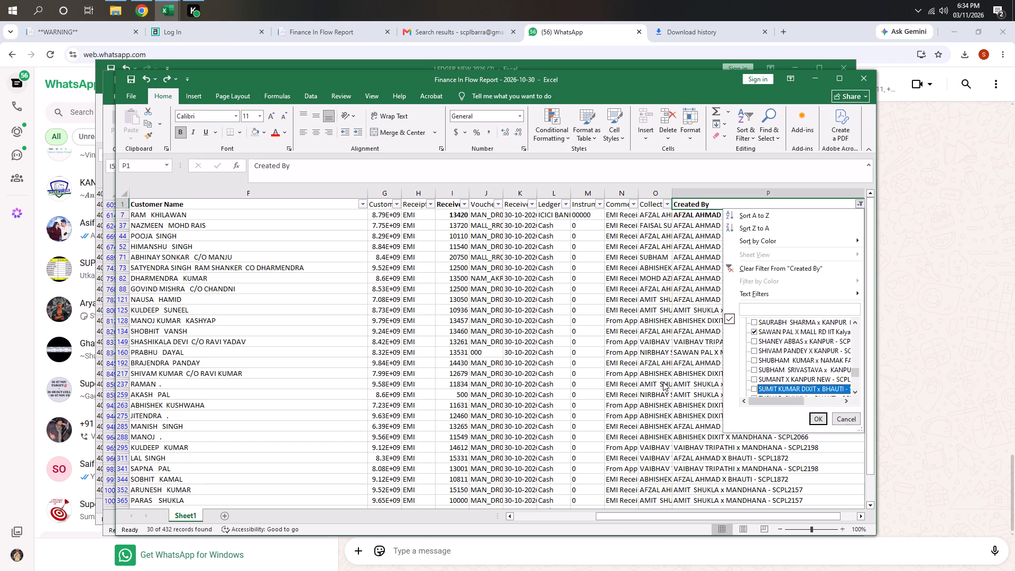
pyautogui.press('Down')
pyautogui.press('Down')
pyautogui.press('Down')
pyautogui.press('Down')
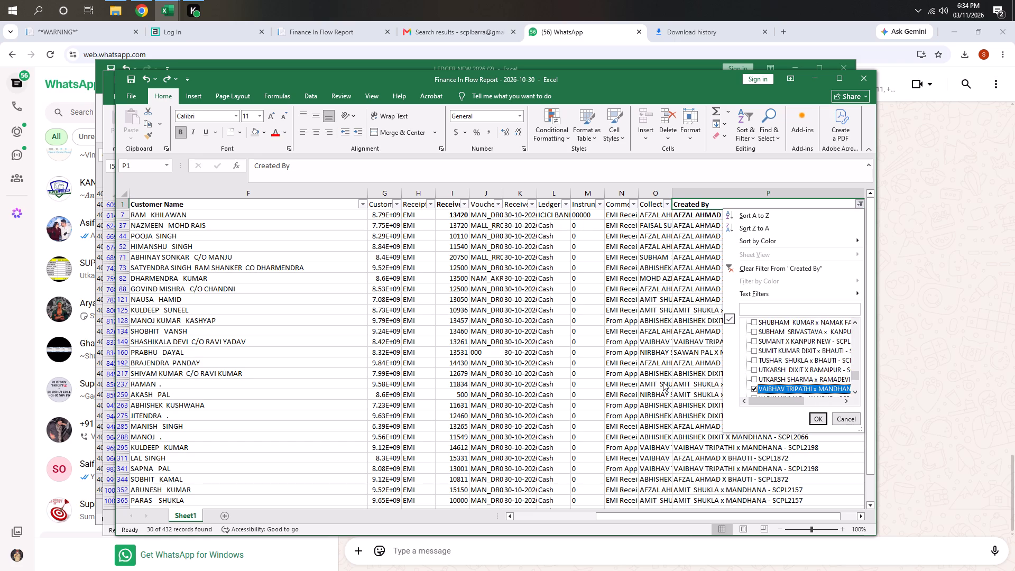
pyautogui.press('Down')
pyautogui.press('Down')
pyautogui.press('Down')
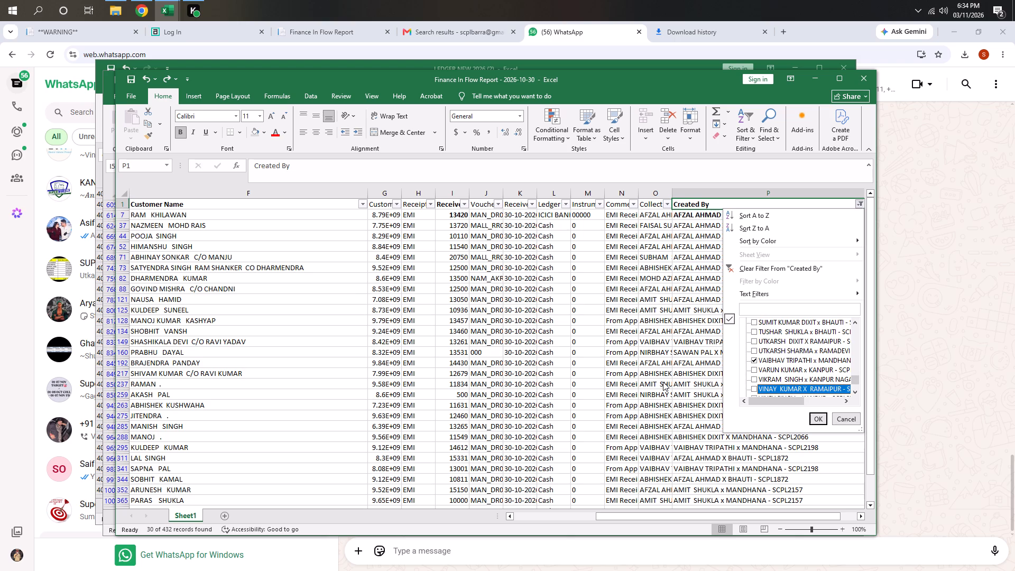
pyautogui.press('Down')
pyautogui.press('Down')
pyautogui.press('Down')
pyautogui.press('Down')
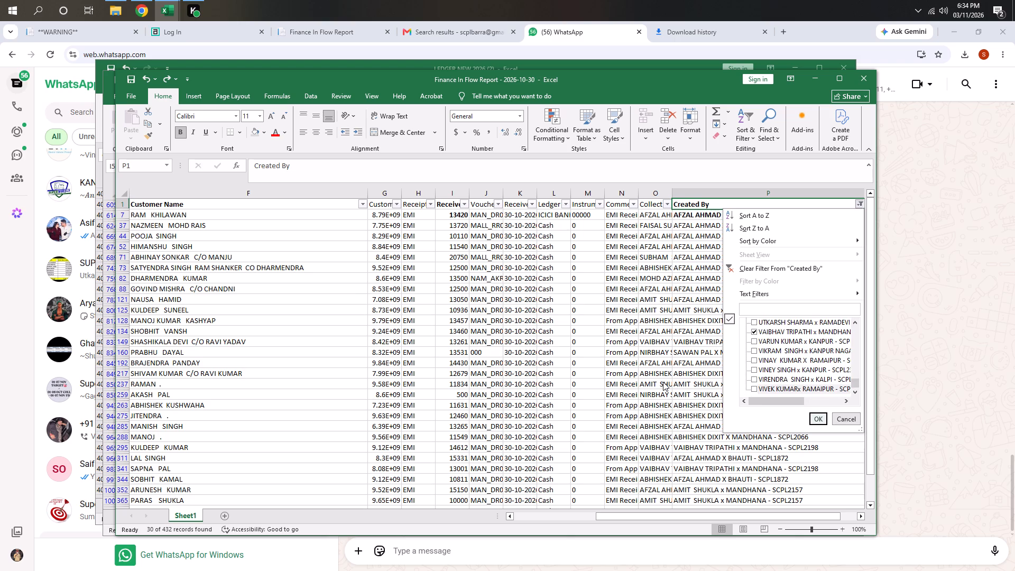
pyautogui.click(468, 353)
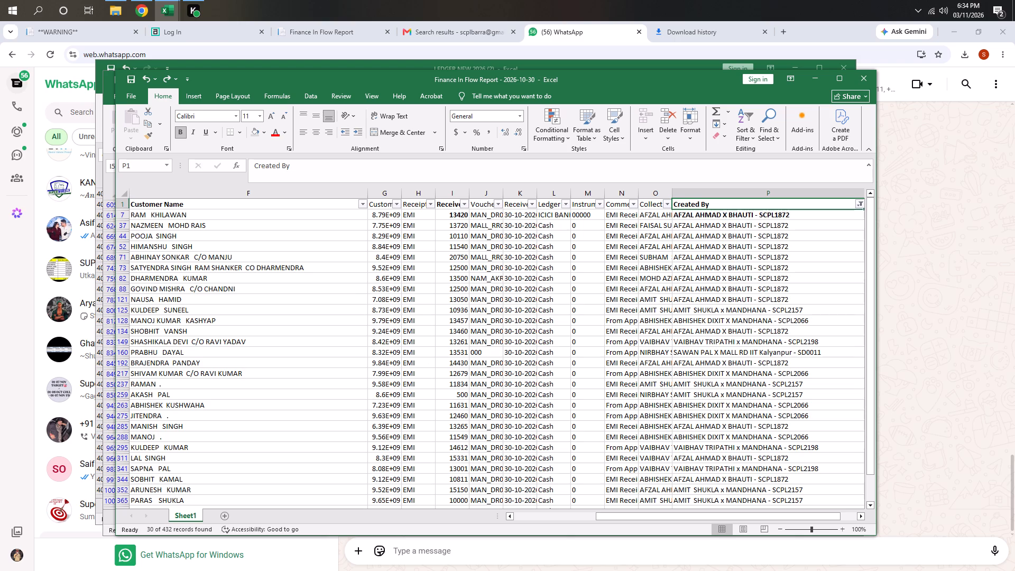
# Select all received amounts of the filtered Cash receipts below the ICICI BANK row to check their total.
pyautogui.moveTo(458, 226); pyautogui.dragTo(454, 570)
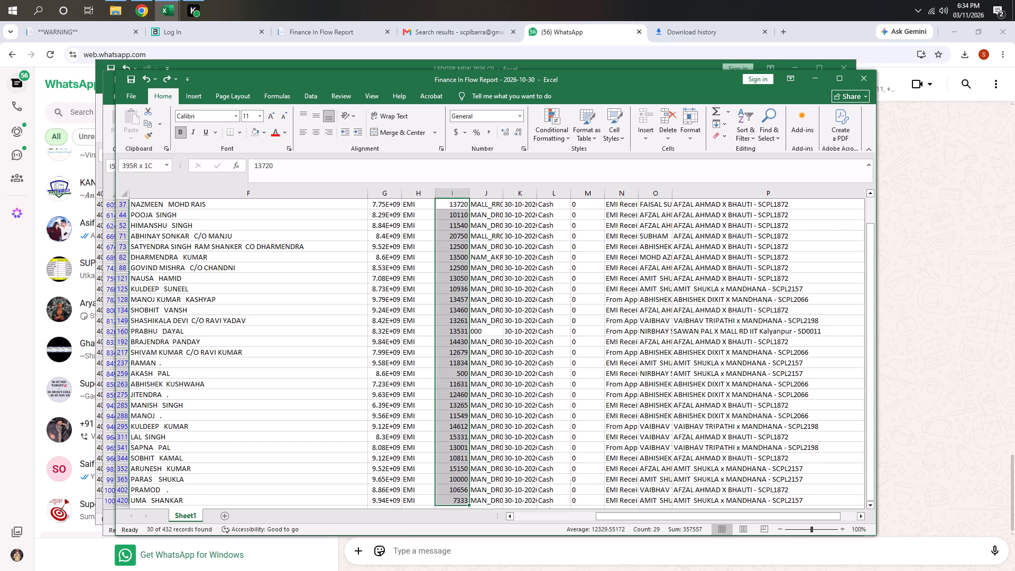
pyautogui.moveTo(454, 570); pyautogui.dragTo(456, 491)
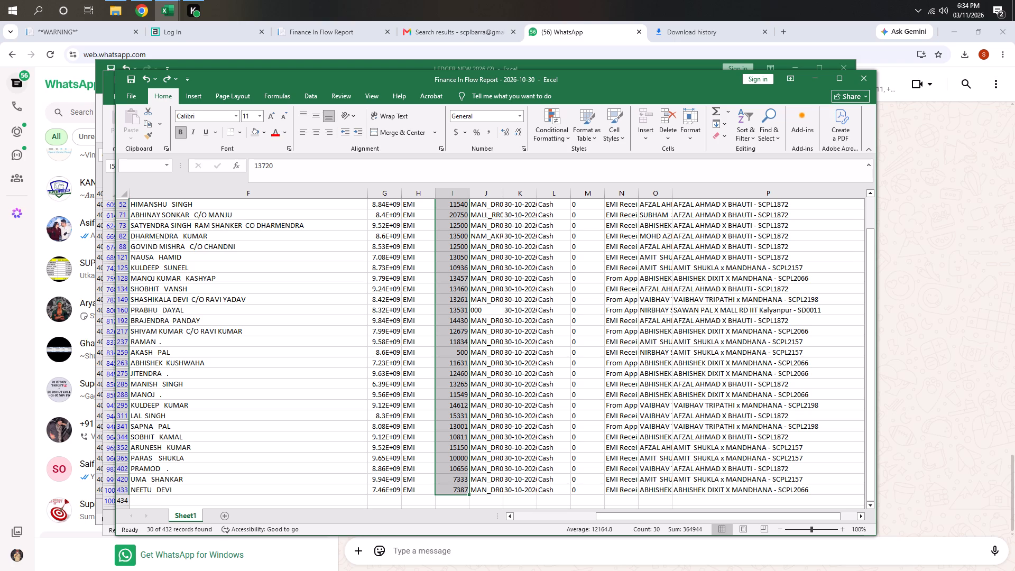
# Select the entire row of the 13531 cash receipt created under MALL RD IIT Kalyanpur to examine it.
pyautogui.click(462, 312)
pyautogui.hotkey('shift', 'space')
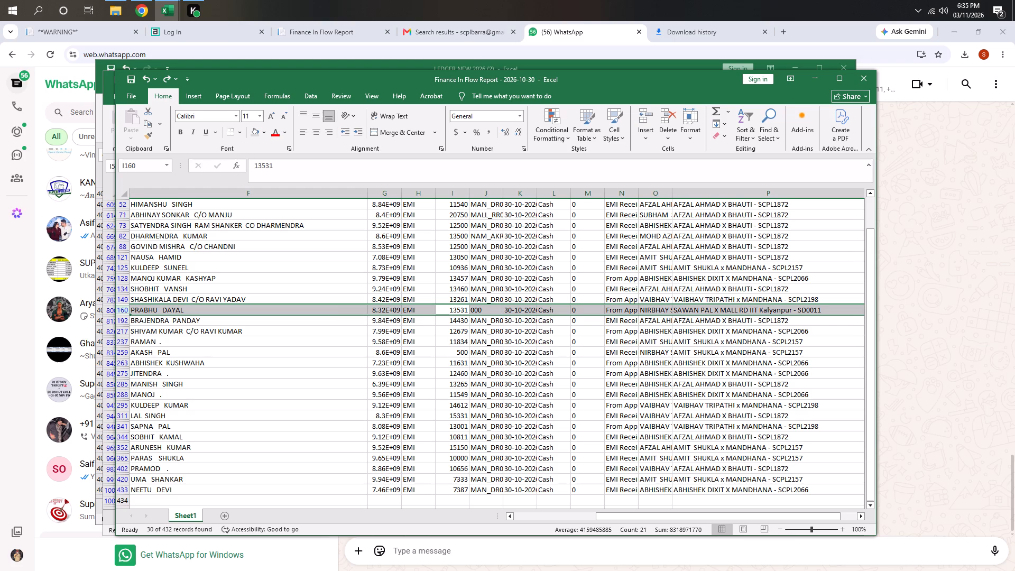
# Save and close the Finance In Flow Report workbooks 2026-10-30 and 2026-11-03T181725.898.
pyautogui.click(308, 351)
pyautogui.hotkey('ctrl', 's')
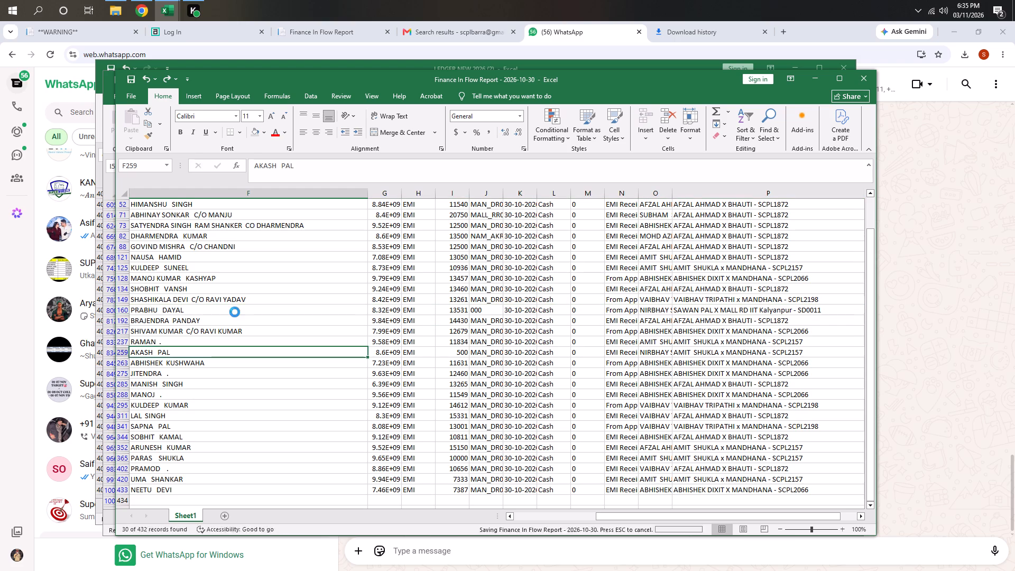
pyautogui.click(855, 80)
pyautogui.hotkey('ctrl', 's')
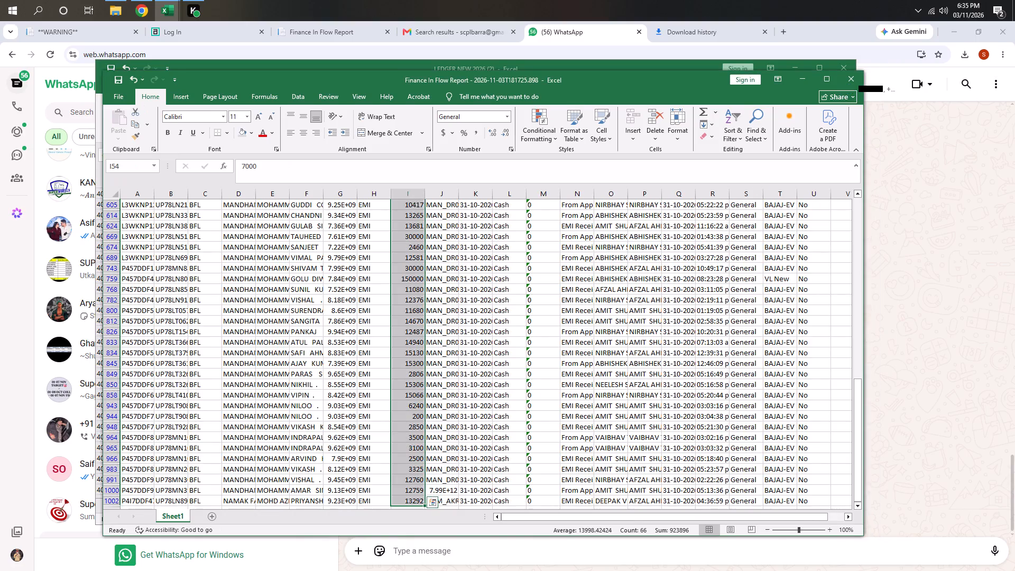
pyautogui.click(862, 76)
# Save and close the LEDGER NEW 2026 (2) workbook.
pyautogui.click(580, 307)
pyautogui.hotkey('ctrl', 's')
pyautogui.hotkey('ctrl', 's')
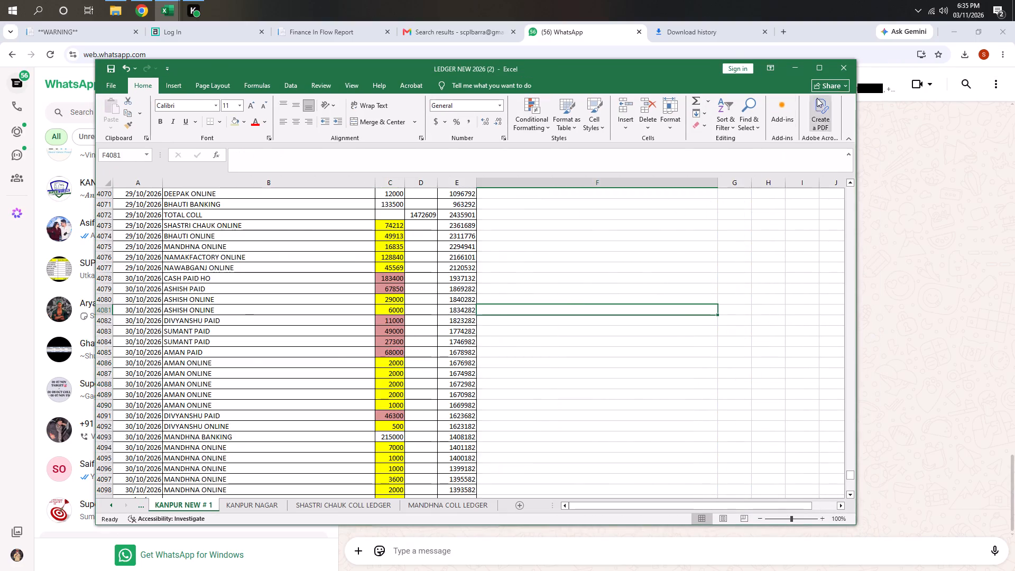
pyautogui.click(850, 68)
# Save and close the Finance In Flow Report 2026-11-03T114014.953, and save the 2026-11-01 report.
pyautogui.hotkey('ctrl', 's')
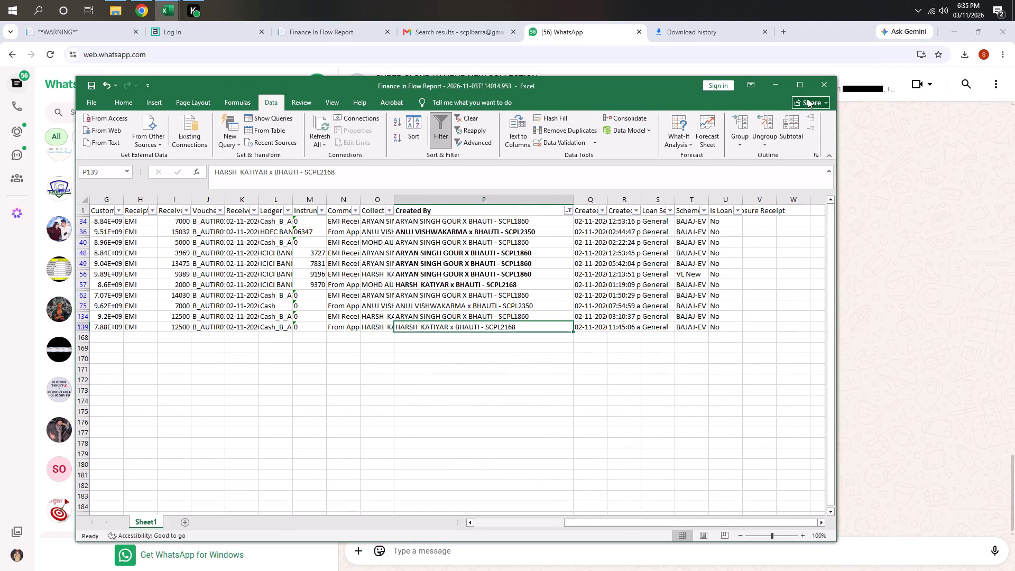
pyautogui.click(816, 82)
pyautogui.hotkey('ctrl', 's')
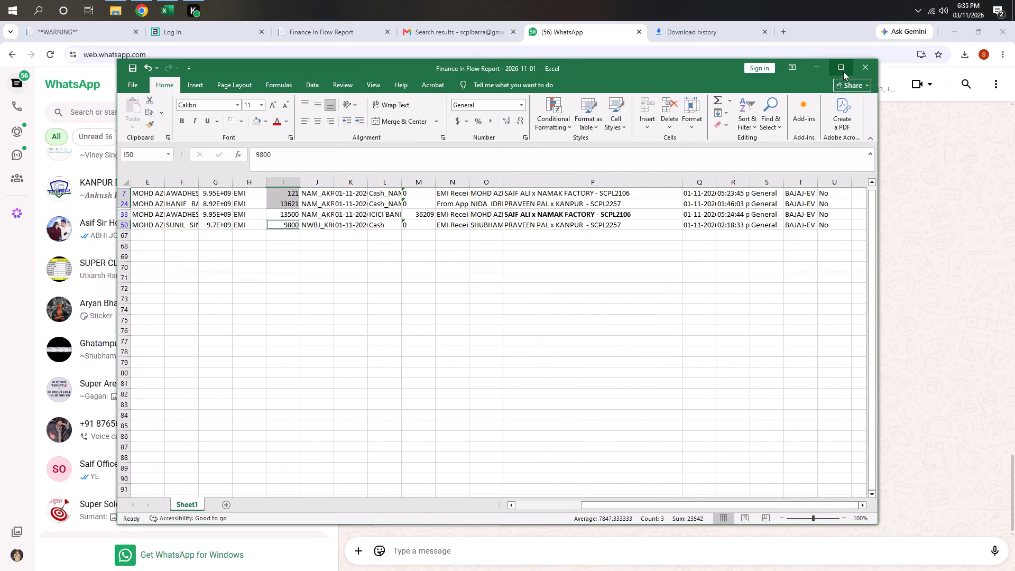